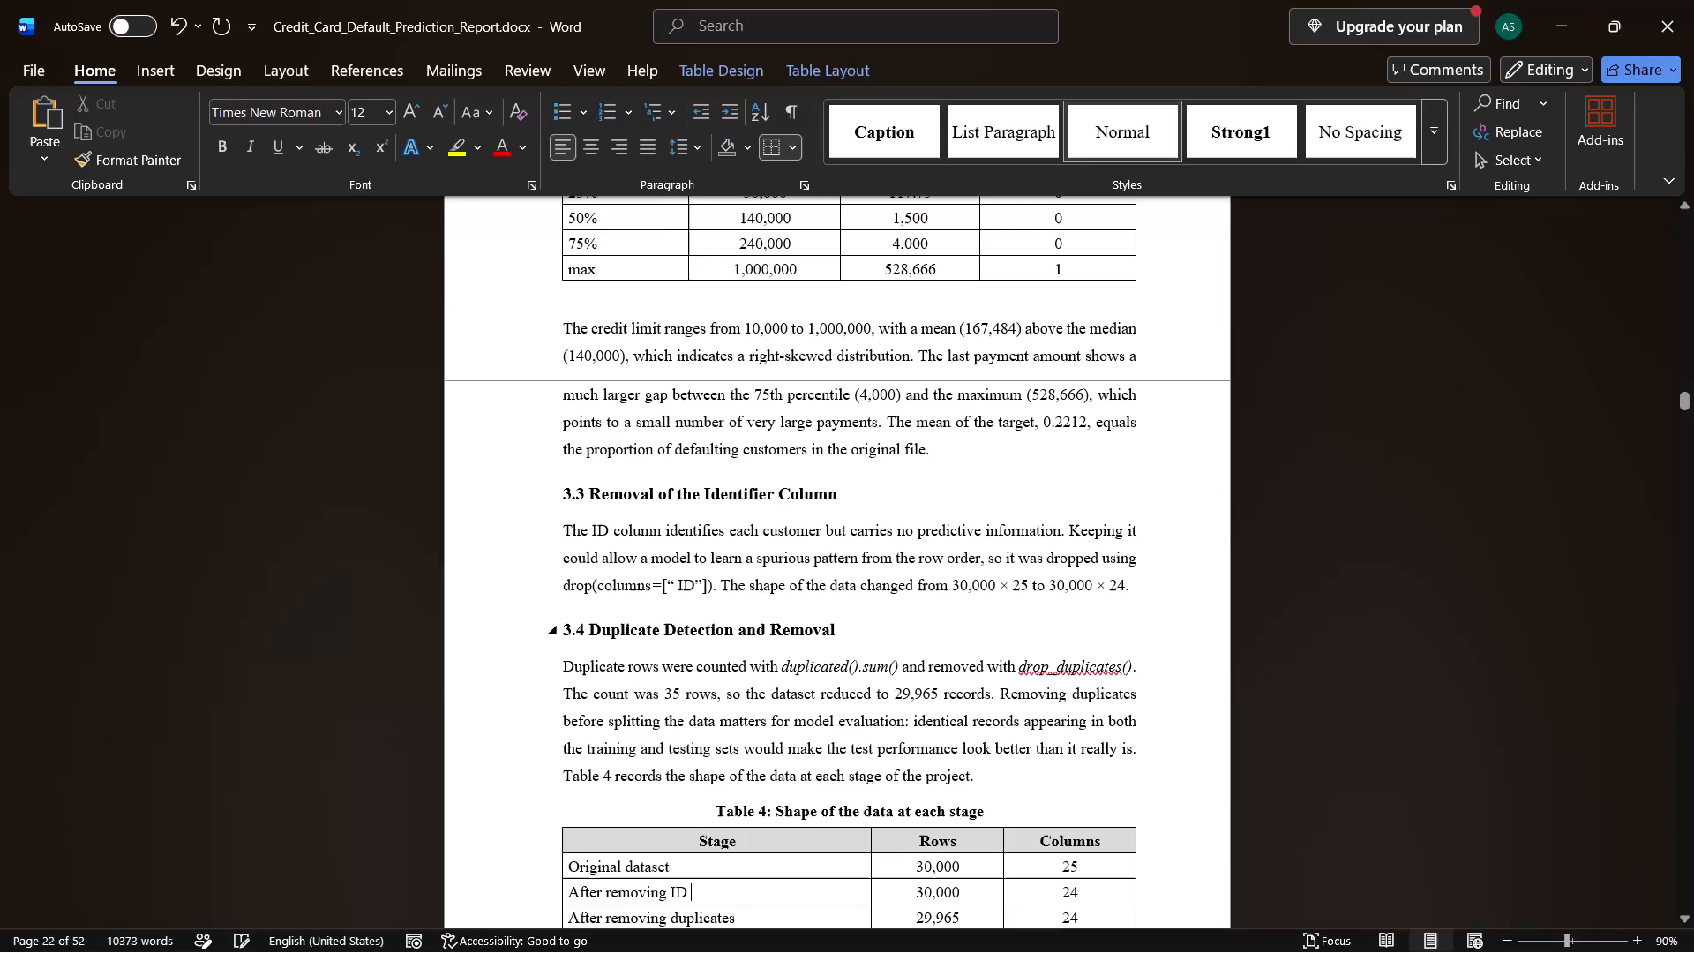
# Look back through the report from section 3.4 to Figure 1 and section 1.6.
pyautogui.scroll(4, 871, 688)
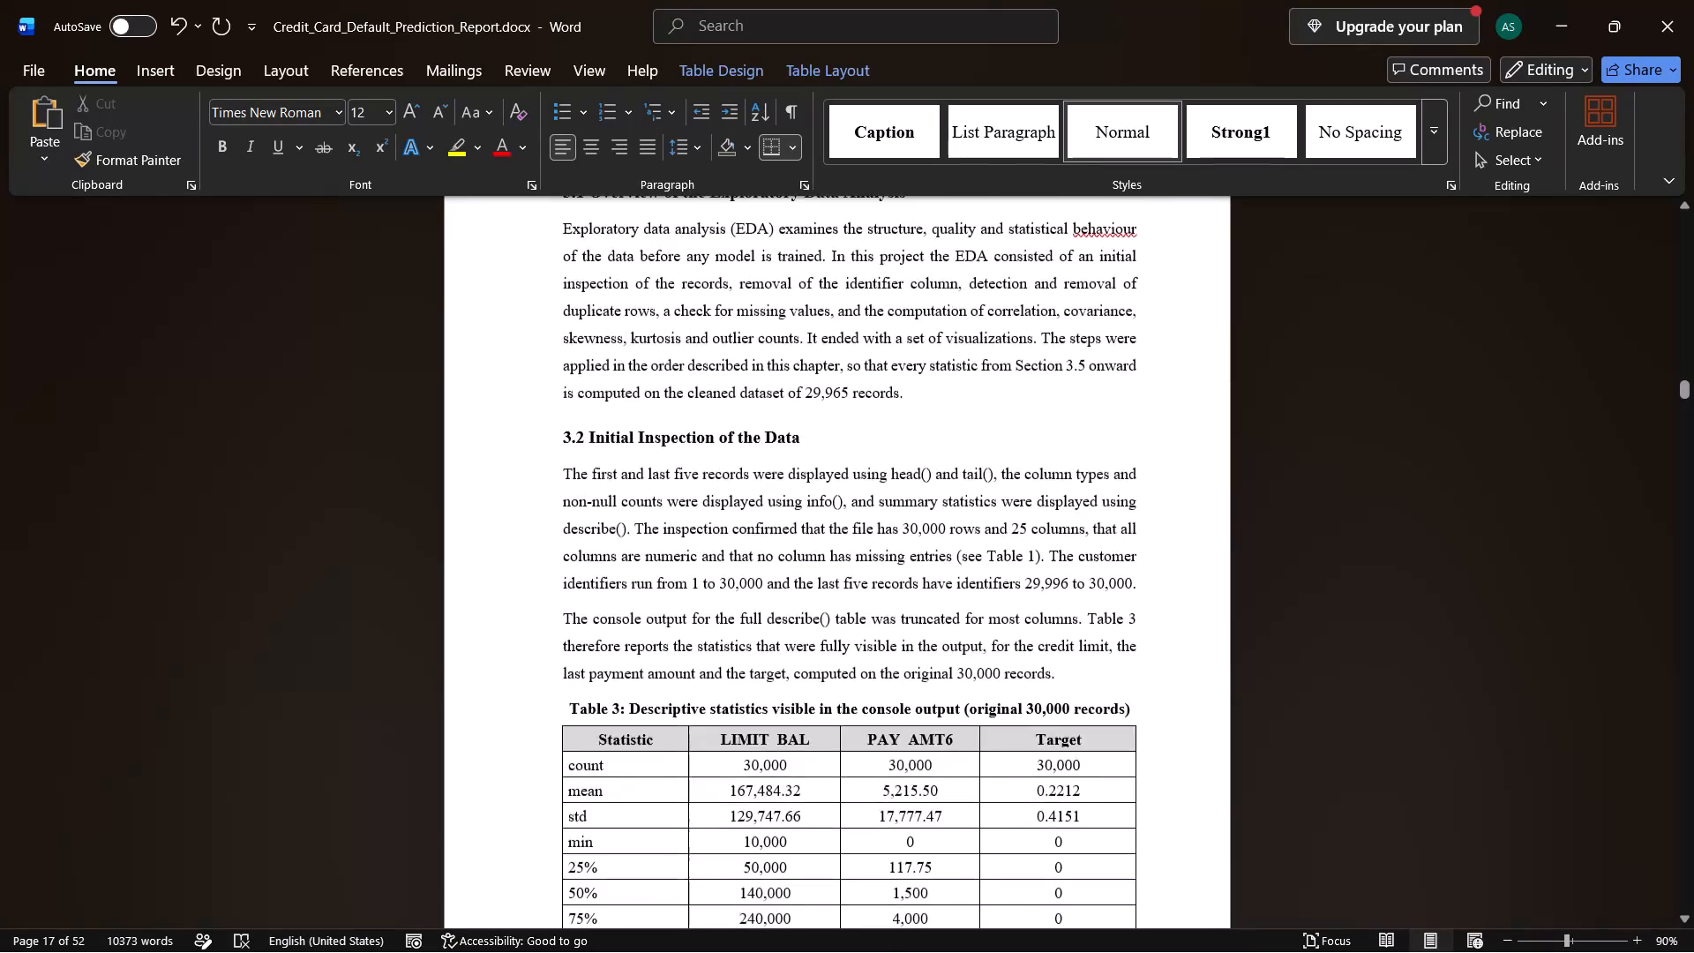
pyautogui.scroll(4, 871, 688)
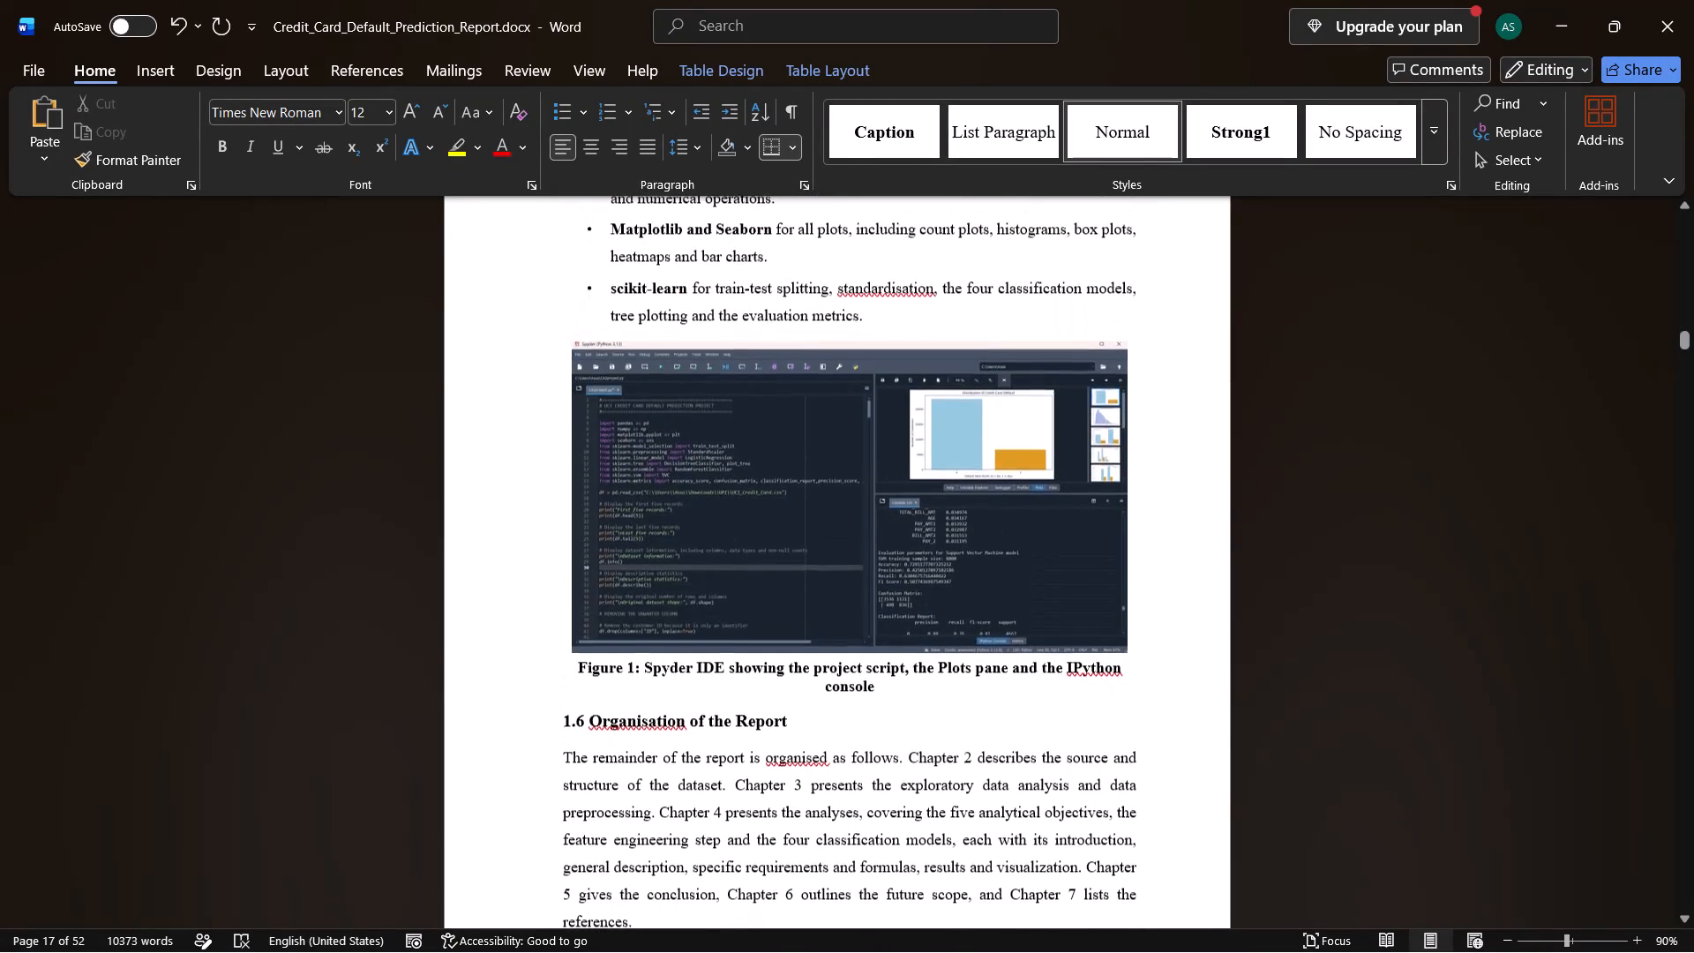
pyautogui.scroll(1, 871, 688)
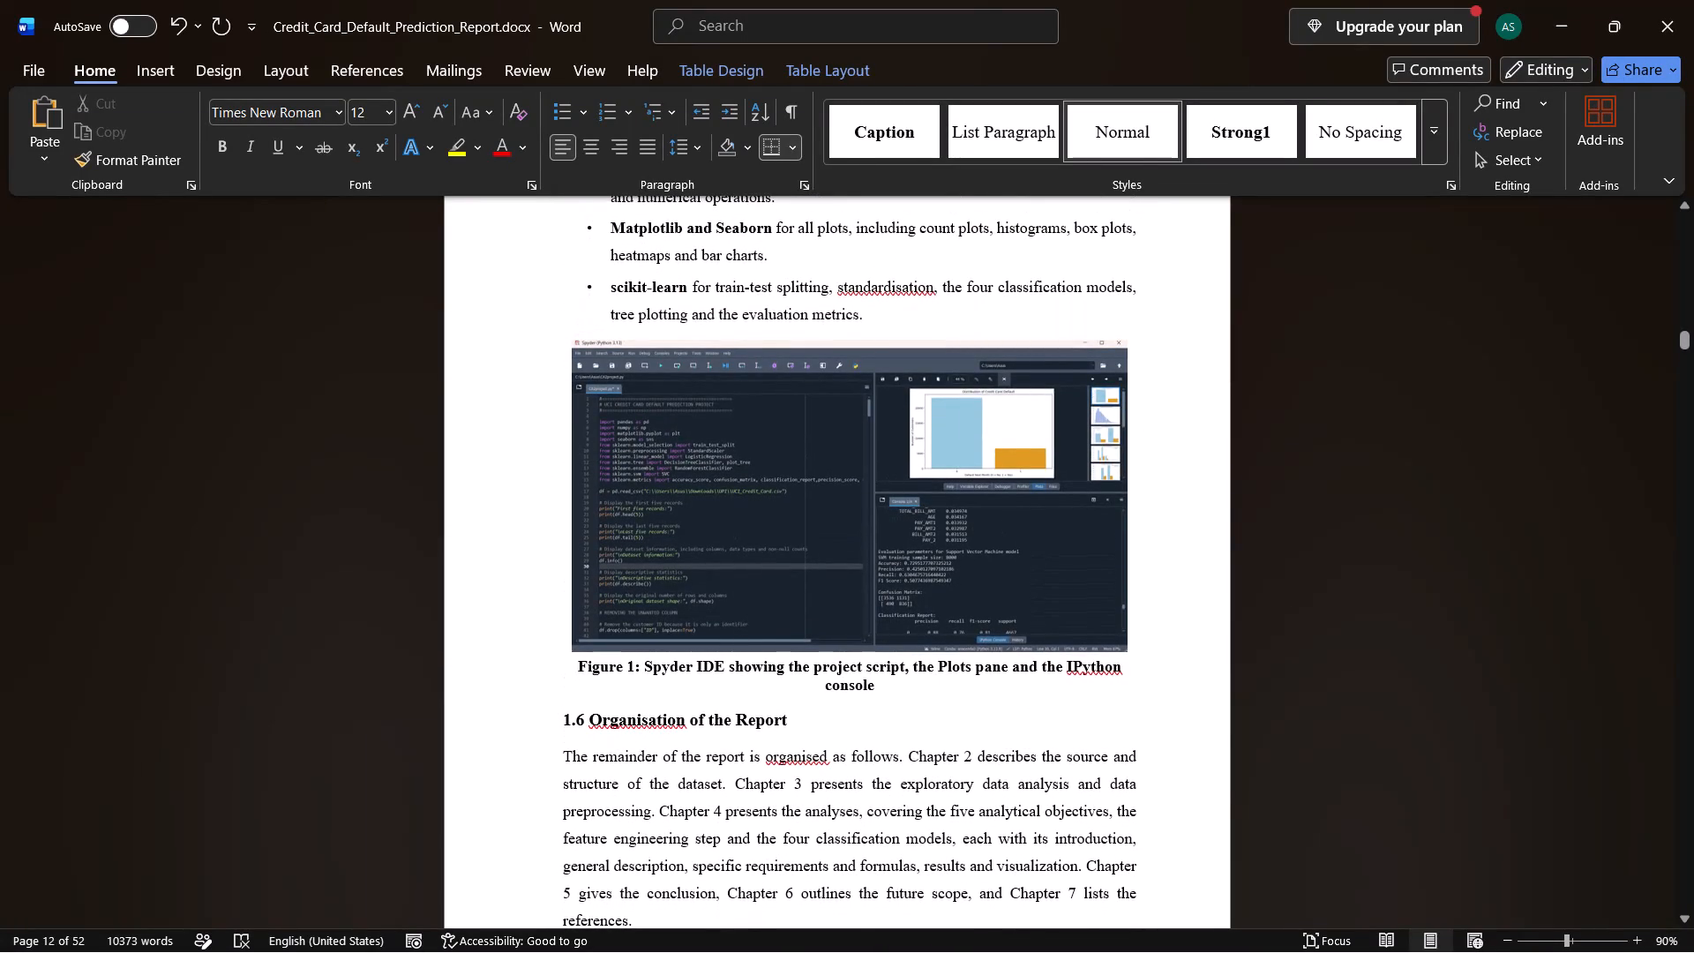
pyautogui.click(151, 75)
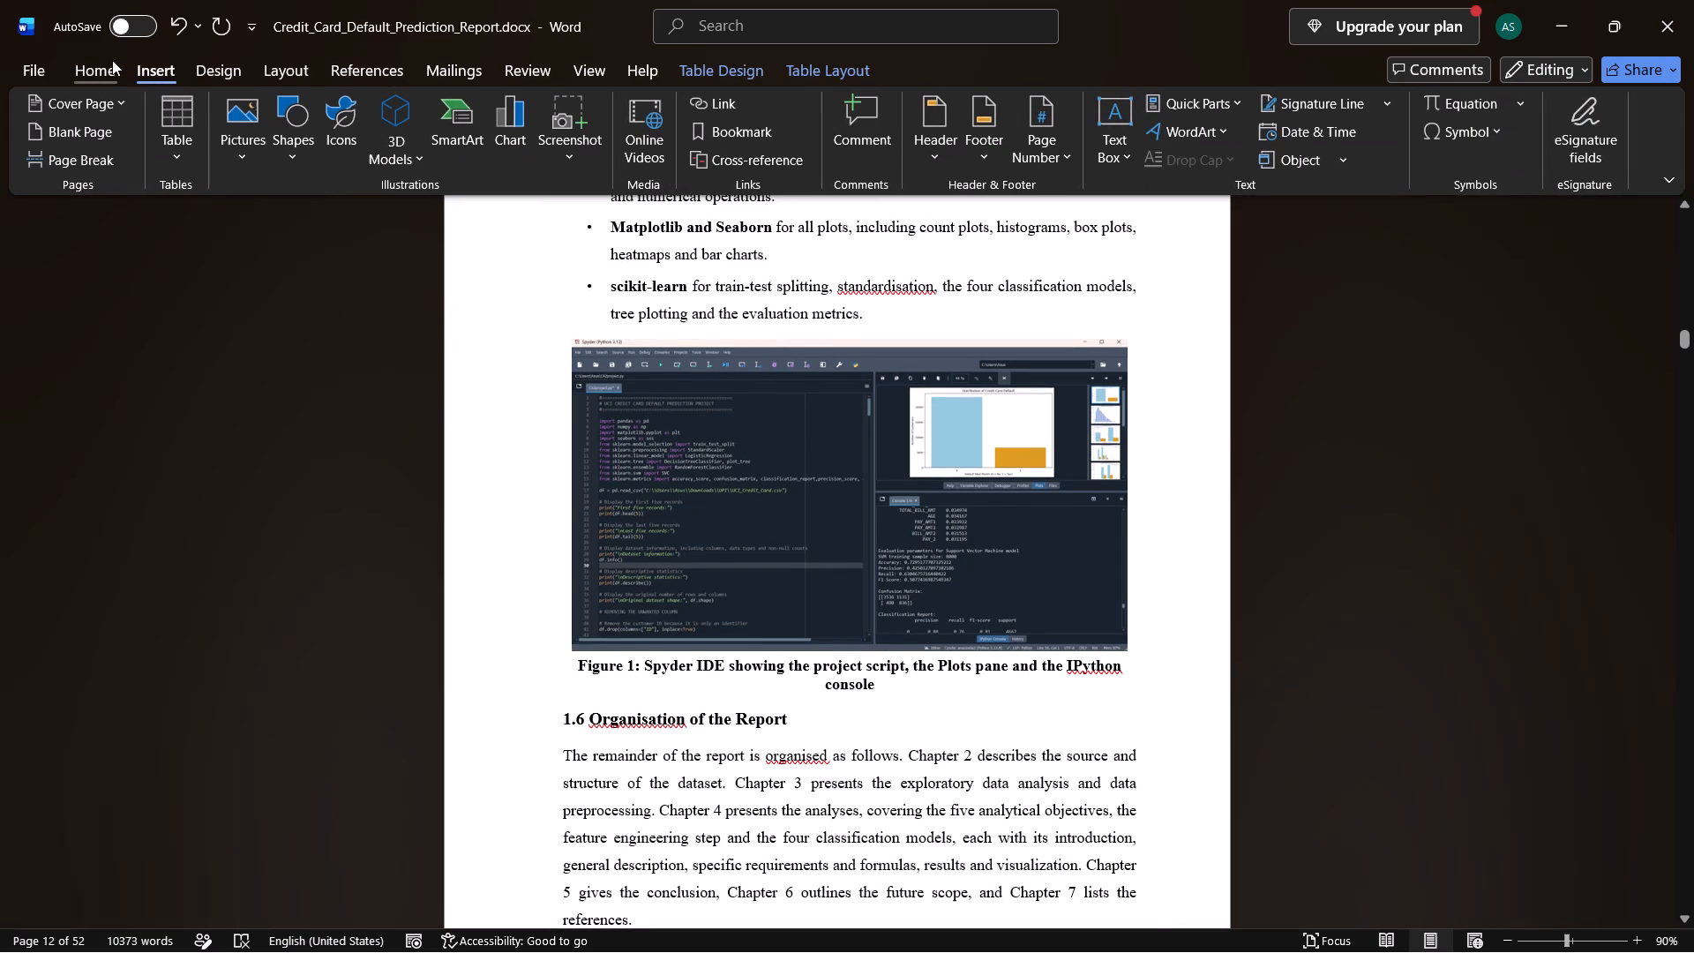
pyautogui.click(105, 67)
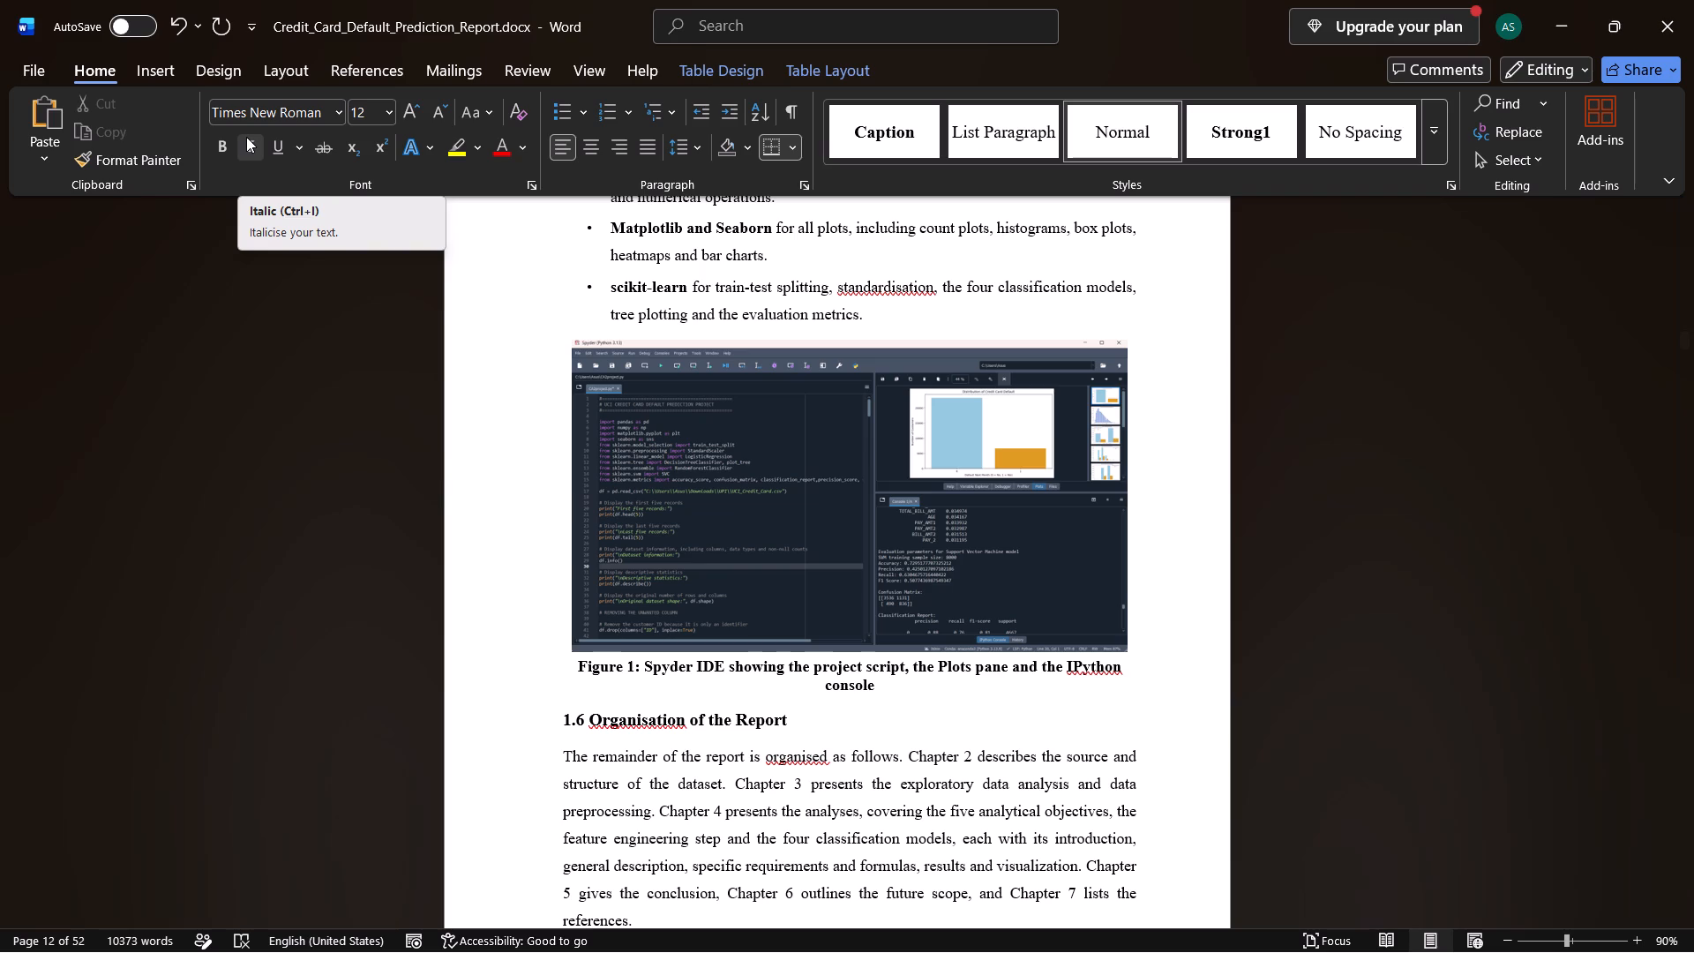
# Review Chapter 2, from the origin of the data to the data quality observations, up to the opening of Chapter 3.
pyautogui.scroll(-3, 769, 401)
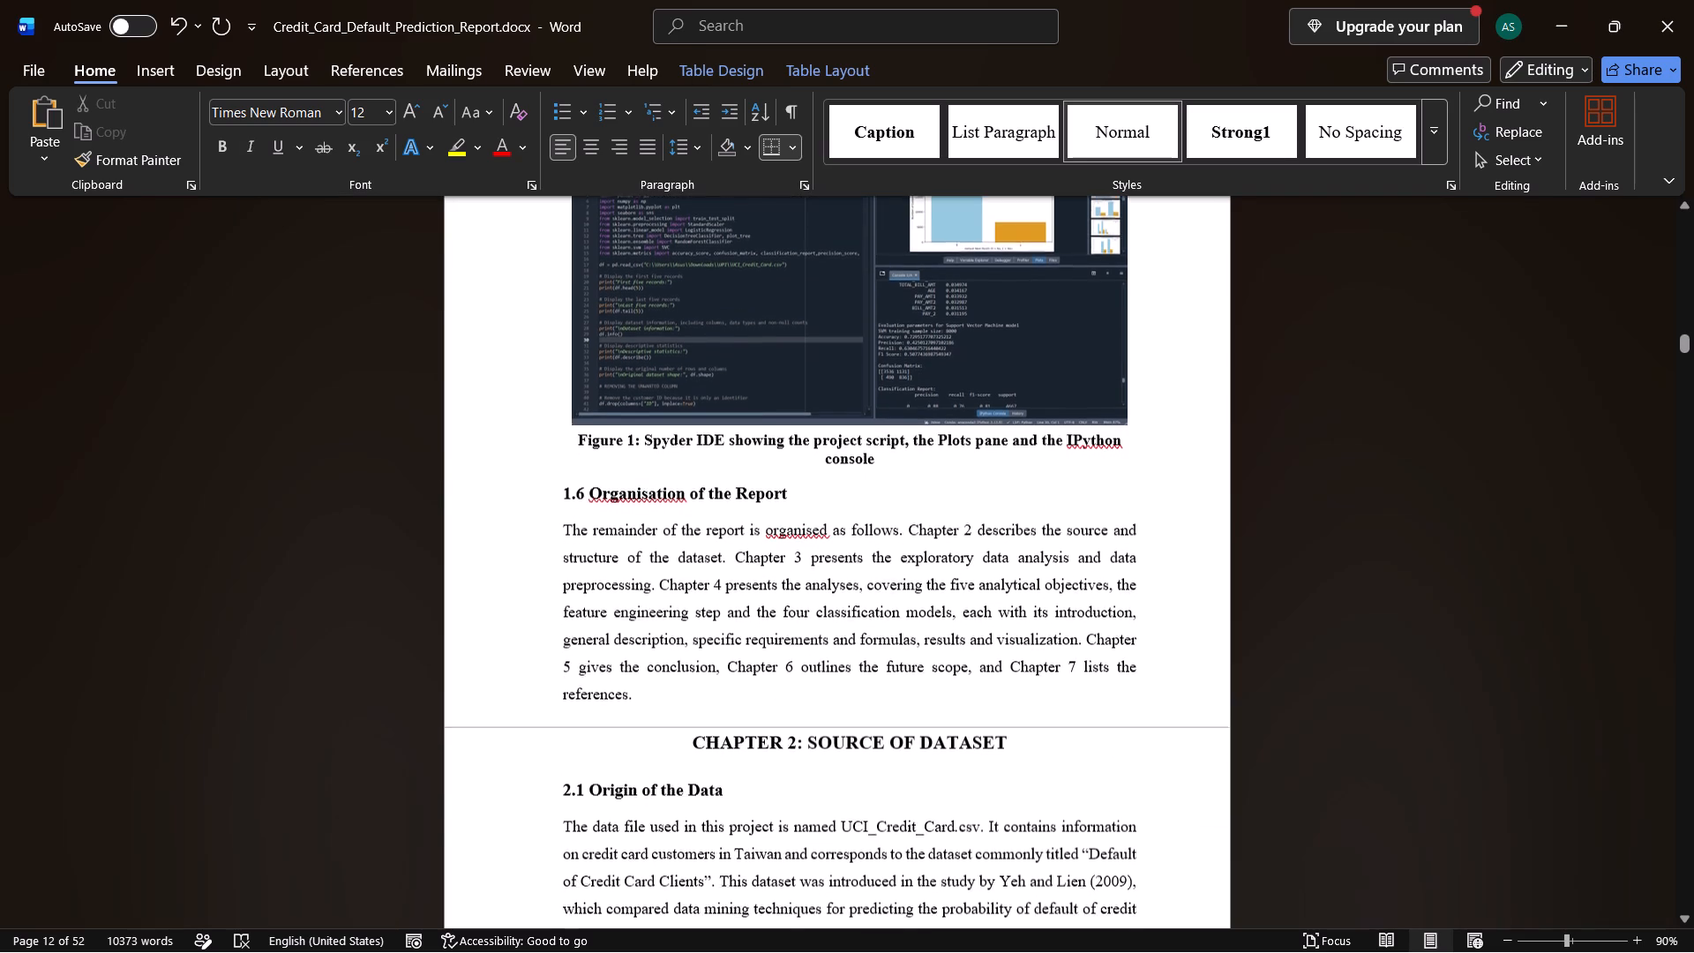
pyautogui.scroll(-5, 769, 401)
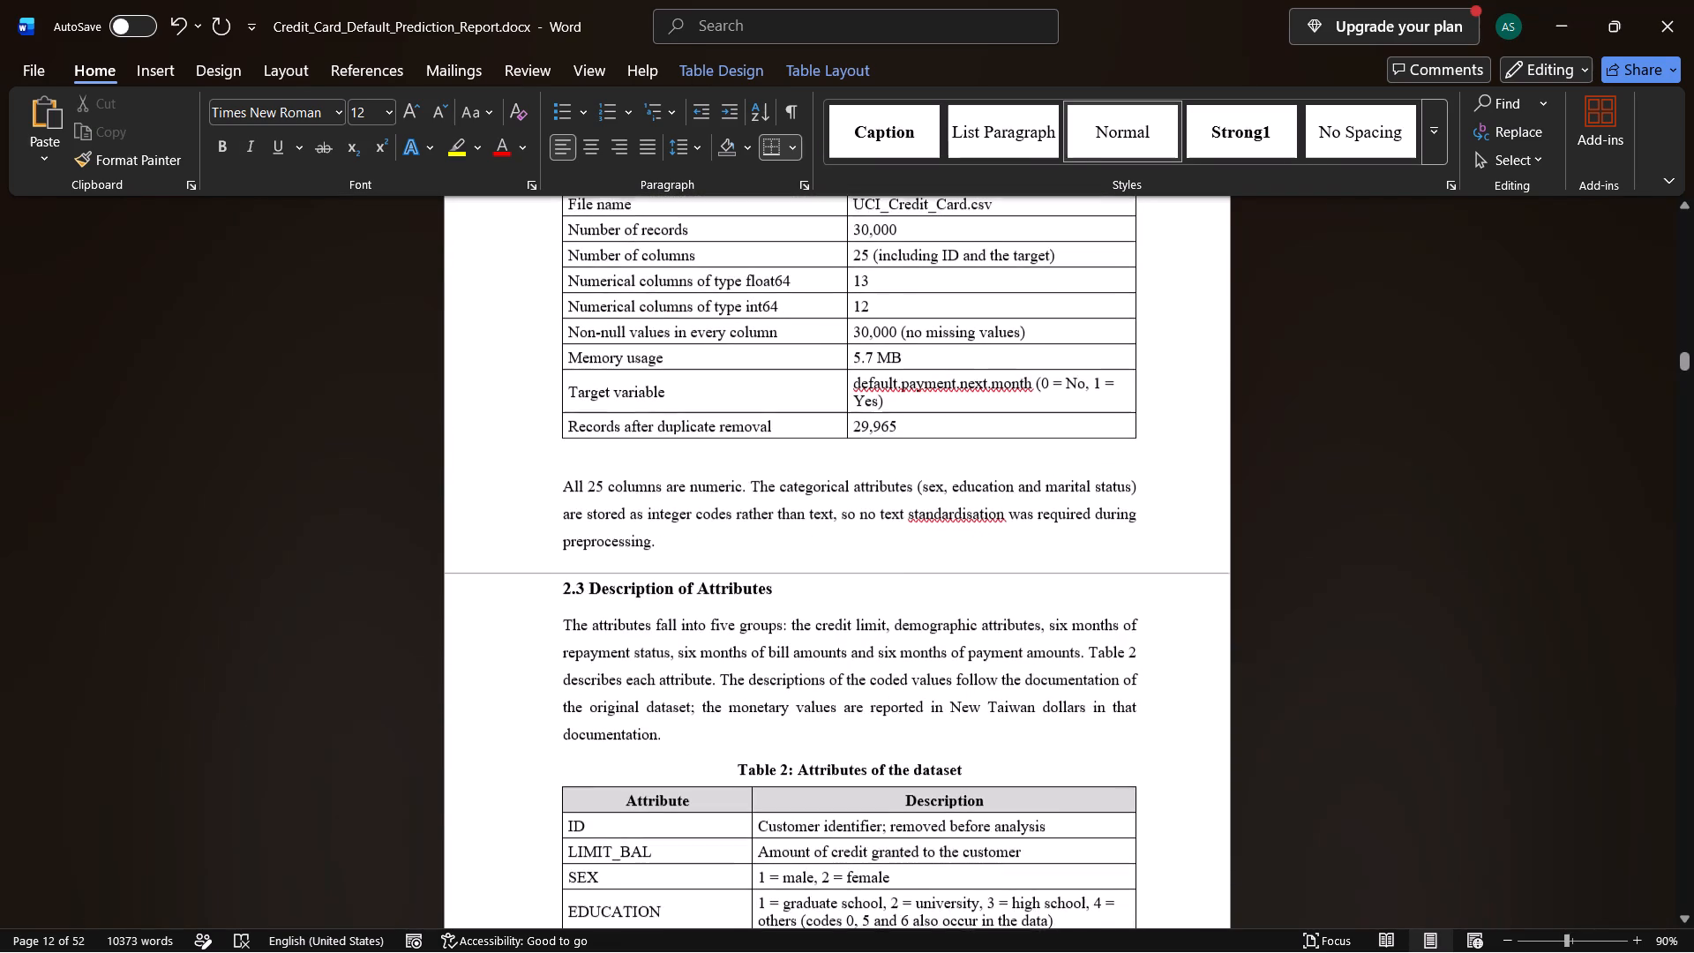
pyautogui.scroll(1, 769, 401)
pyautogui.scroll(-2, 769, 401)
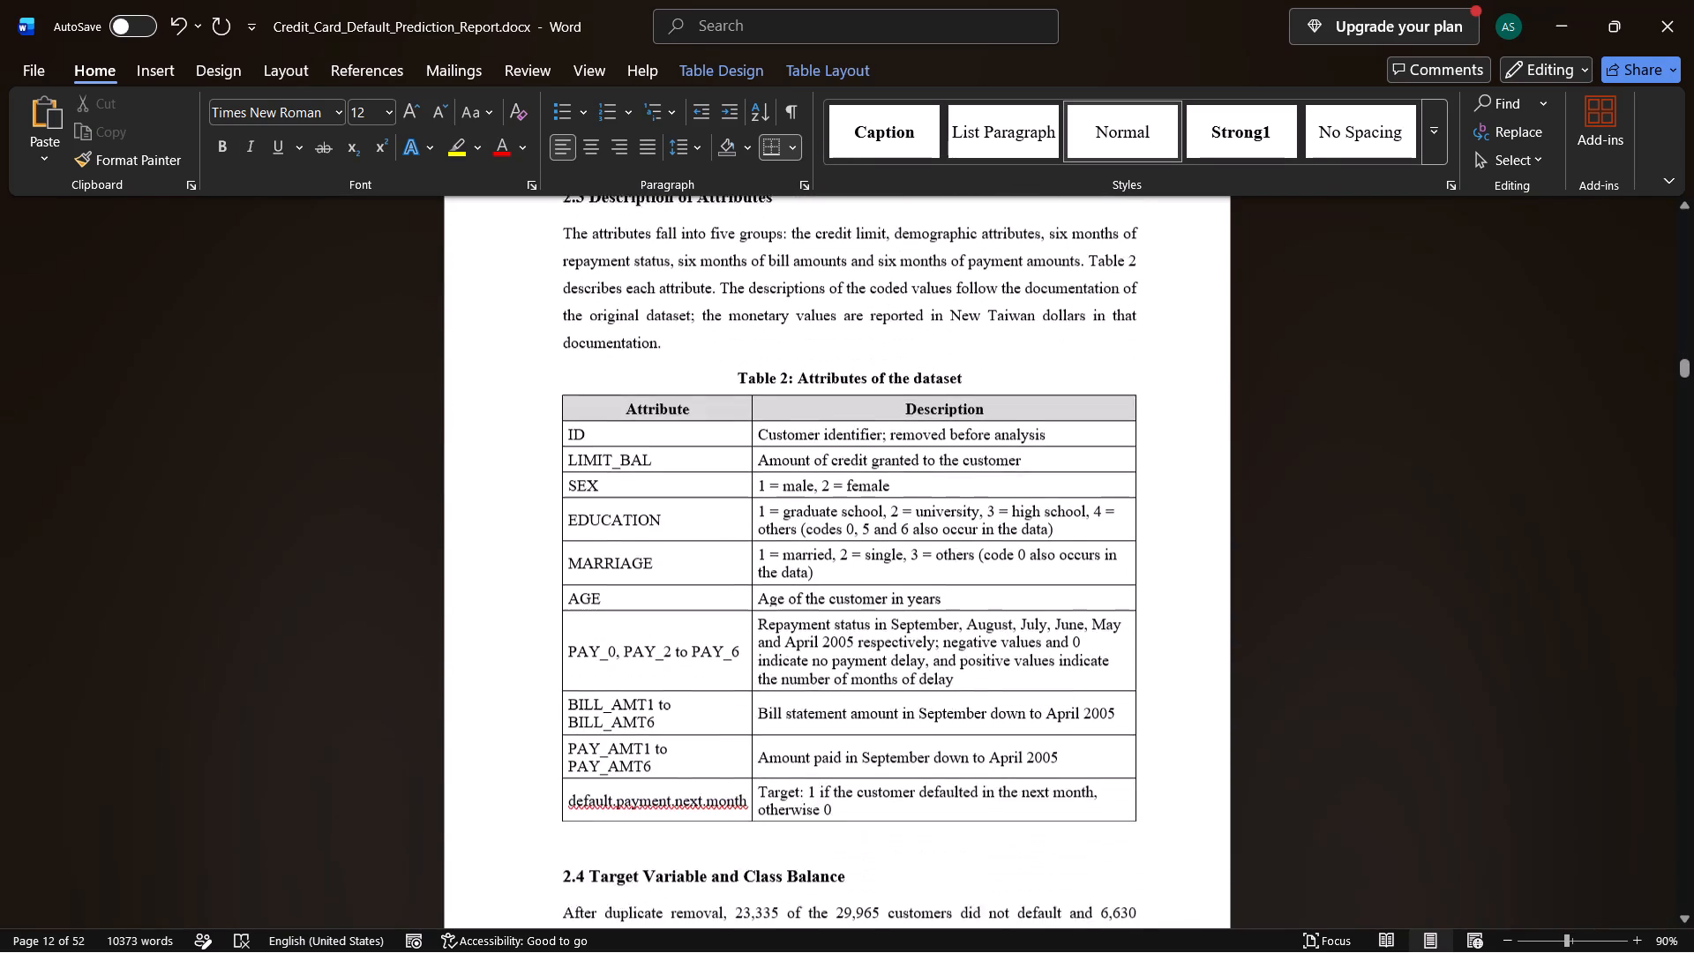
pyautogui.scroll(-3, 769, 401)
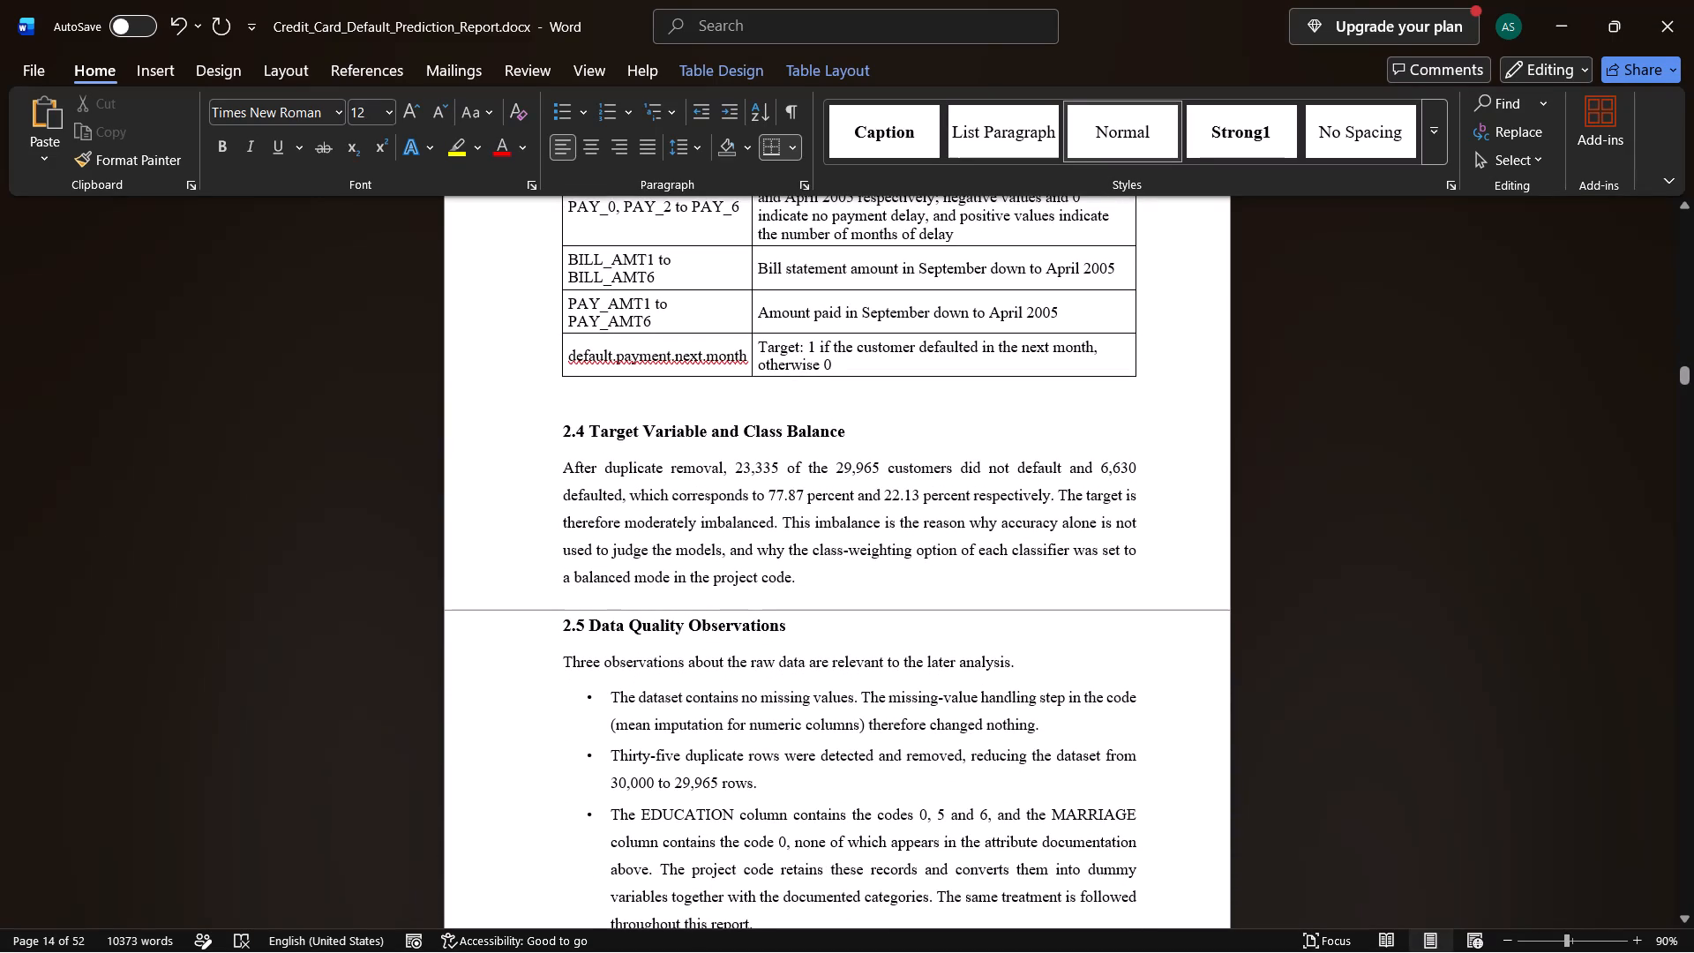
pyautogui.scroll(-1, 760, 368)
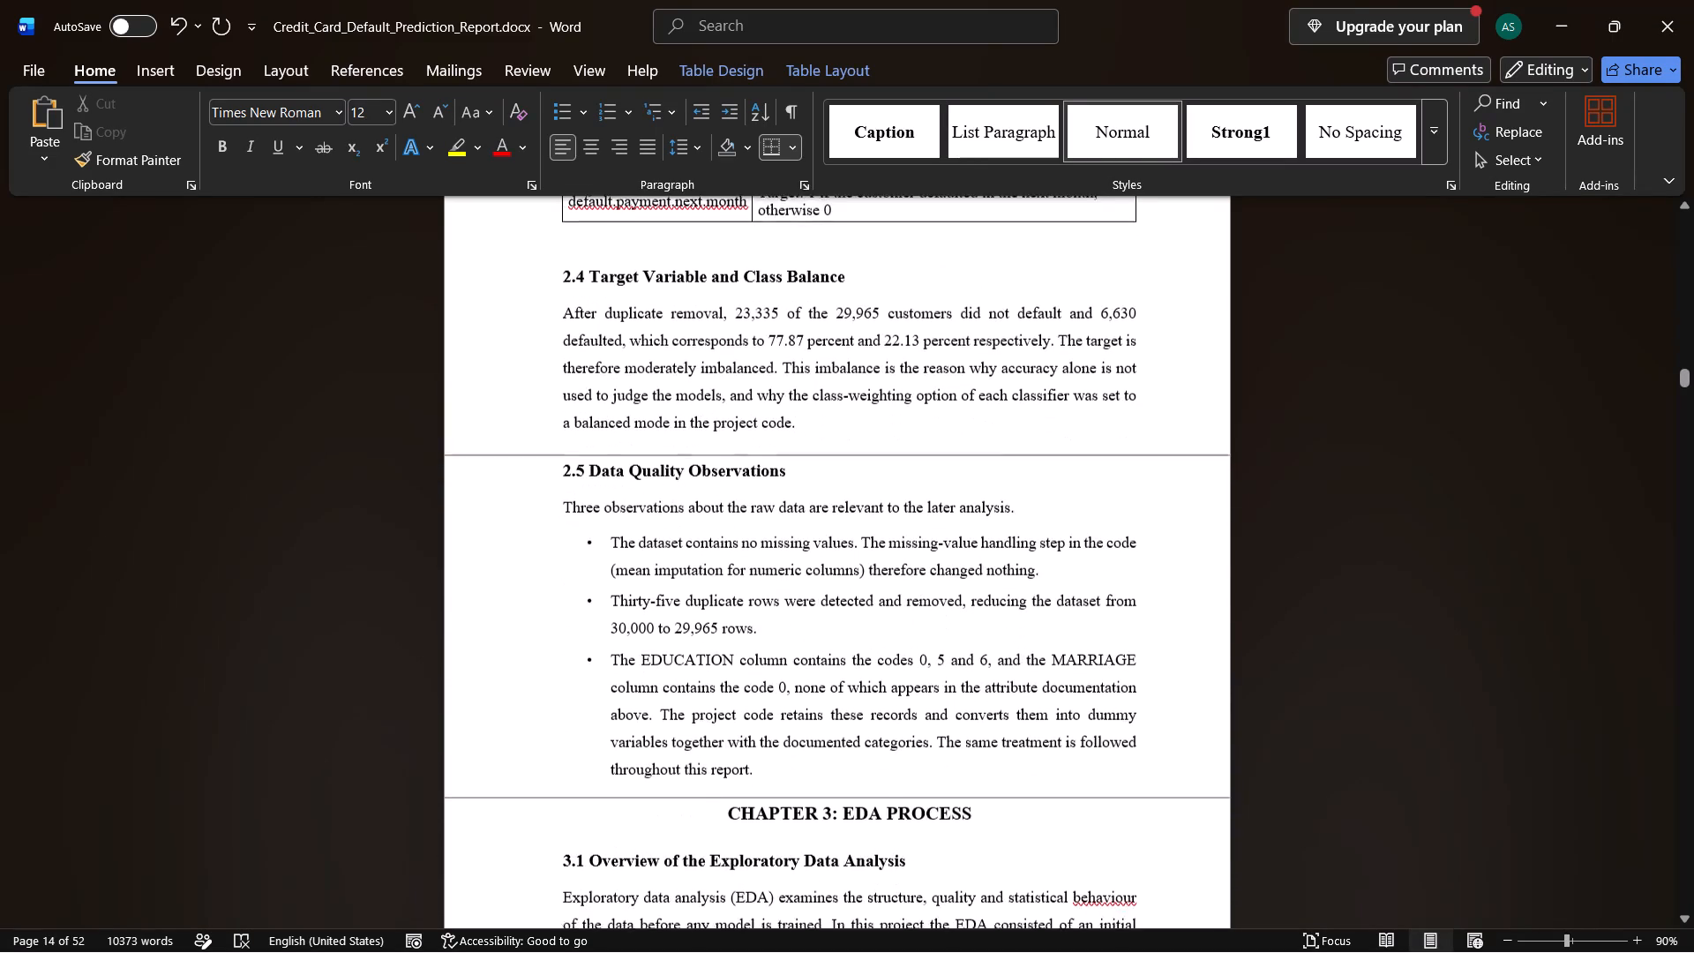
pyautogui.scroll(-3, 760, 368)
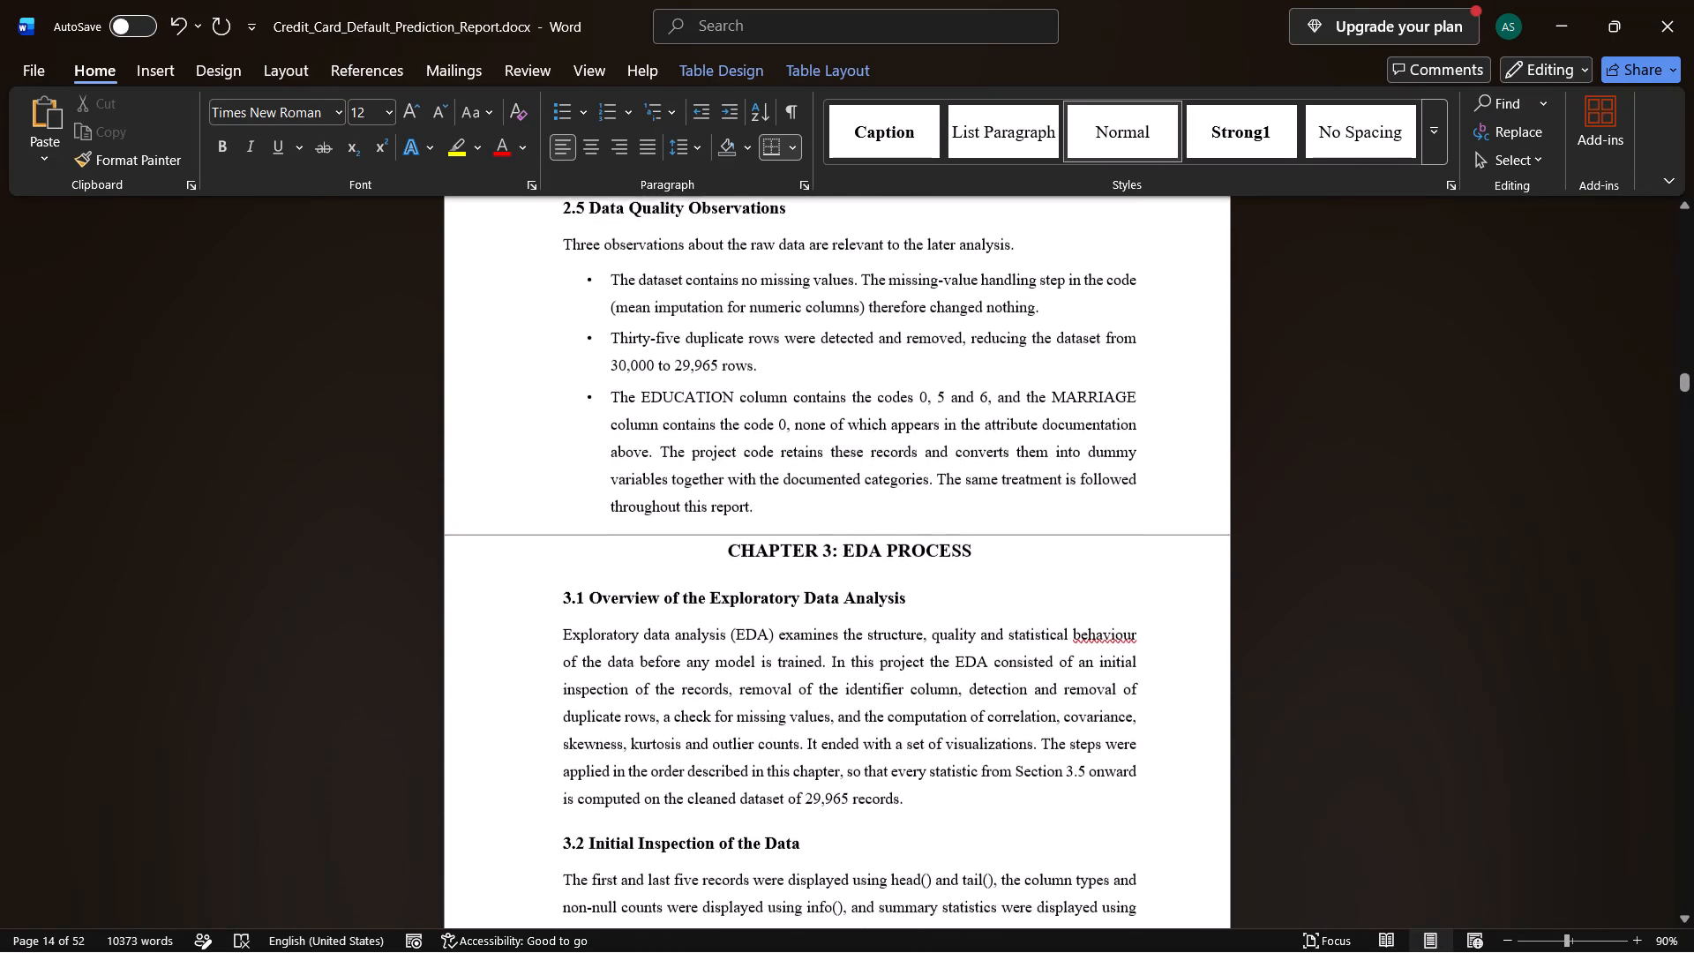
pyautogui.scroll(-1, 760, 368)
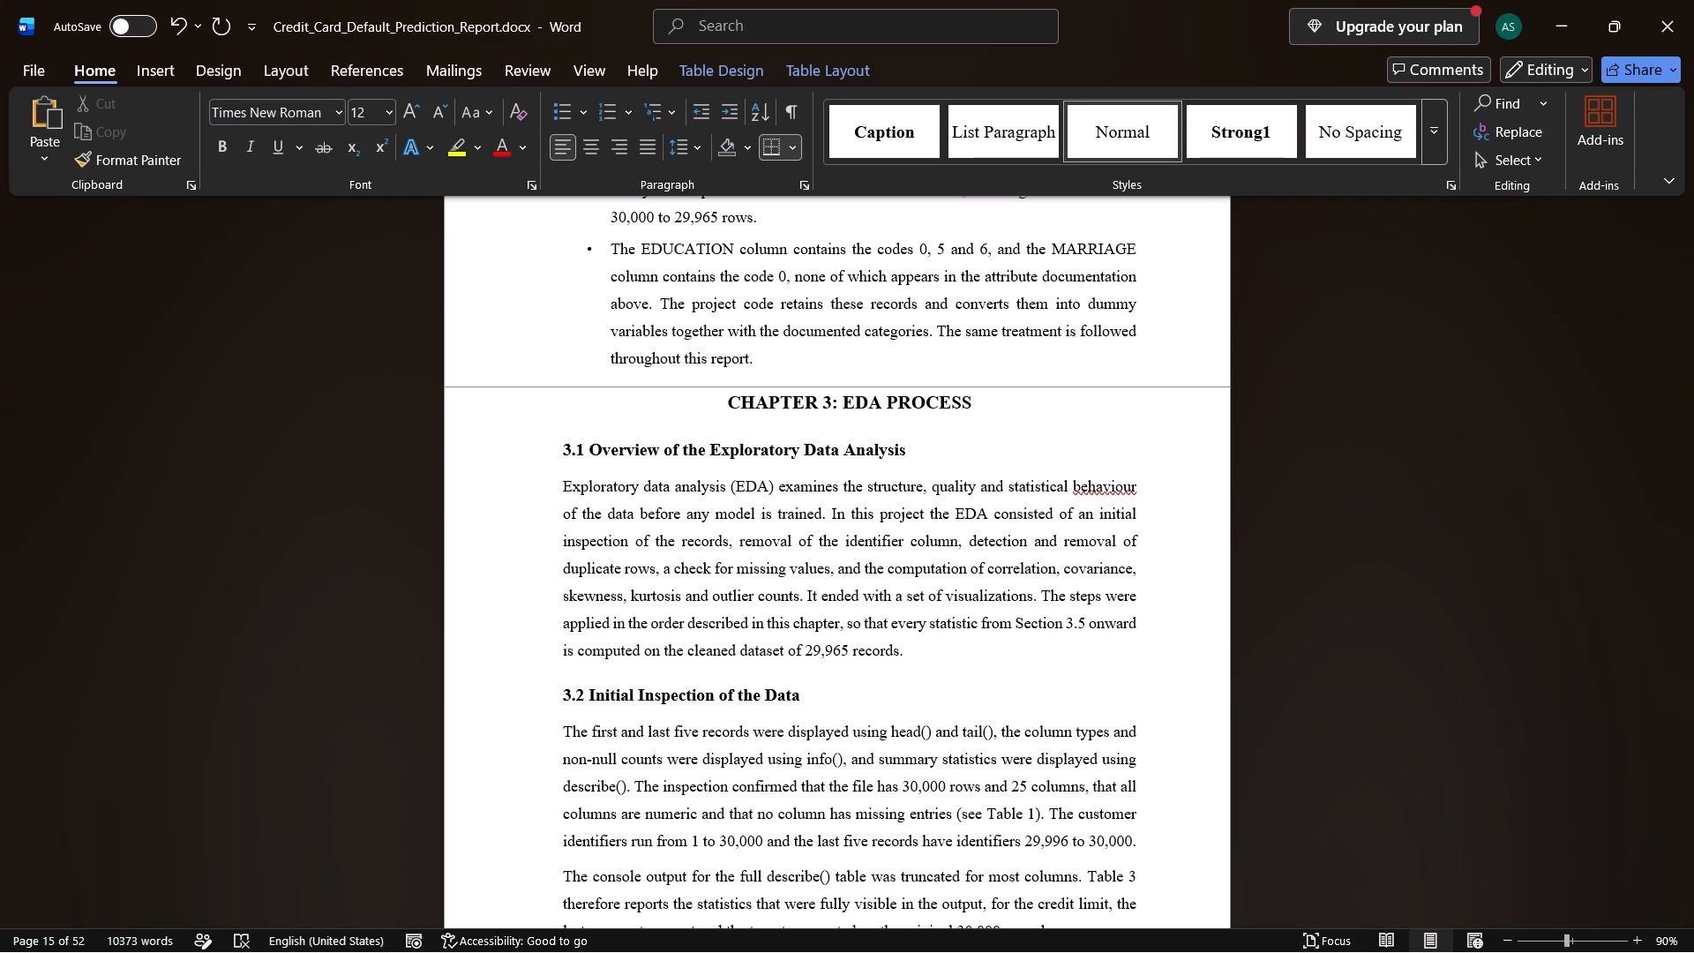
# Go back to the list of tables and review Chapter 1 from the objectives through section 1.6.
pyautogui.scroll(4, 760, 368)
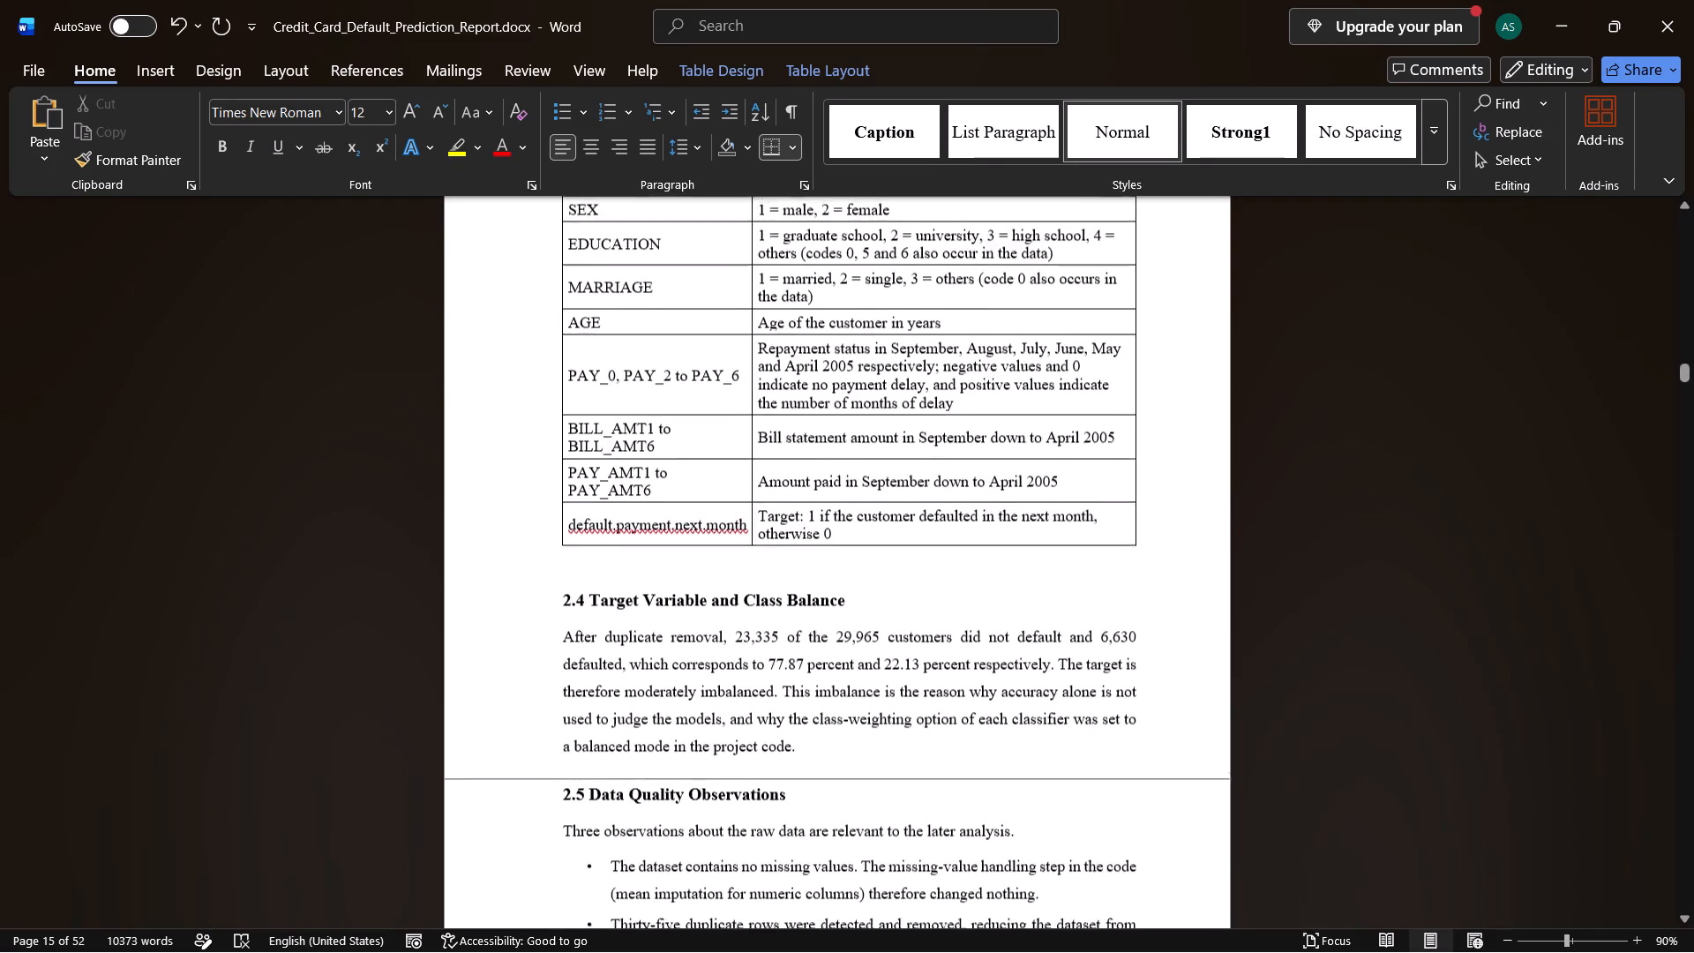
pyautogui.scroll(11, 760, 368)
pyautogui.scroll(-2, 760, 368)
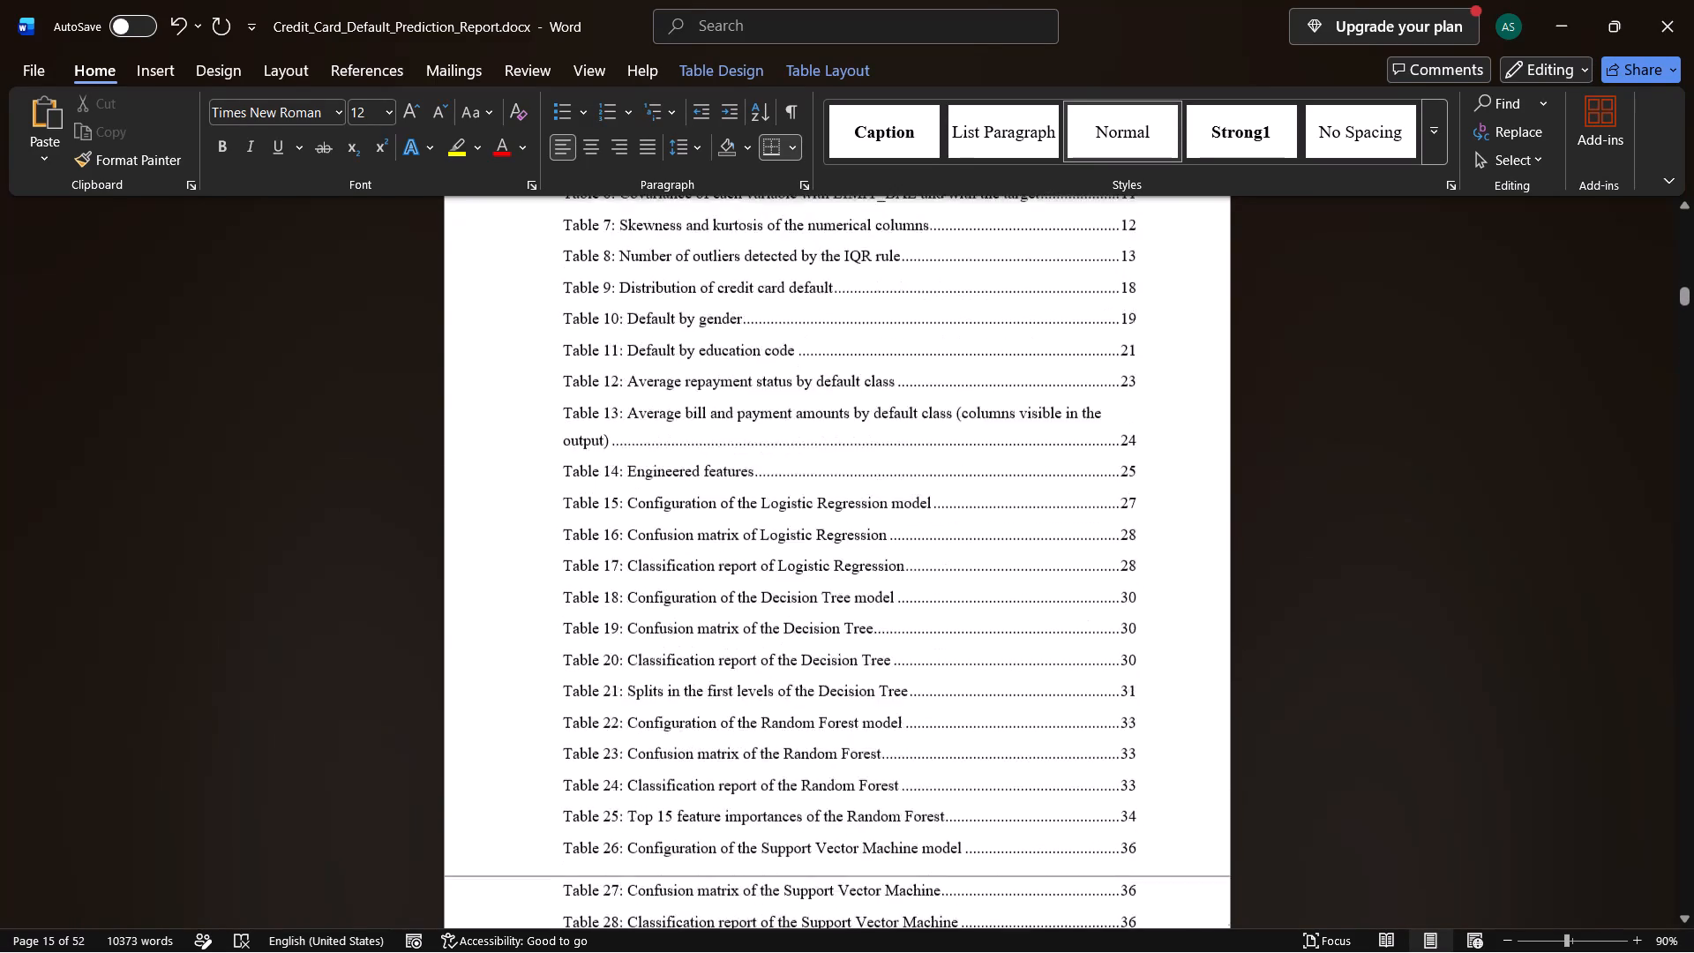
pyautogui.scroll(-4, 760, 368)
pyautogui.scroll(-5, 748, 570)
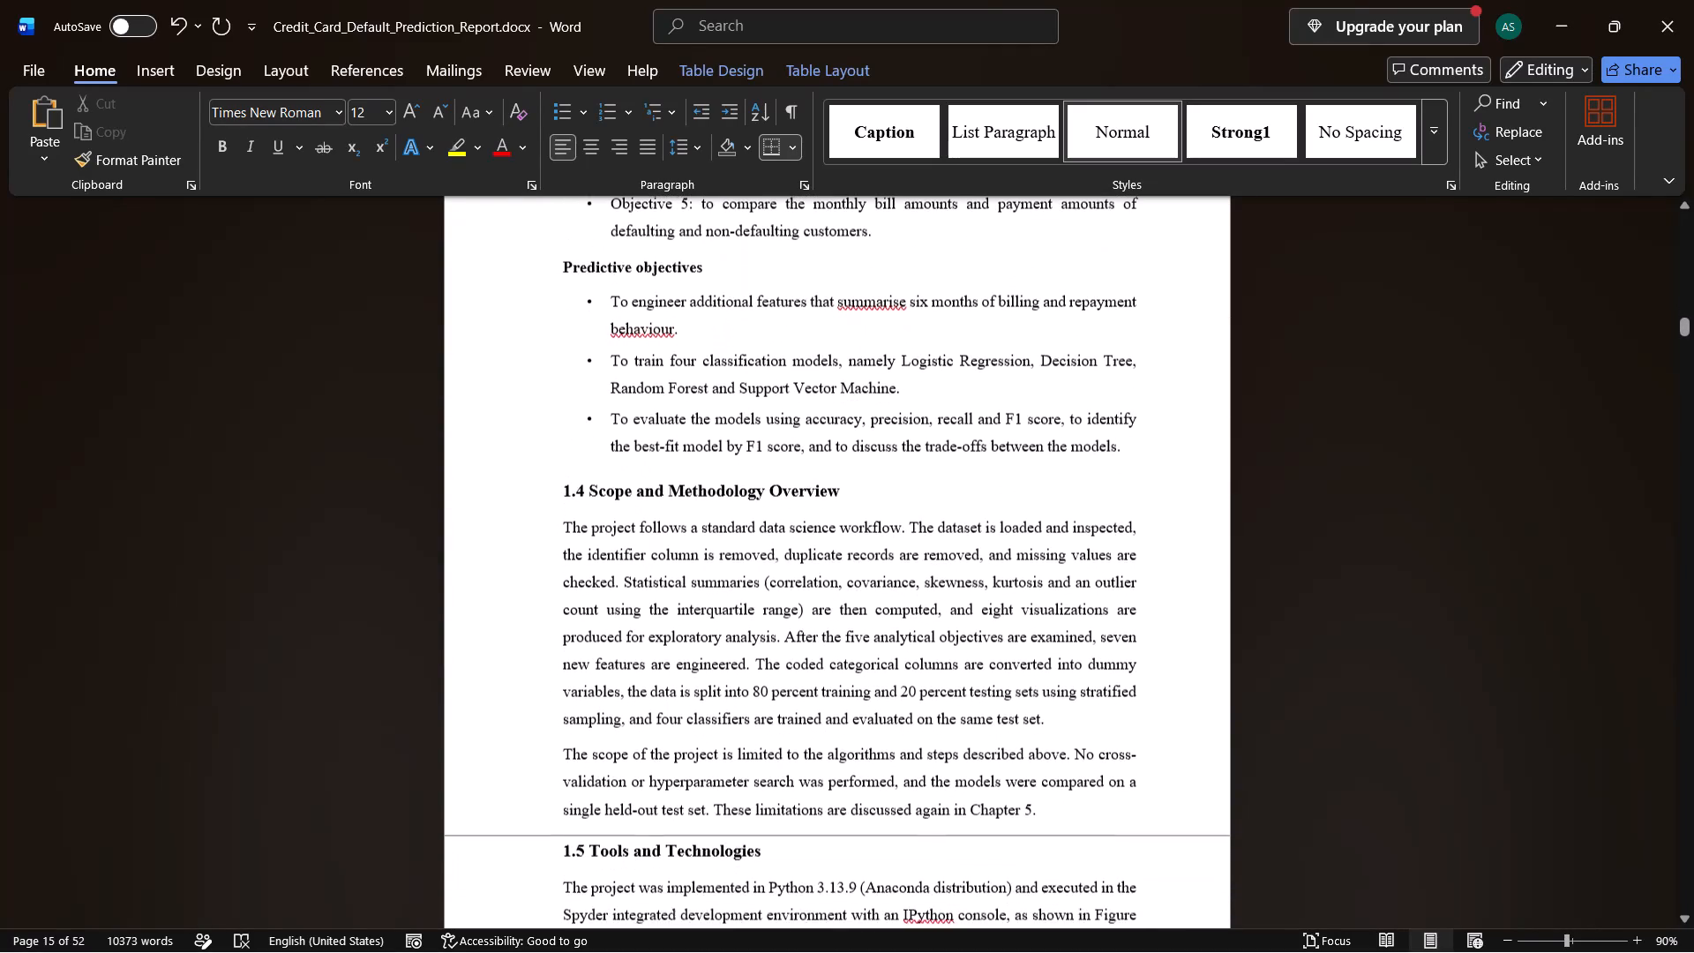
pyautogui.scroll(-3, 748, 570)
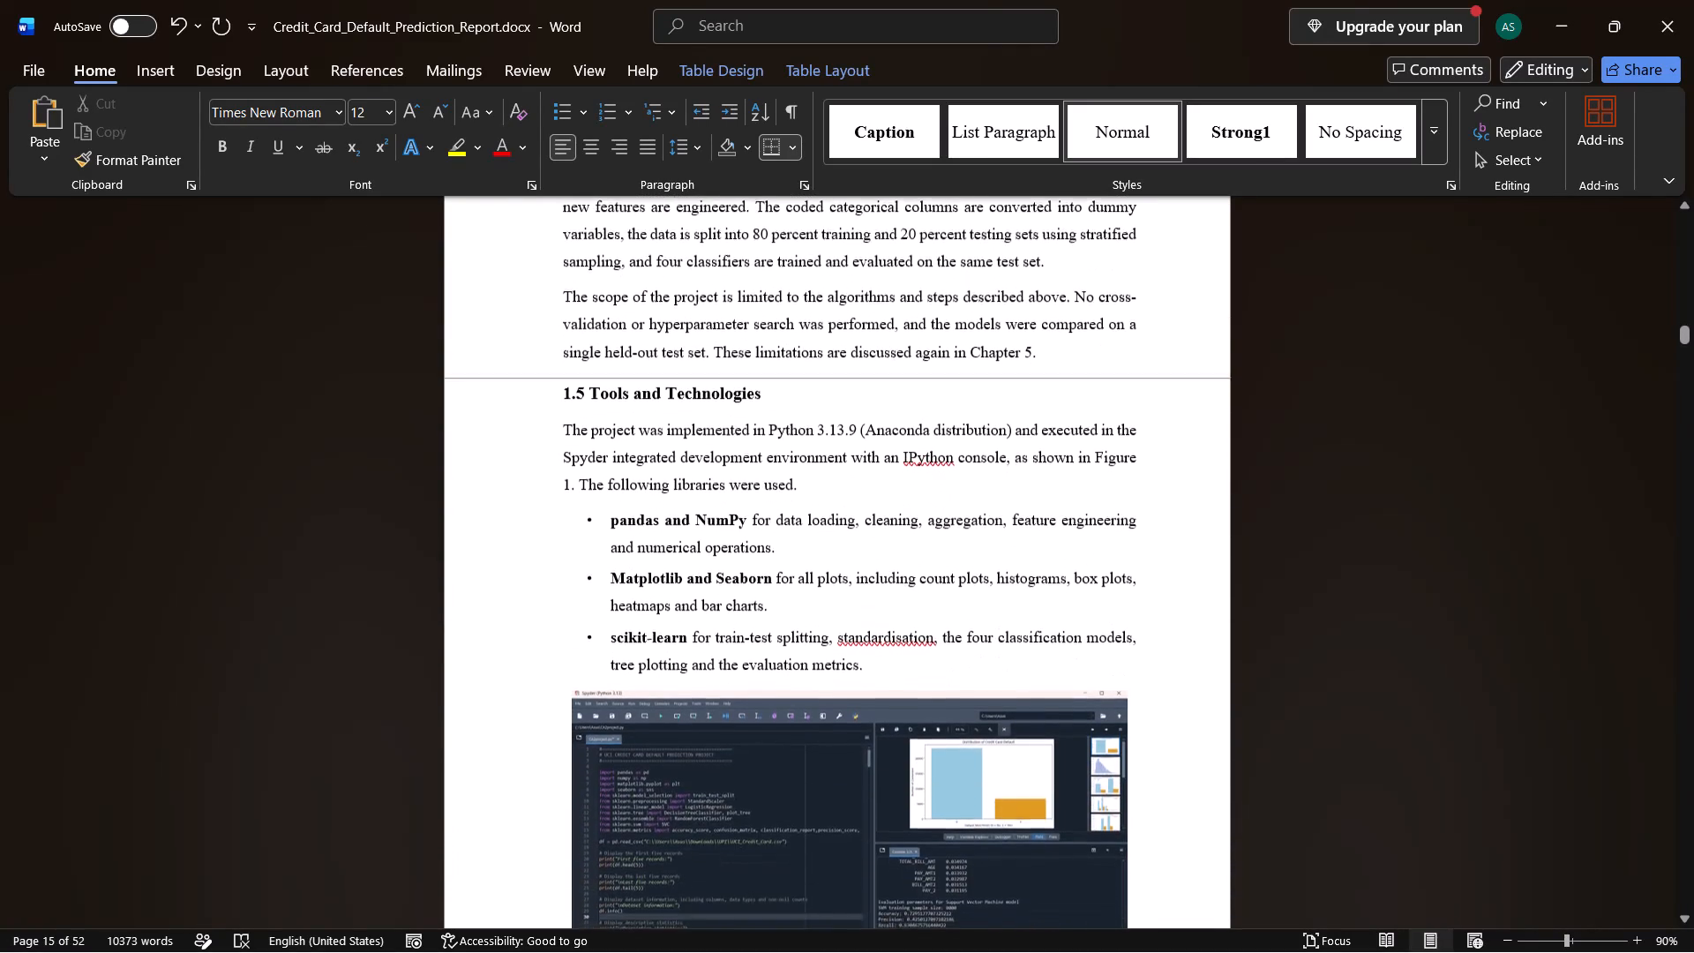
pyautogui.scroll(-4, 748, 570)
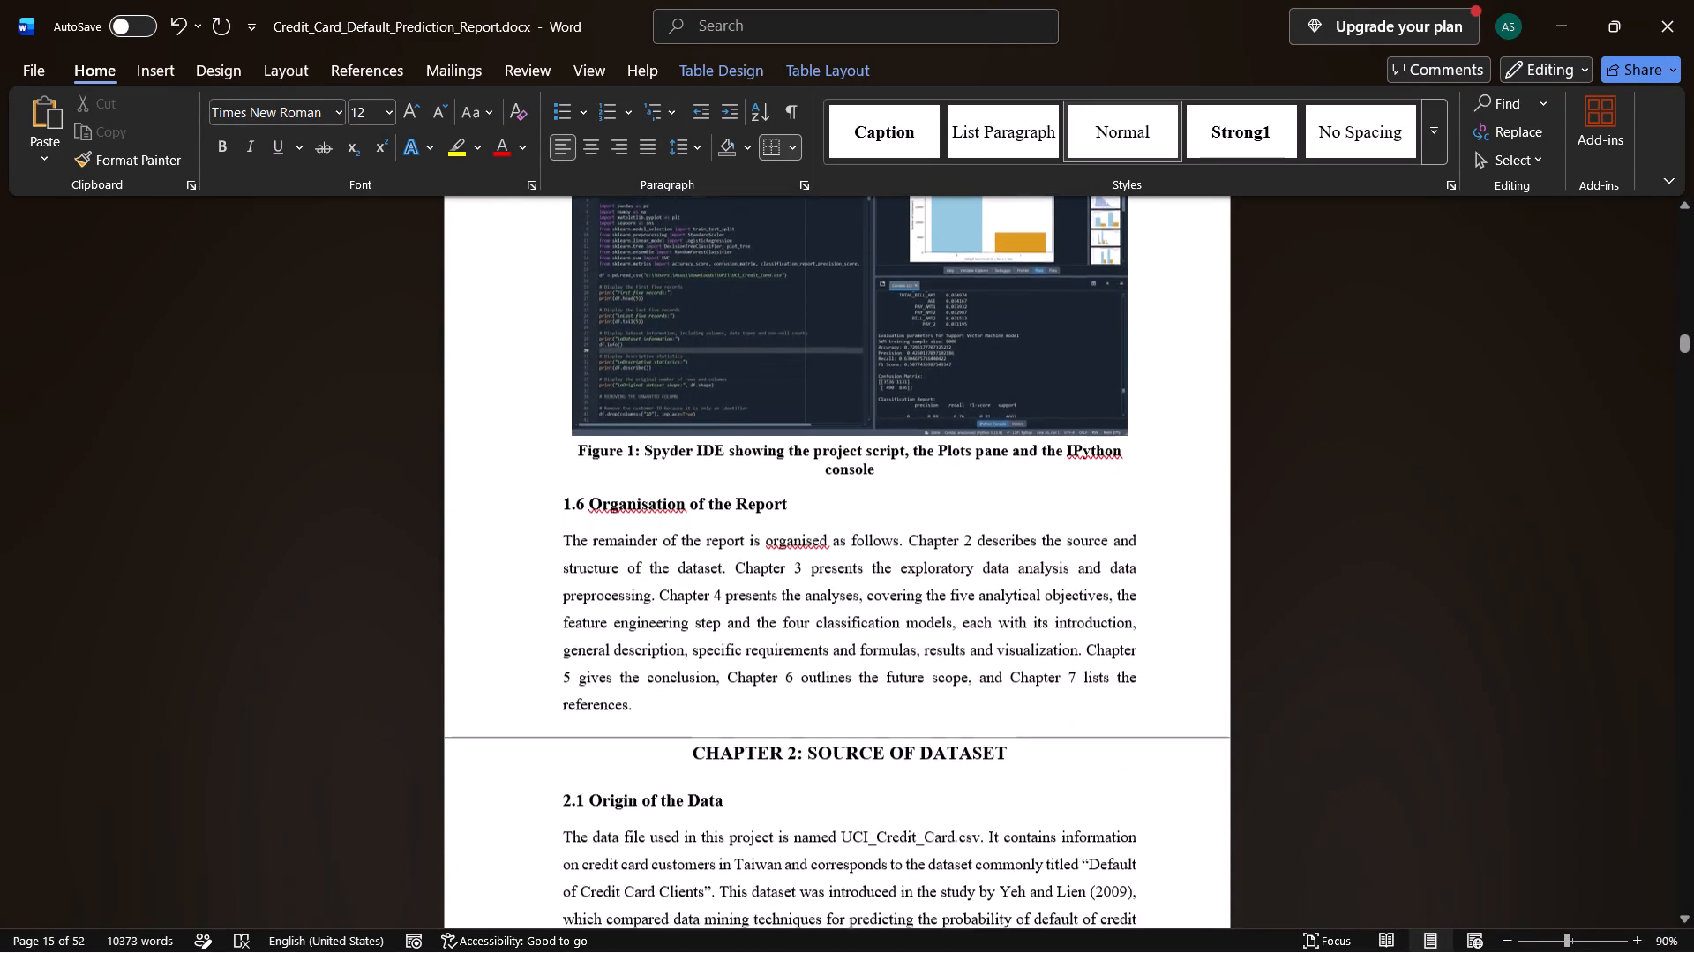
# Read Chapter 2 again, checking the text, Table 1, Table 2 and the bullets in section 2.5.
pyautogui.scroll(-3, 763, 747)
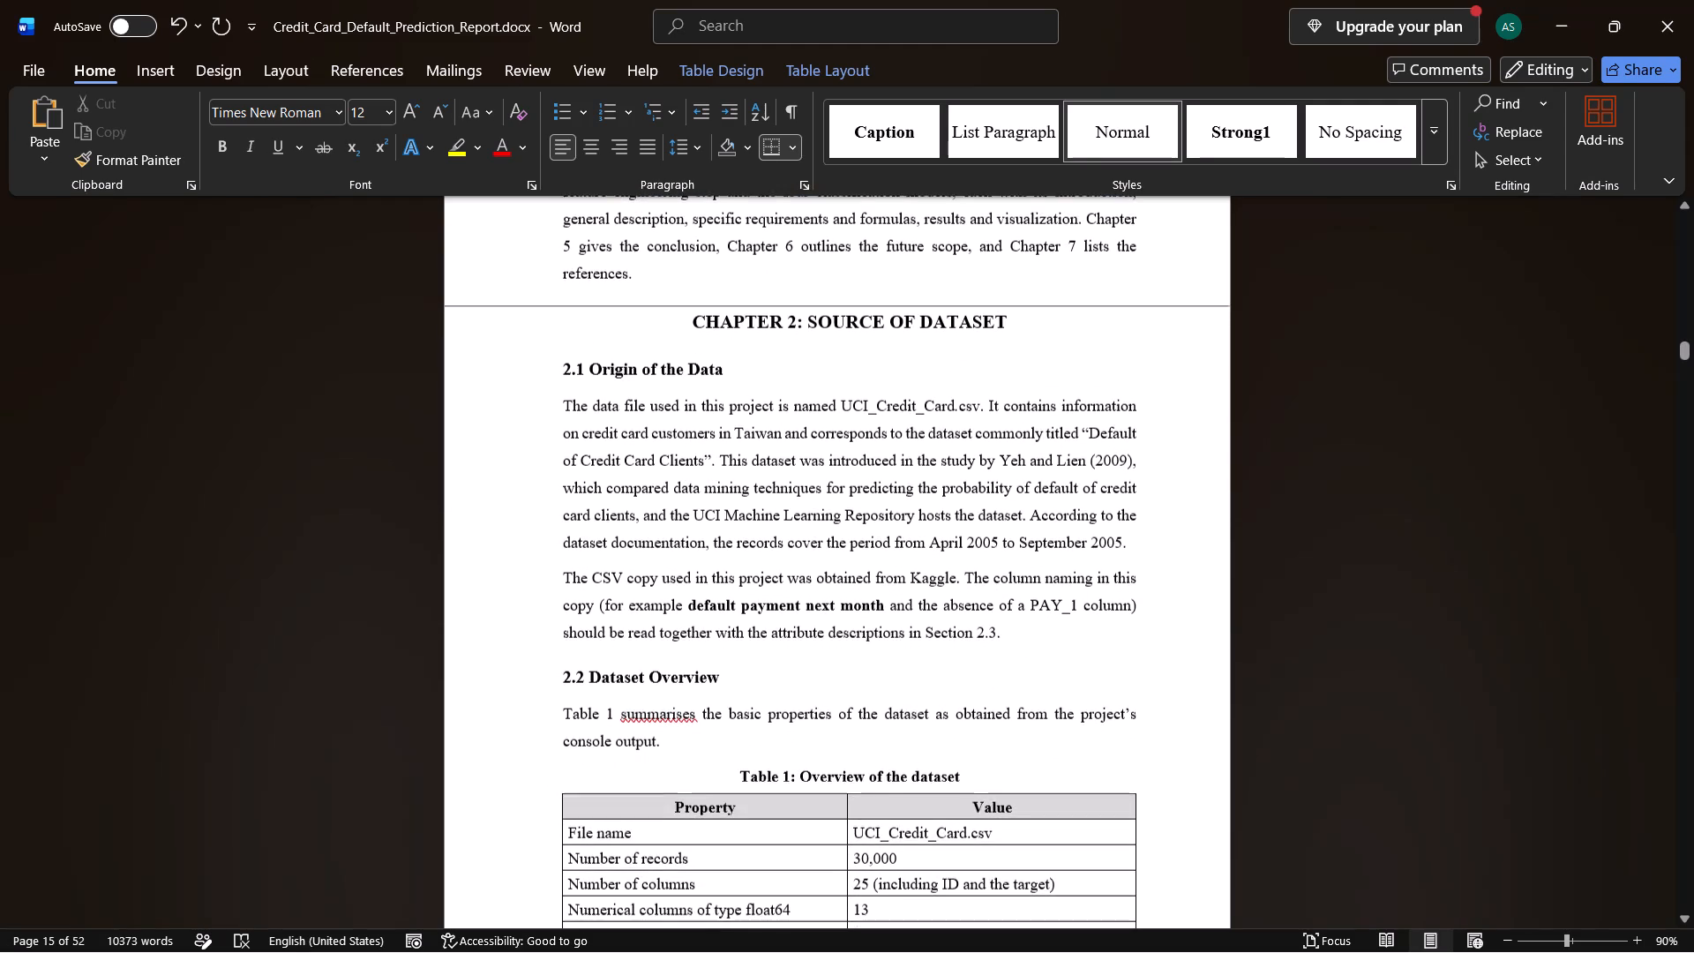
pyautogui.scroll(-1, 857, 672)
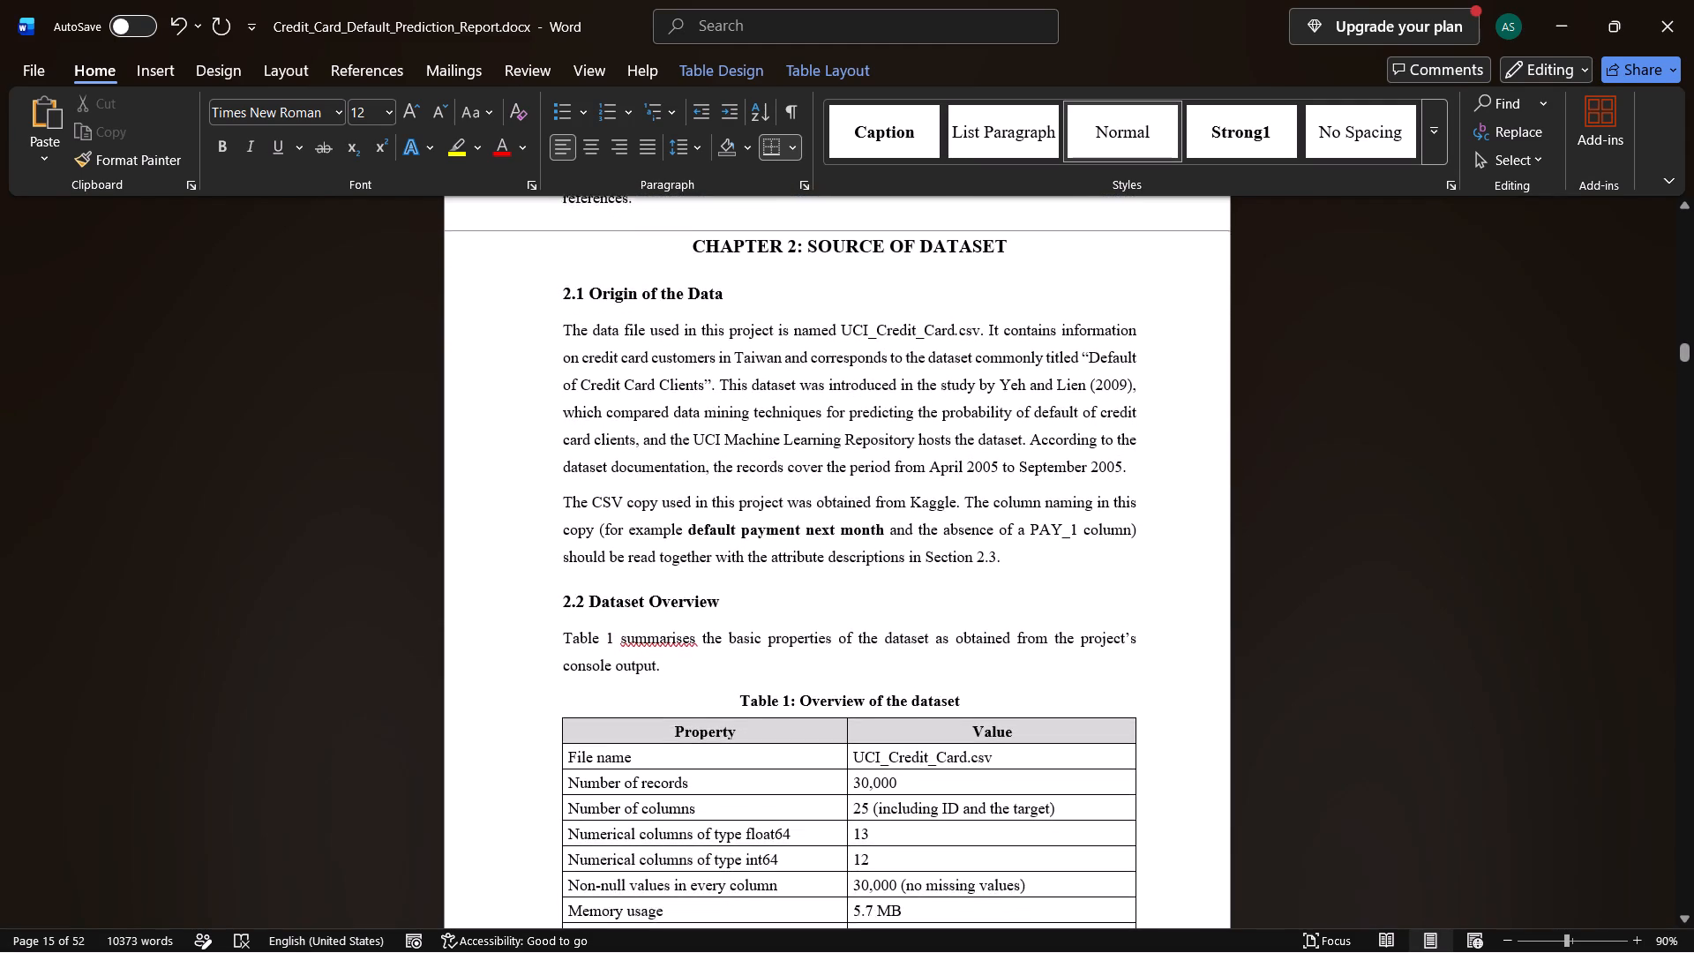
pyautogui.scroll(-3, 857, 672)
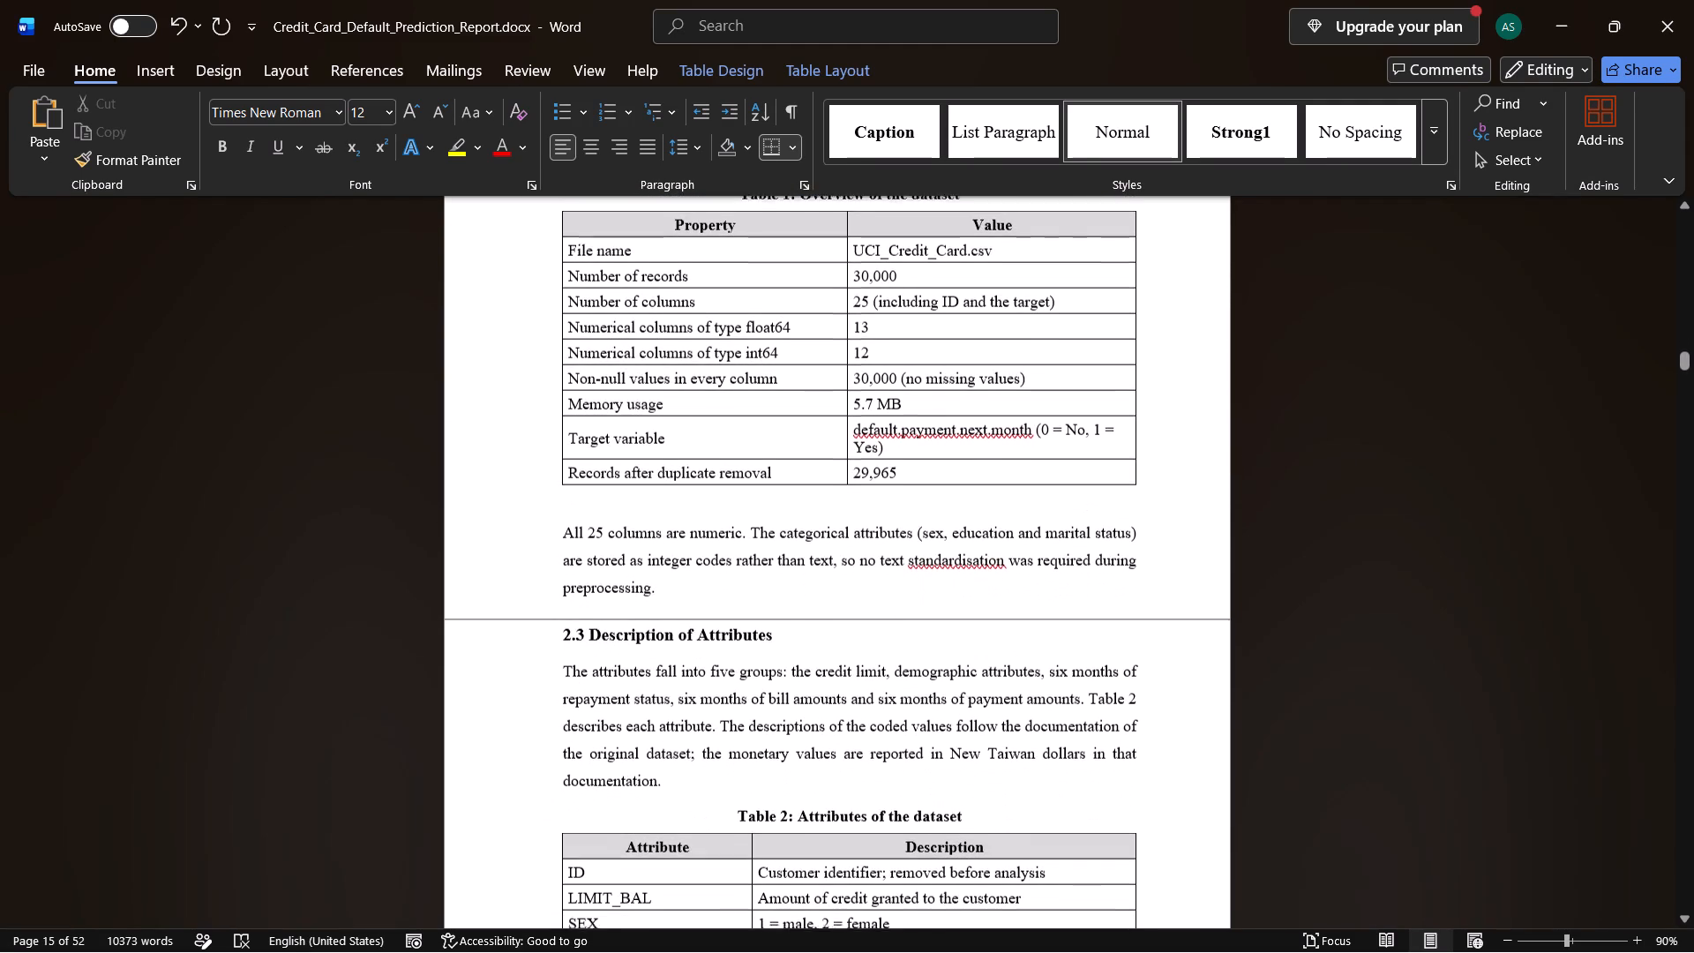
pyautogui.scroll(-1, 910, 620)
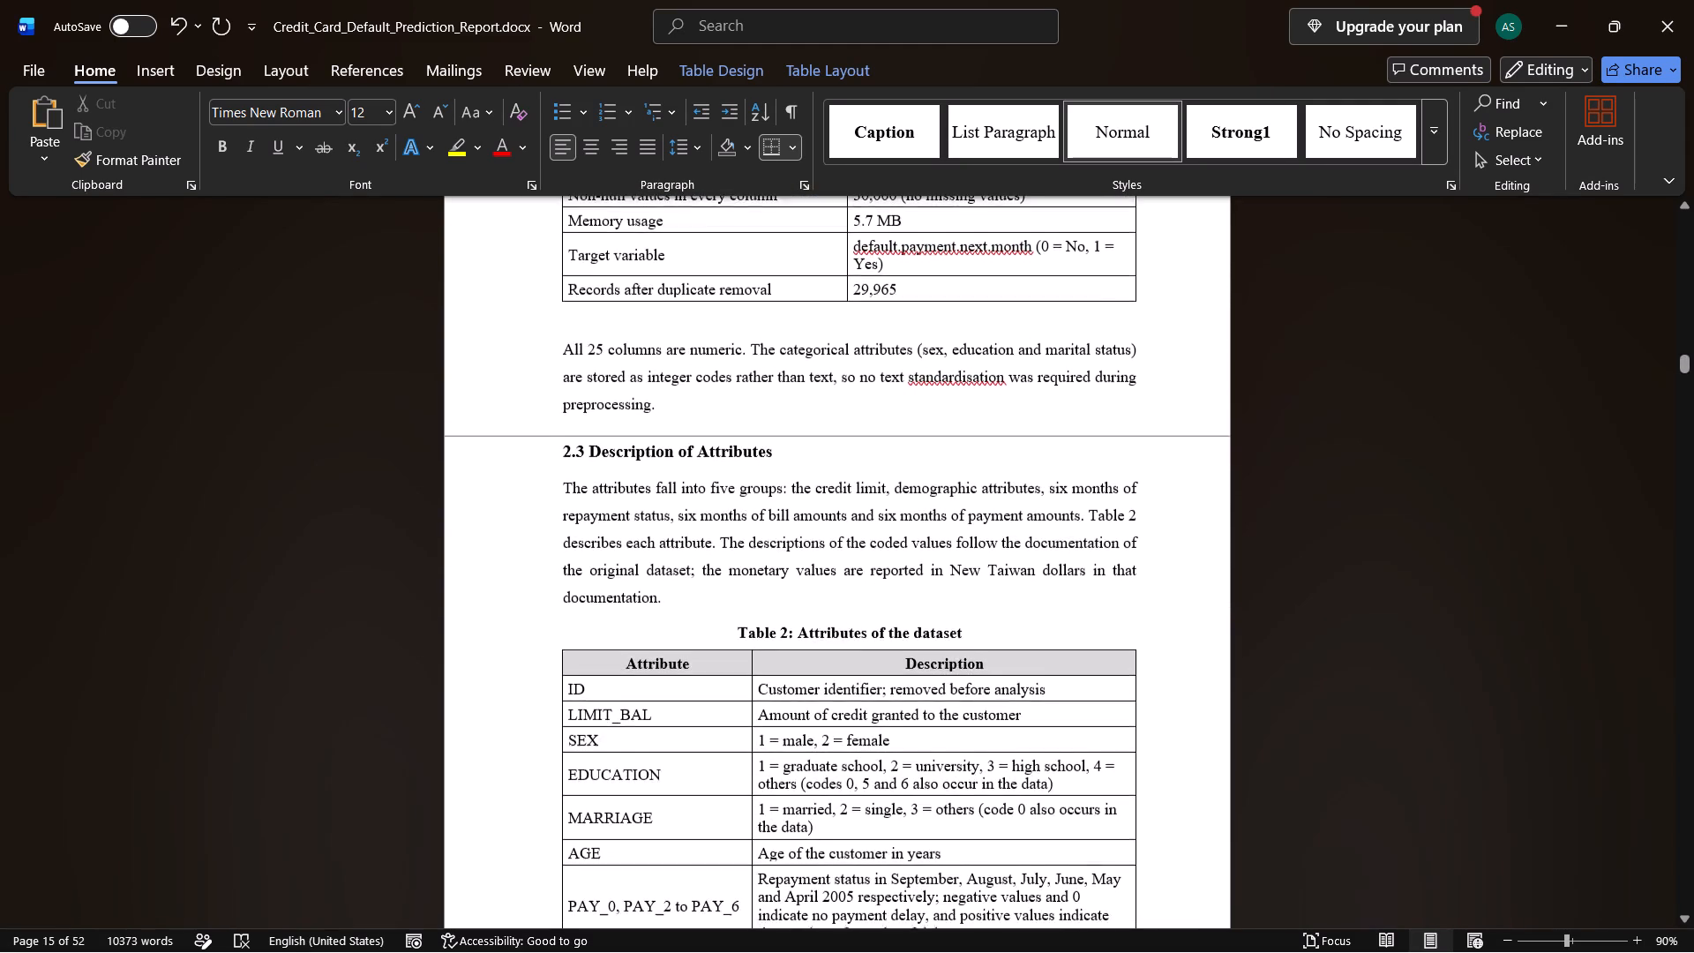
pyautogui.scroll(-2, 910, 620)
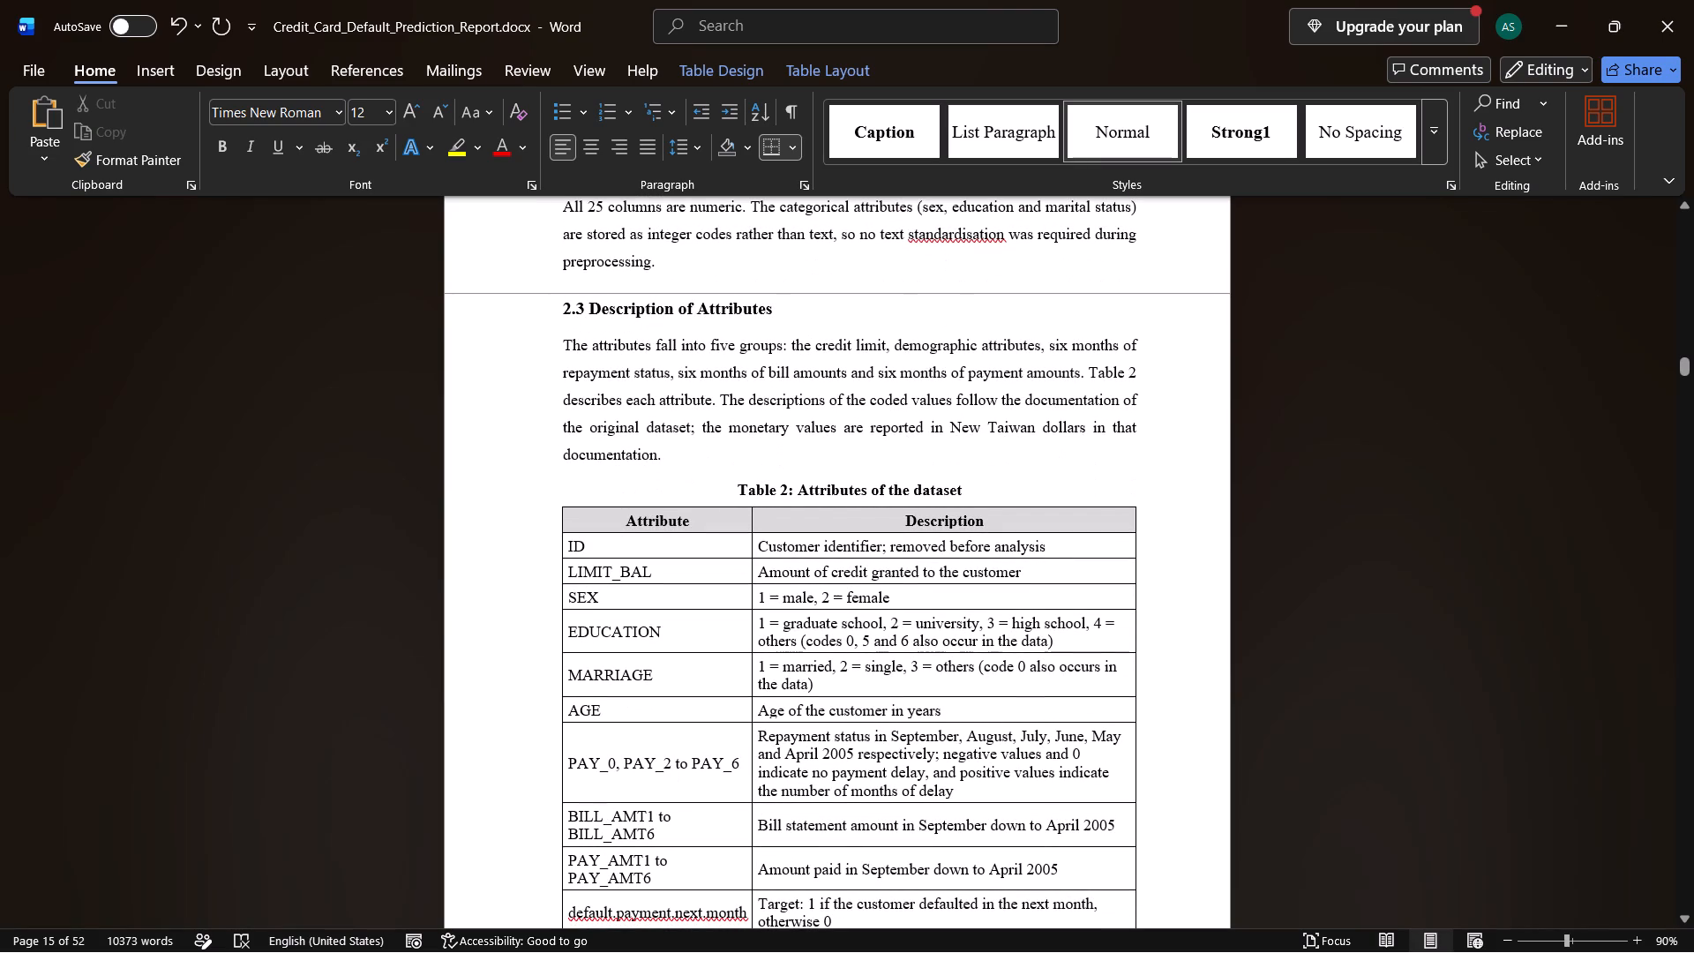
pyautogui.scroll(-1, 883, 579)
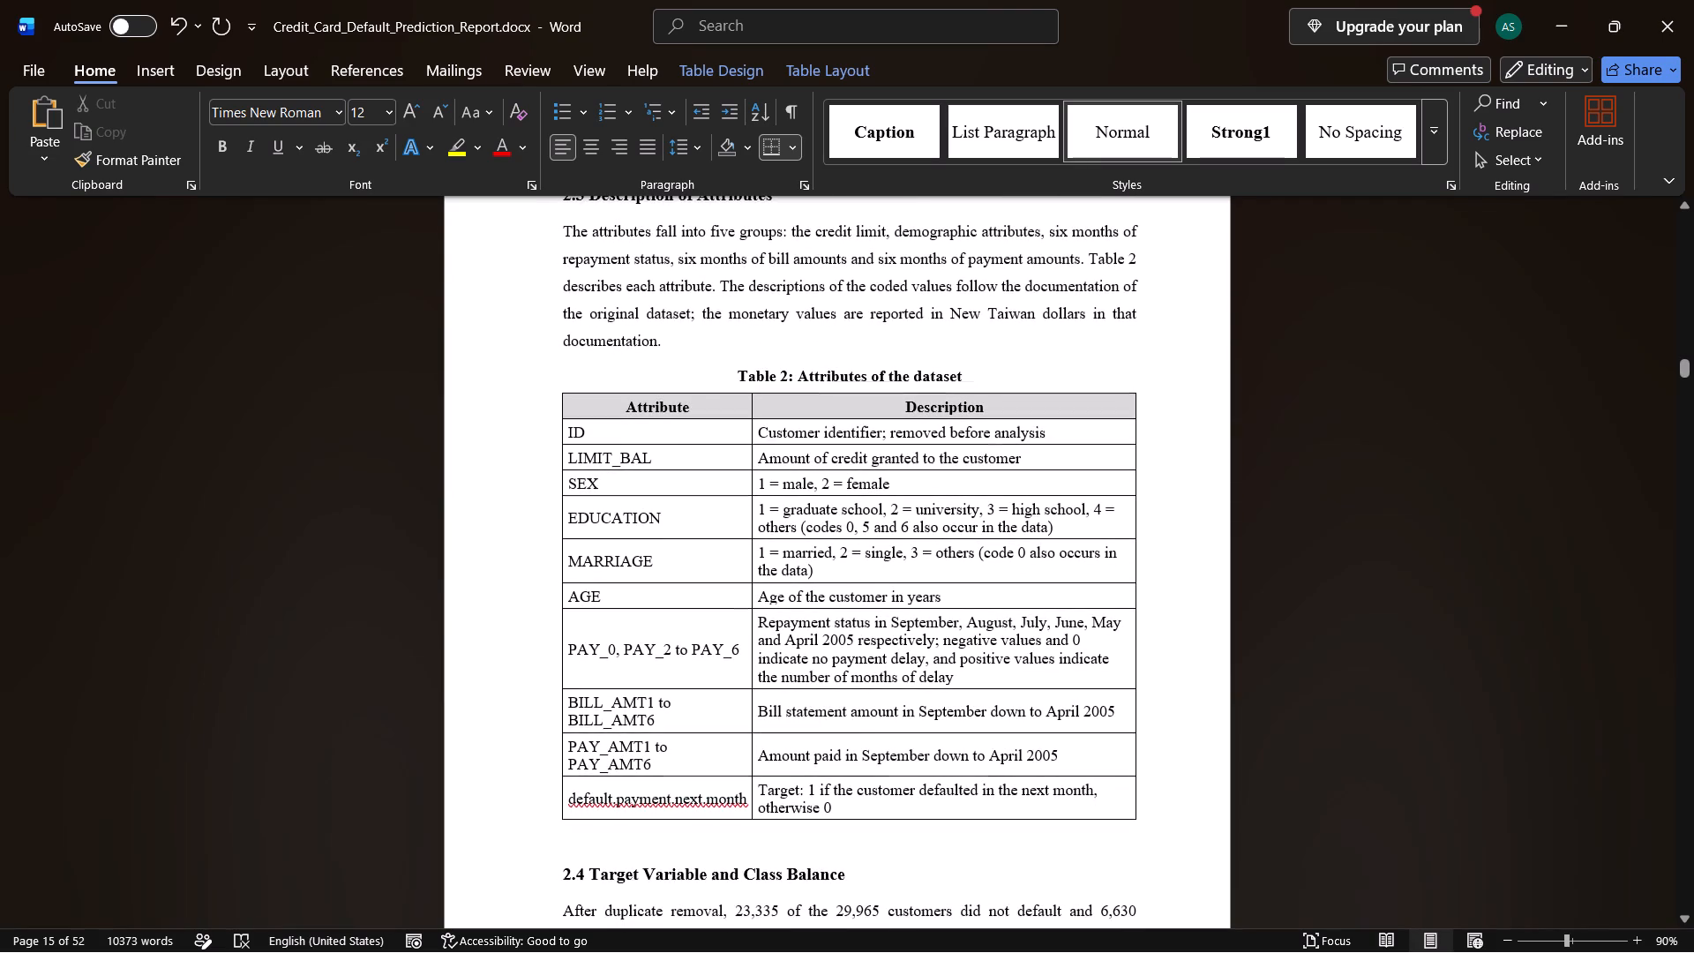
pyautogui.scroll(-2, 883, 579)
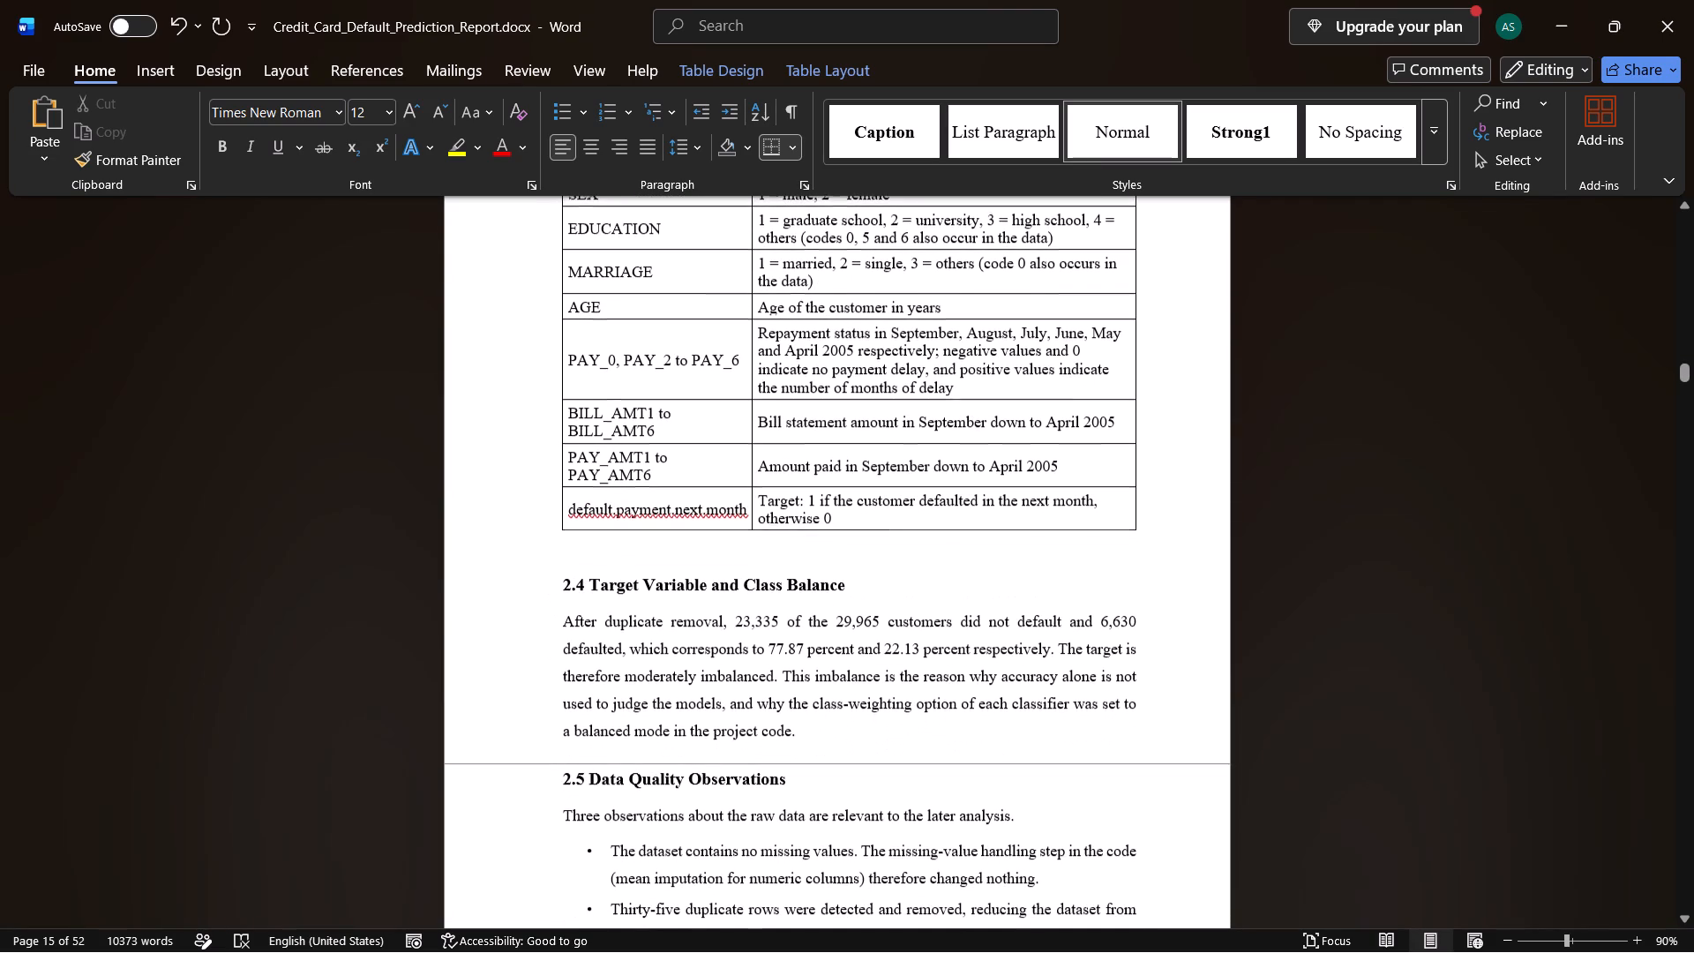
pyautogui.scroll(-3, 767, 544)
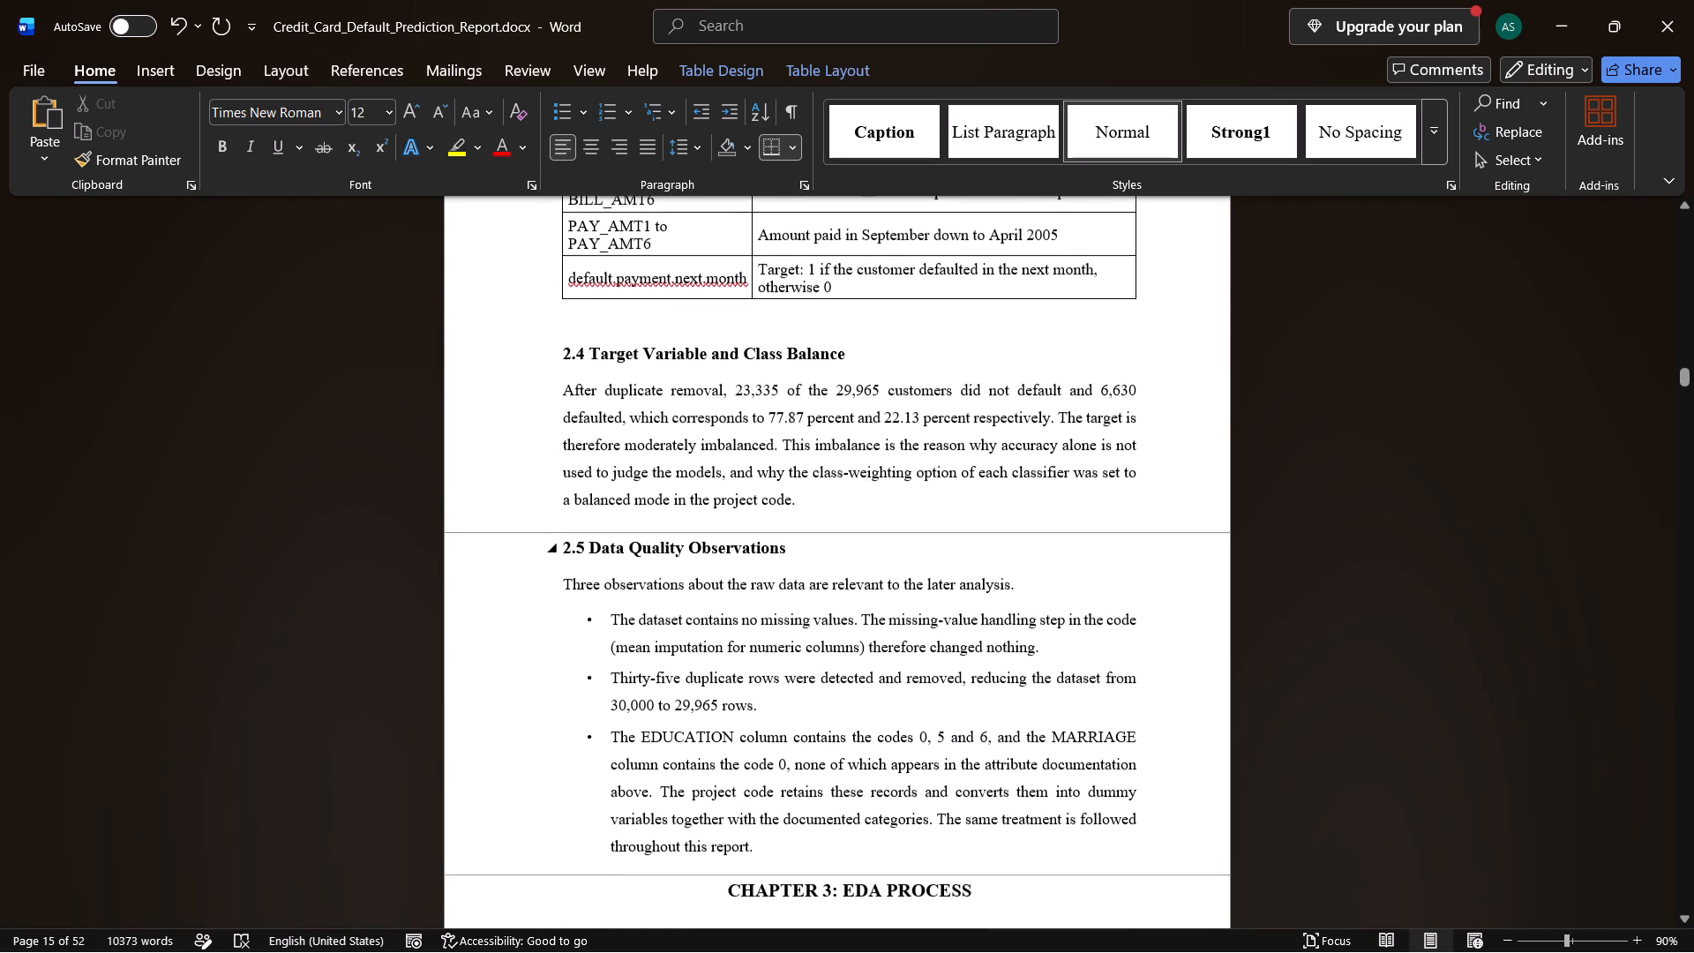
pyautogui.scroll(-2, 844, 514)
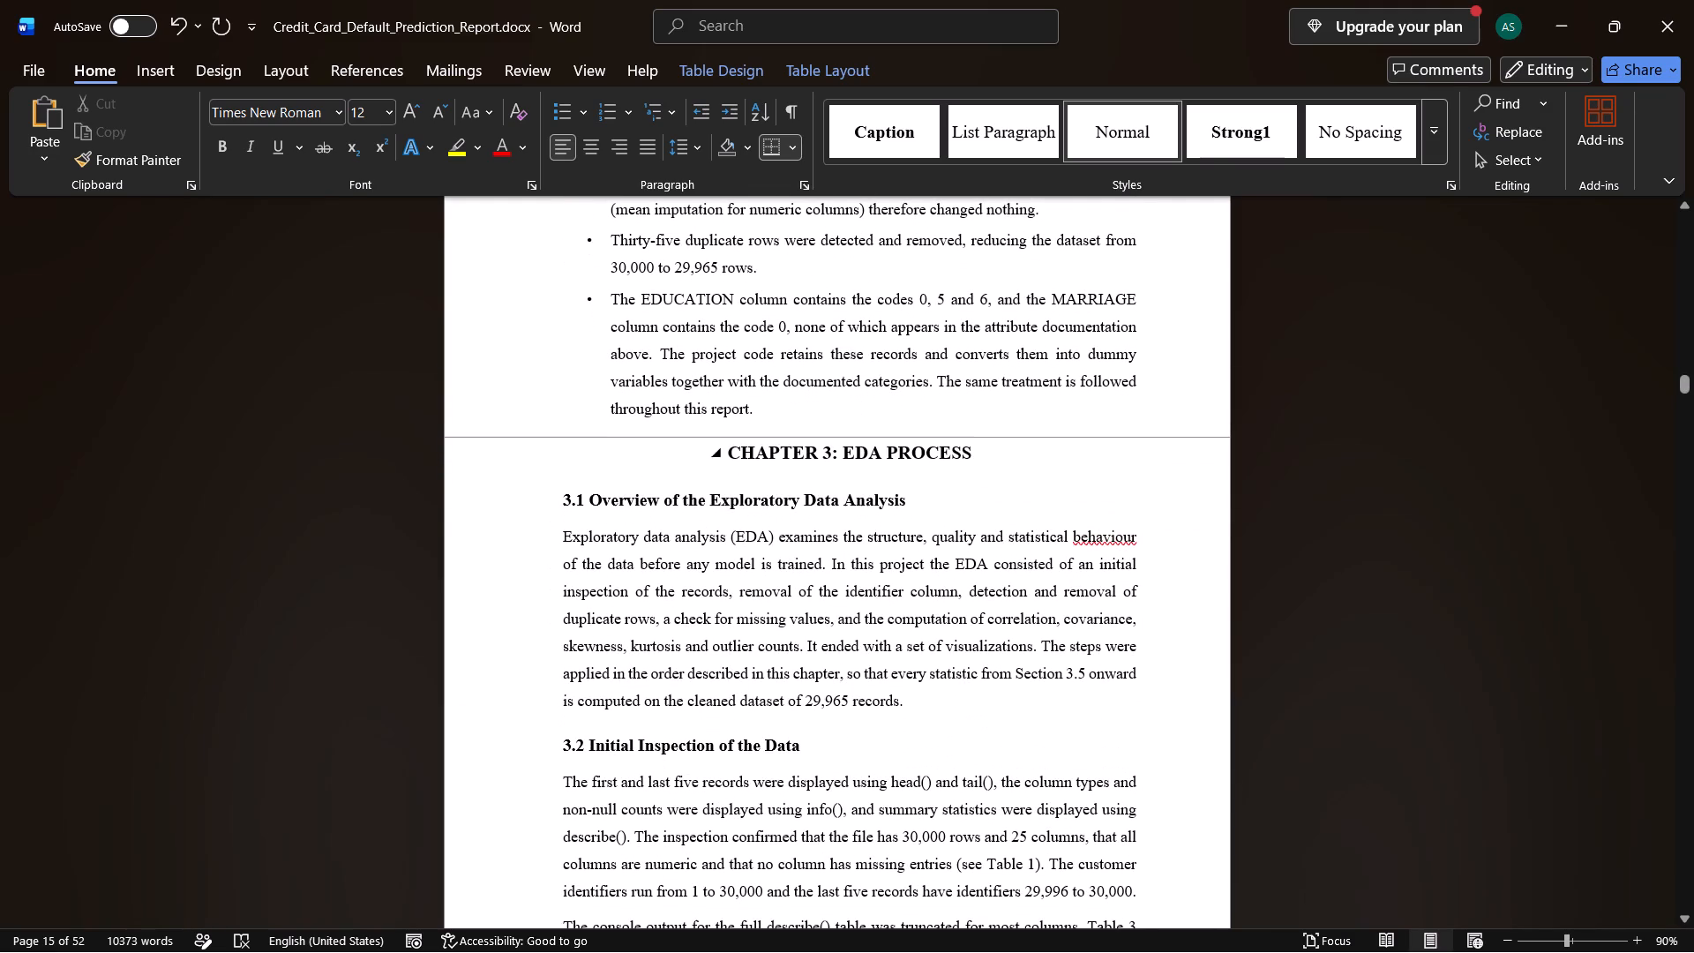
# Review Chapter 3 from section 3.1 through Table 4 in section 3.4, checking how function names and tables are formatted.
pyautogui.scroll(2, 790, 391)
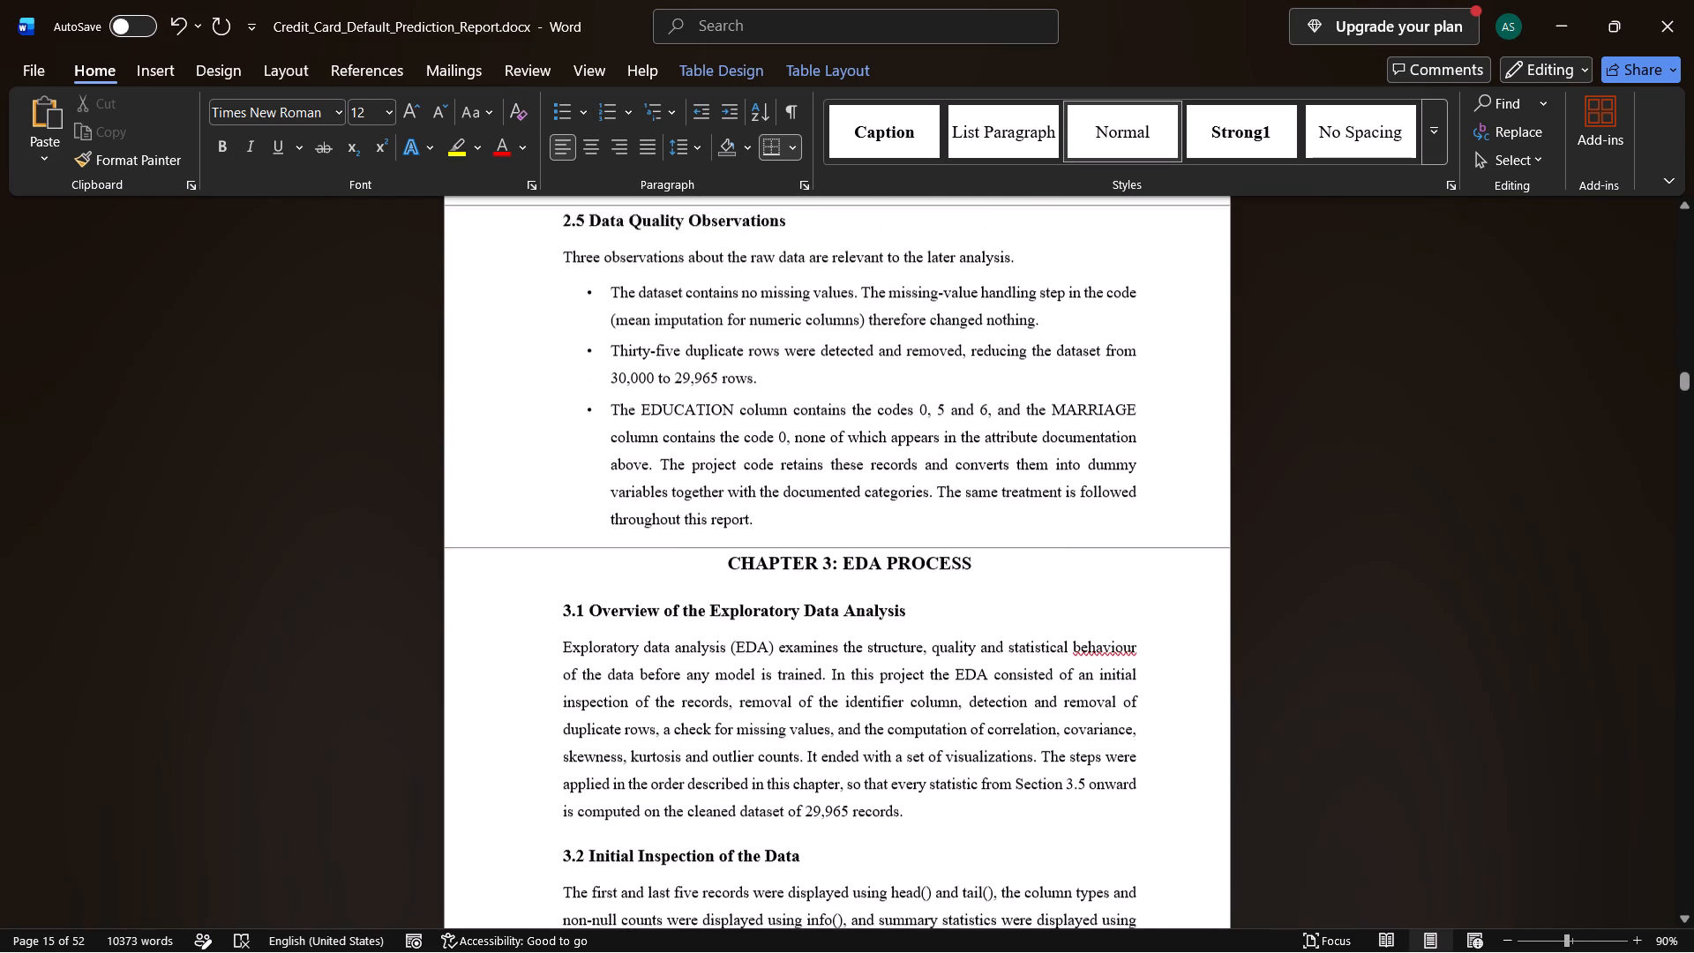
pyautogui.scroll(1, 842, 389)
pyautogui.scroll(-2, 870, 558)
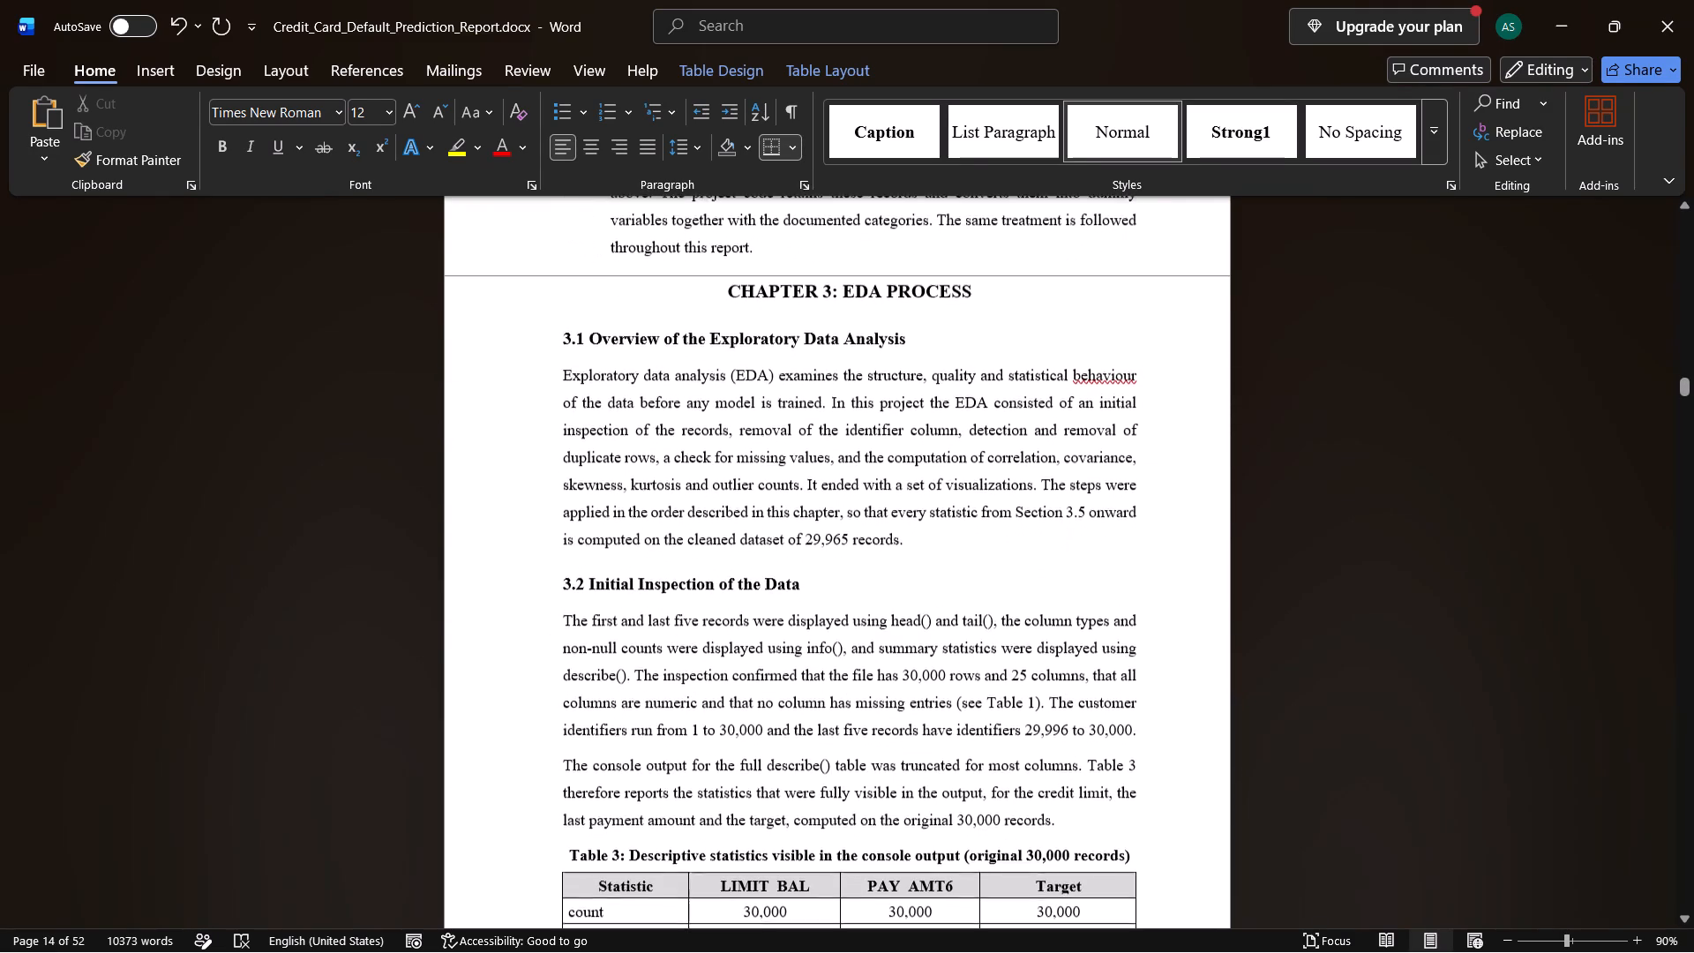
pyautogui.scroll(-1, 855, 549)
pyautogui.scroll(-1, 849, 444)
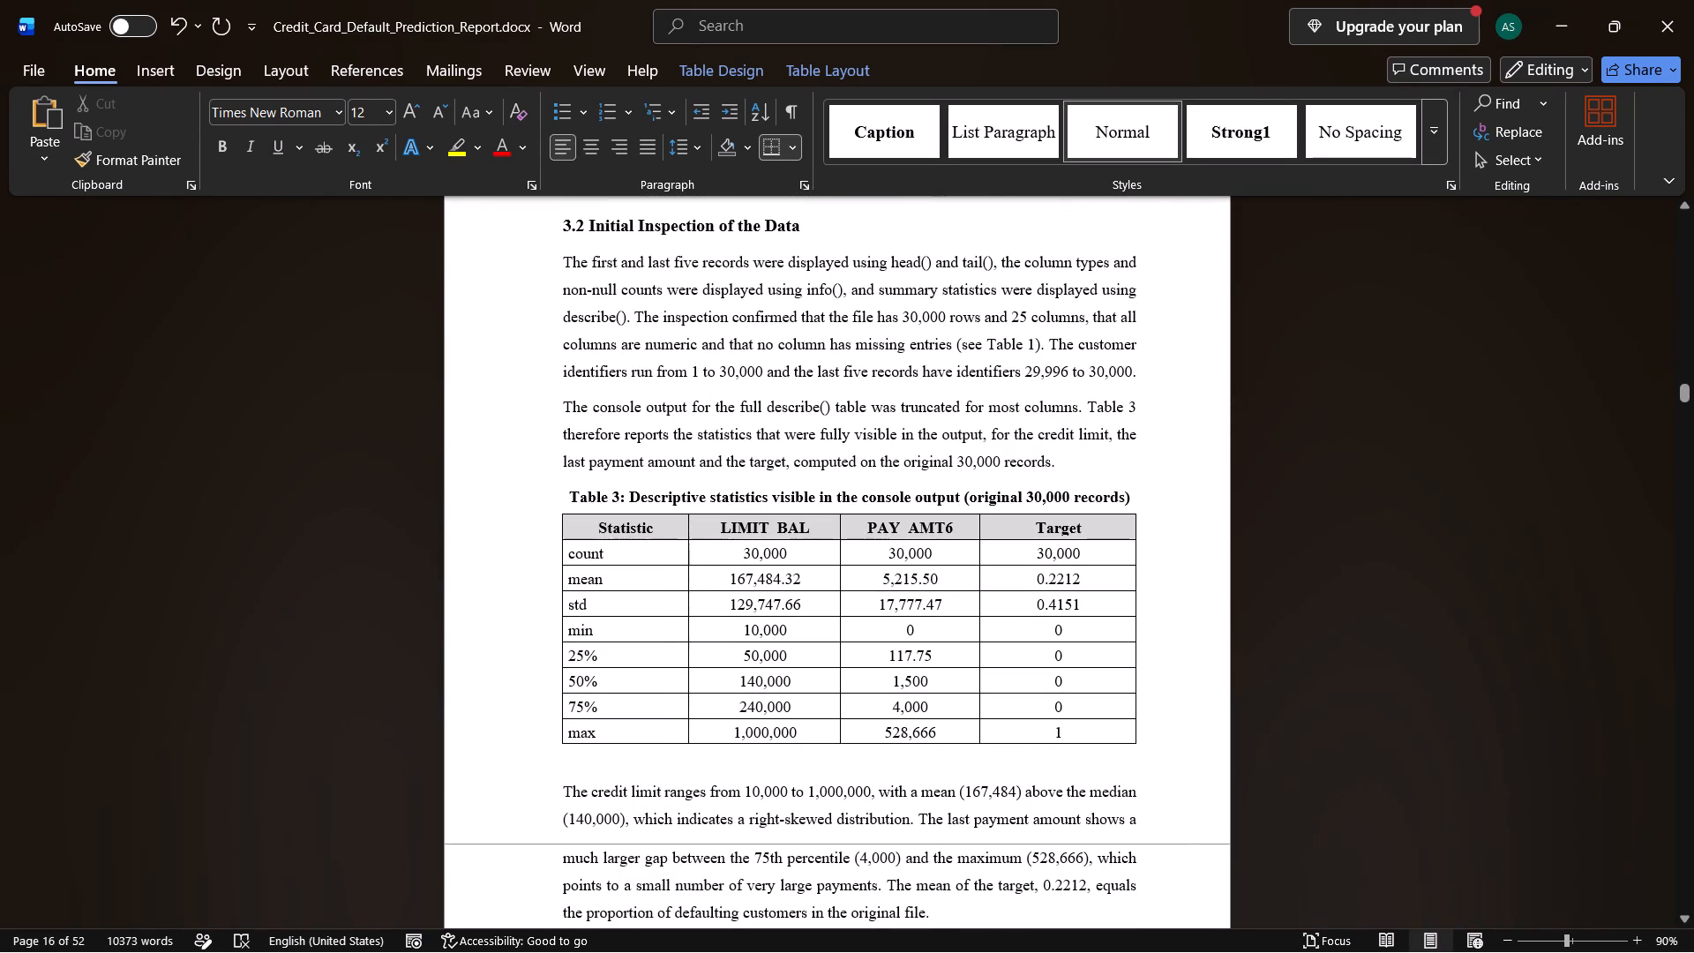
pyautogui.scroll(-2, 927, 610)
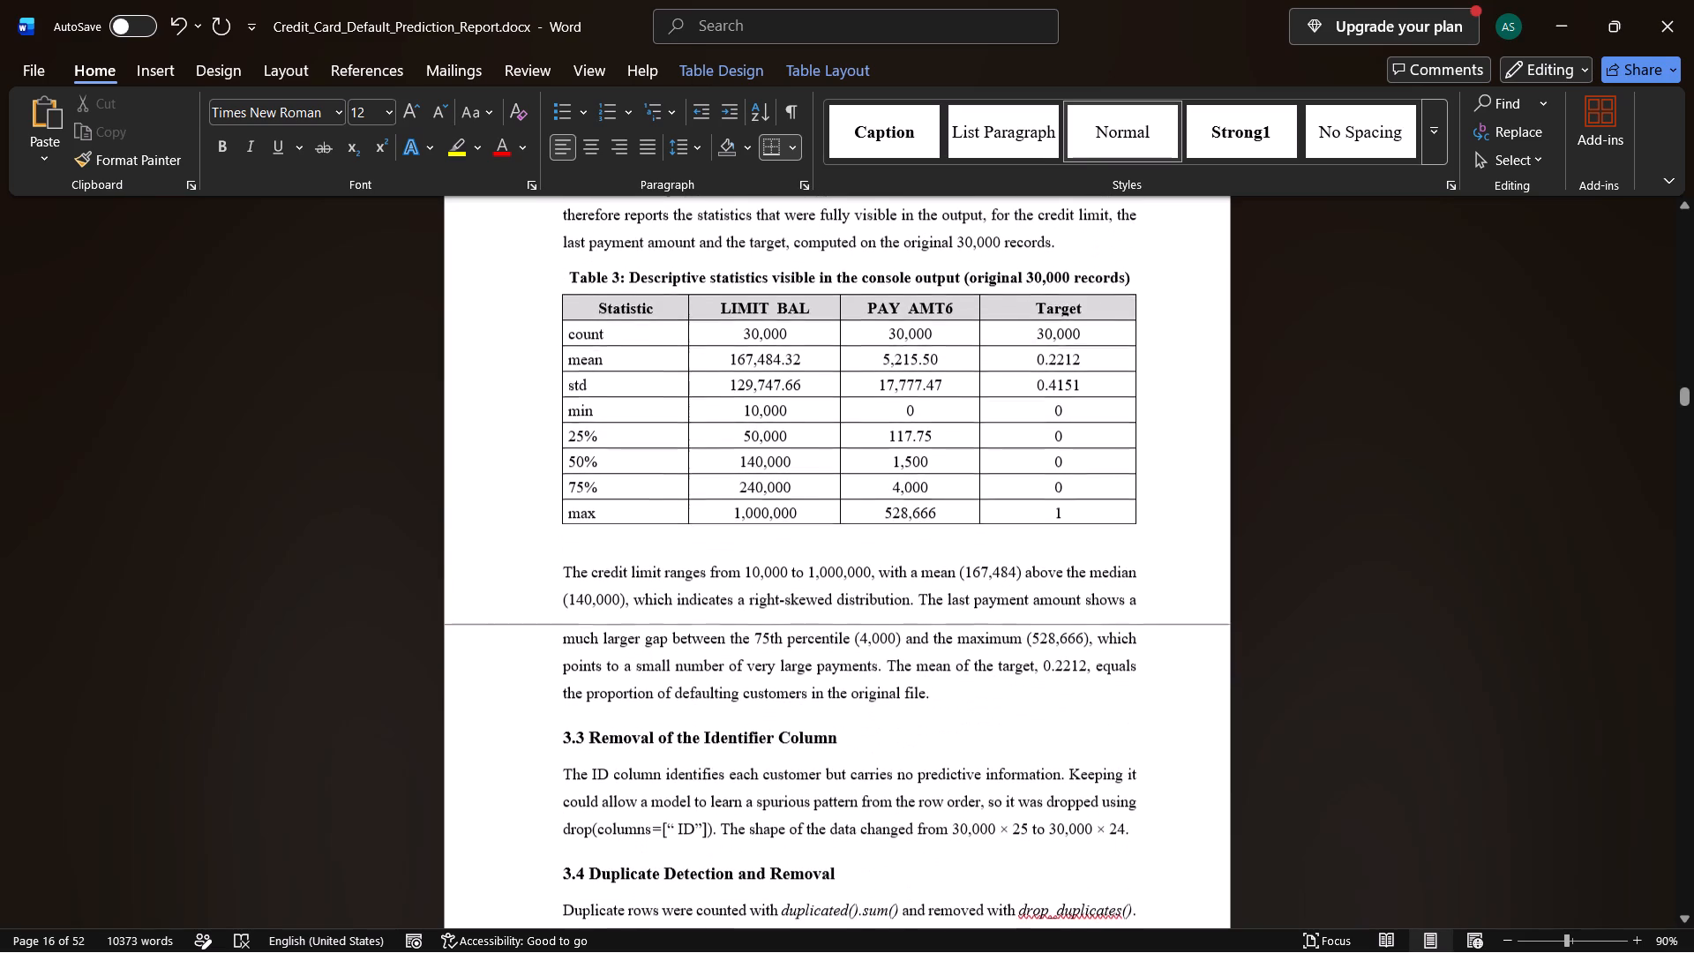
pyautogui.scroll(-1, 848, 515)
pyautogui.scroll(-1, 854, 600)
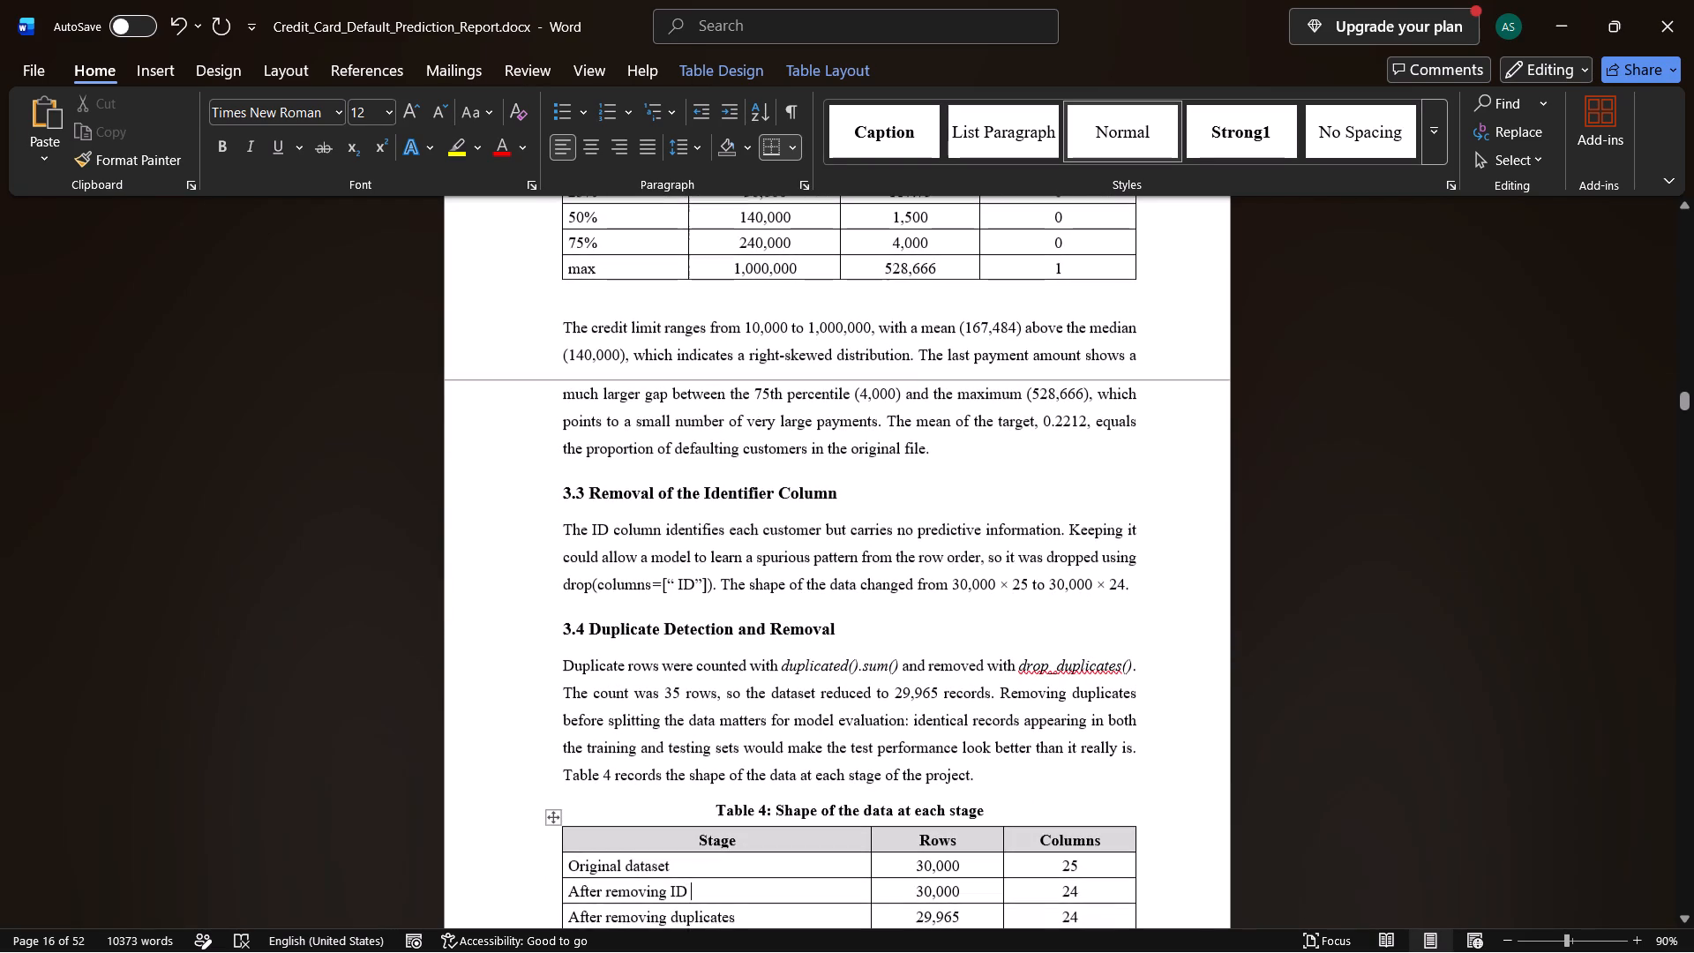
pyautogui.scroll(-1, 843, 482)
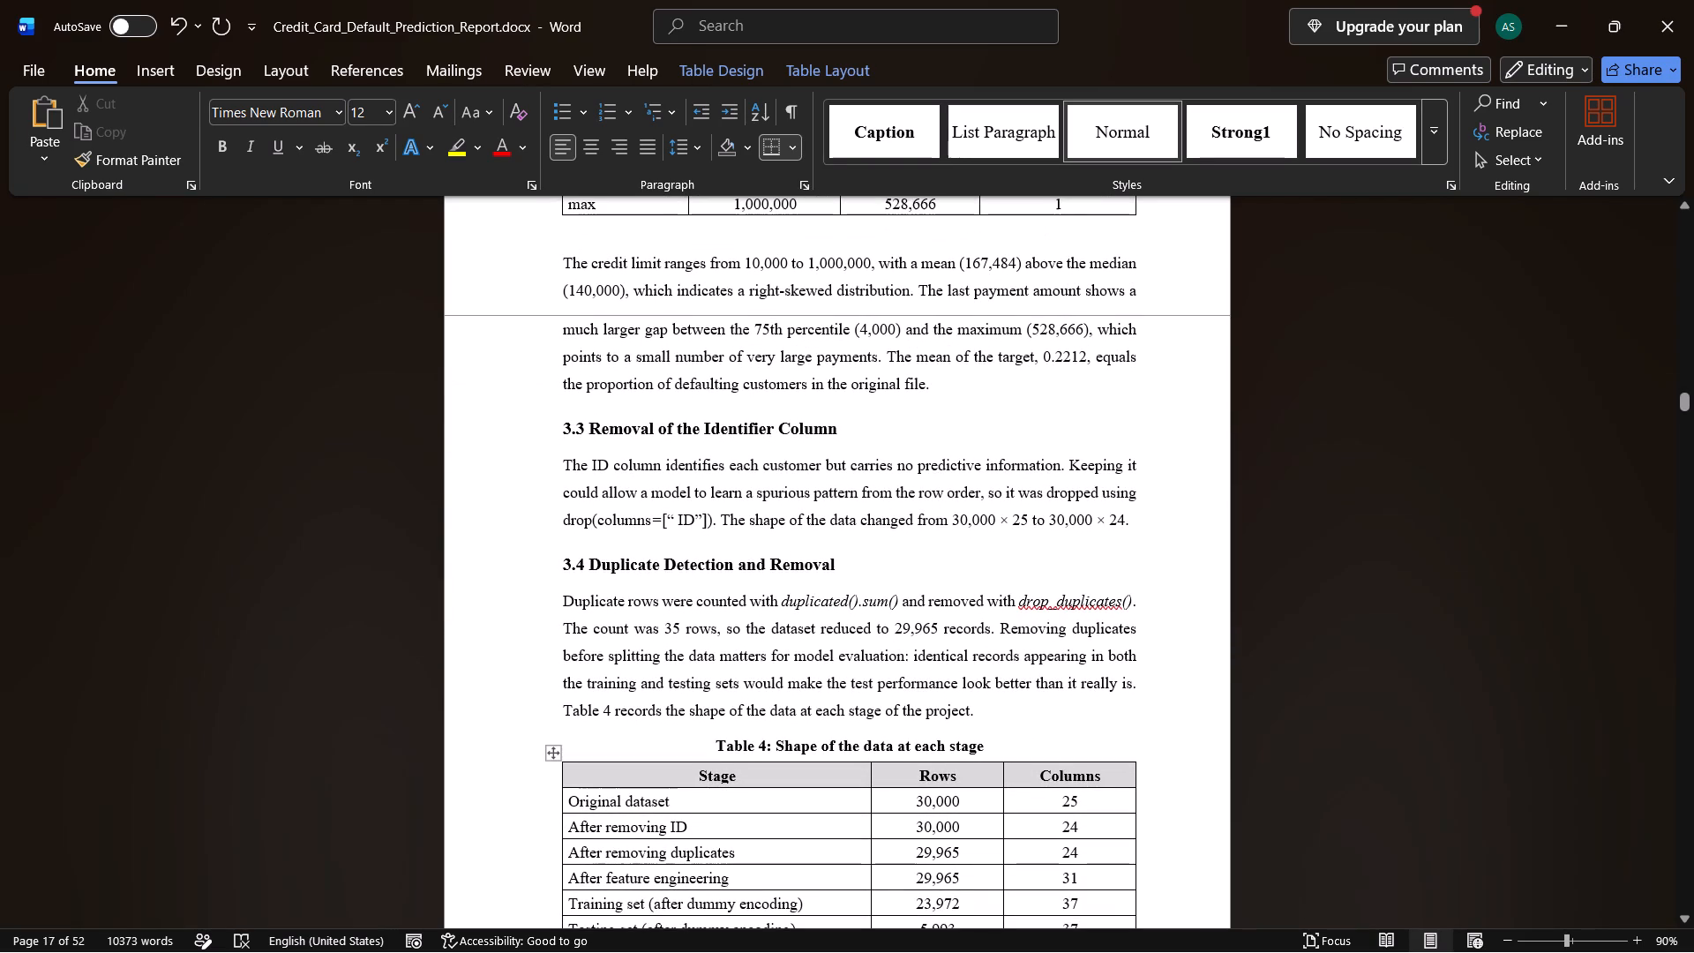
pyautogui.scroll(-1, 852, 567)
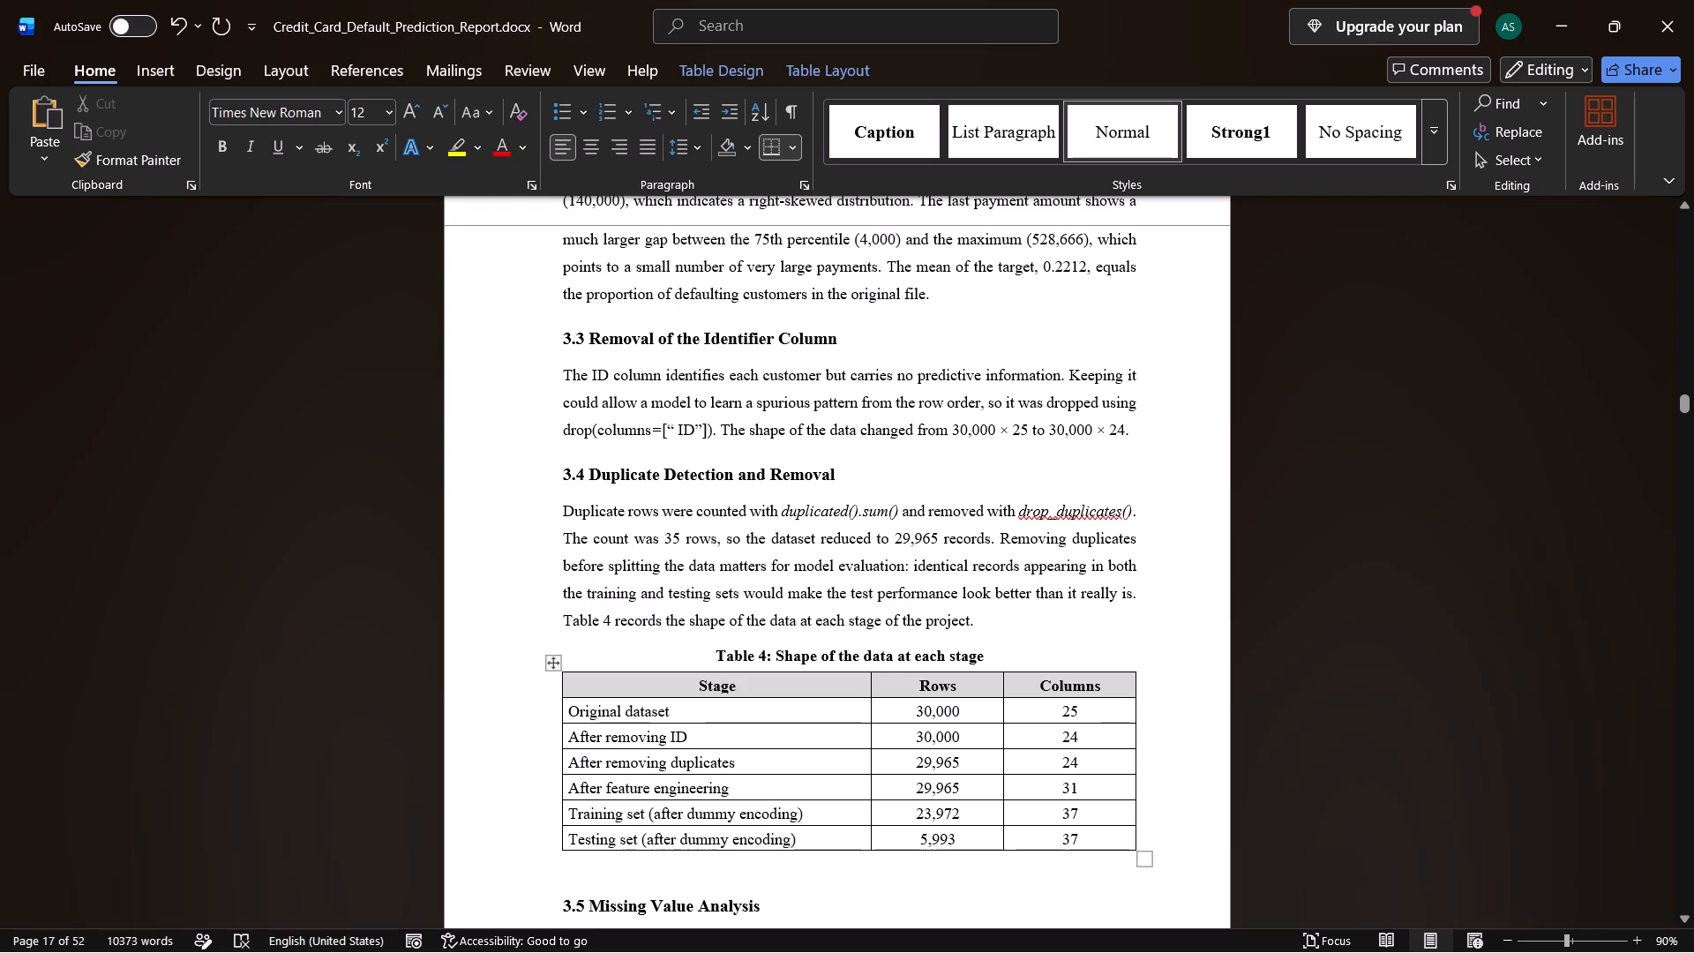
pyautogui.scroll(1, 831, 453)
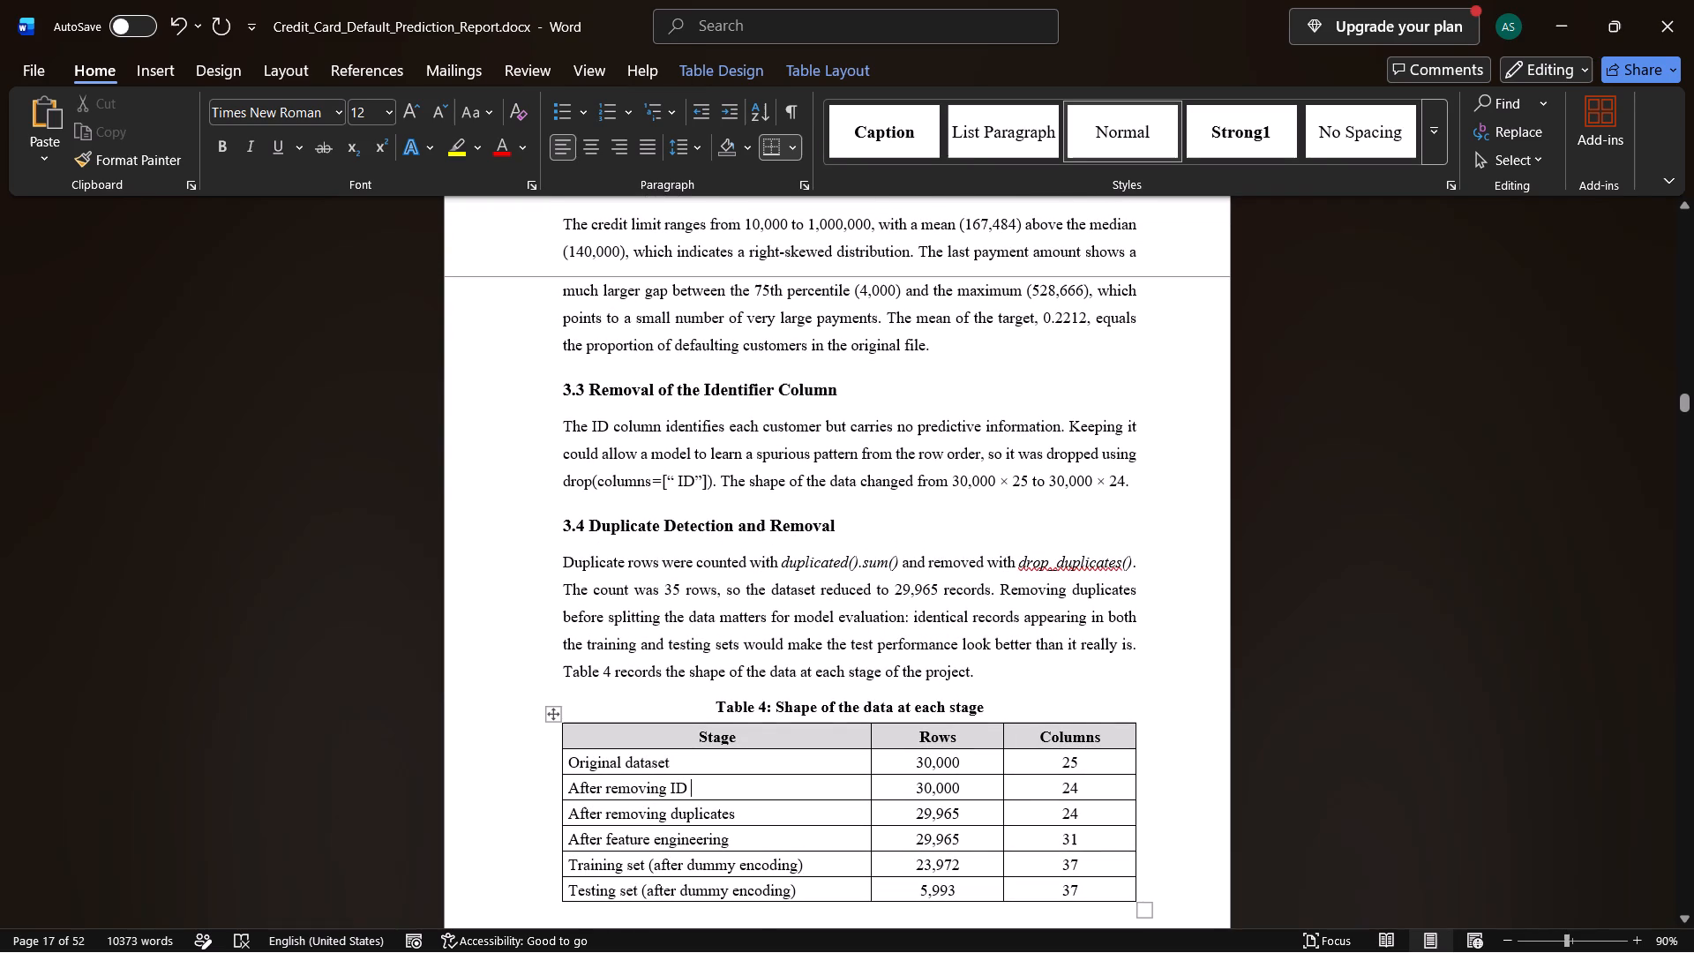
# Change the function name duplicated() in section 3.4 from italic to regular text, including its parentheses.
pyautogui.click(798, 562)
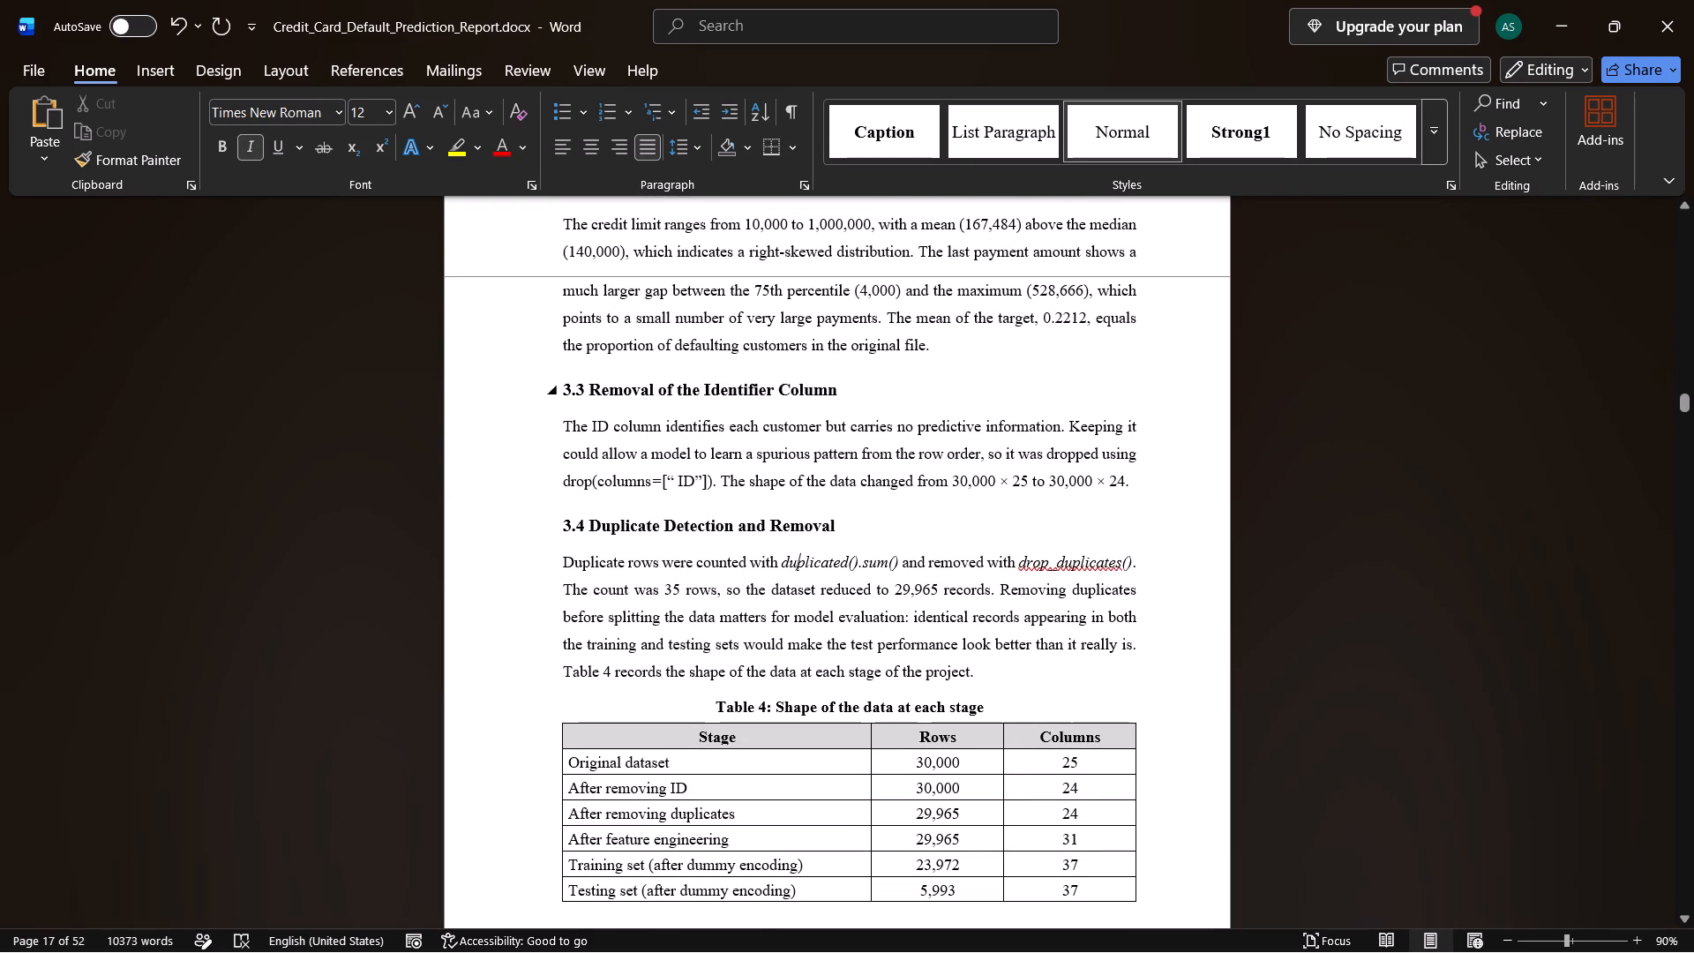
pyautogui.click(248, 141)
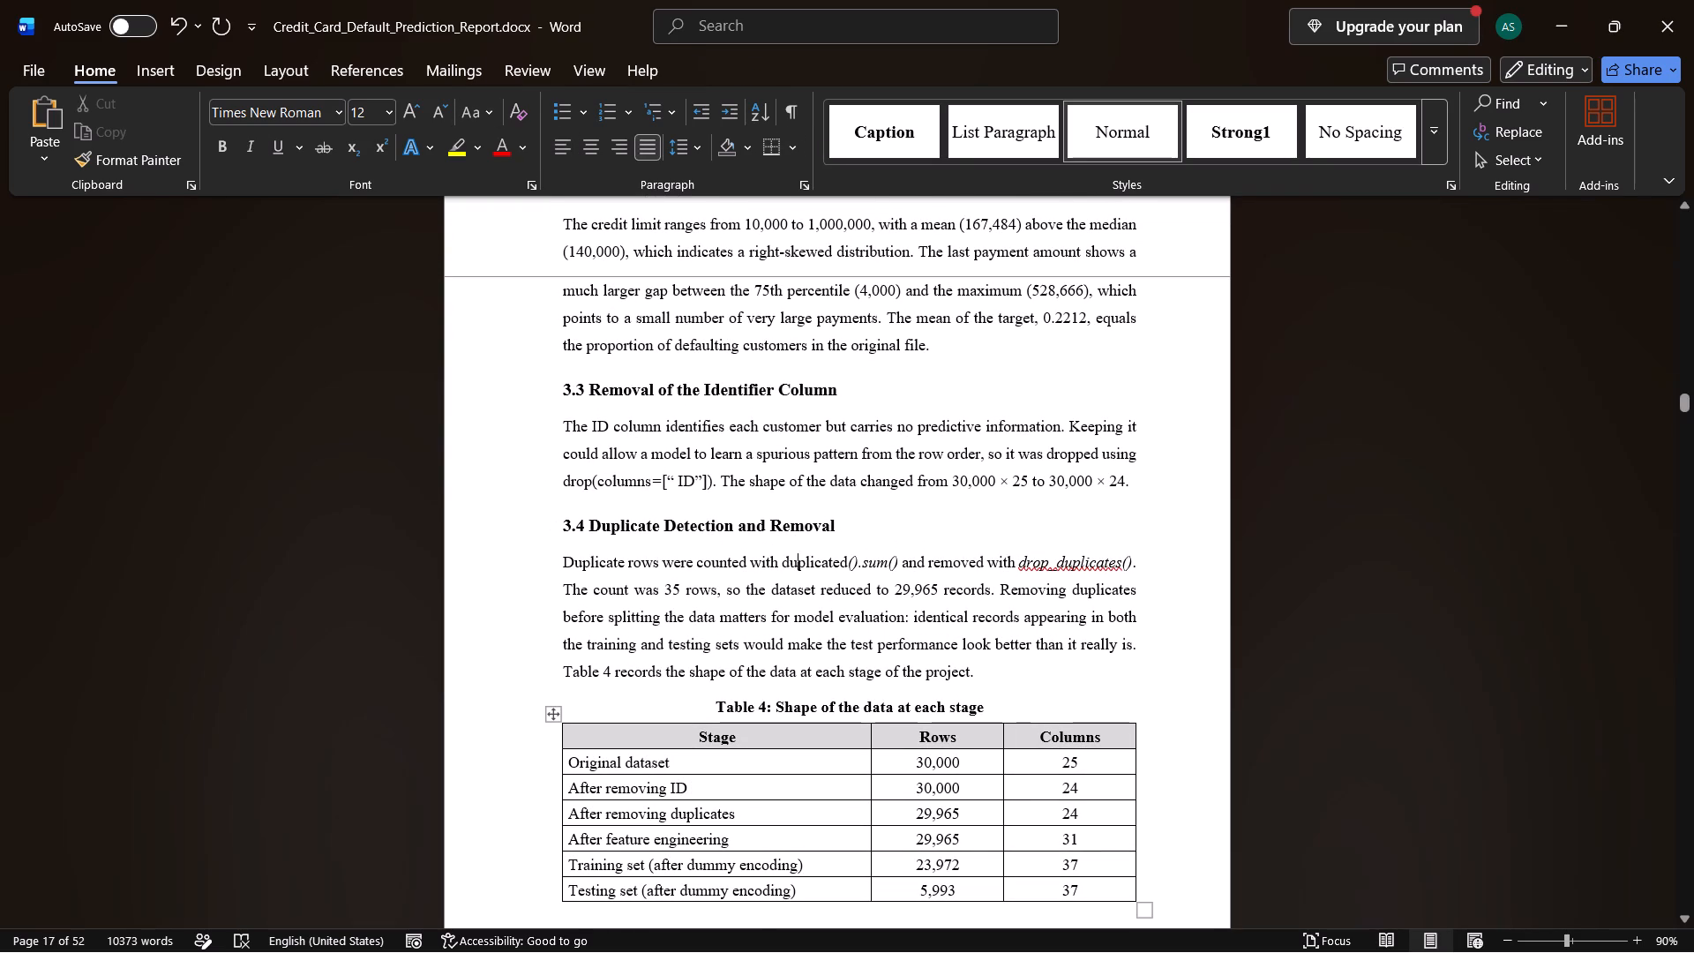
pyautogui.click(858, 564)
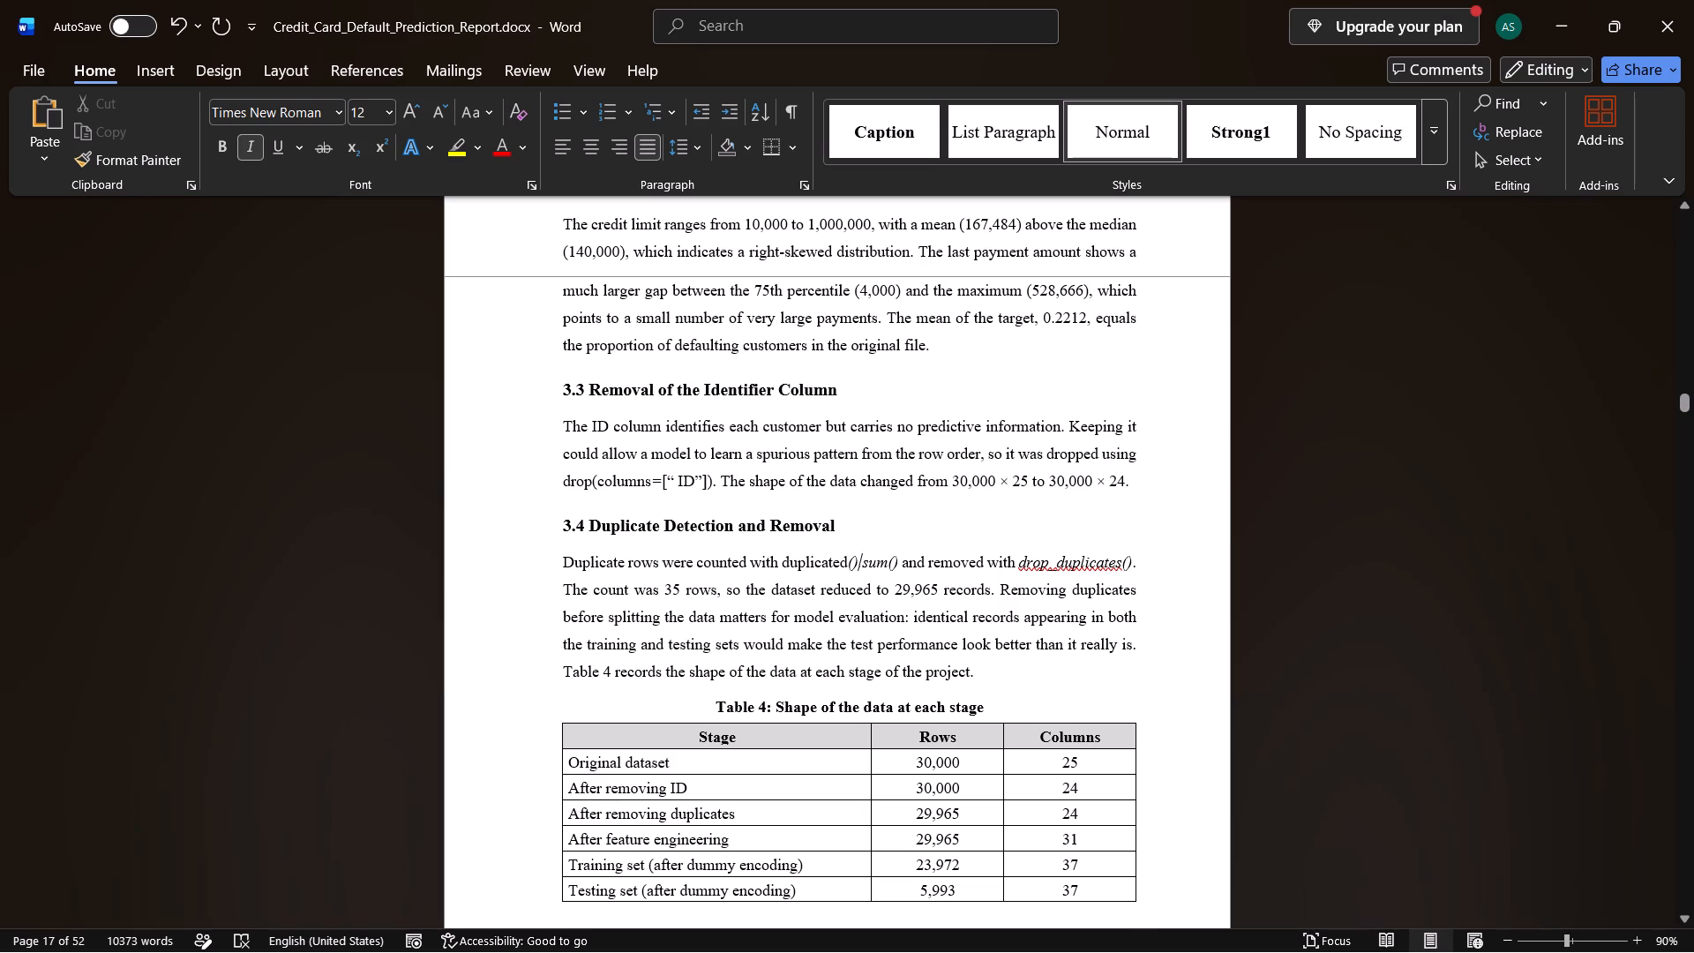
pyautogui.press('BackSpace')
pyautogui.press('BackSpace')
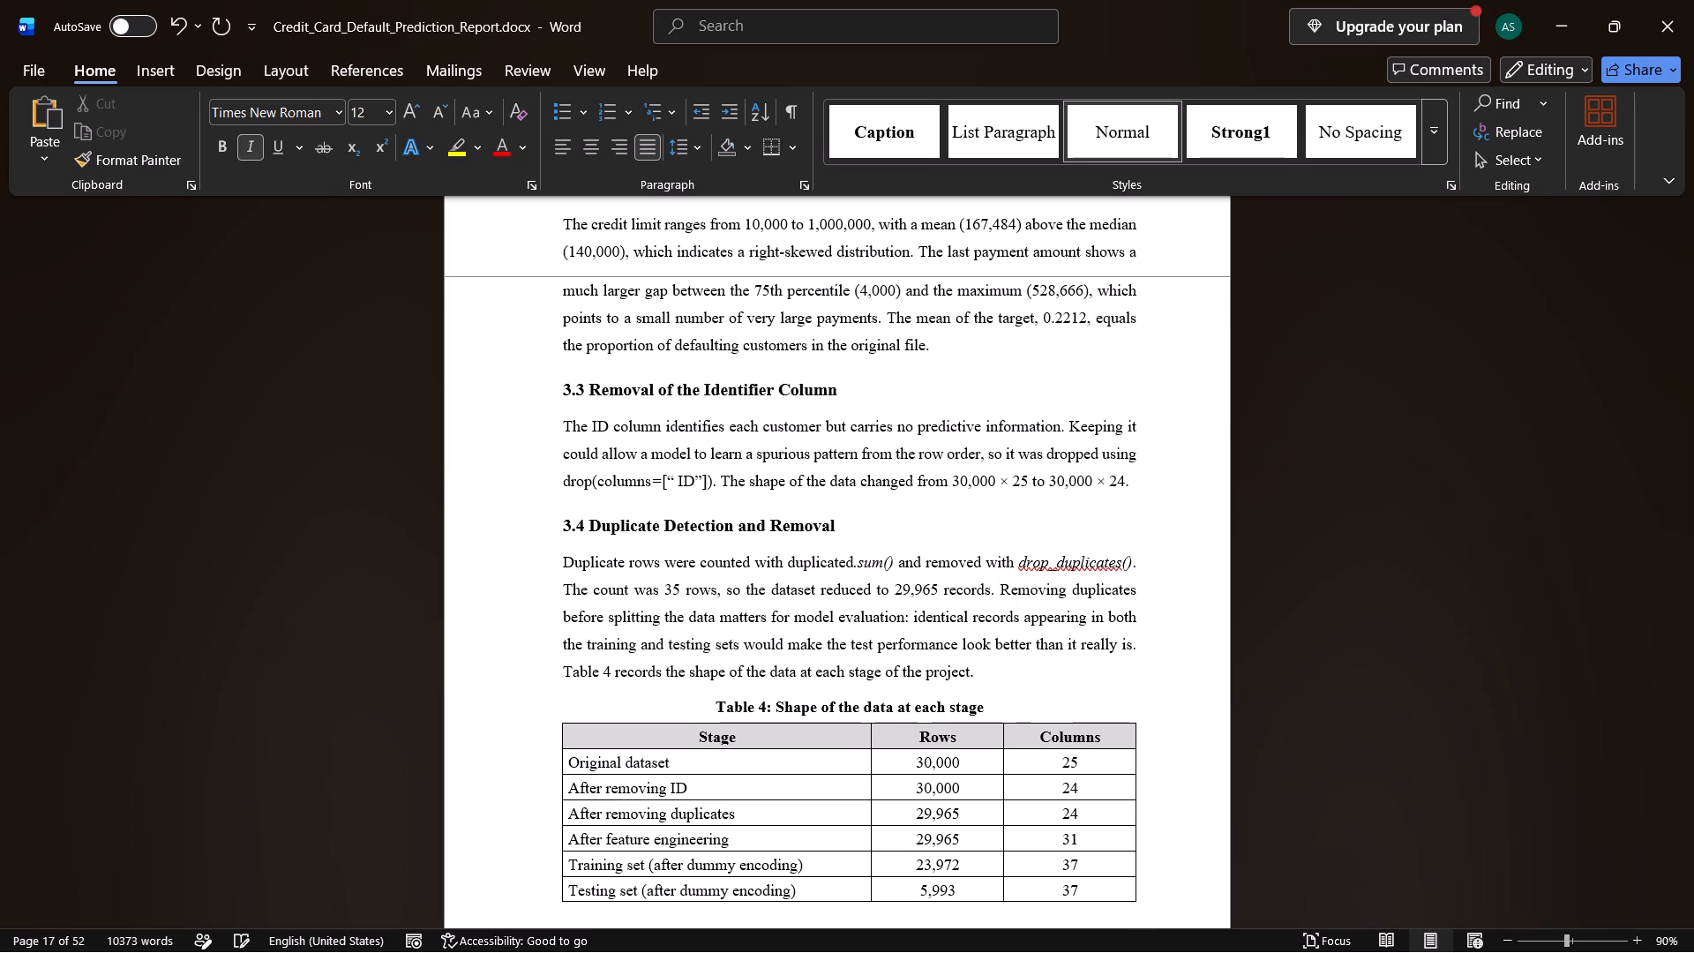
pyautogui.click(256, 153)
pyautogui.write('()')
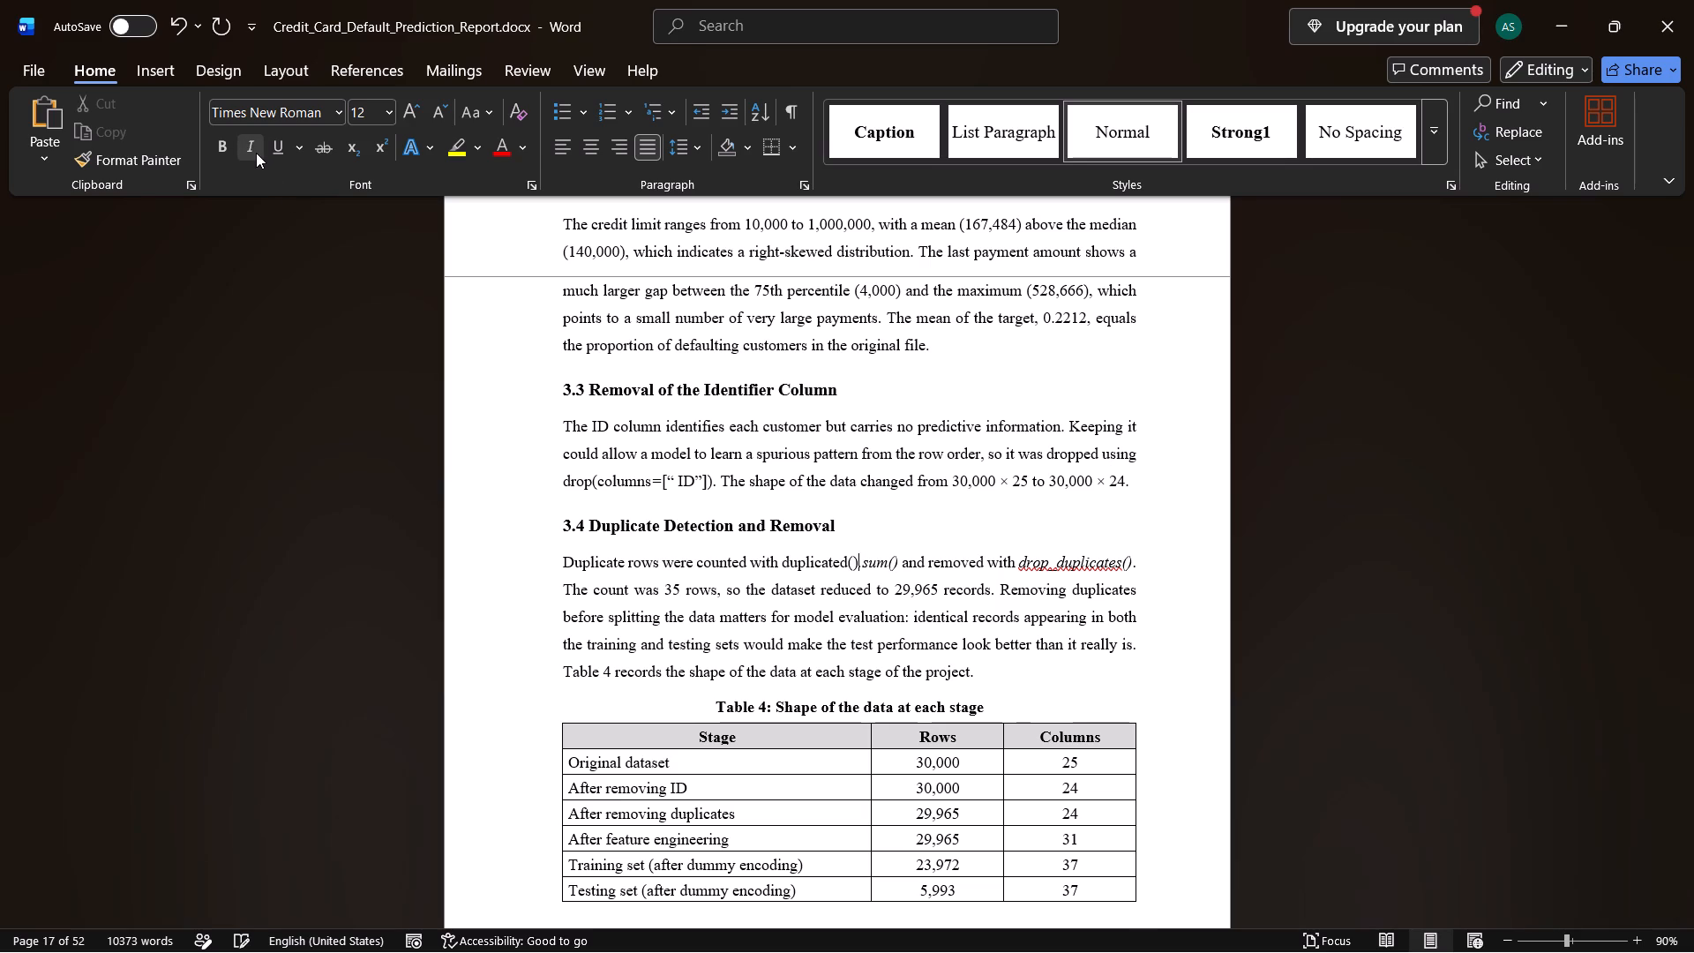
# Change sum() after duplicated() in section 3.4 from italic to regular text, including its parentheses.
pyautogui.click(880, 560)
pyautogui.click(246, 149)
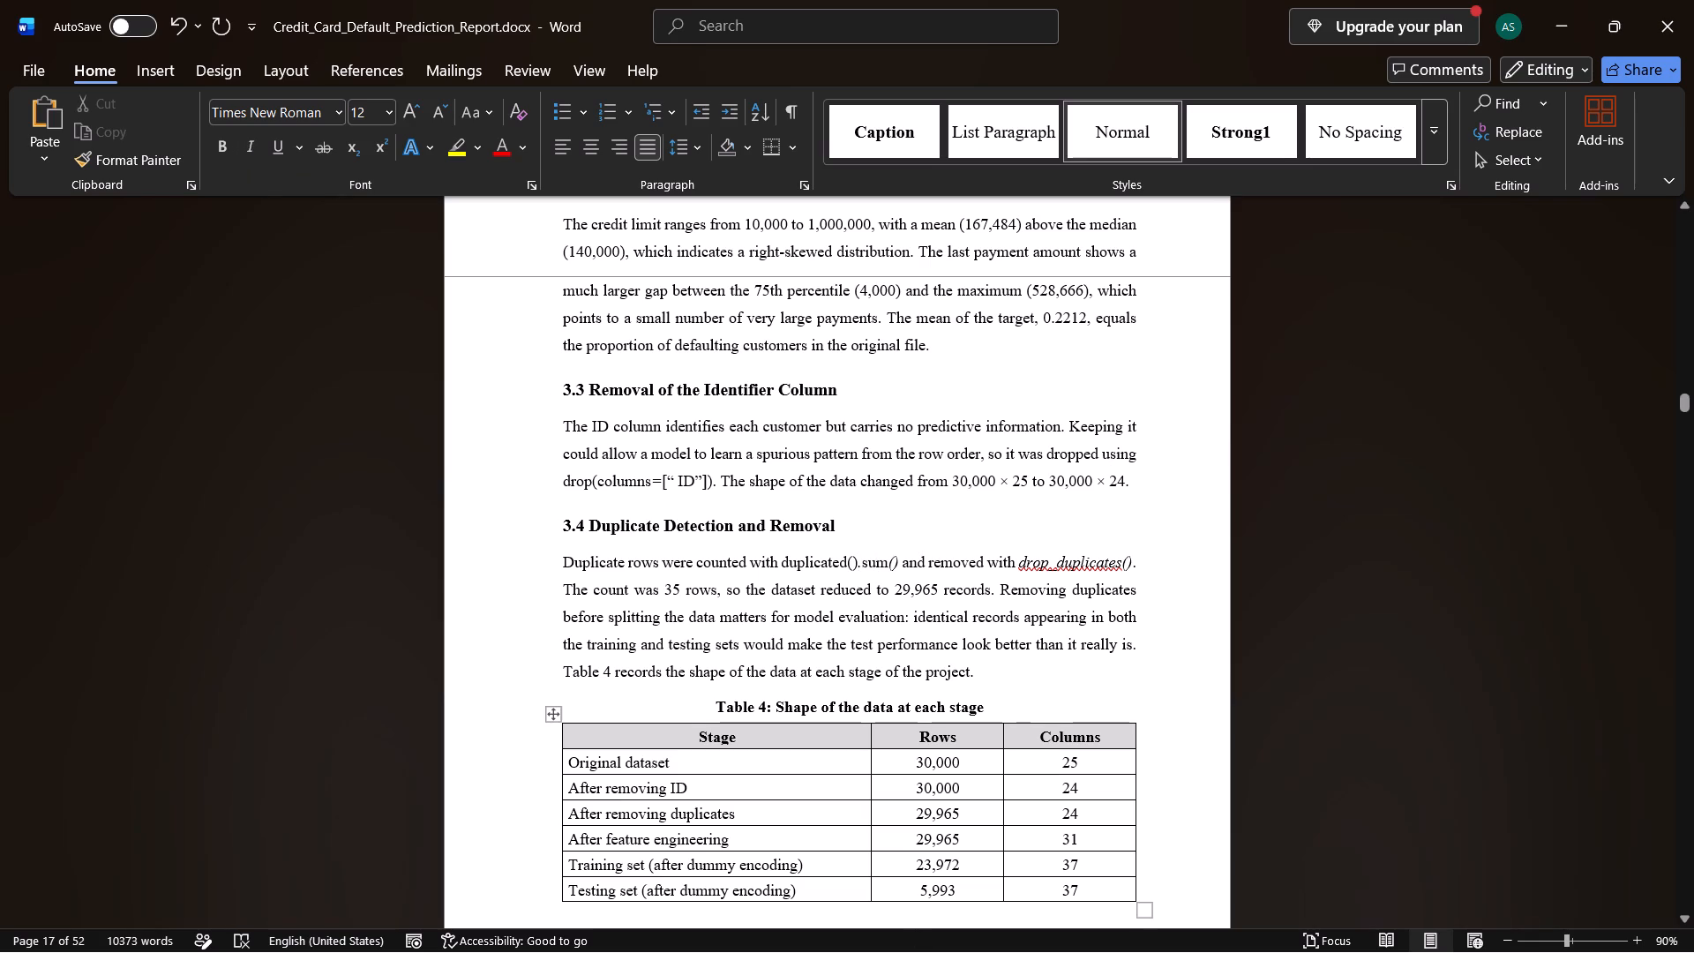
pyautogui.click(898, 561)
pyautogui.press('Right')
pyautogui.press('BackSpace')
pyautogui.press('BackSpace')
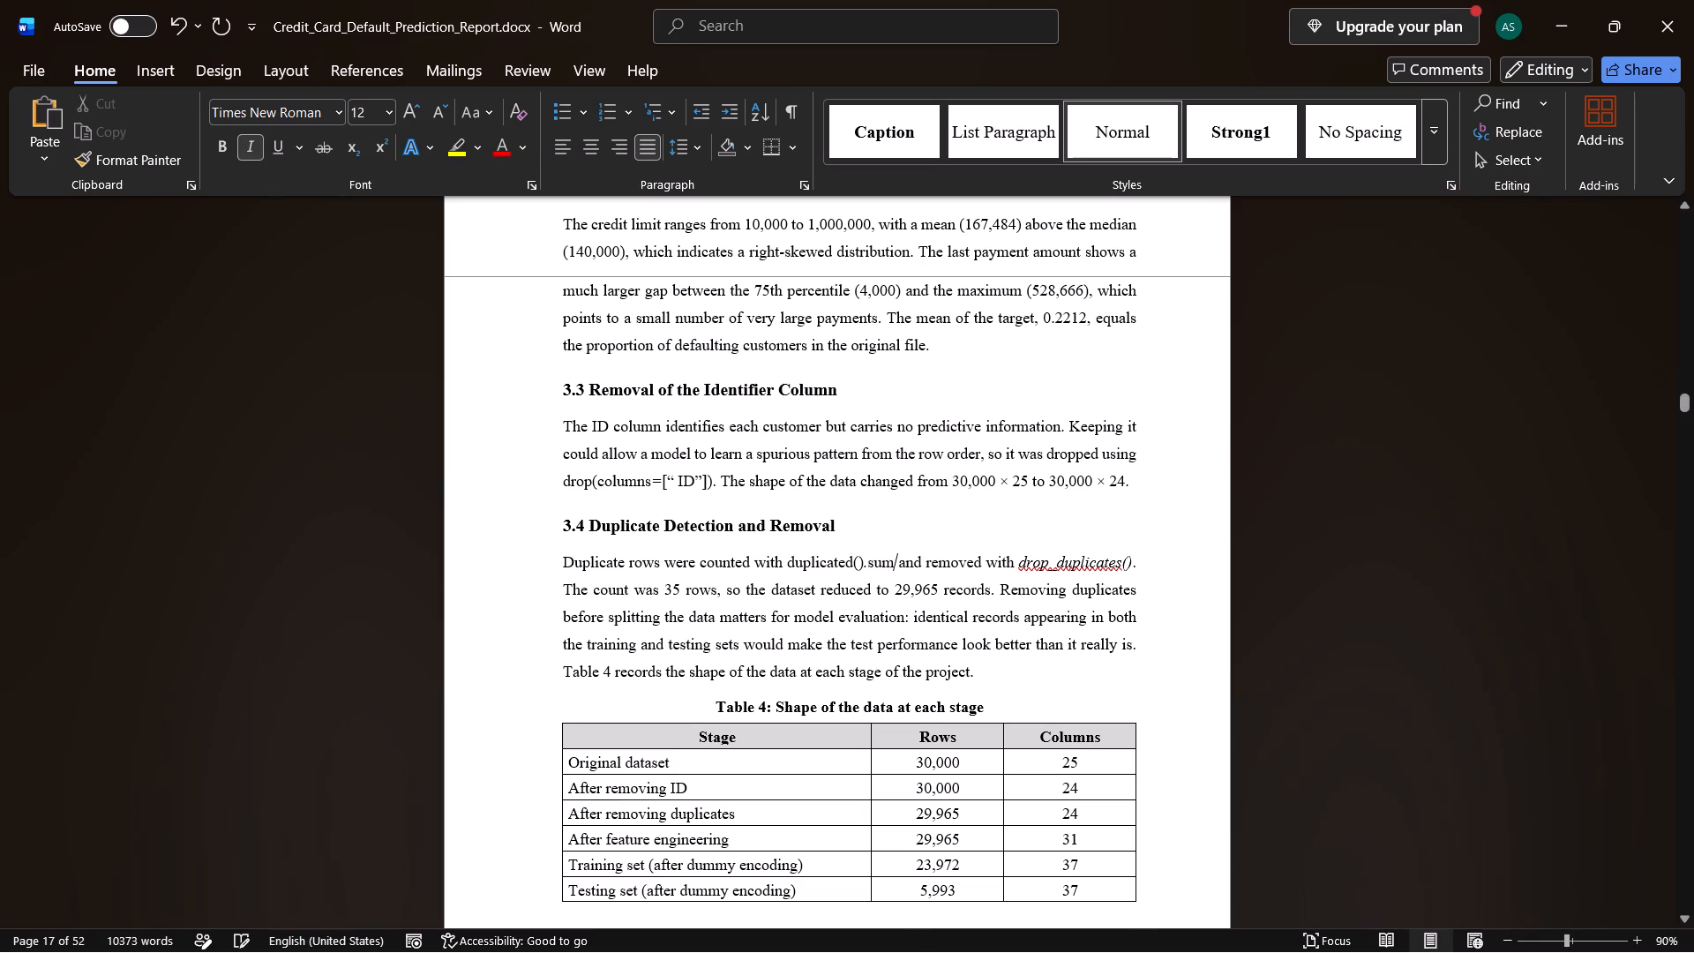
pyautogui.click(248, 146)
pyautogui.write('()')
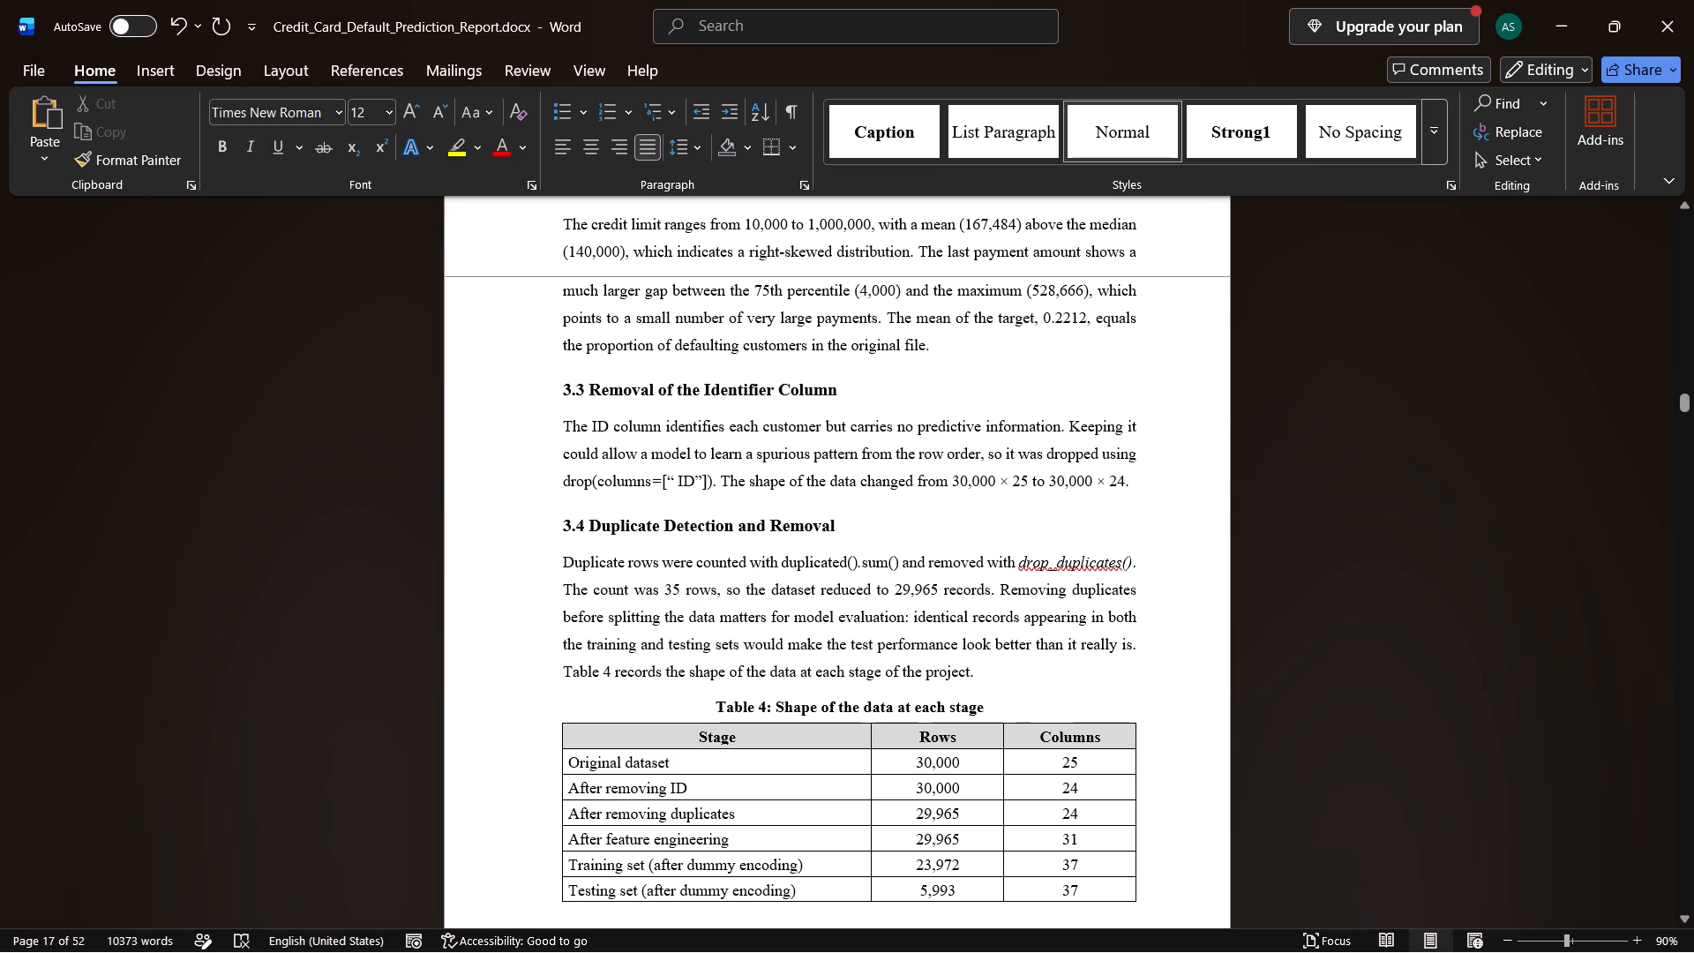
# Change the function name drop_duplicates() in section 3.4 from italic to regular text, including its parentheses.
pyautogui.click(1044, 563)
pyautogui.click(244, 144)
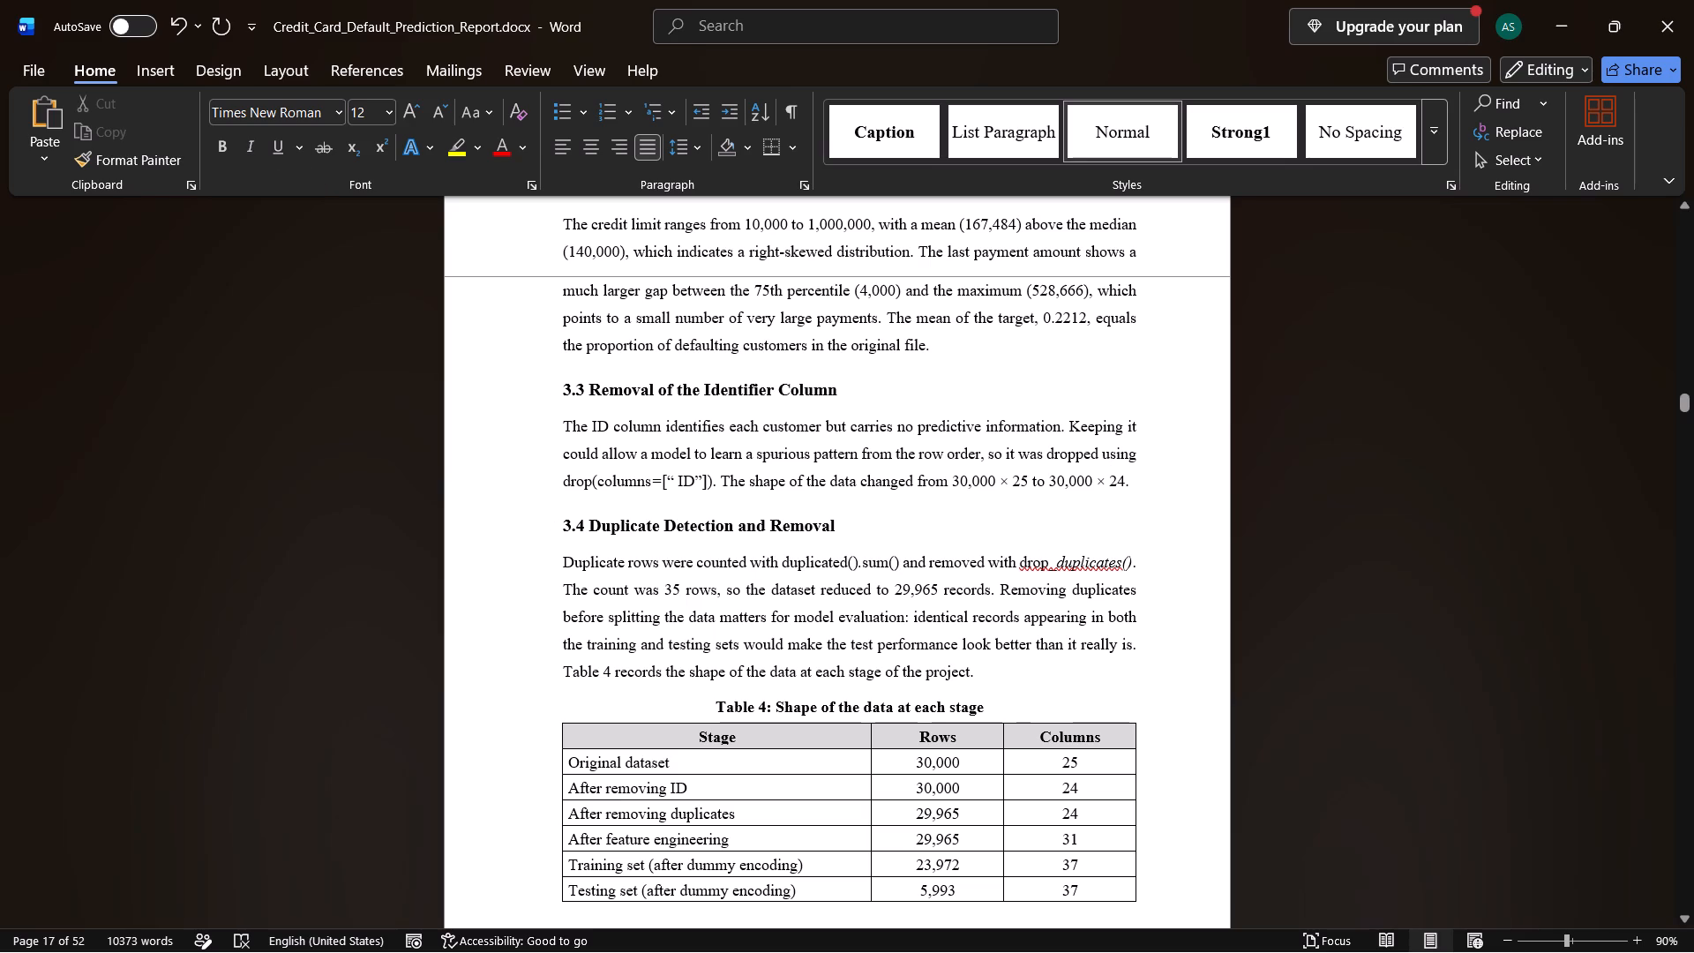
pyautogui.click(1072, 561)
pyautogui.click(242, 152)
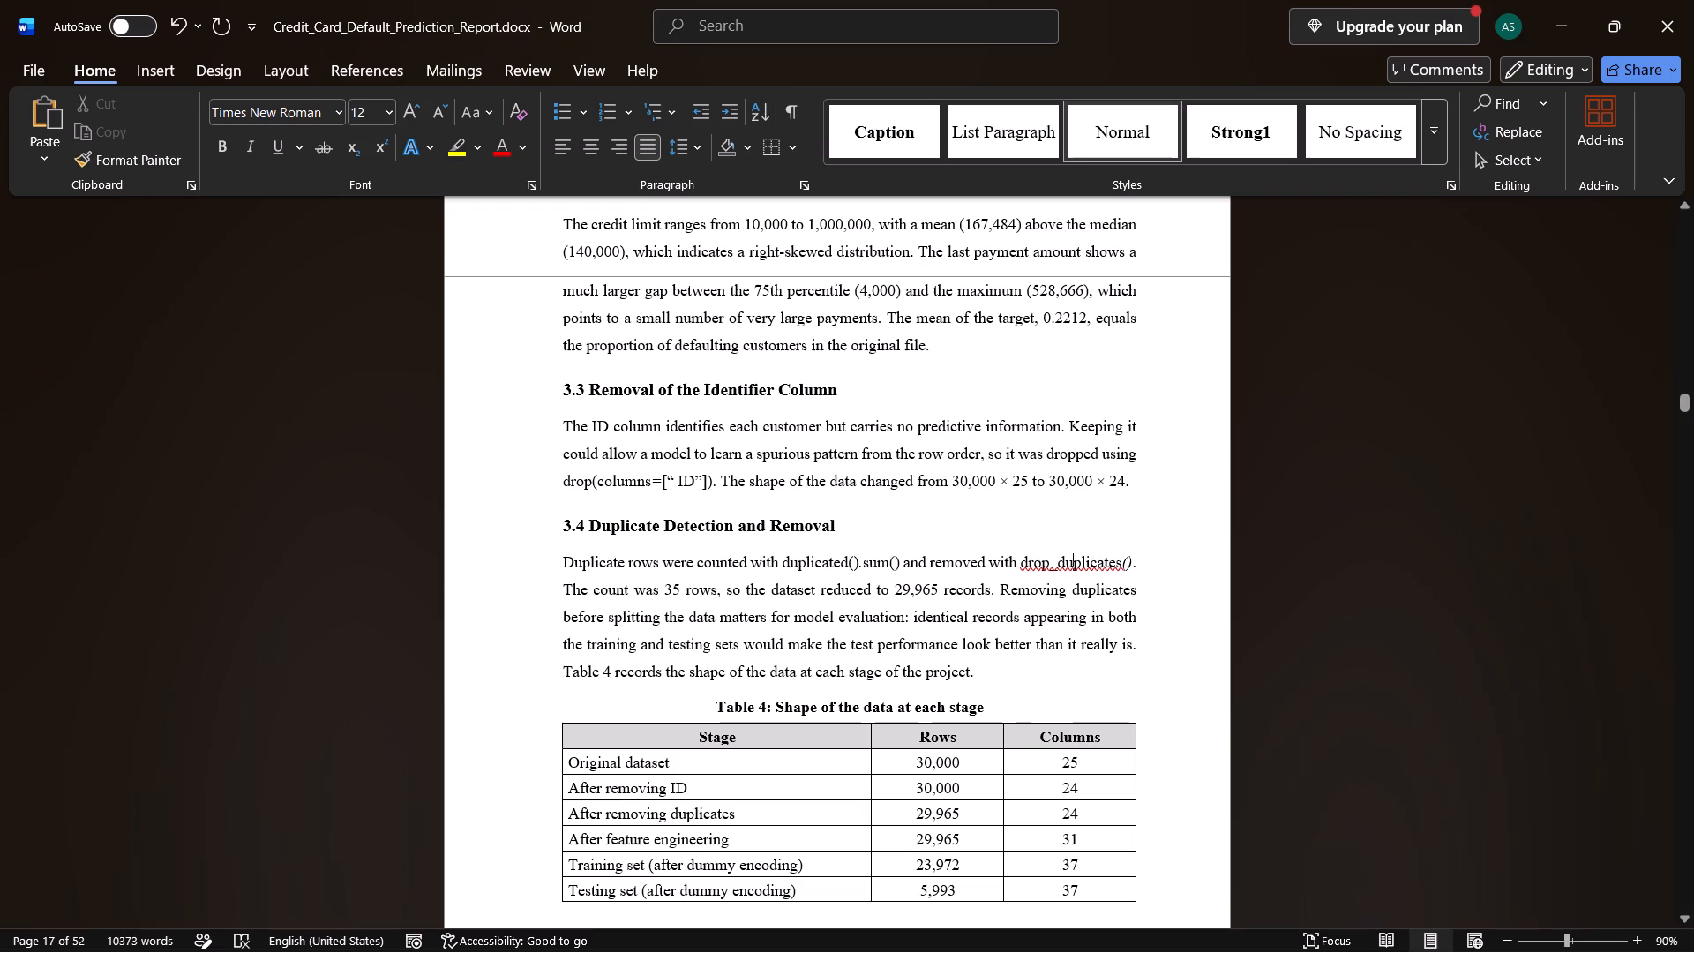
pyautogui.click(1132, 561)
pyautogui.press('BackSpace')
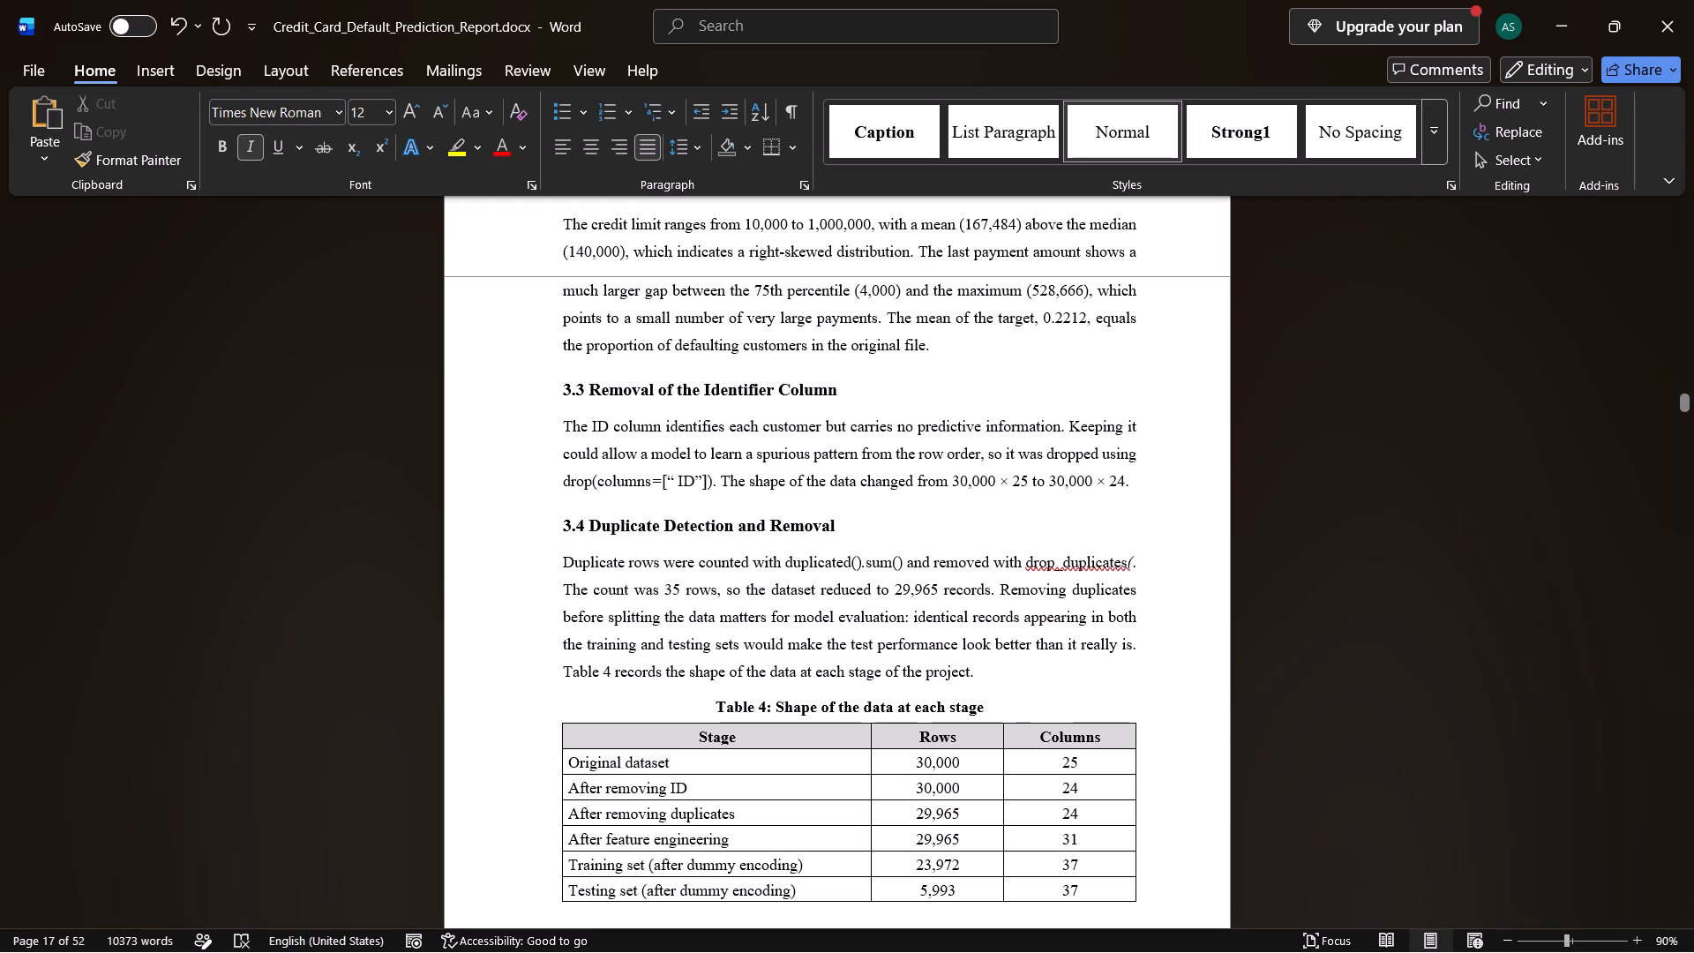
pyautogui.press('BackSpace')
pyautogui.click(255, 145)
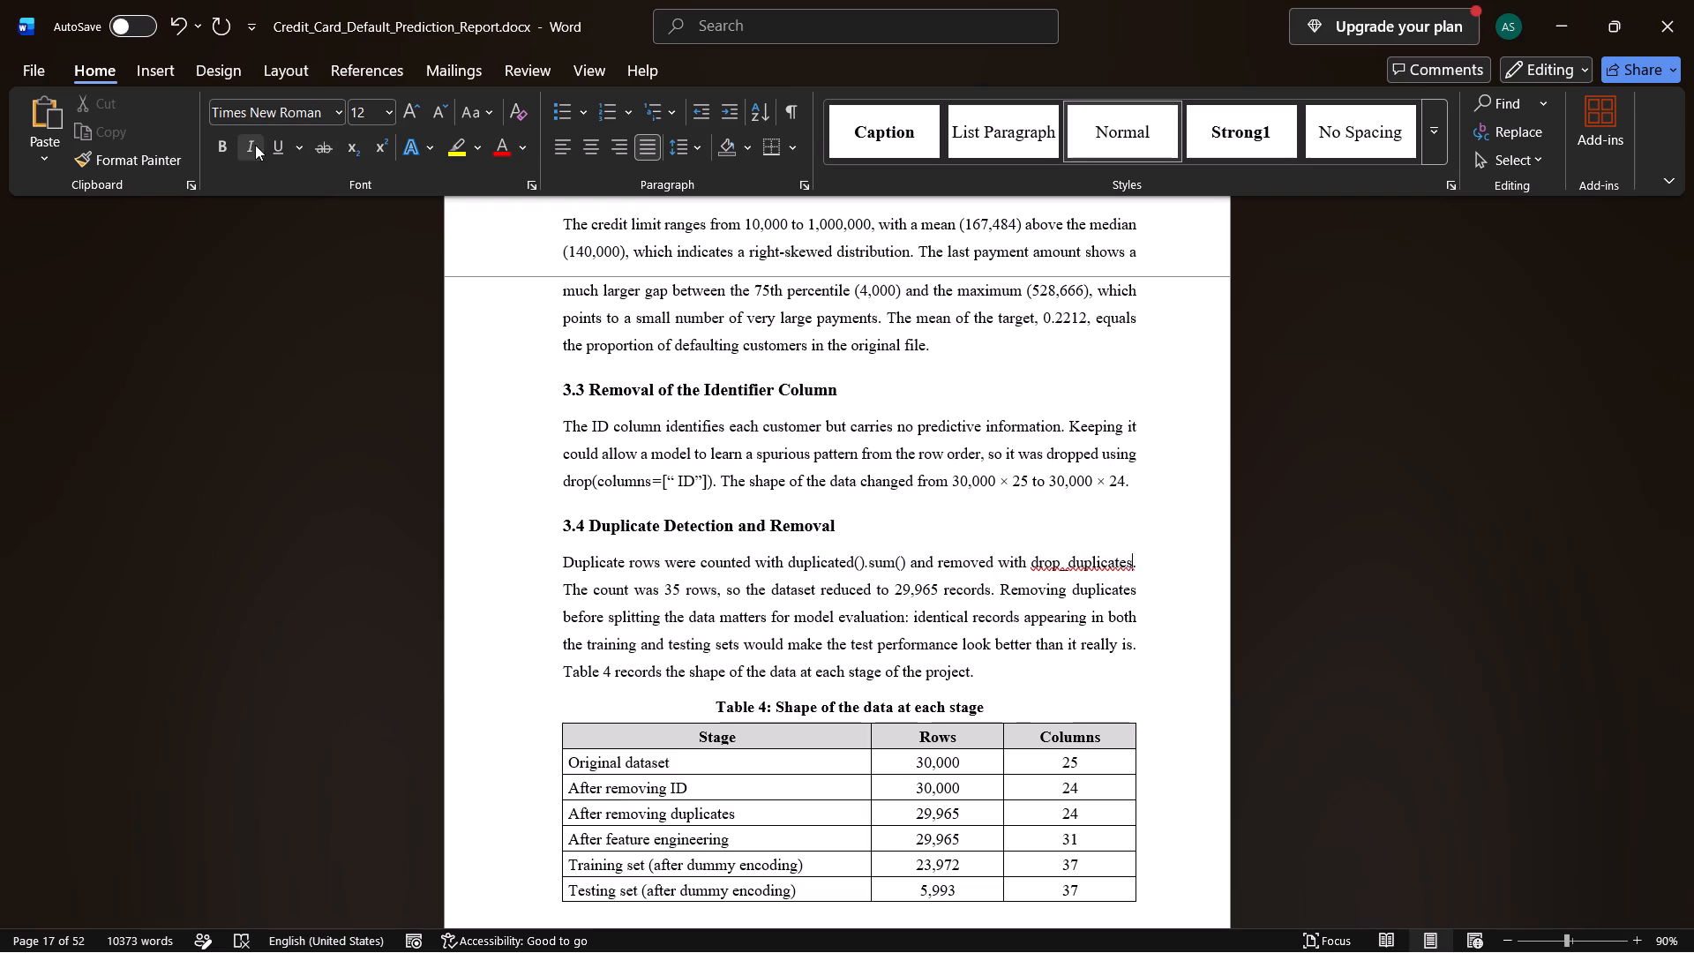
pyautogui.write('()')
# Change the function name isnull() in section 3.5 from italic to regular text, including its parentheses.
pyautogui.scroll(-1, 797, 552)
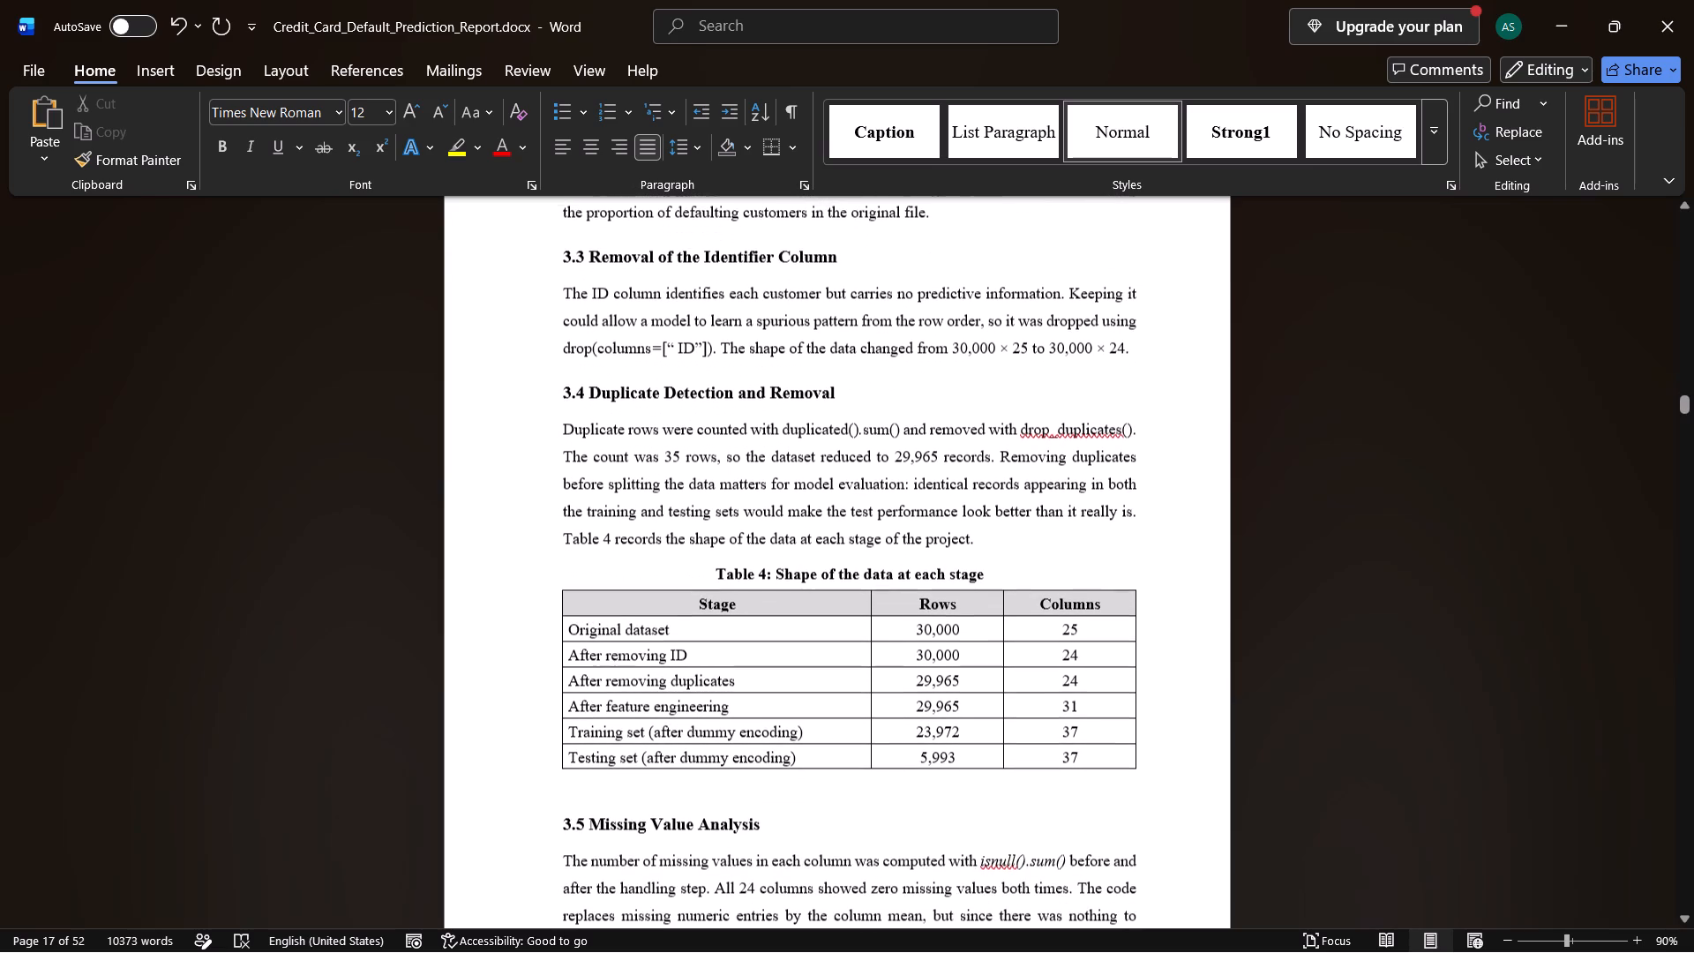
pyautogui.scroll(-2, 907, 605)
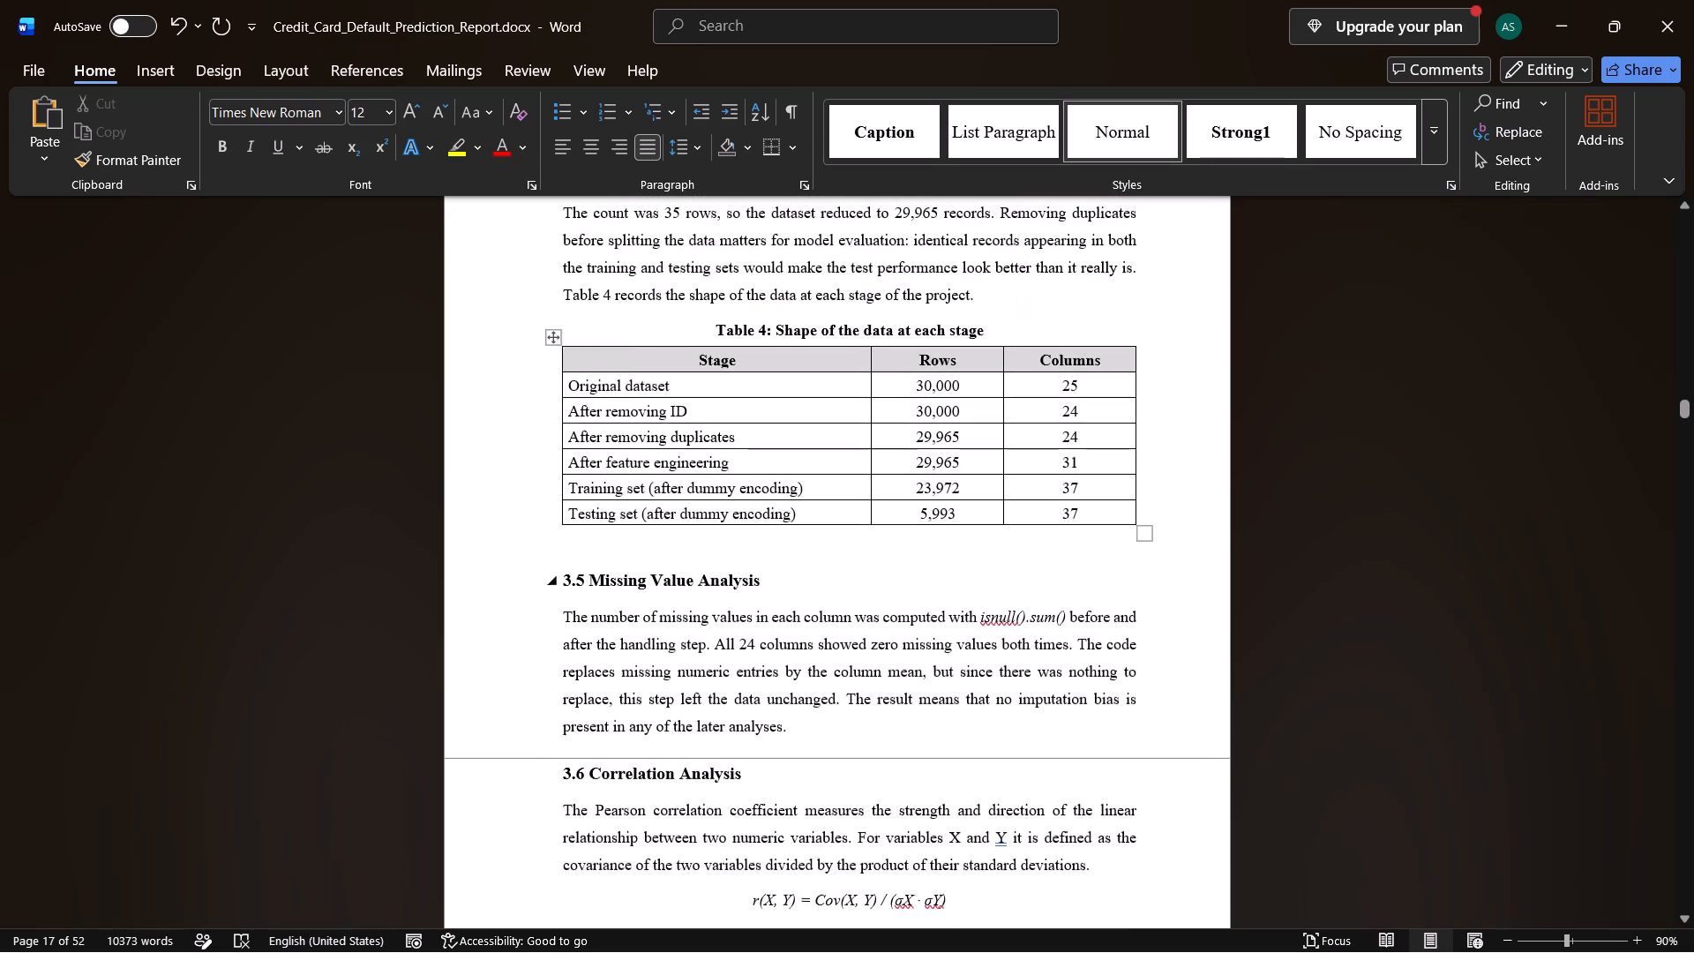
pyautogui.scroll(-1, 907, 605)
pyautogui.click(998, 380)
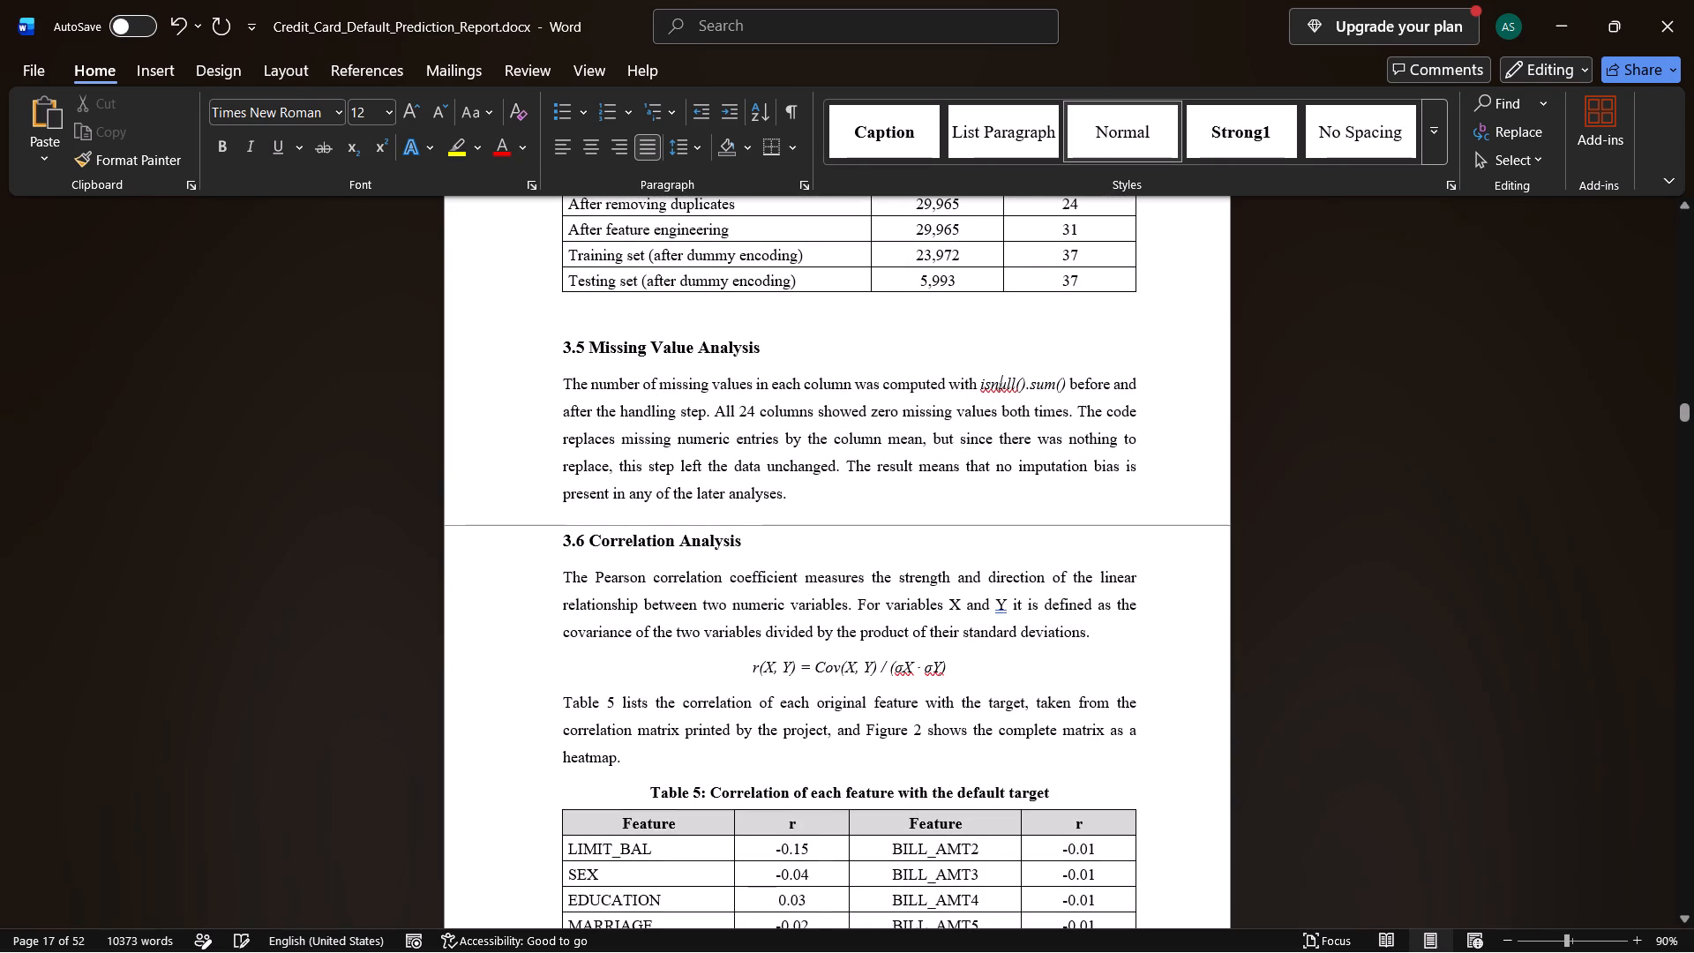
pyautogui.click(253, 137)
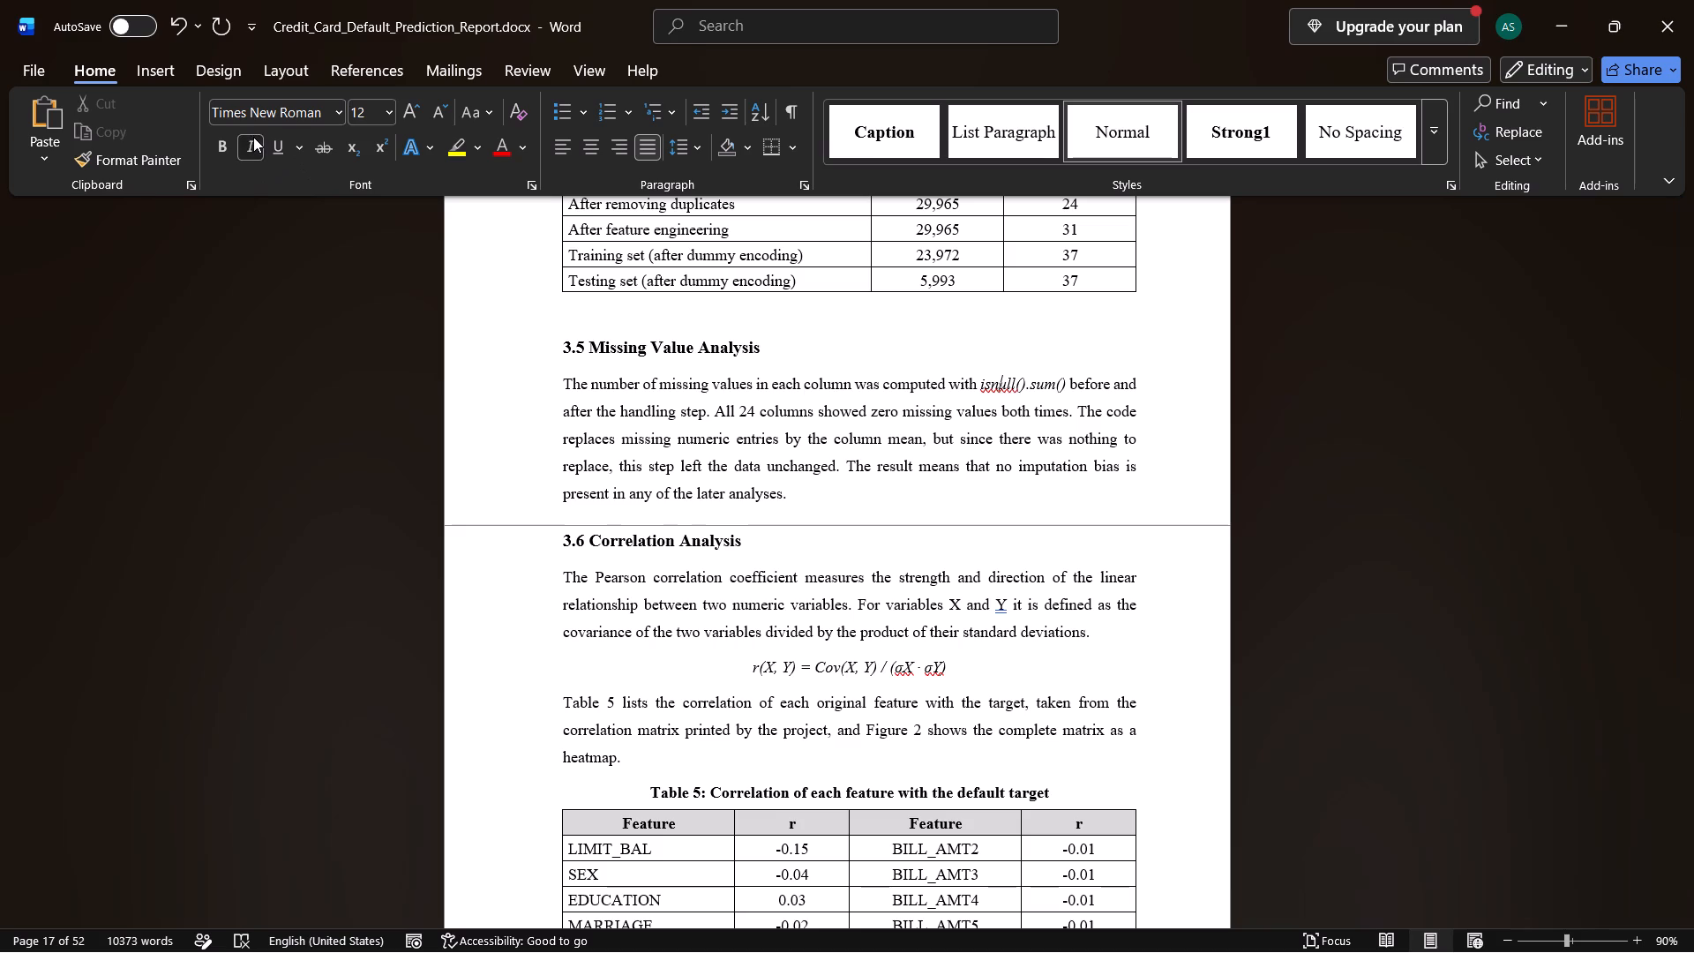
pyautogui.click(1022, 382)
pyautogui.press('Right')
pyautogui.press('BackSpace')
pyautogui.press('BackSpace')
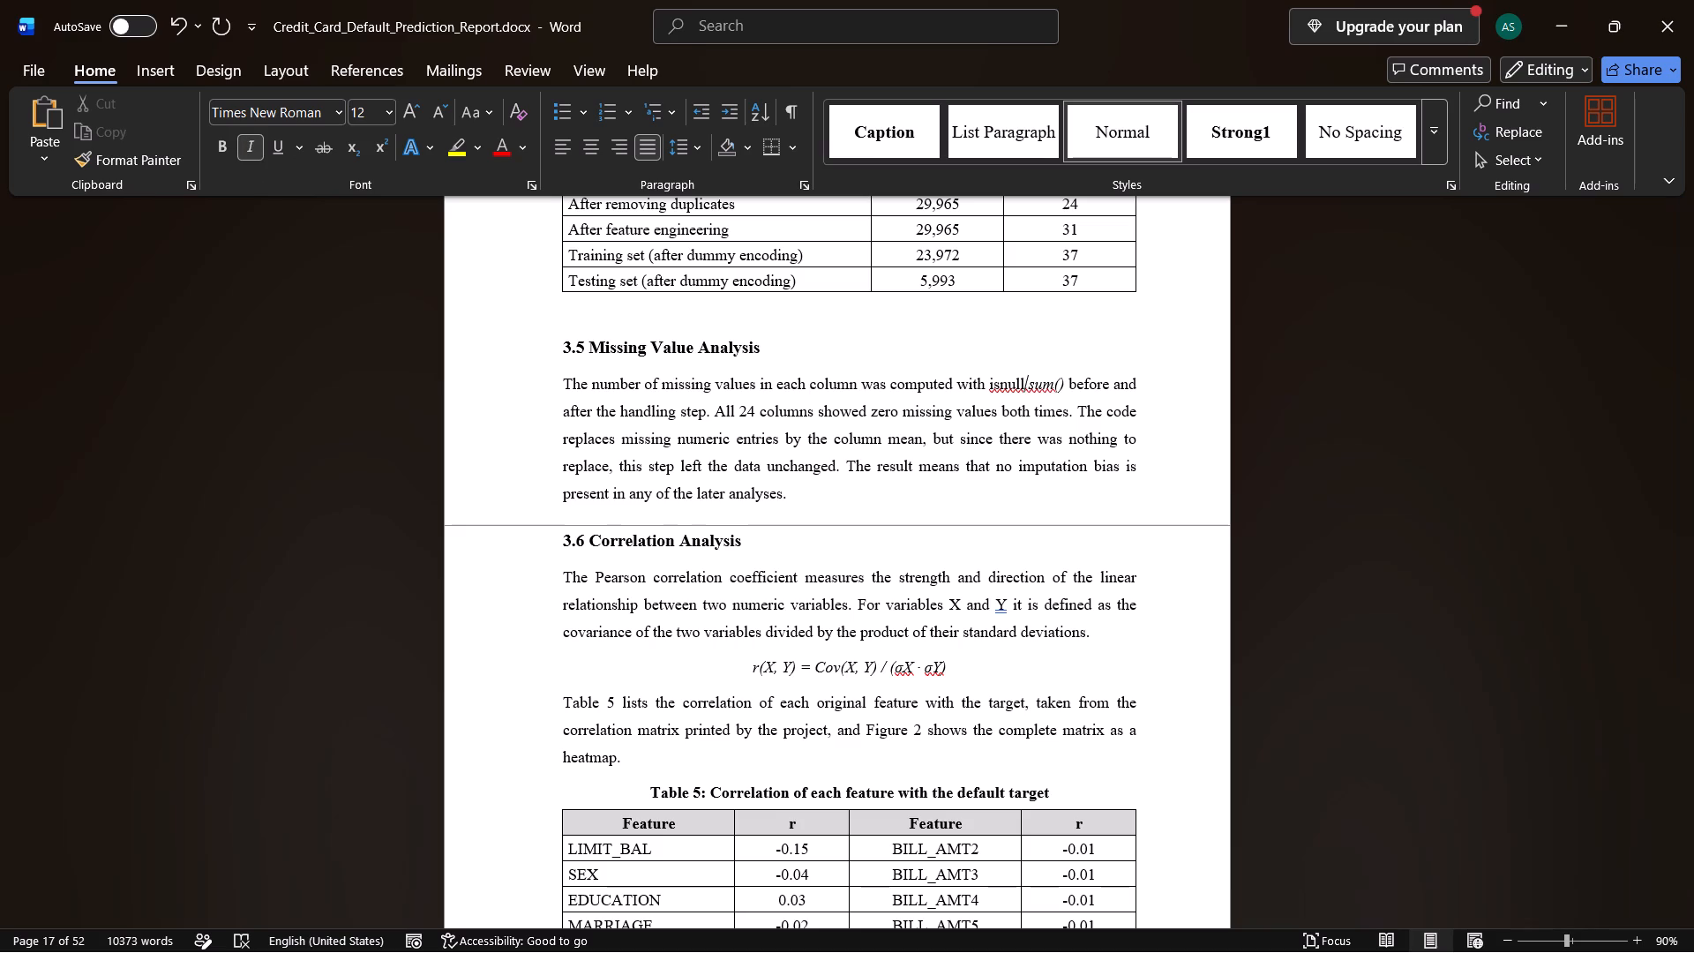
pyautogui.click(256, 140)
pyautogui.write('()')
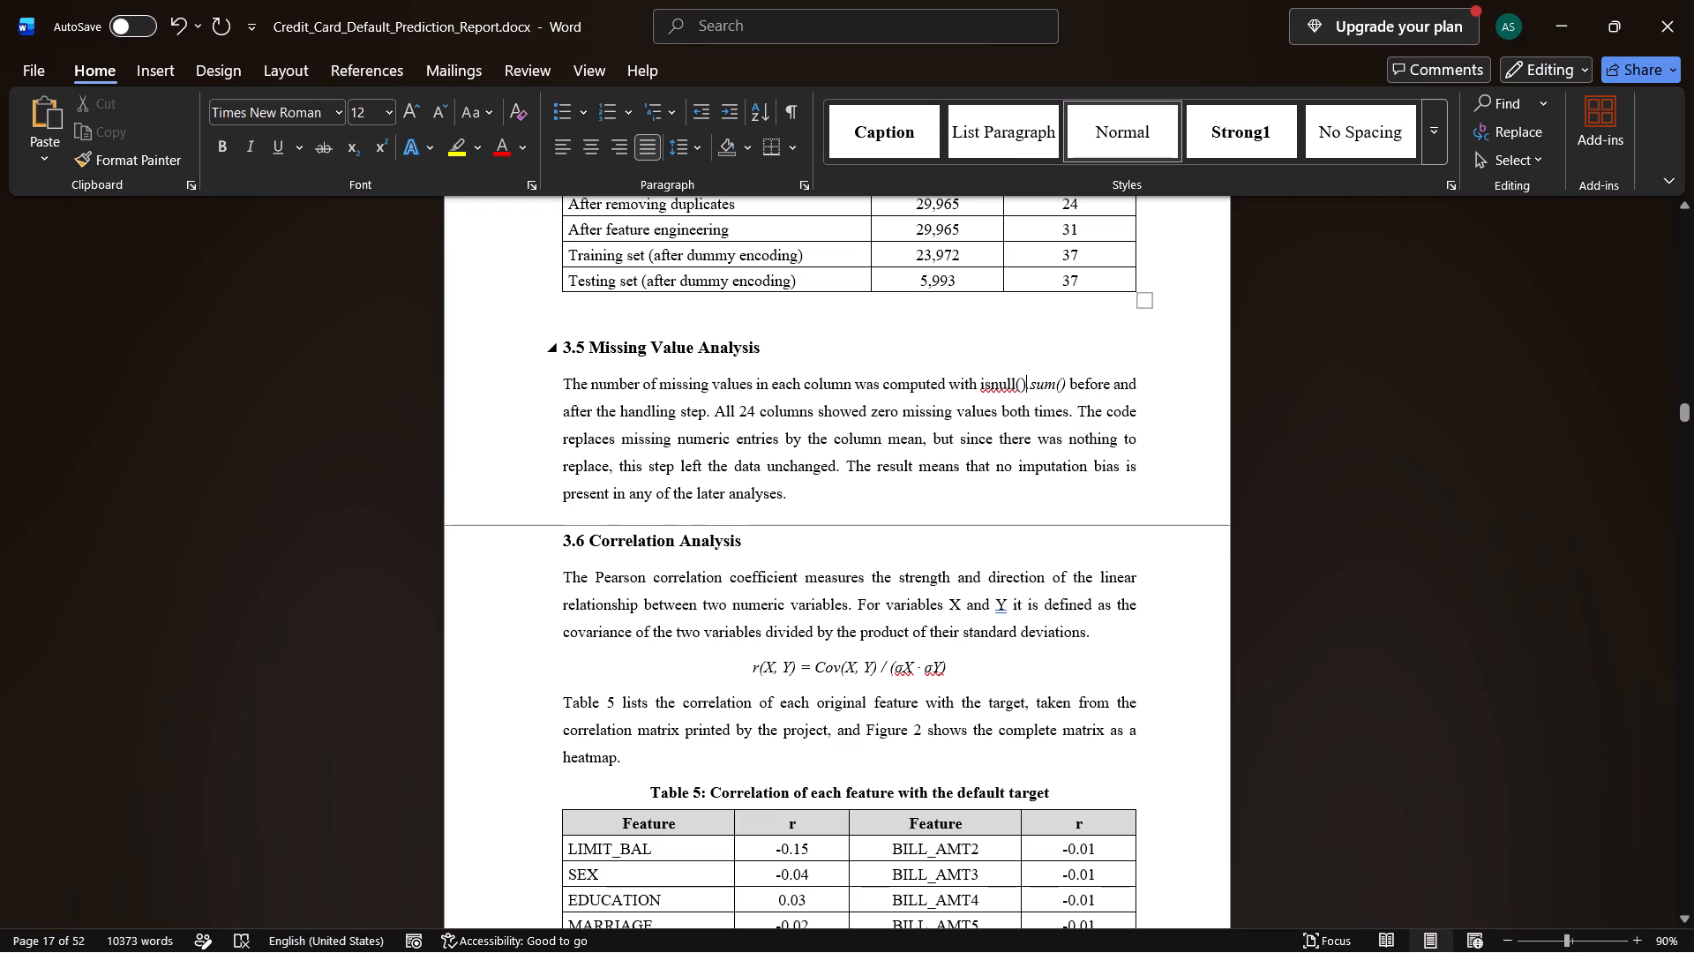
# Change sum() after isnull() in section 3.5 from italic to regular text, including its parentheses.
pyautogui.click(1042, 383)
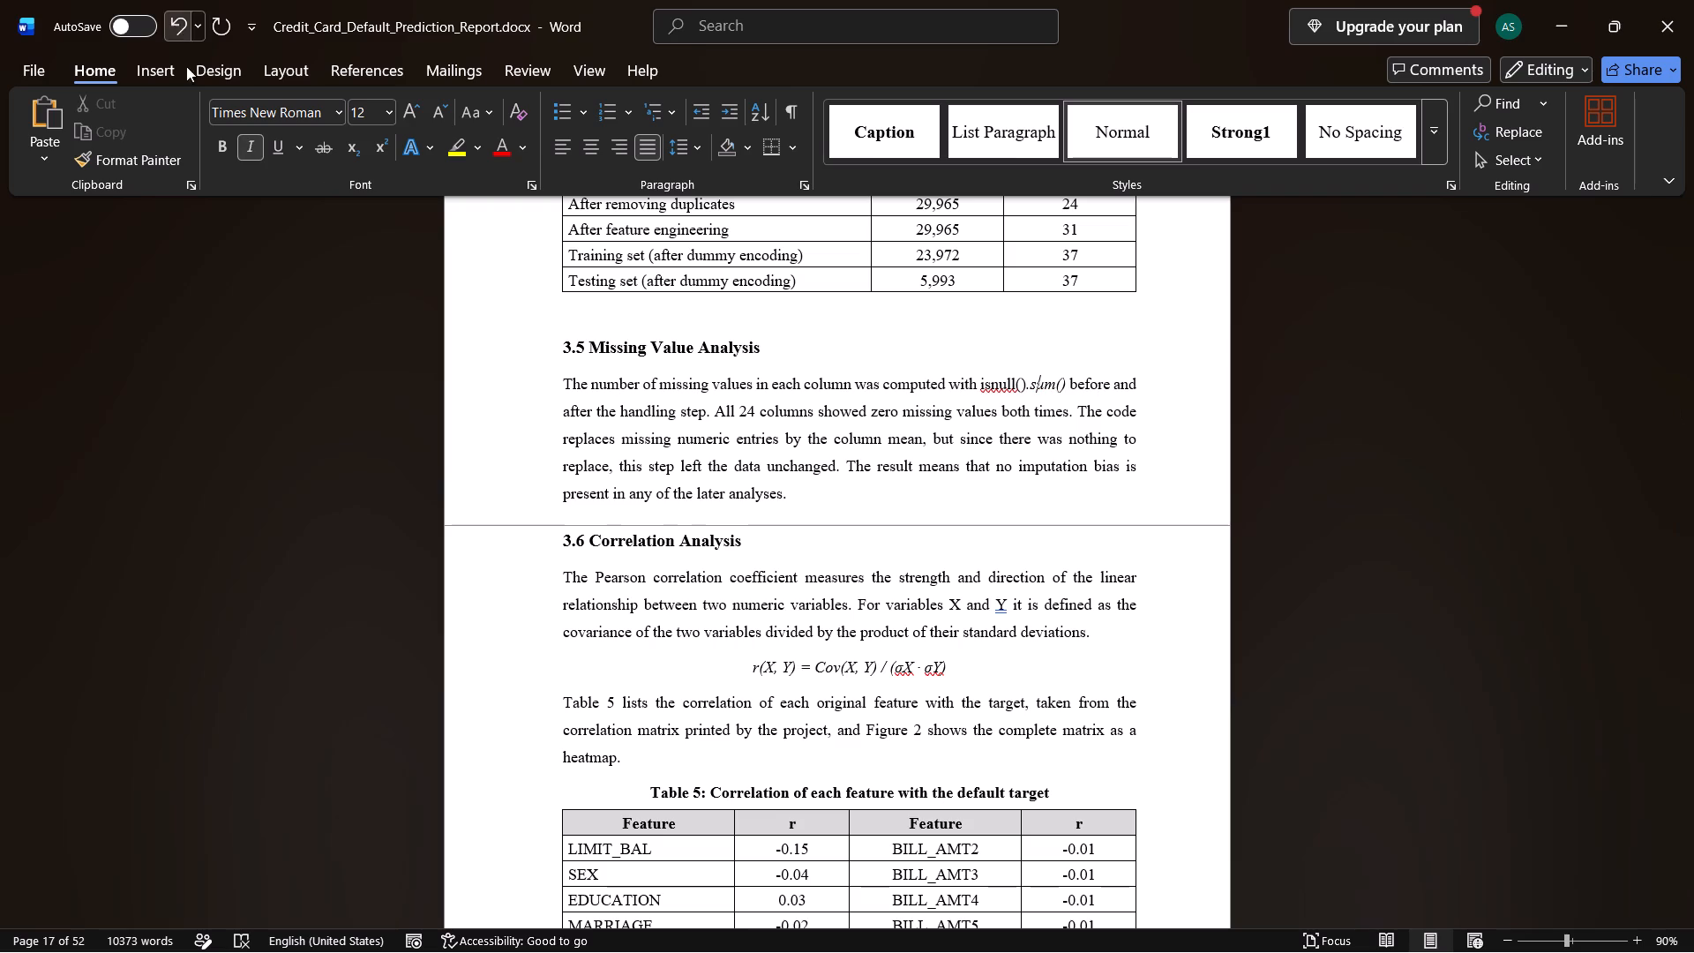
pyautogui.click(258, 151)
pyautogui.click(1091, 380)
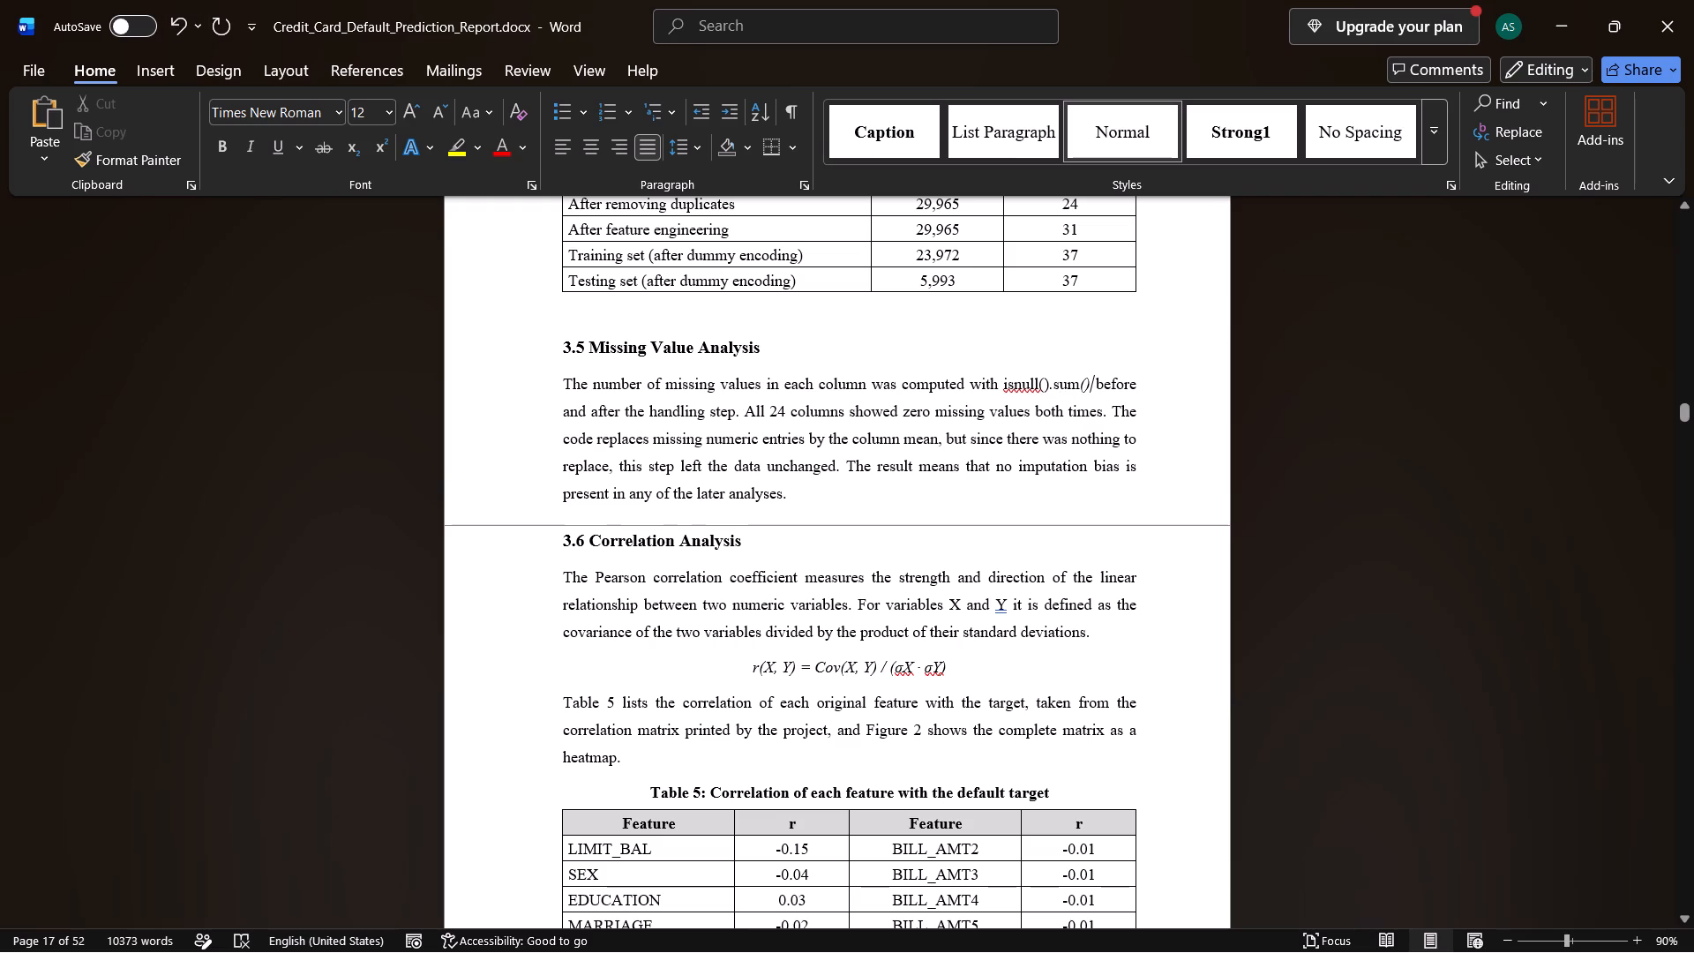
pyautogui.press('BackSpace')
pyautogui.press('BackSpace')
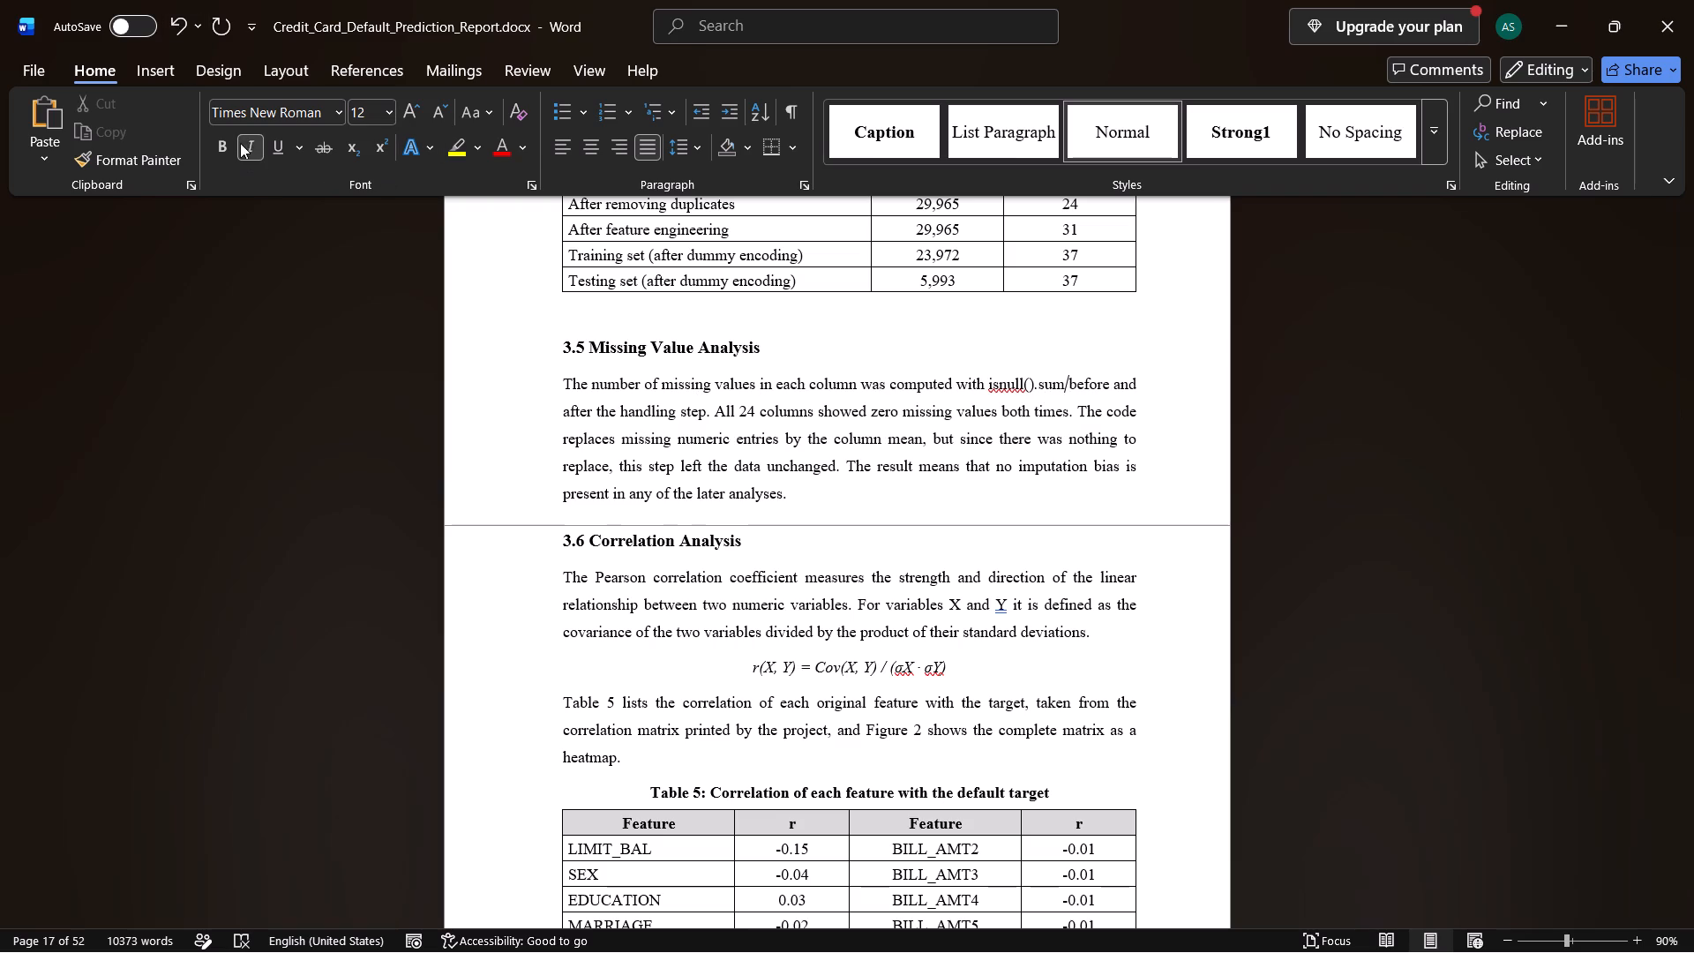
pyautogui.click(245, 146)
pyautogui.write('()')
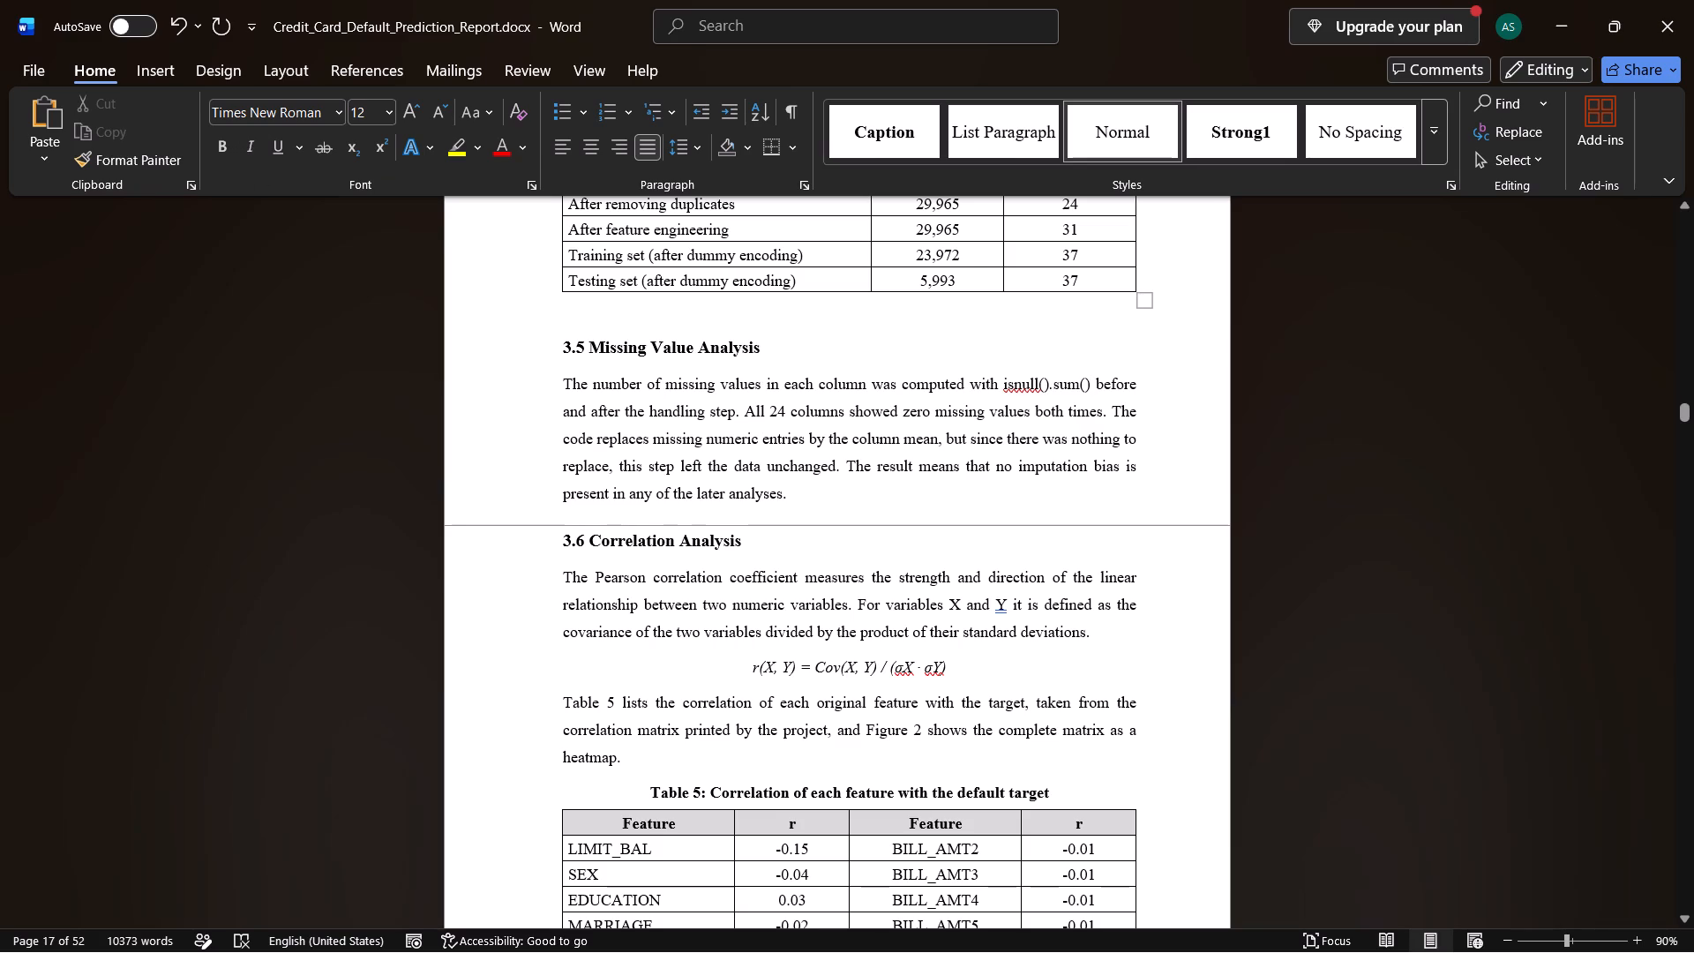
# Look over section 3.6 and Table 5, and recheck the earlier Chapter 3 sections back to 3.1 for consistent function-name formatting.
pyautogui.scroll(-1, 836, 527)
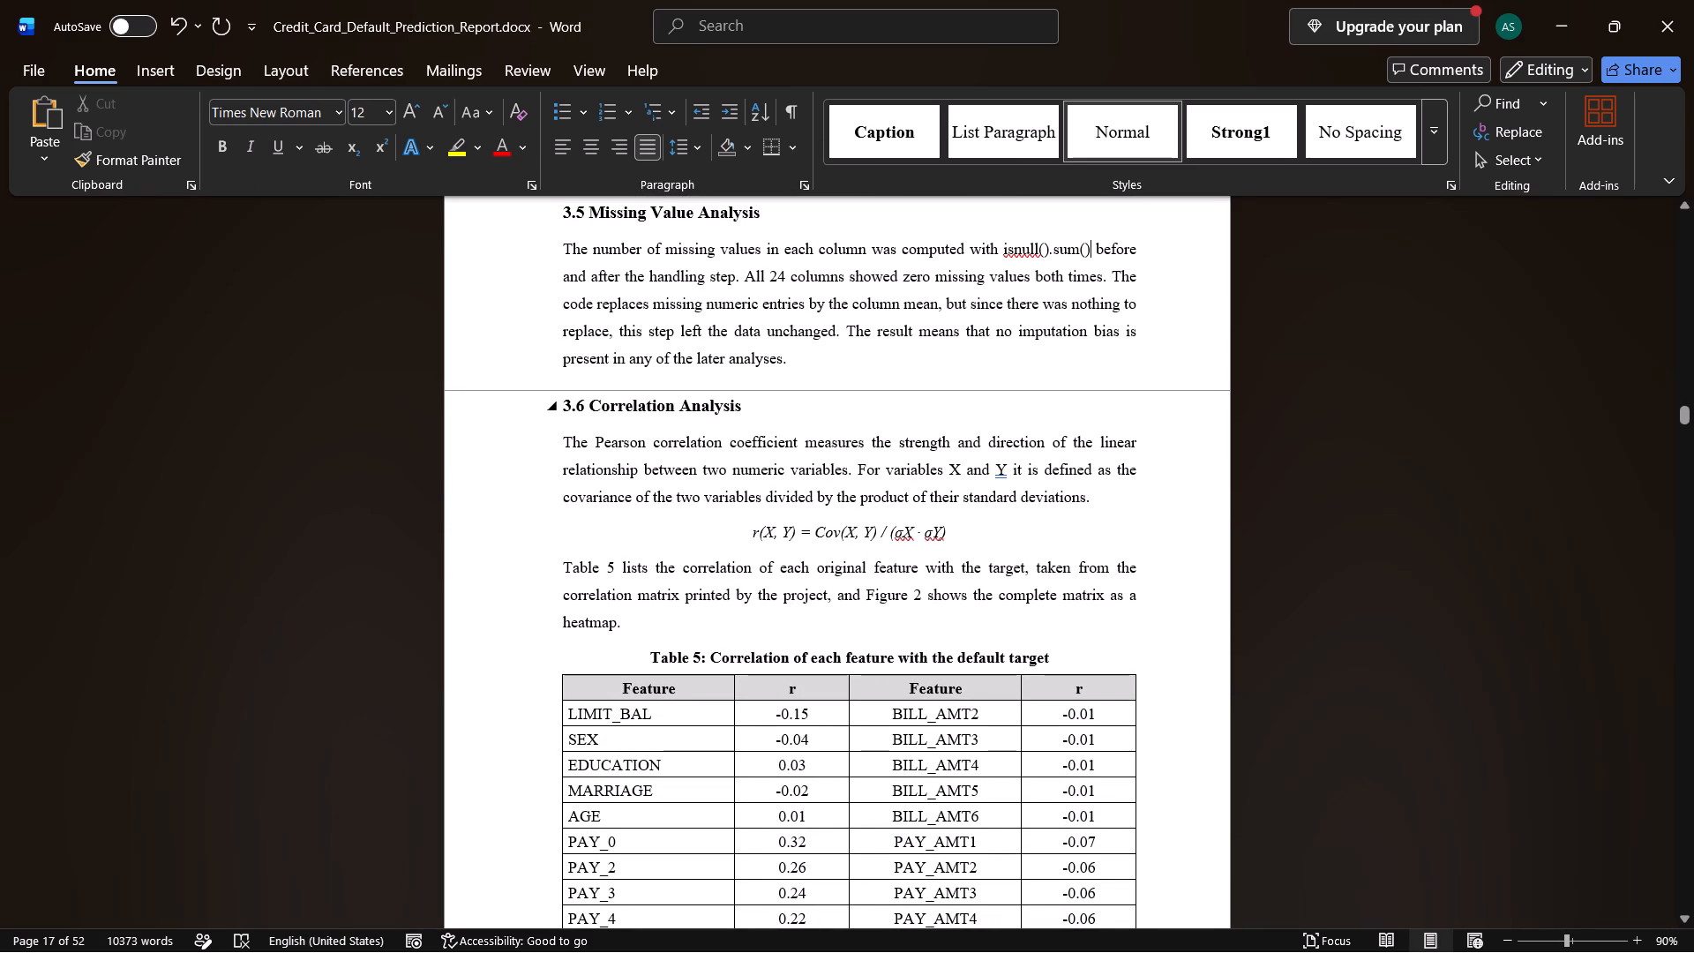
pyautogui.scroll(-1, 866, 426)
pyautogui.scroll(1, 851, 503)
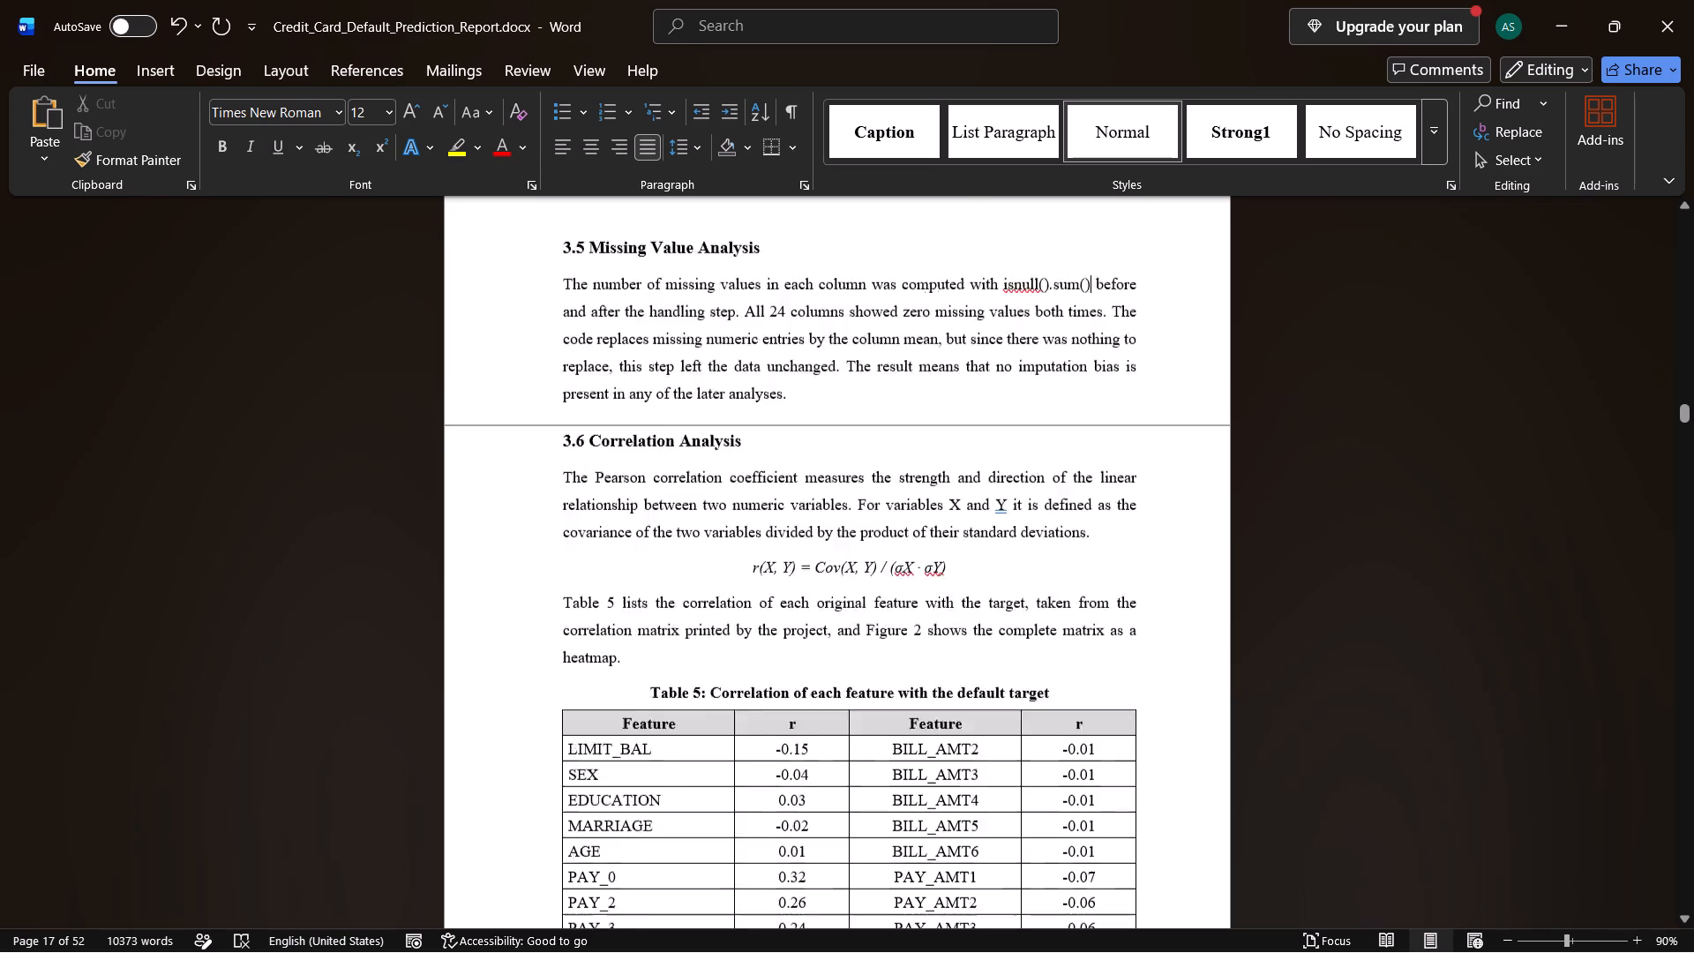
pyautogui.scroll(5, 851, 503)
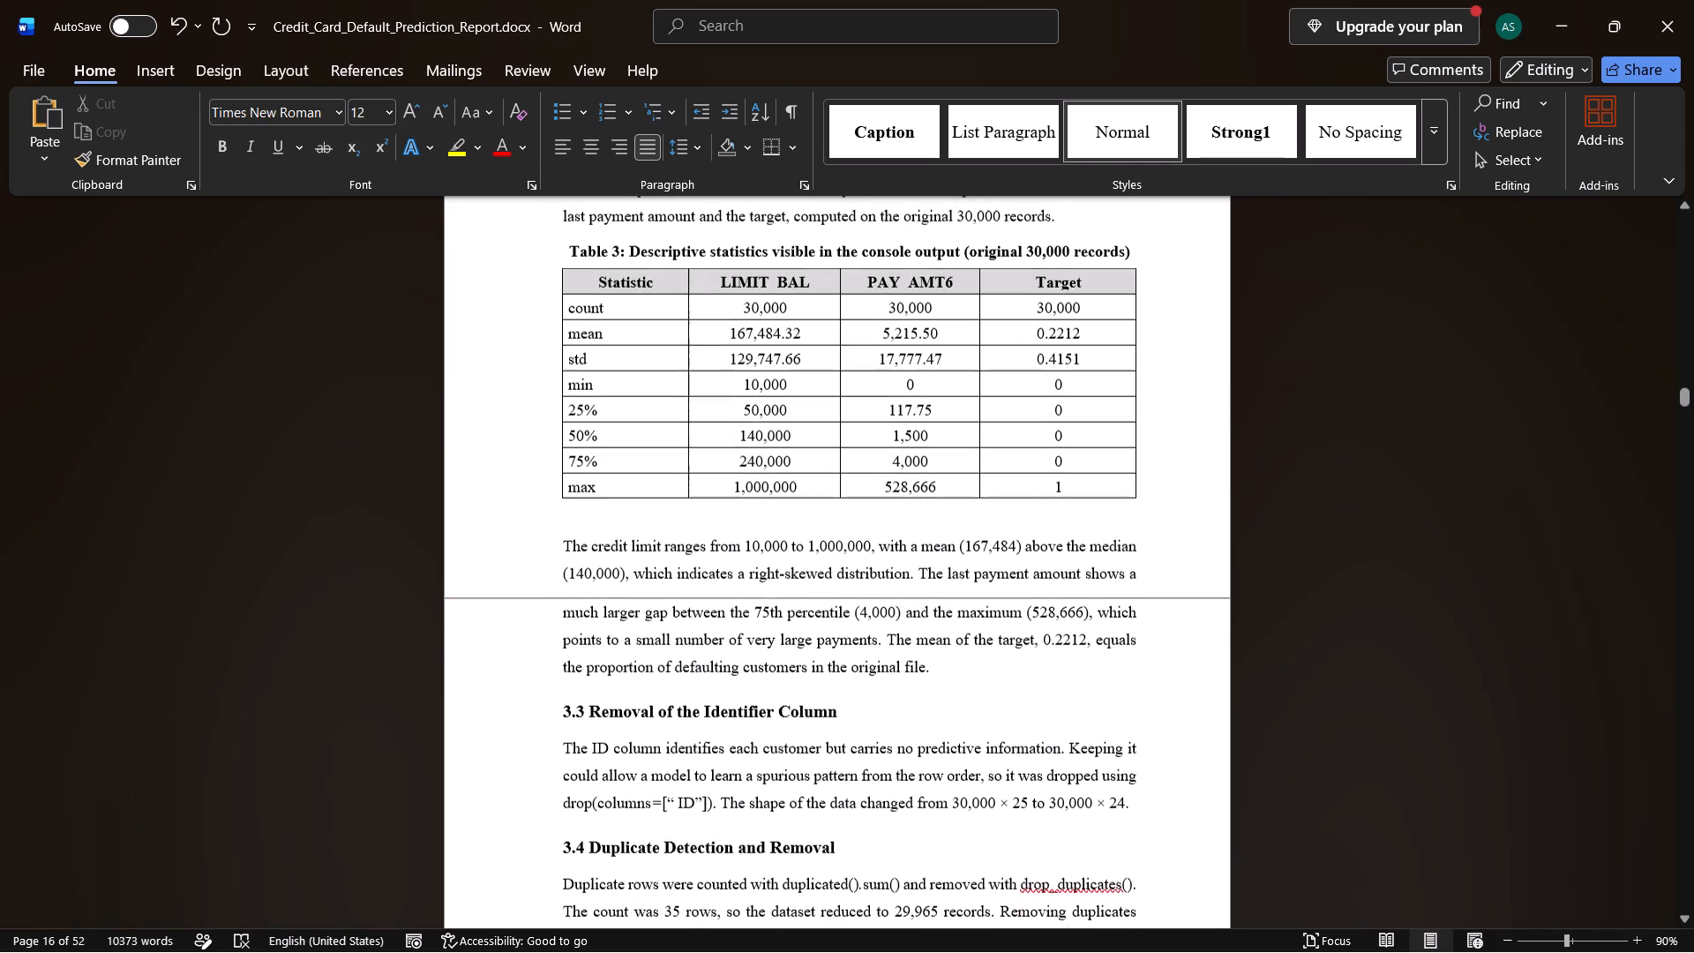
pyautogui.scroll(2, 851, 503)
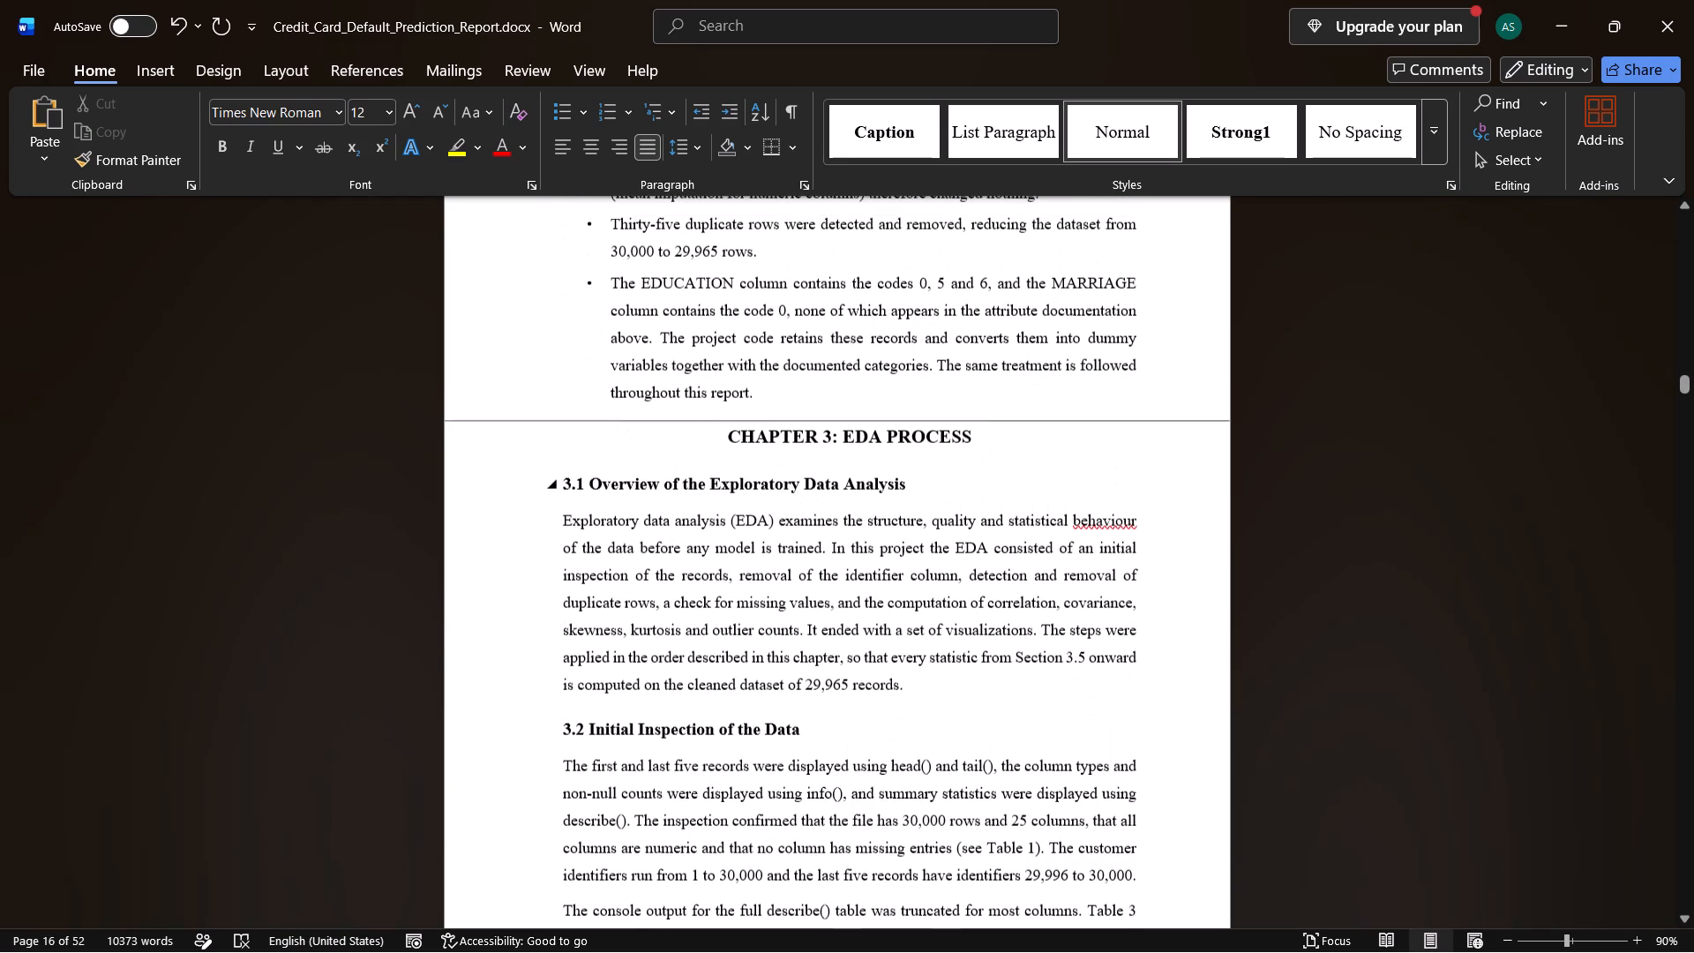
pyautogui.scroll(1, 851, 503)
pyautogui.hscroll(2, 851, 503)
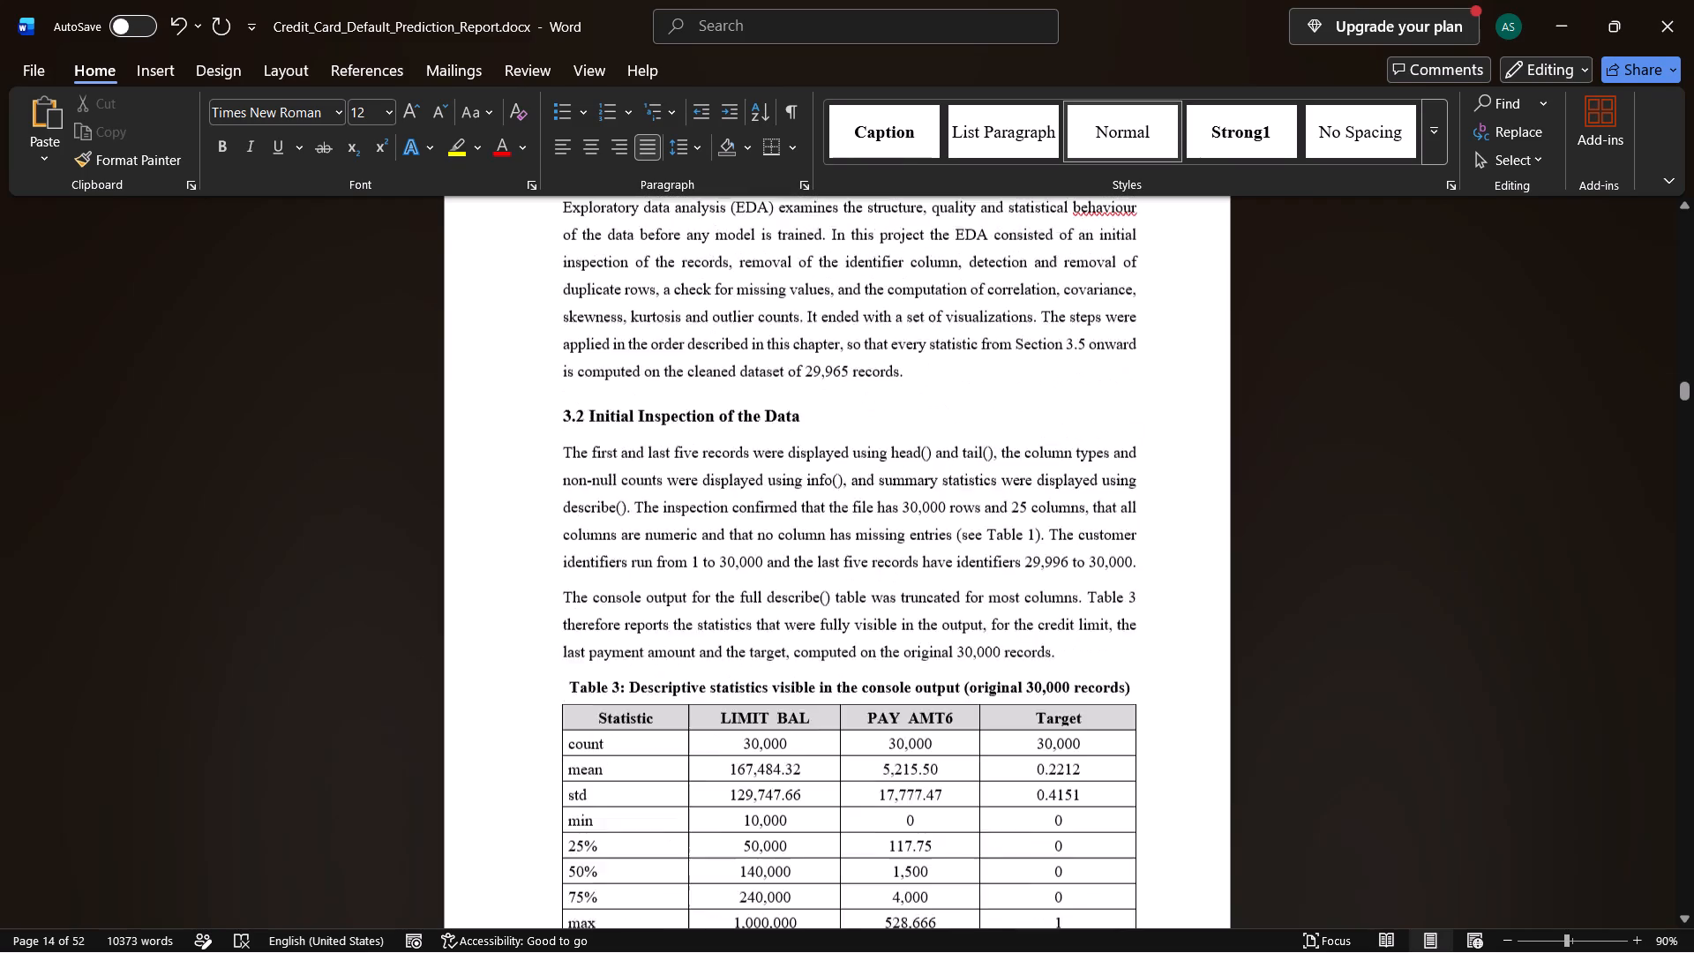
# Review sections 3.4 to 3.7, including the correlation findings and covariance table, for leftover italics and inconsistent formatting.
pyautogui.scroll(-4, 851, 503)
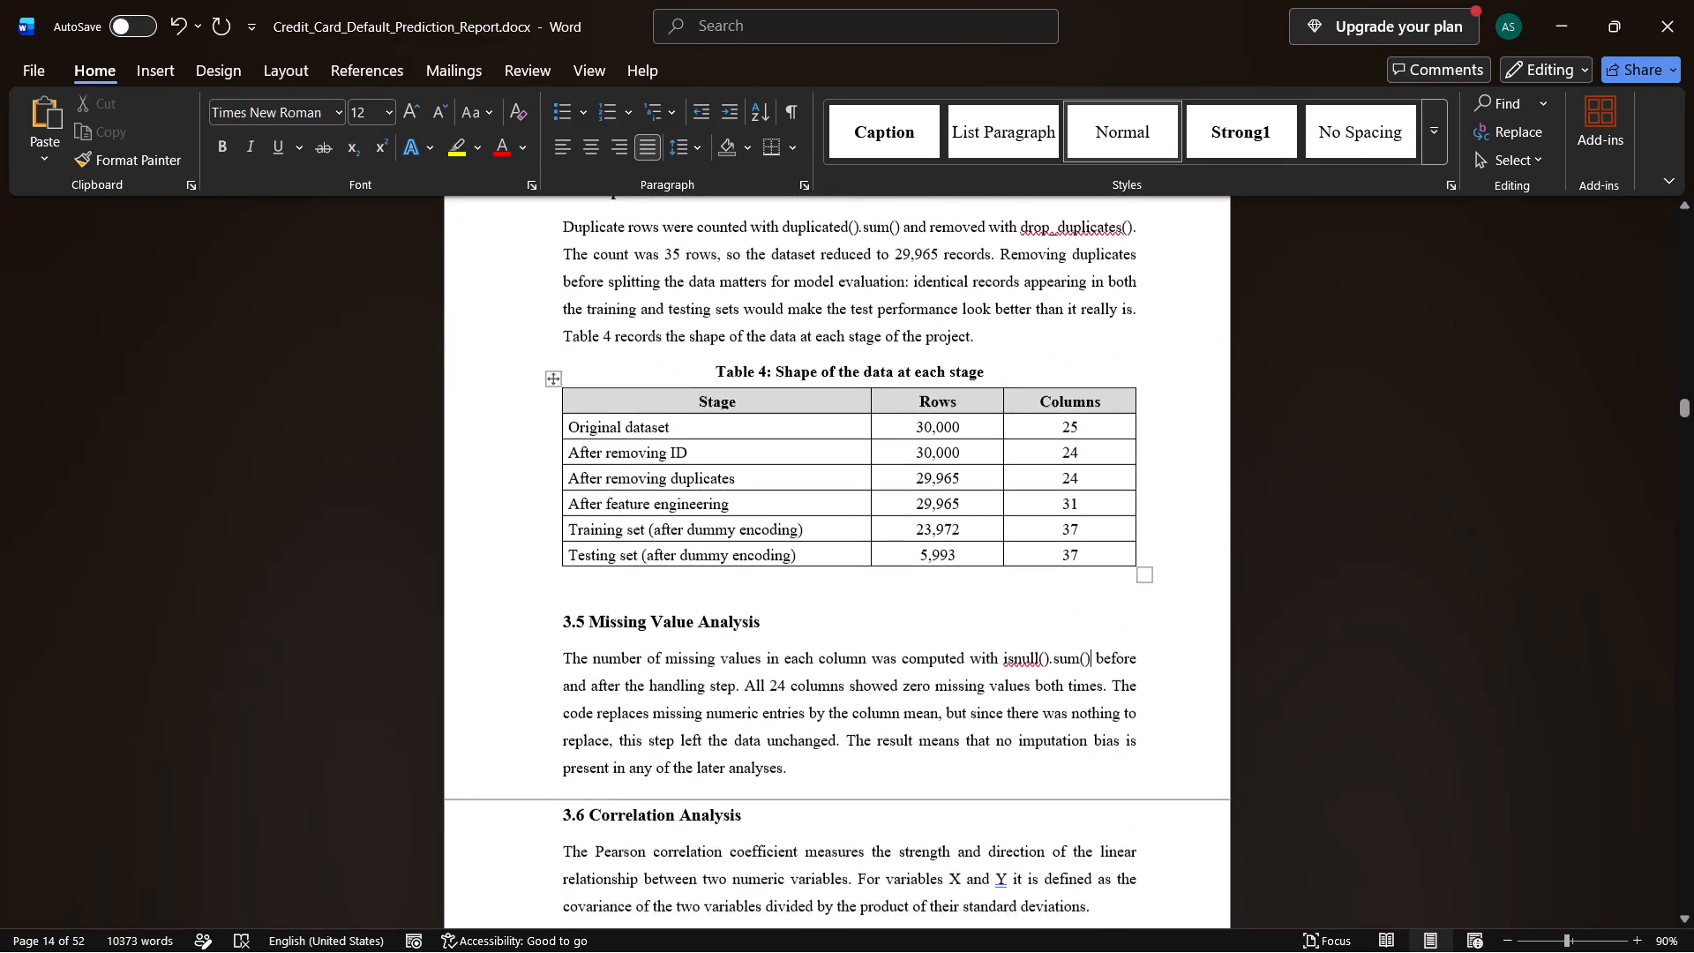
pyautogui.scroll(-1, 848, 360)
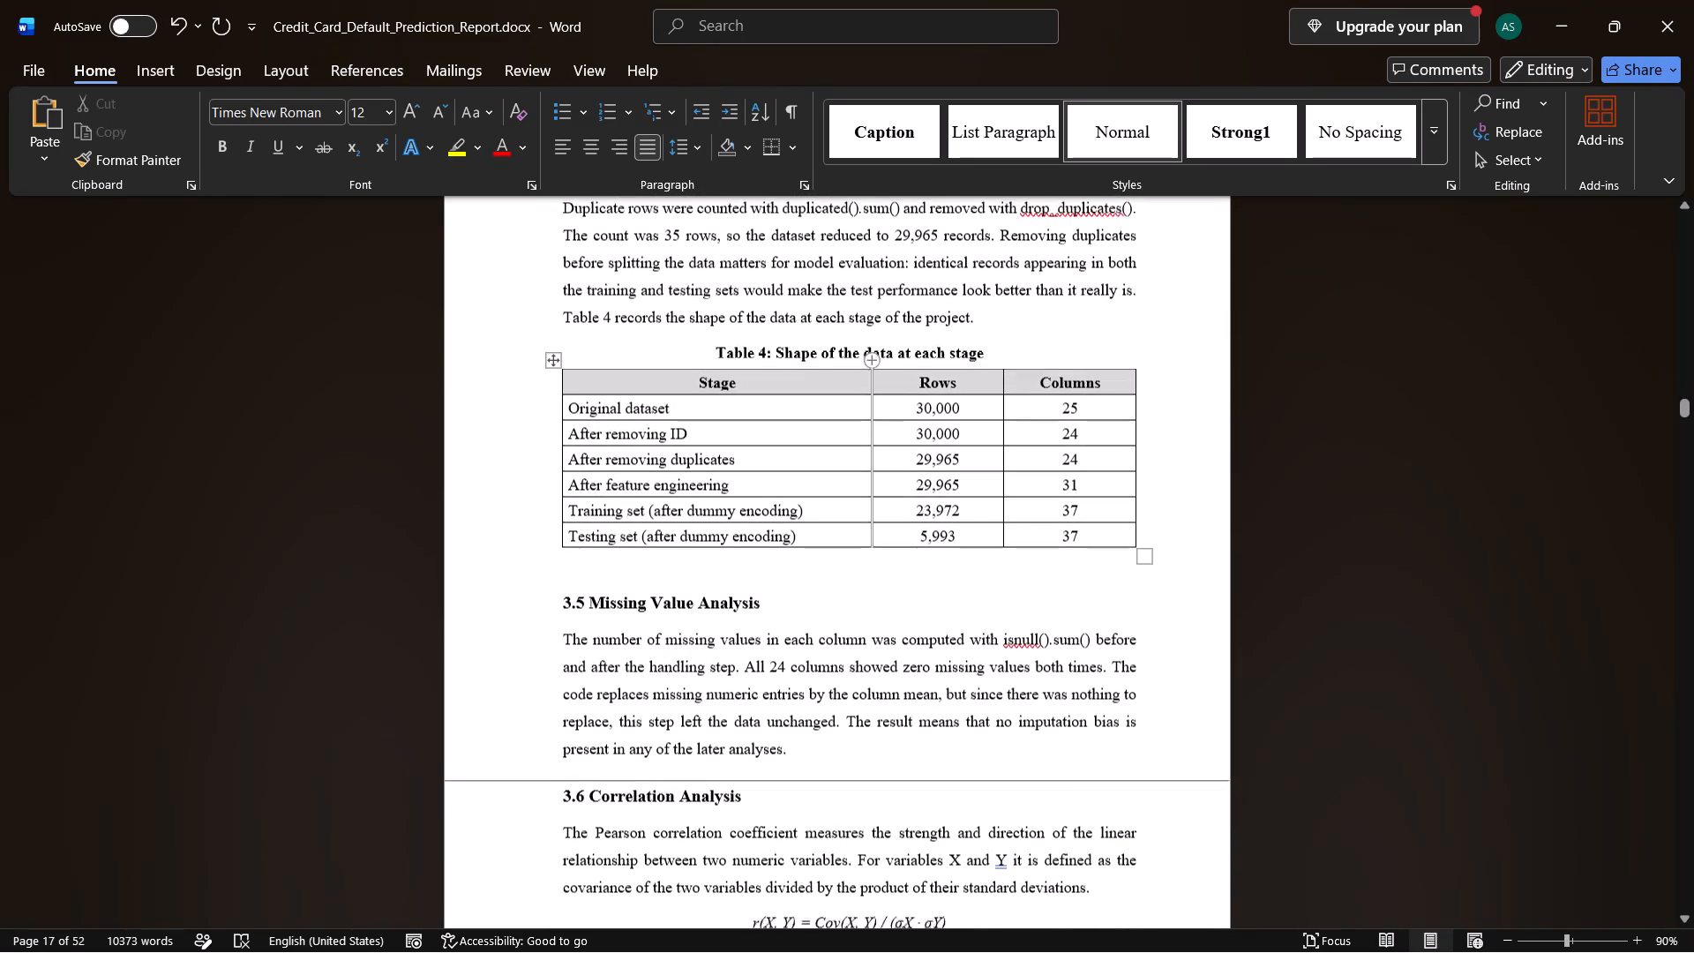
pyautogui.scroll(-2, 848, 360)
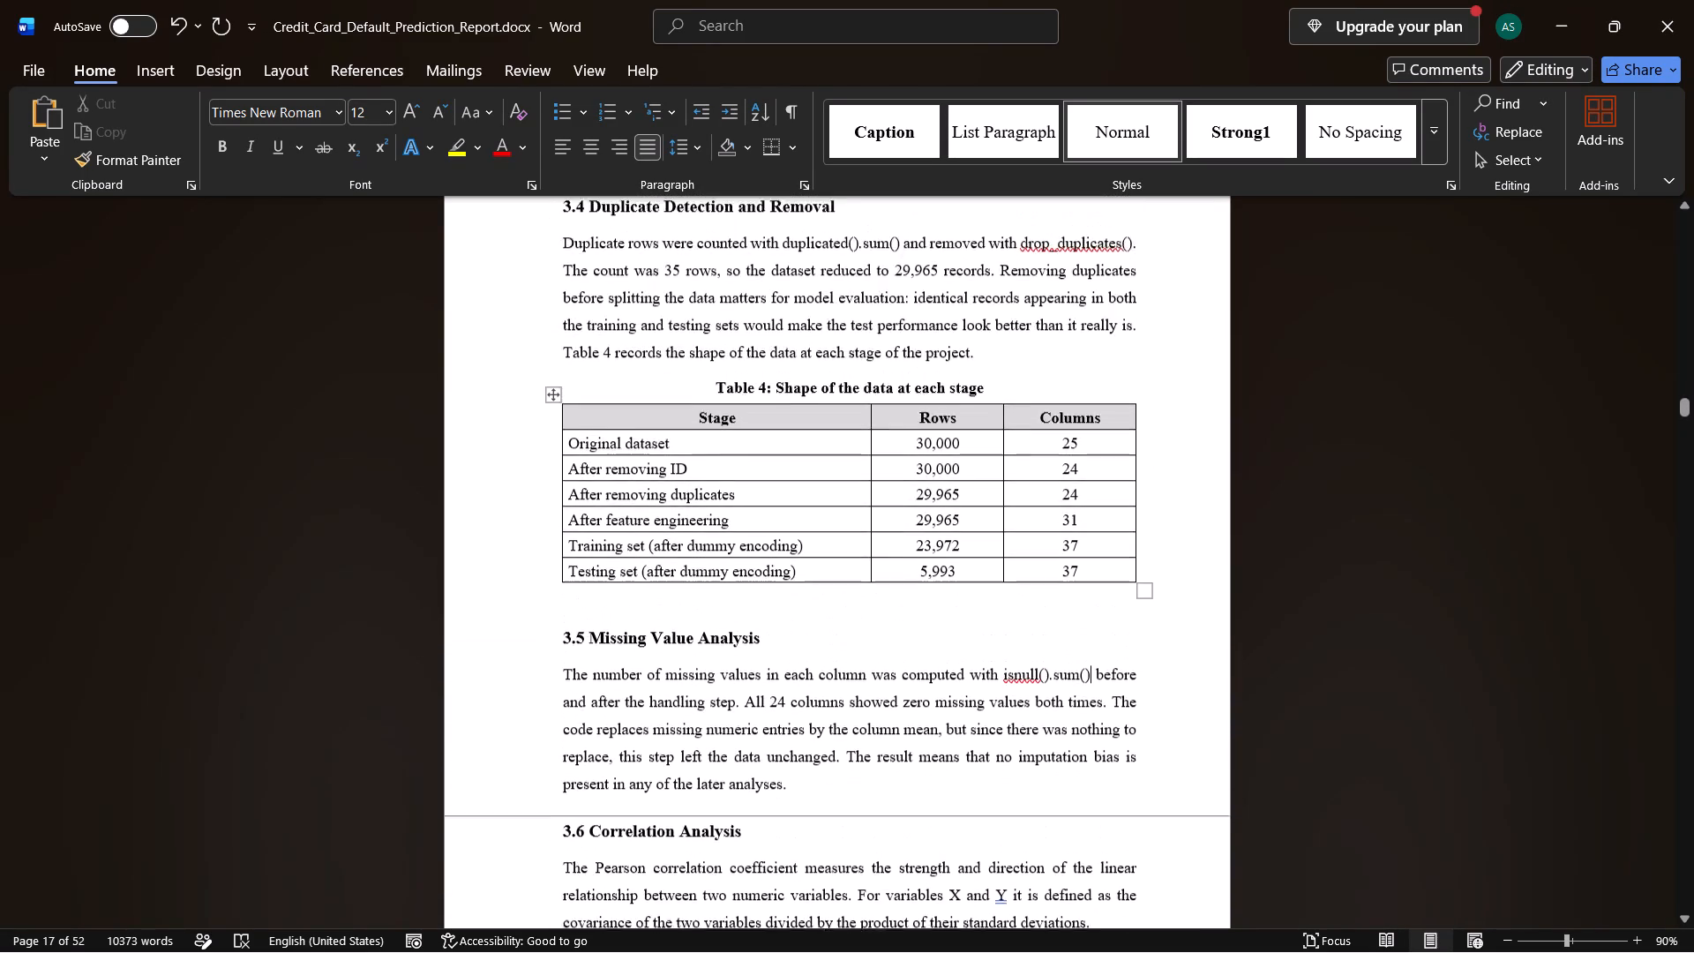
pyautogui.scroll(-3, 848, 360)
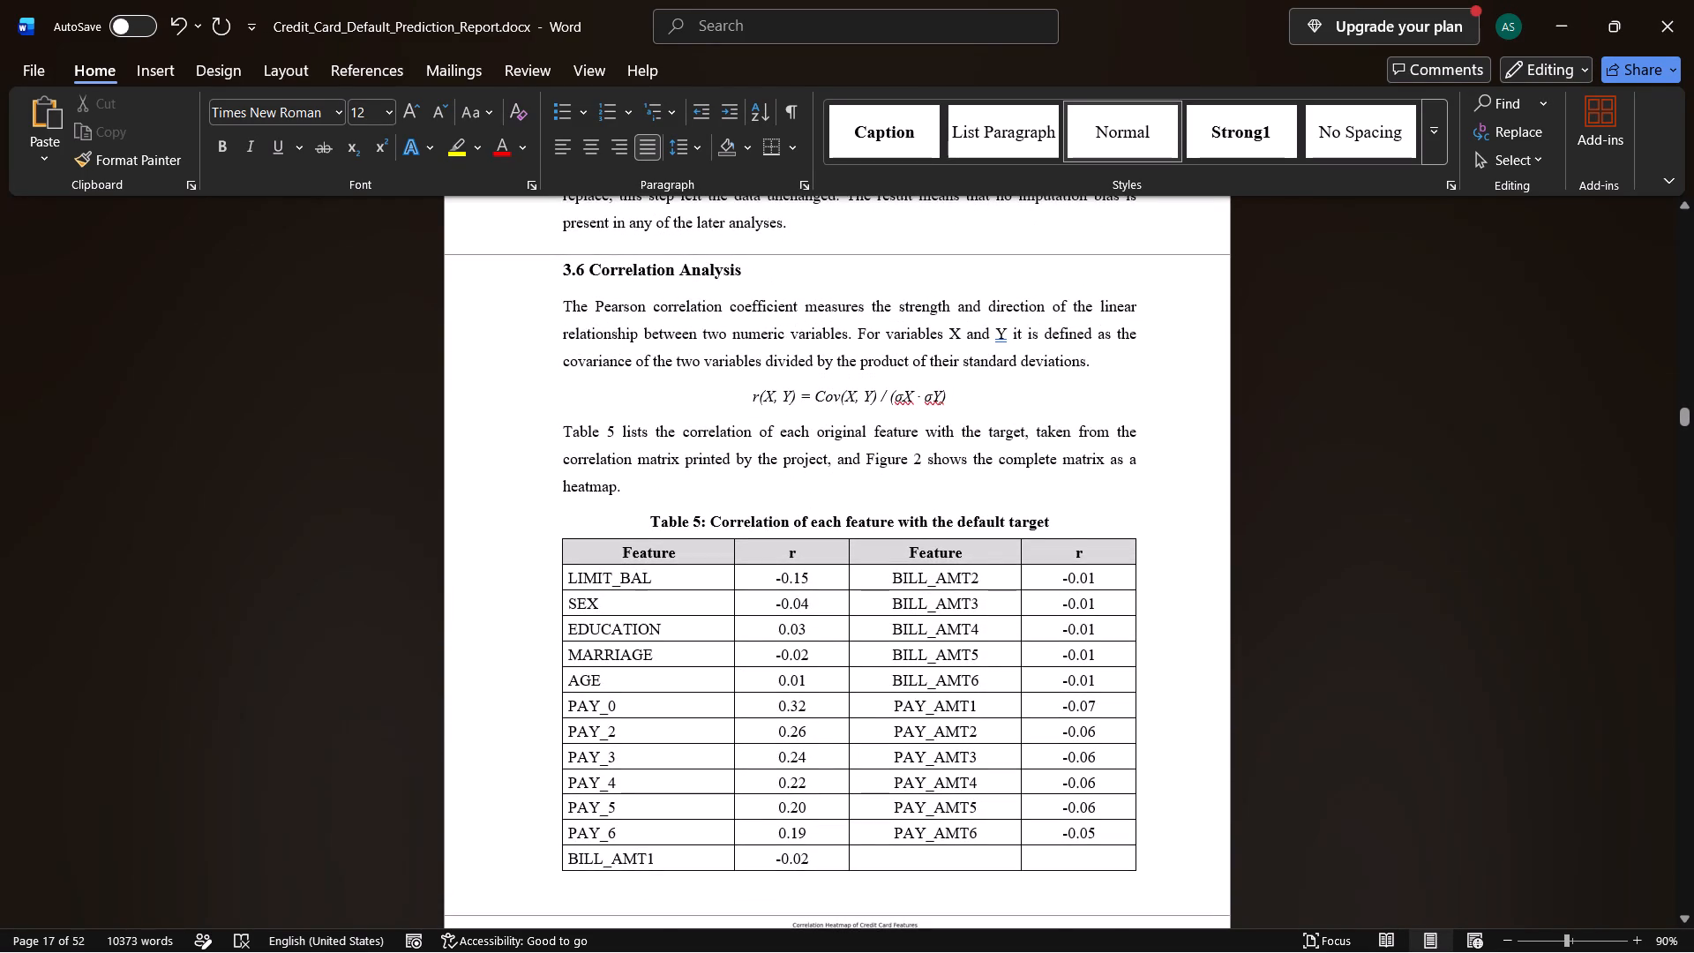
pyautogui.scroll(-8, 848, 360)
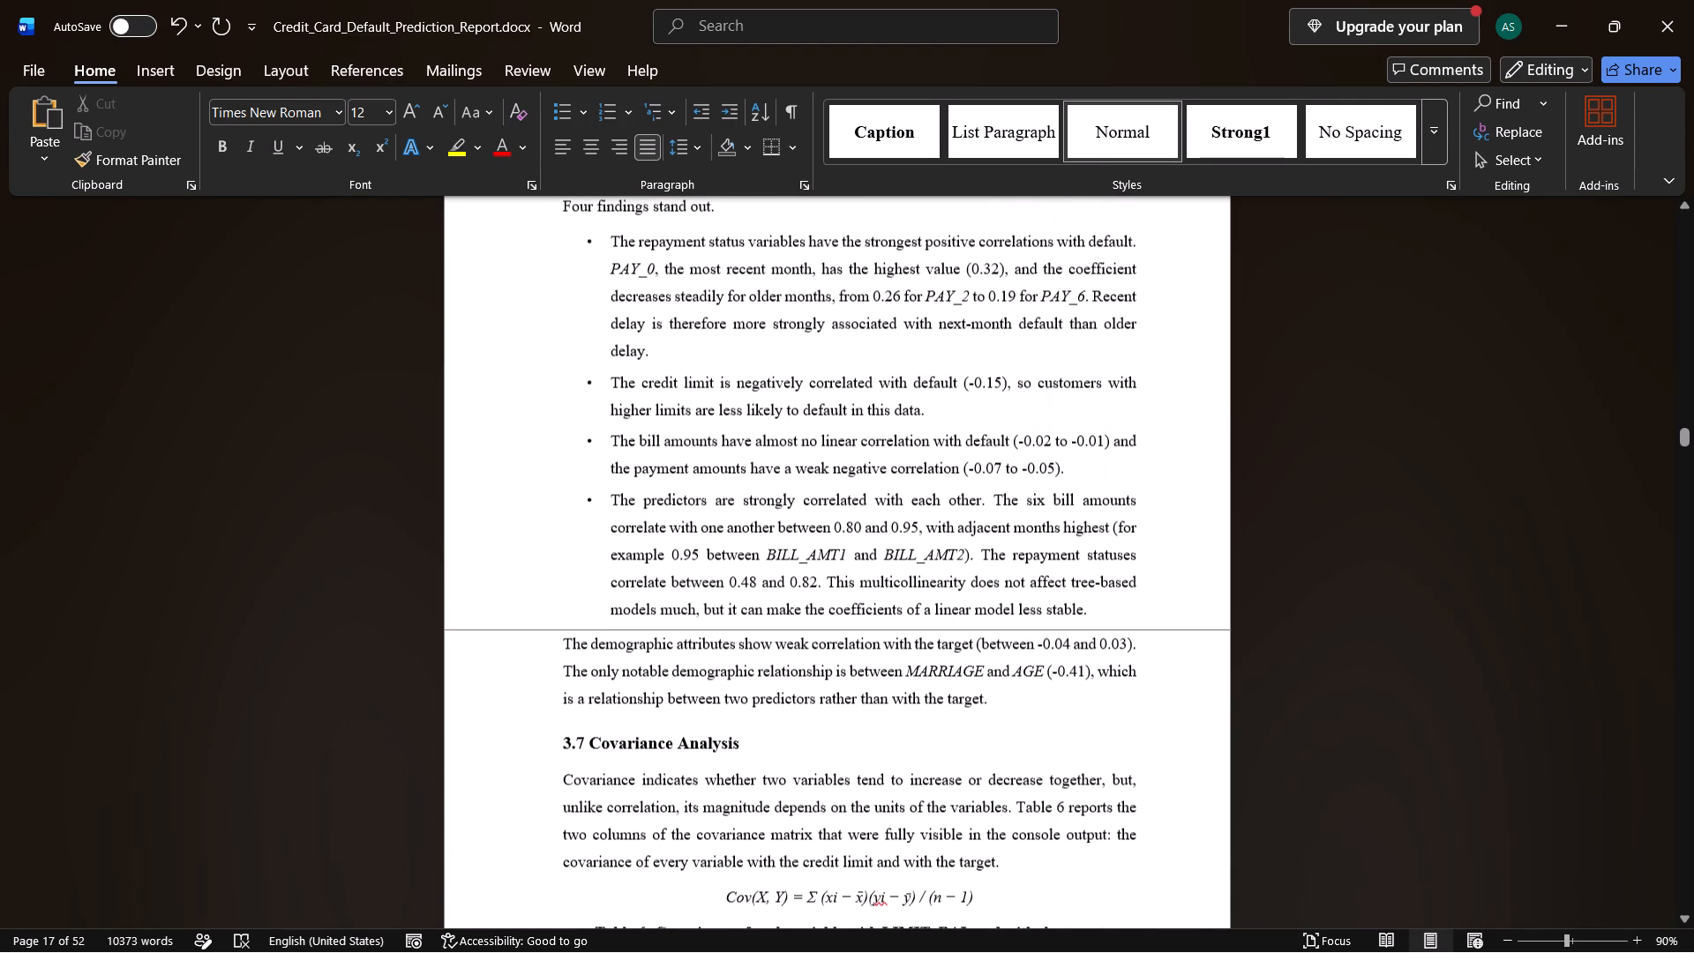
pyautogui.scroll(1, 848, 360)
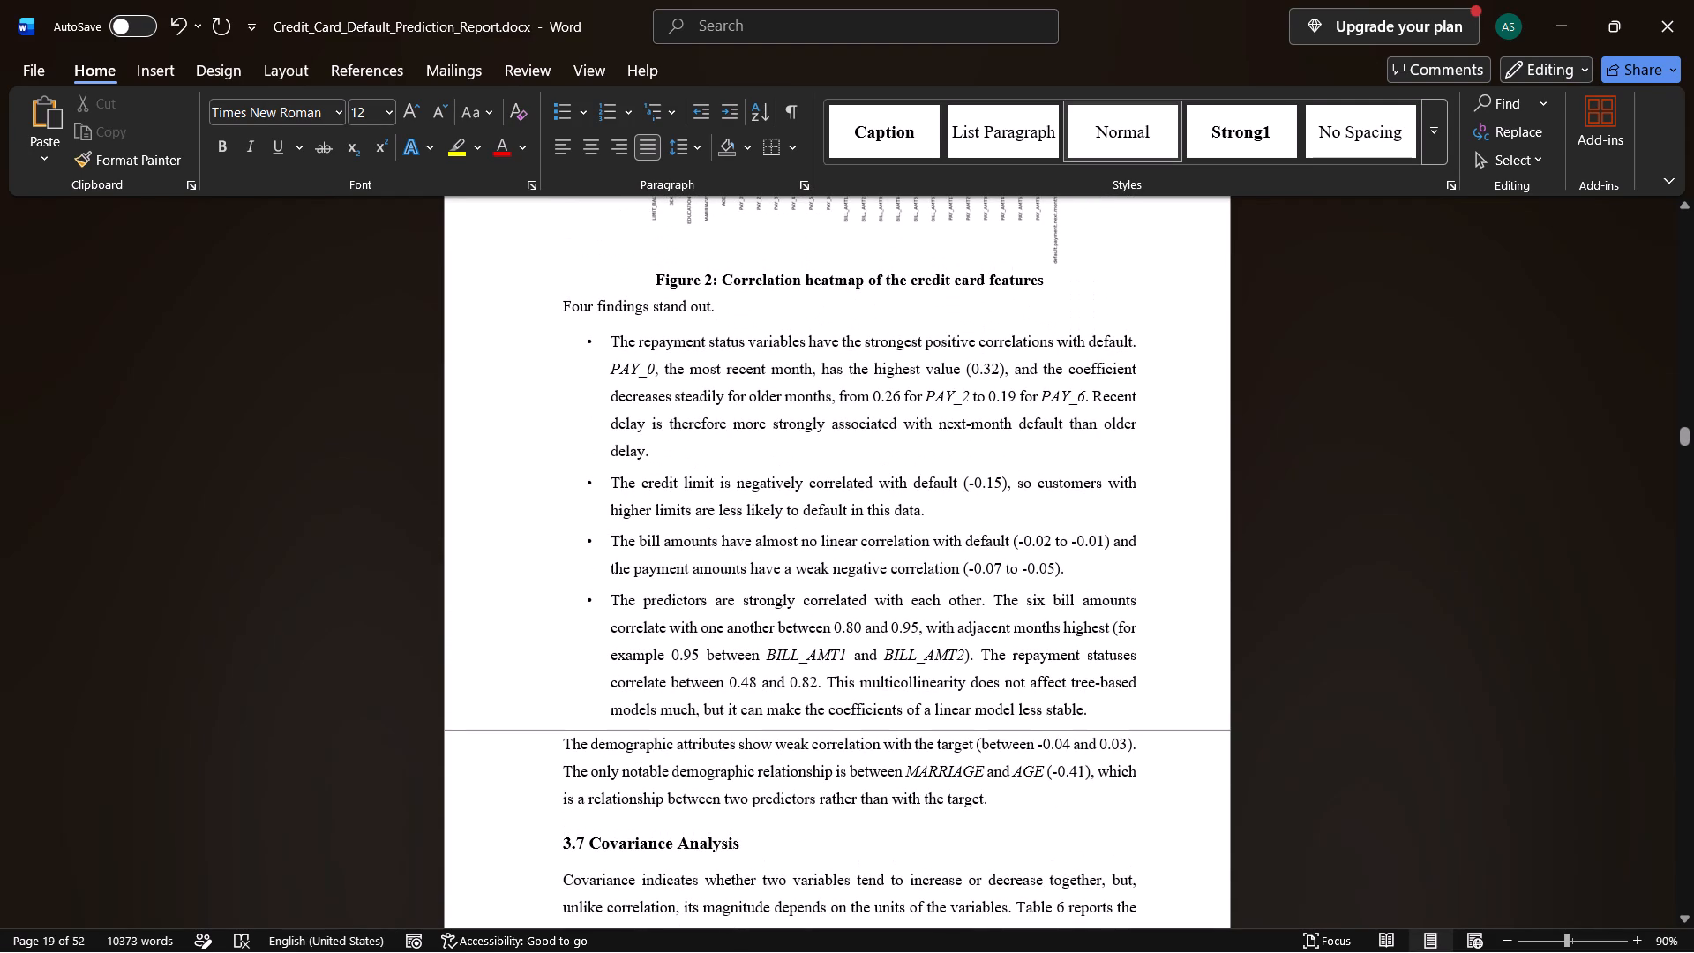
pyautogui.scroll(1, 858, 321)
pyautogui.scroll(1, 827, 415)
pyautogui.scroll(-1, 728, 762)
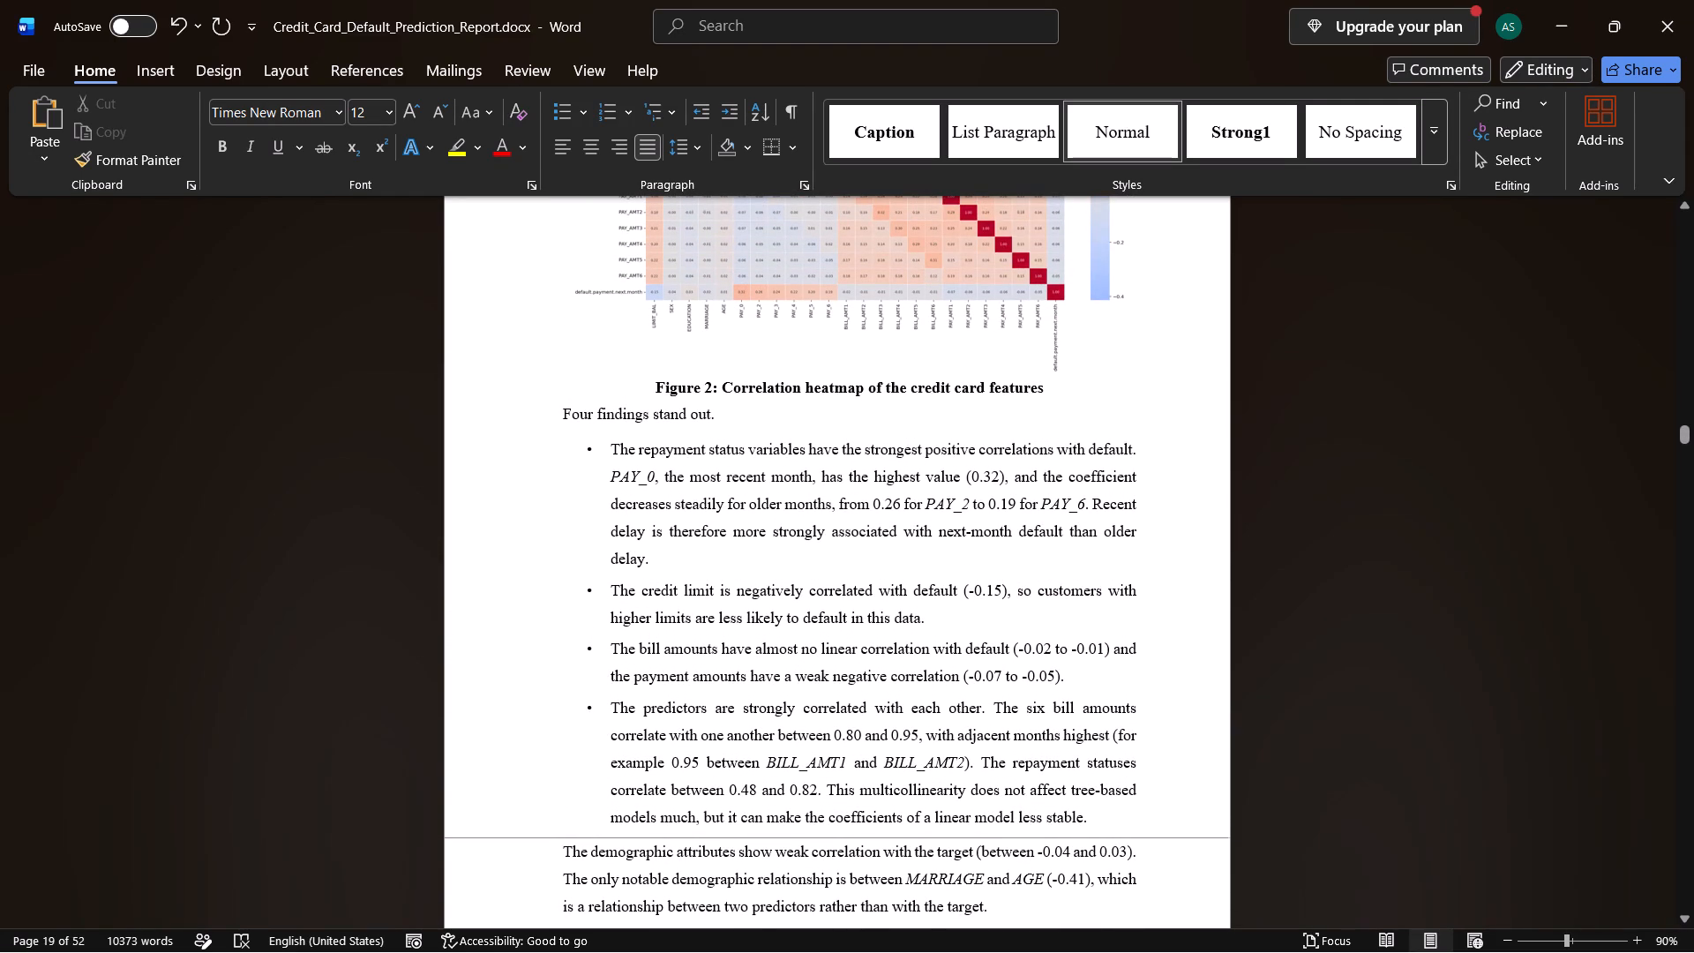
pyautogui.scroll(-1, 728, 762)
pyautogui.scroll(-2, 791, 643)
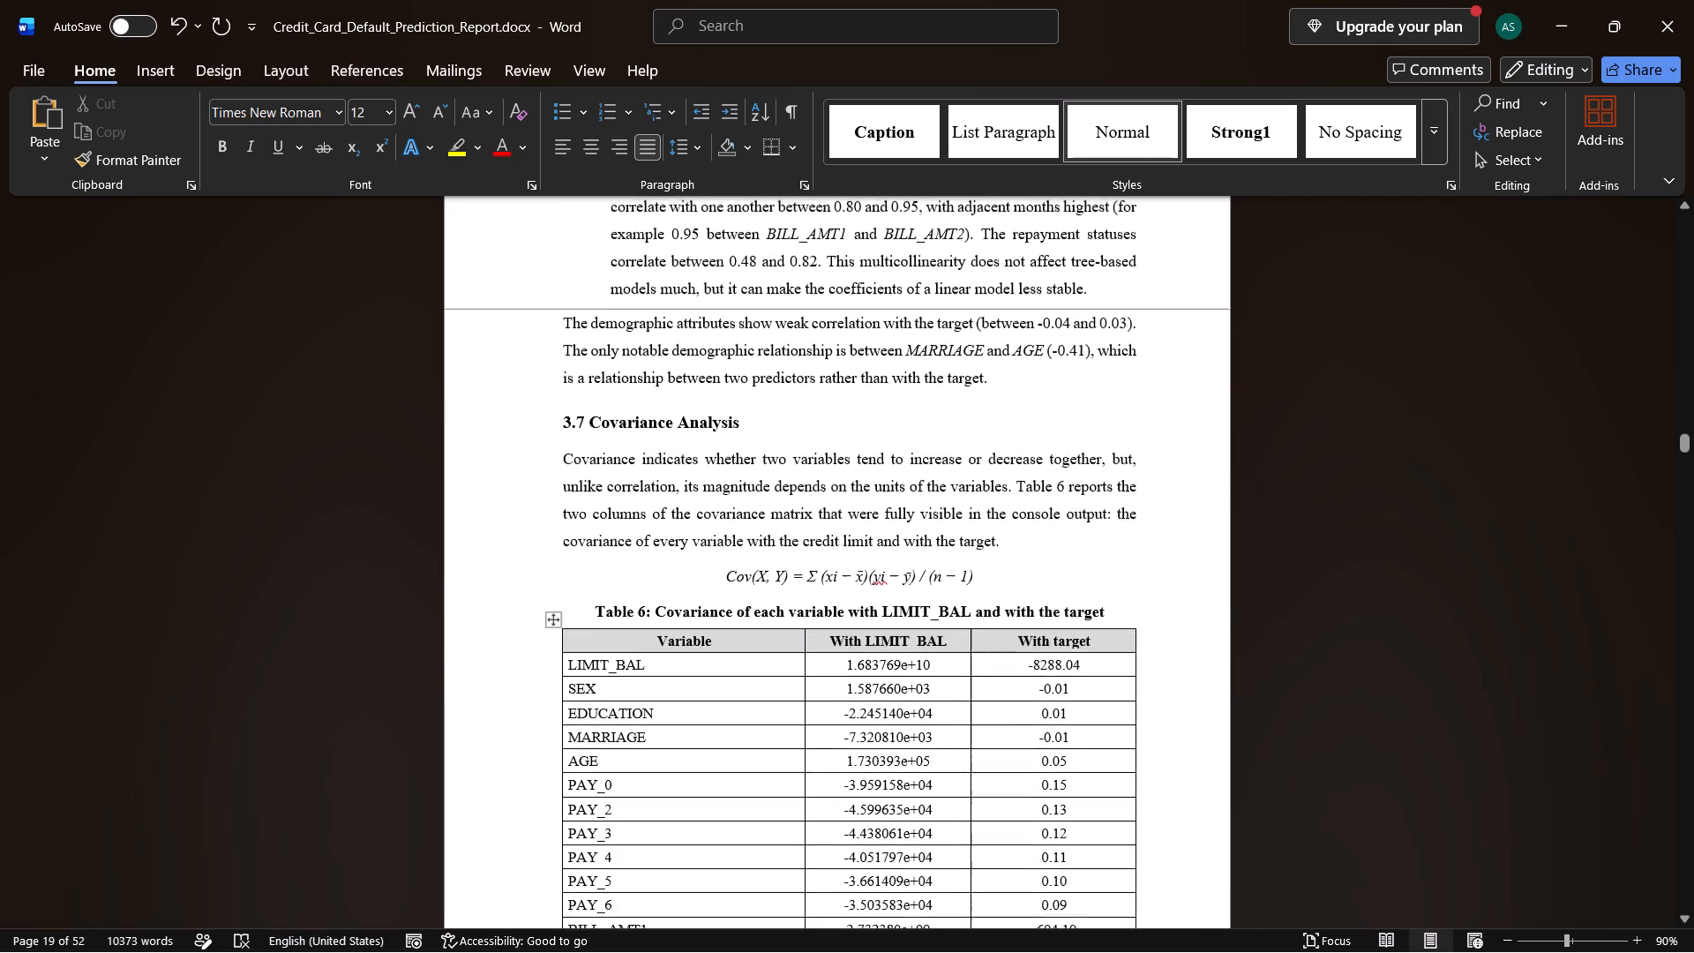
pyautogui.scroll(-1, 791, 643)
pyautogui.scroll(1, 791, 643)
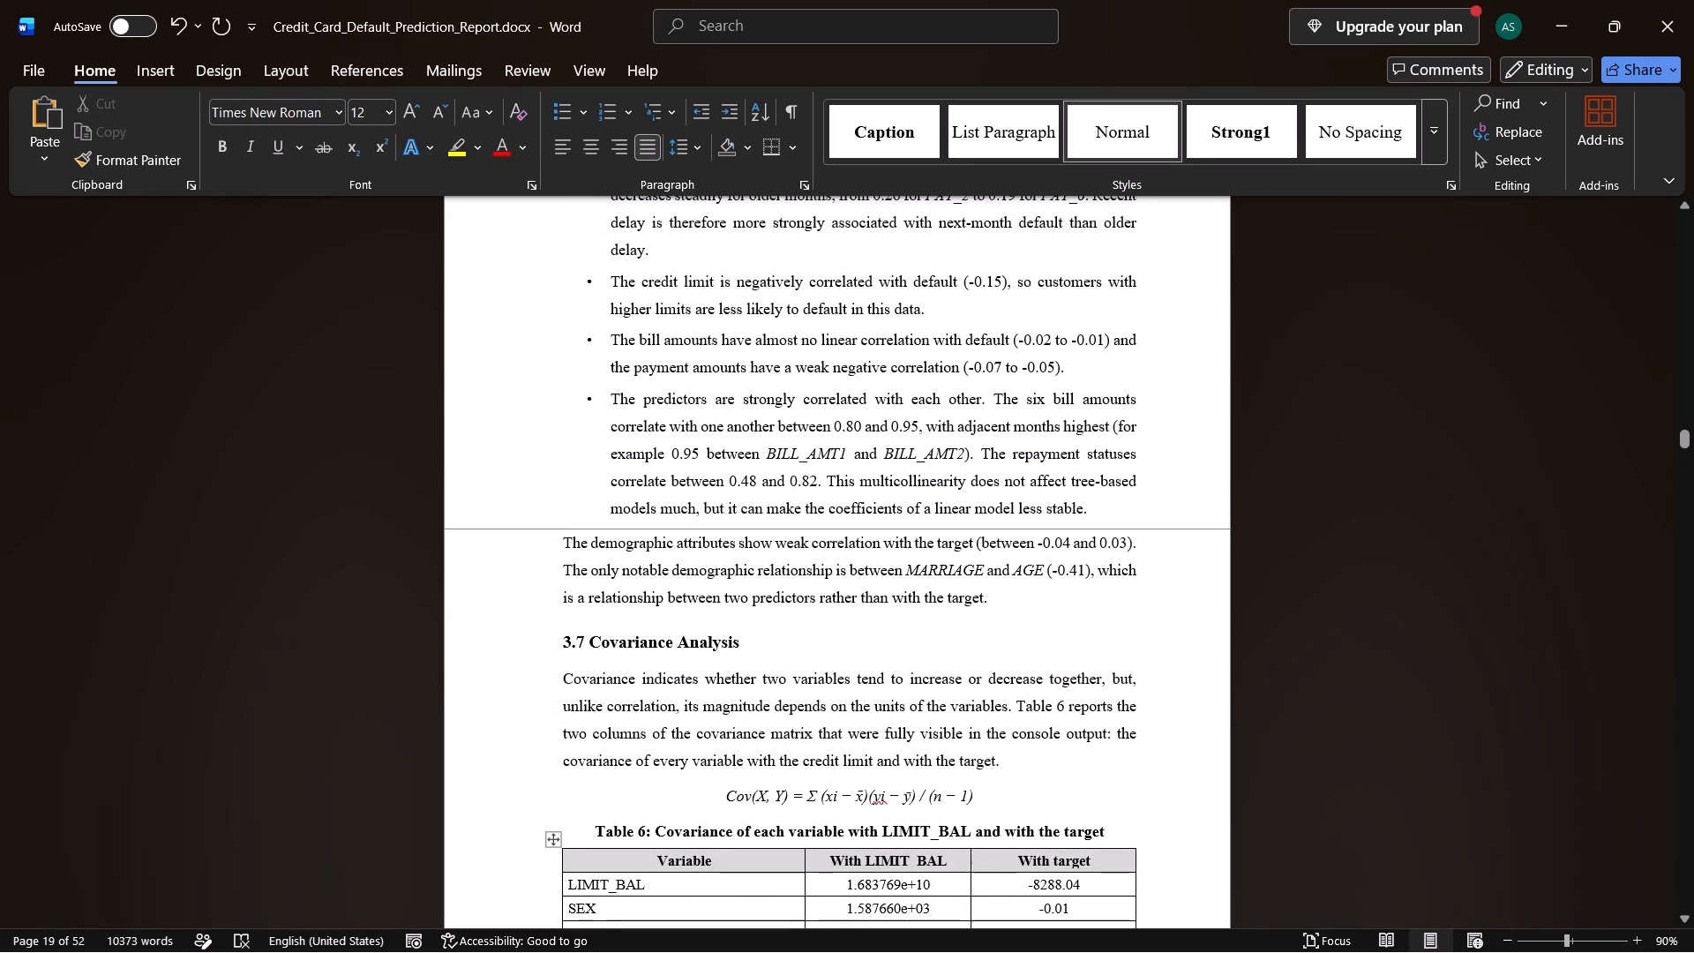
pyautogui.scroll(1, 870, 507)
pyautogui.scroll(-1, 870, 507)
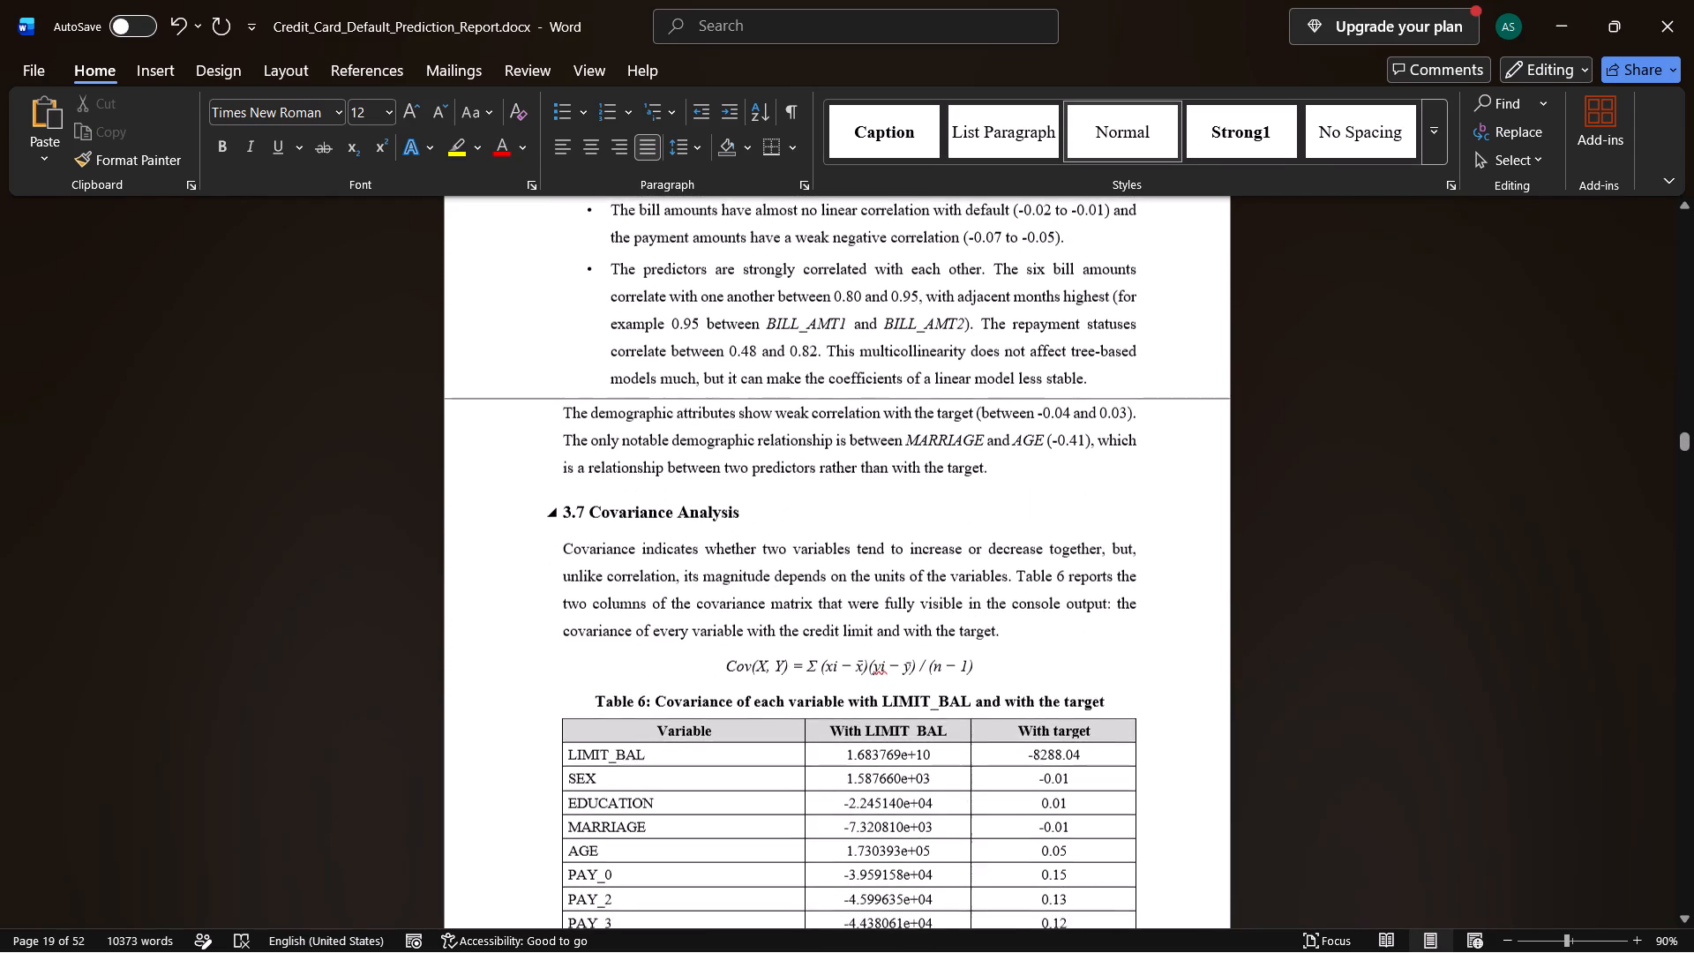
# Look over sections 3.8 to 3.10, covering skewness and kurtosis, outlier detection and visual exploration, for inconsistent text formatting.
pyautogui.scroll(-5, 870, 507)
pyautogui.scroll(1, 870, 507)
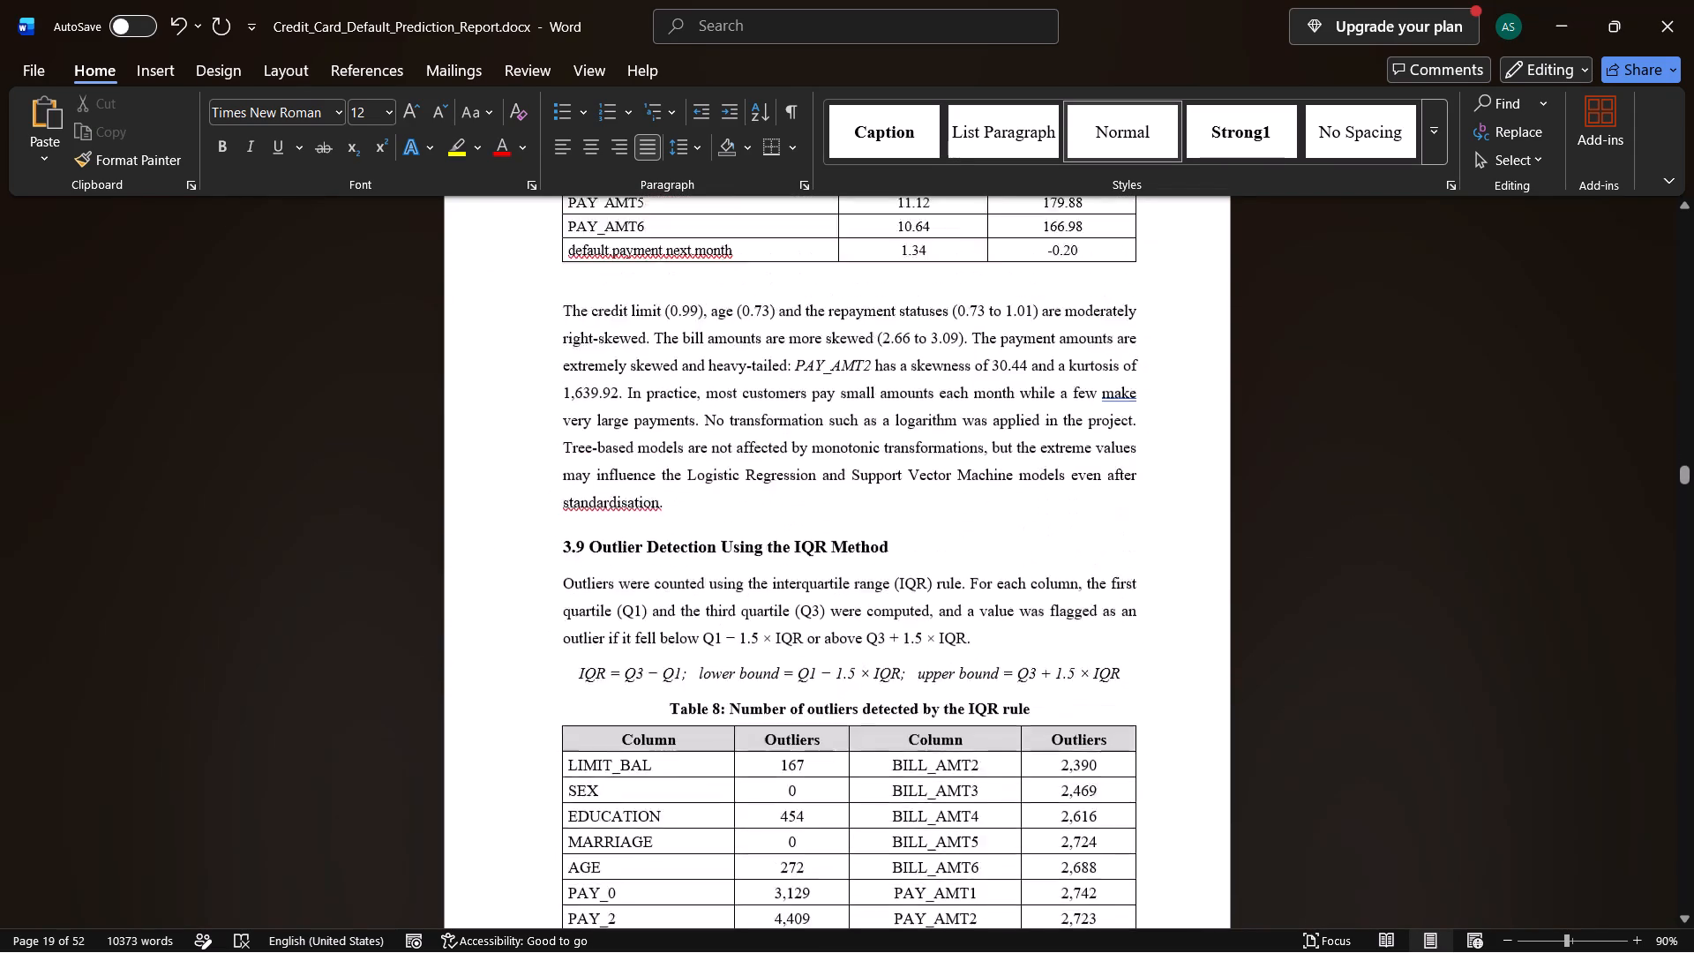
pyautogui.scroll(4, 870, 507)
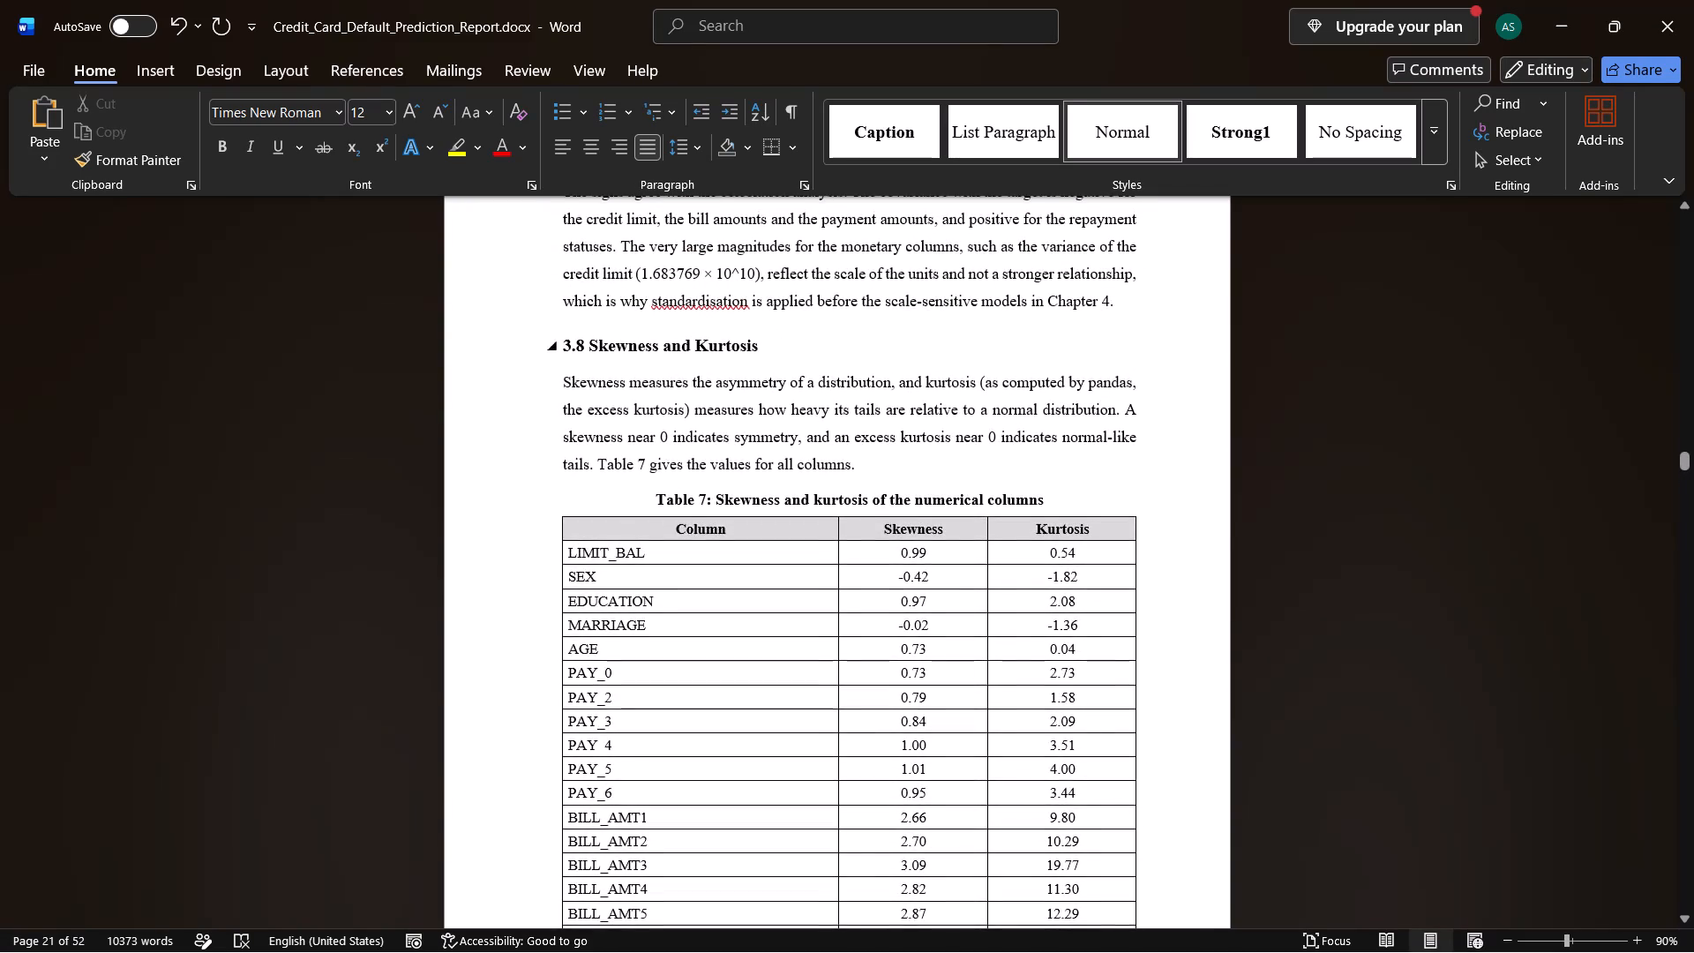
pyautogui.scroll(1, 756, 340)
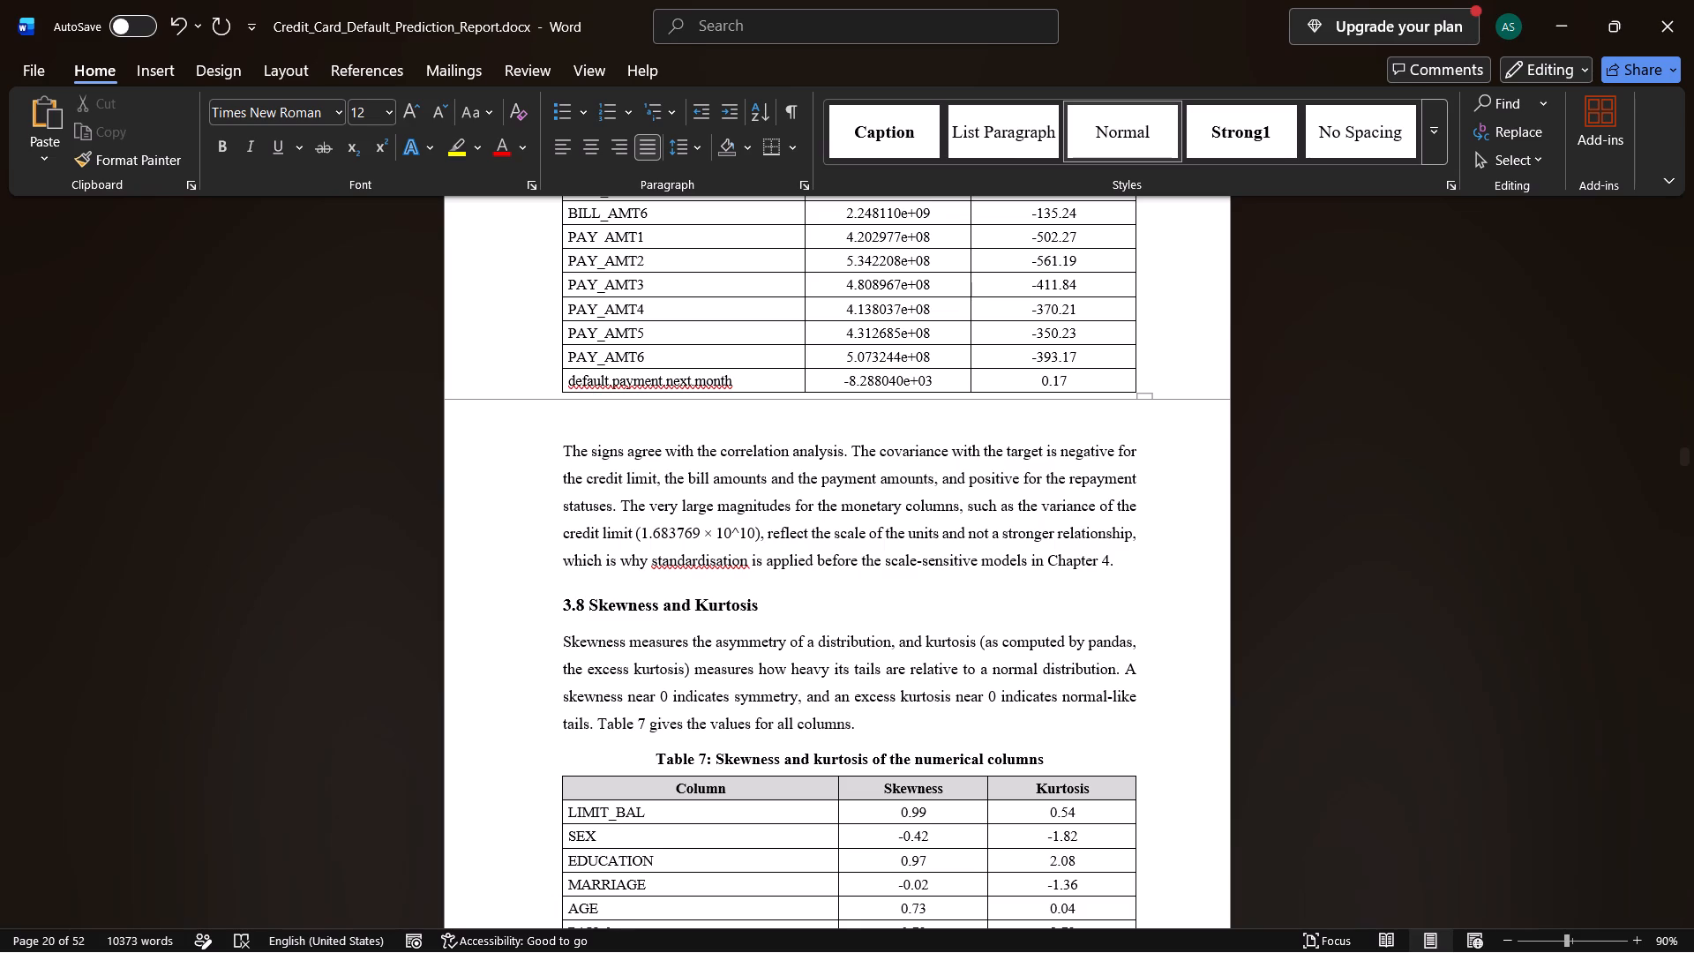
pyautogui.scroll(-2, 753, 603)
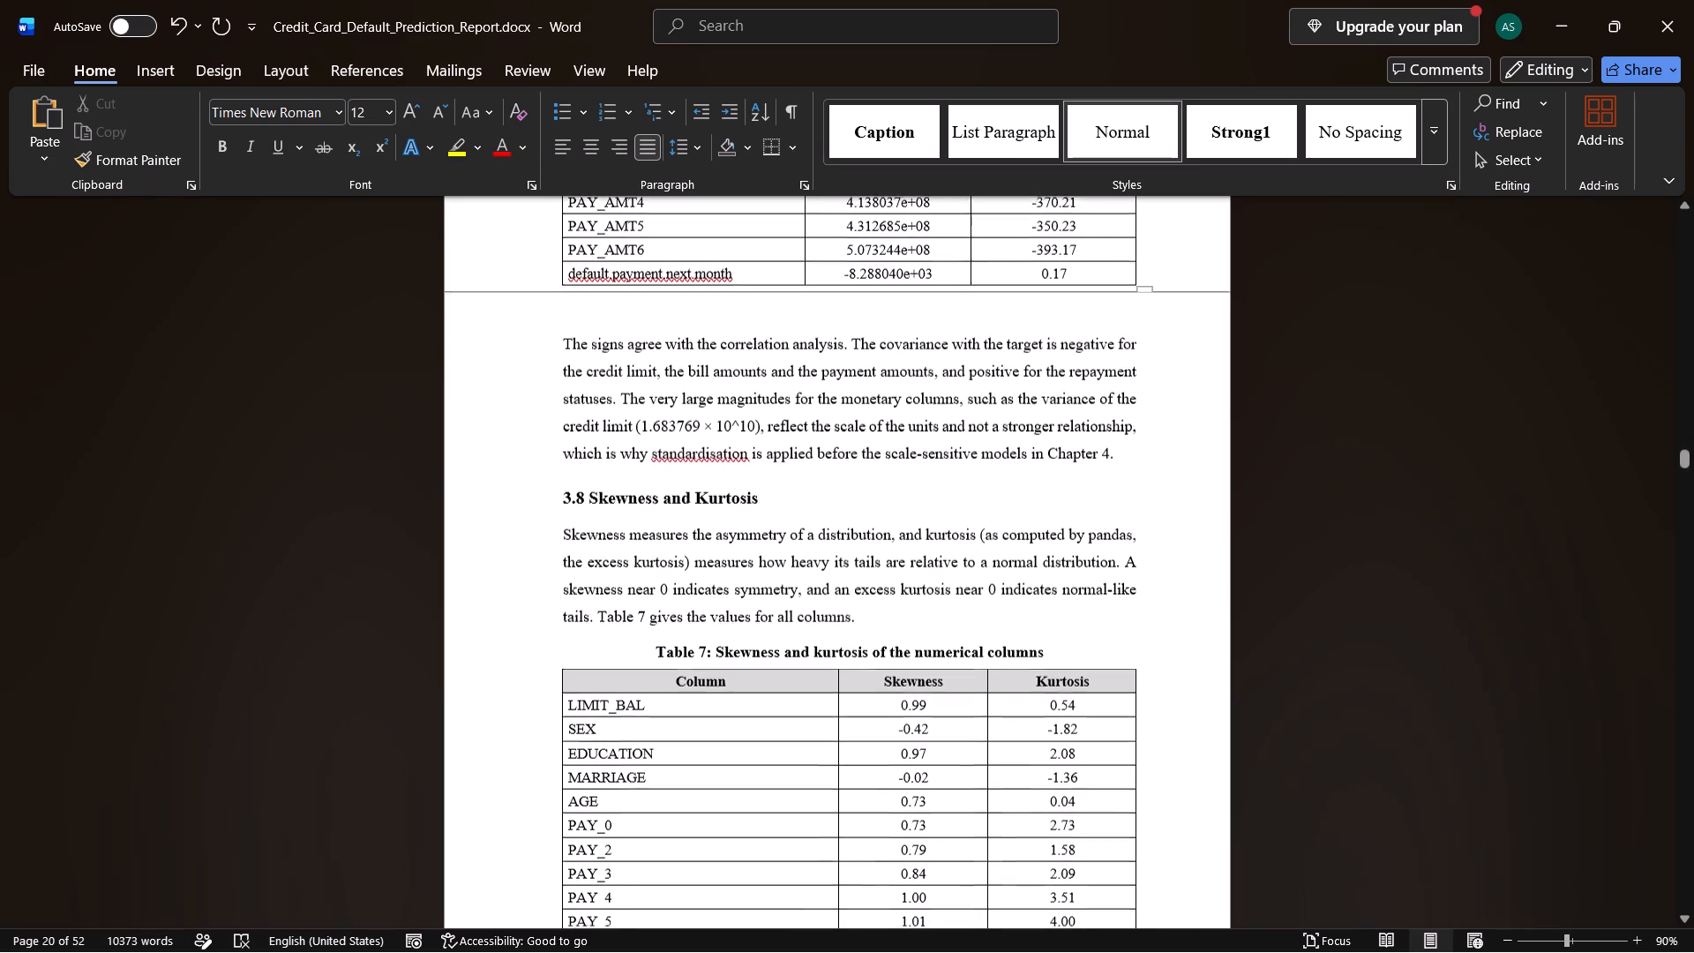
pyautogui.scroll(-5, 753, 603)
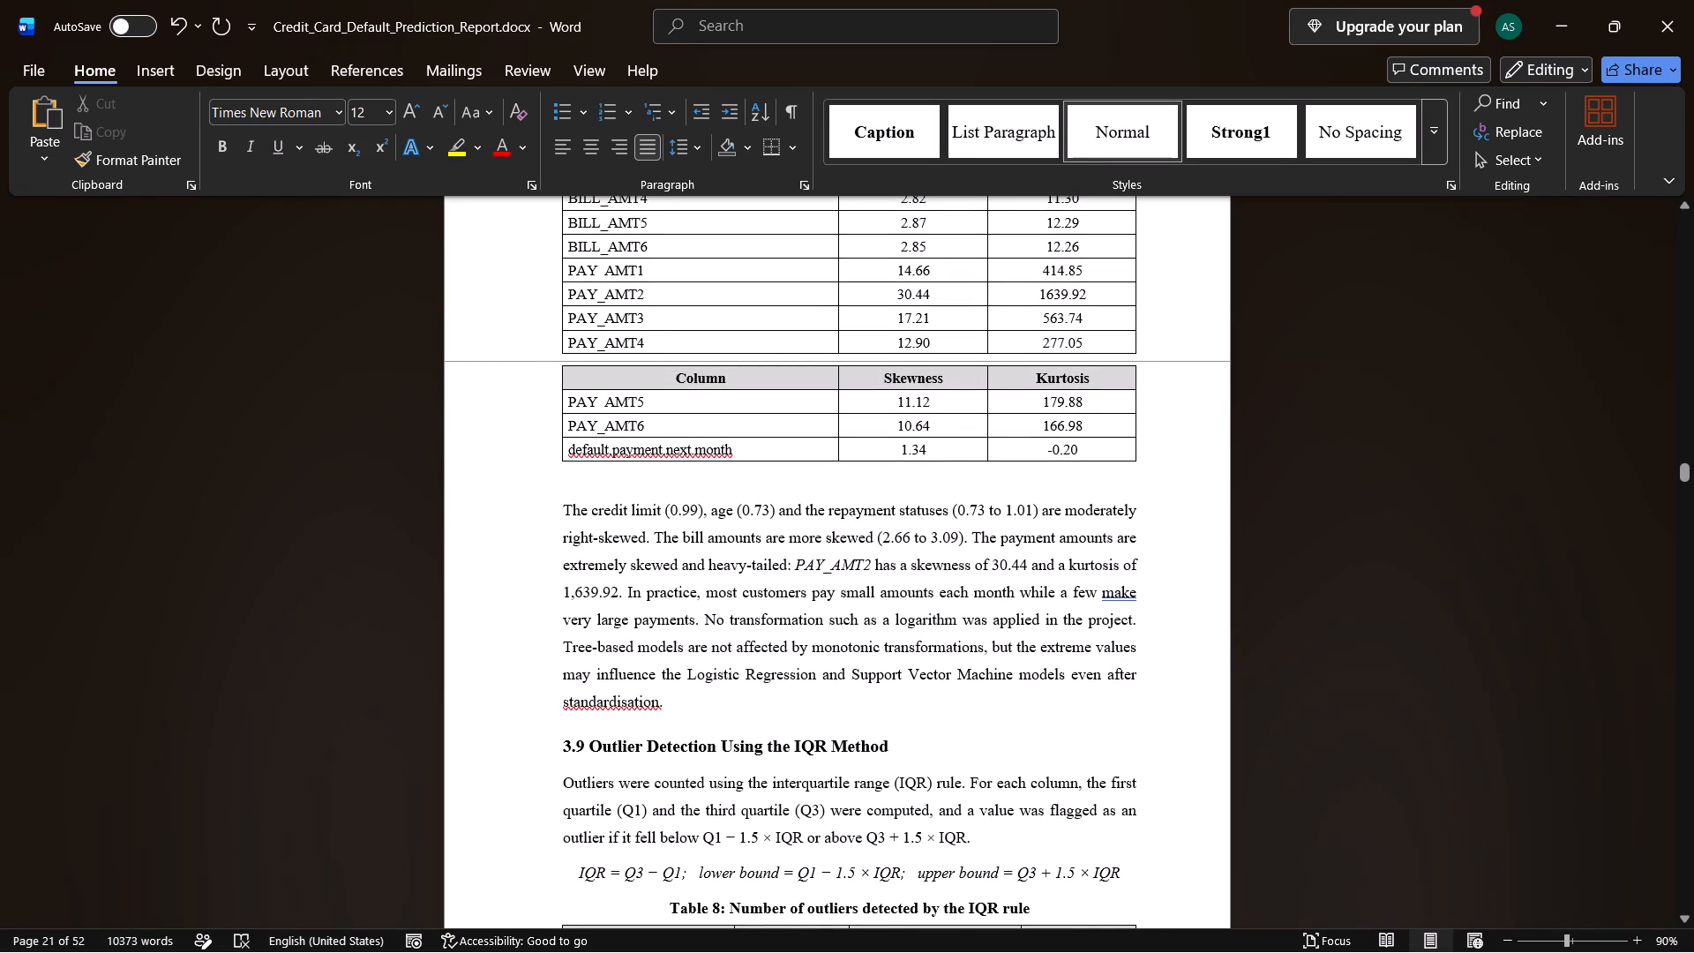
pyautogui.scroll(-2, 822, 629)
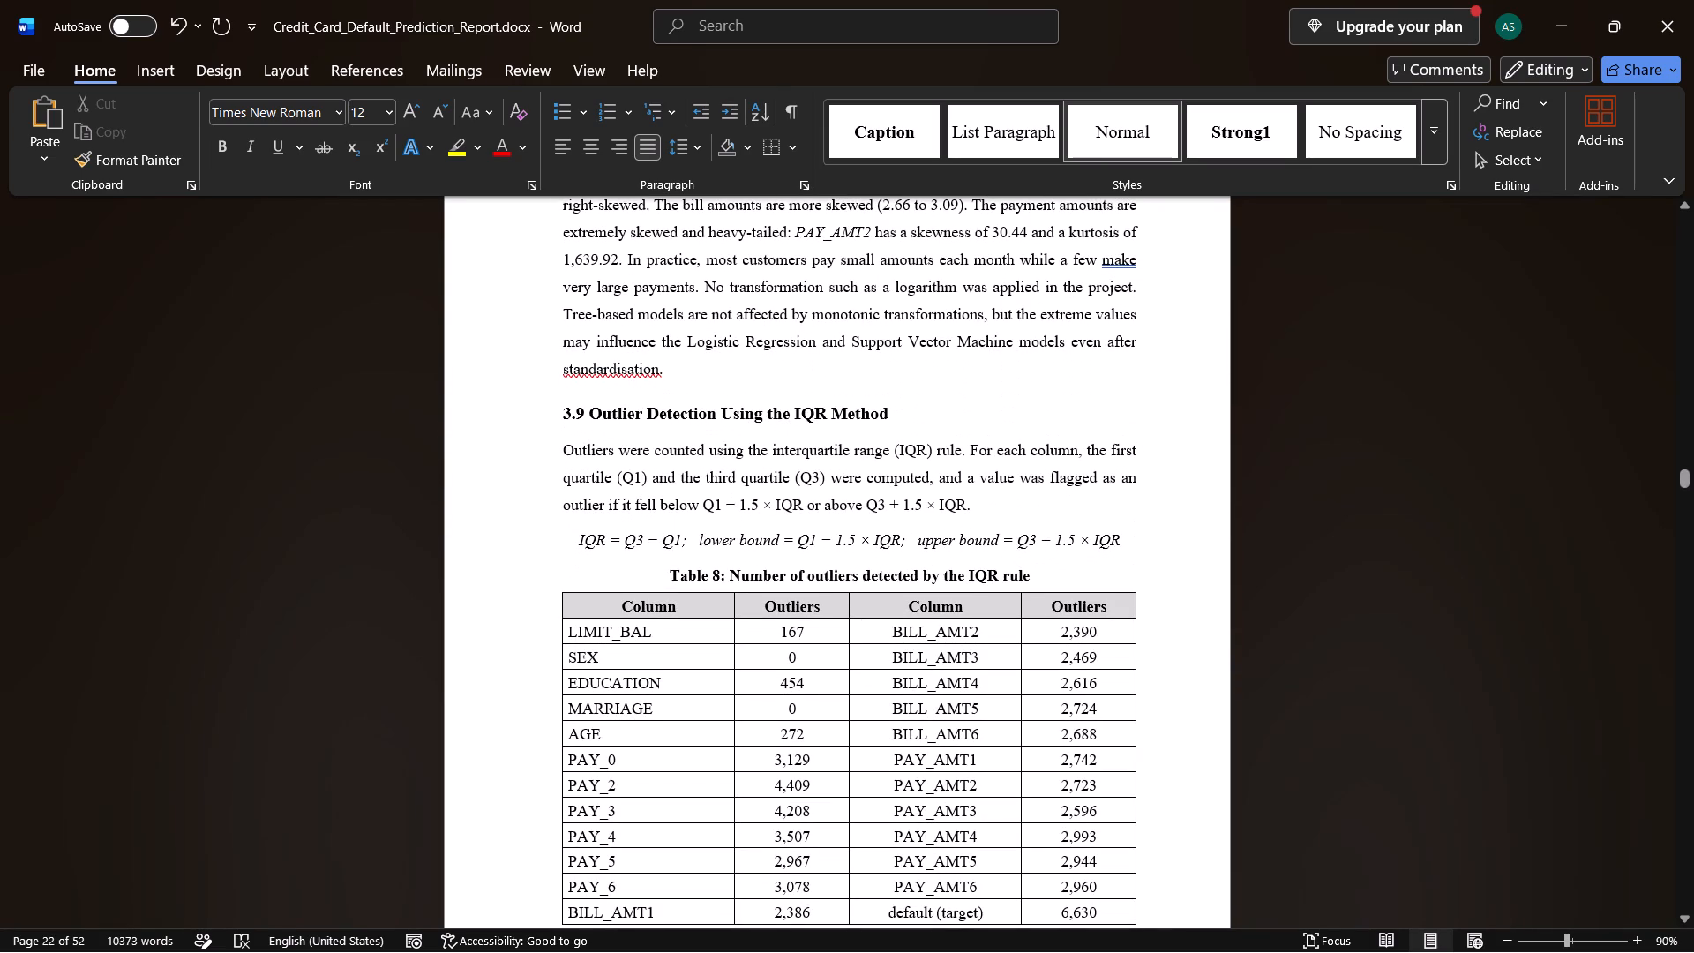
pyautogui.scroll(-2, 826, 610)
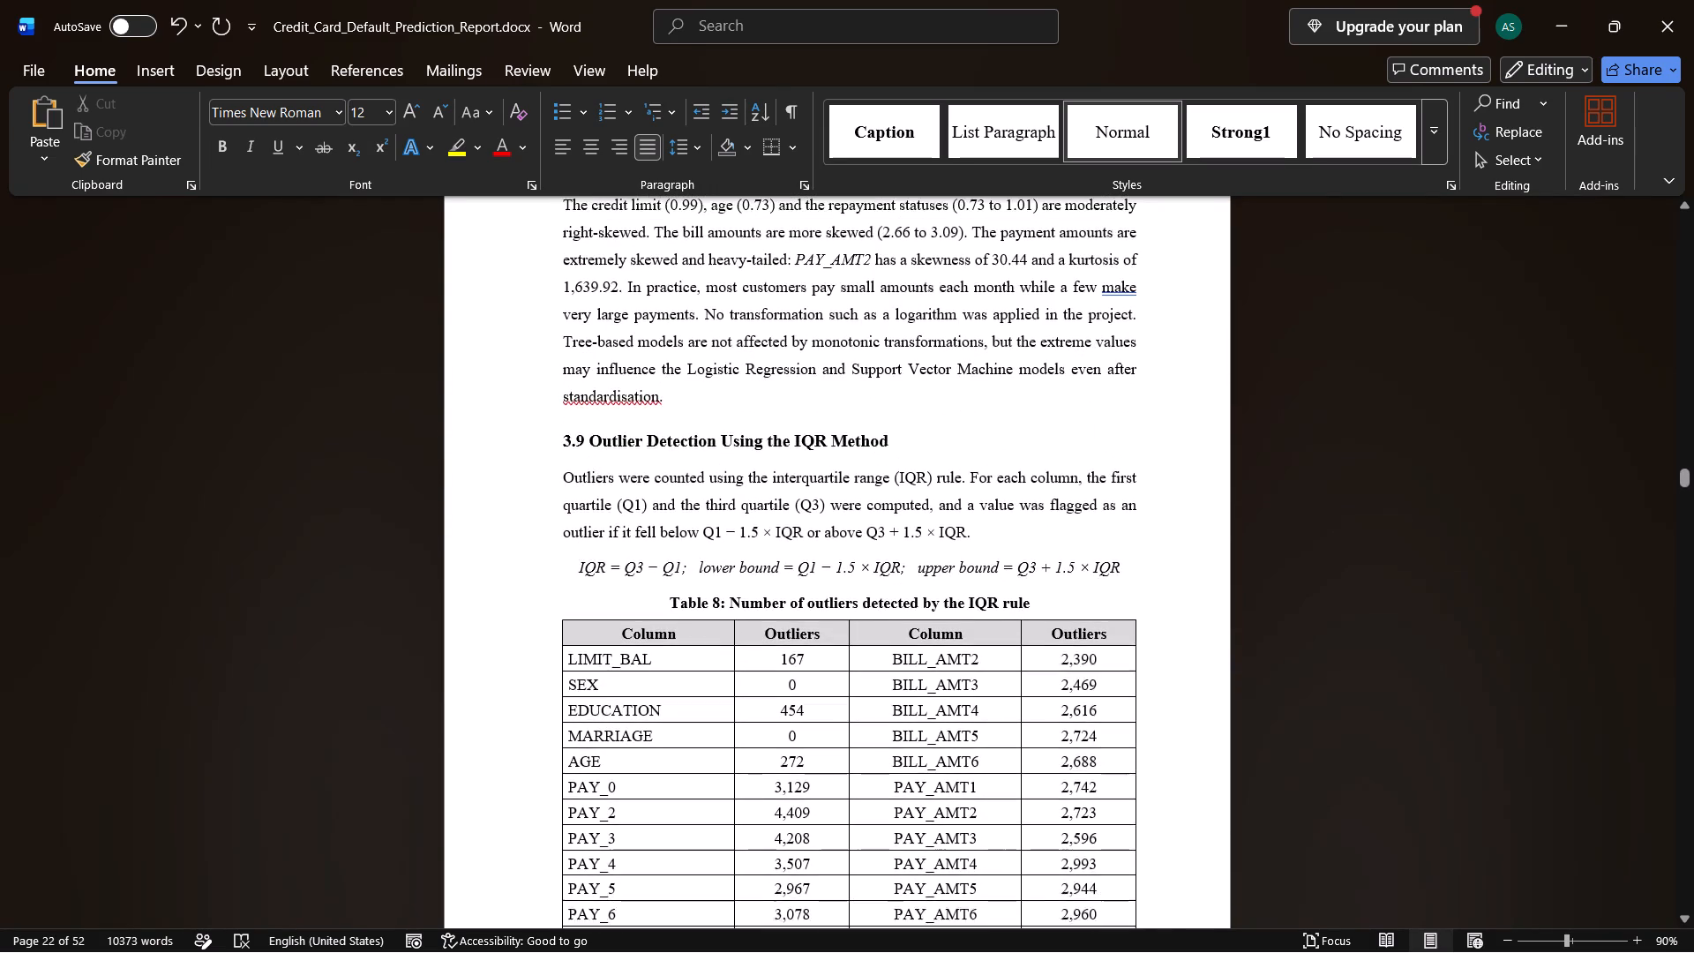
pyautogui.scroll(-3, 826, 610)
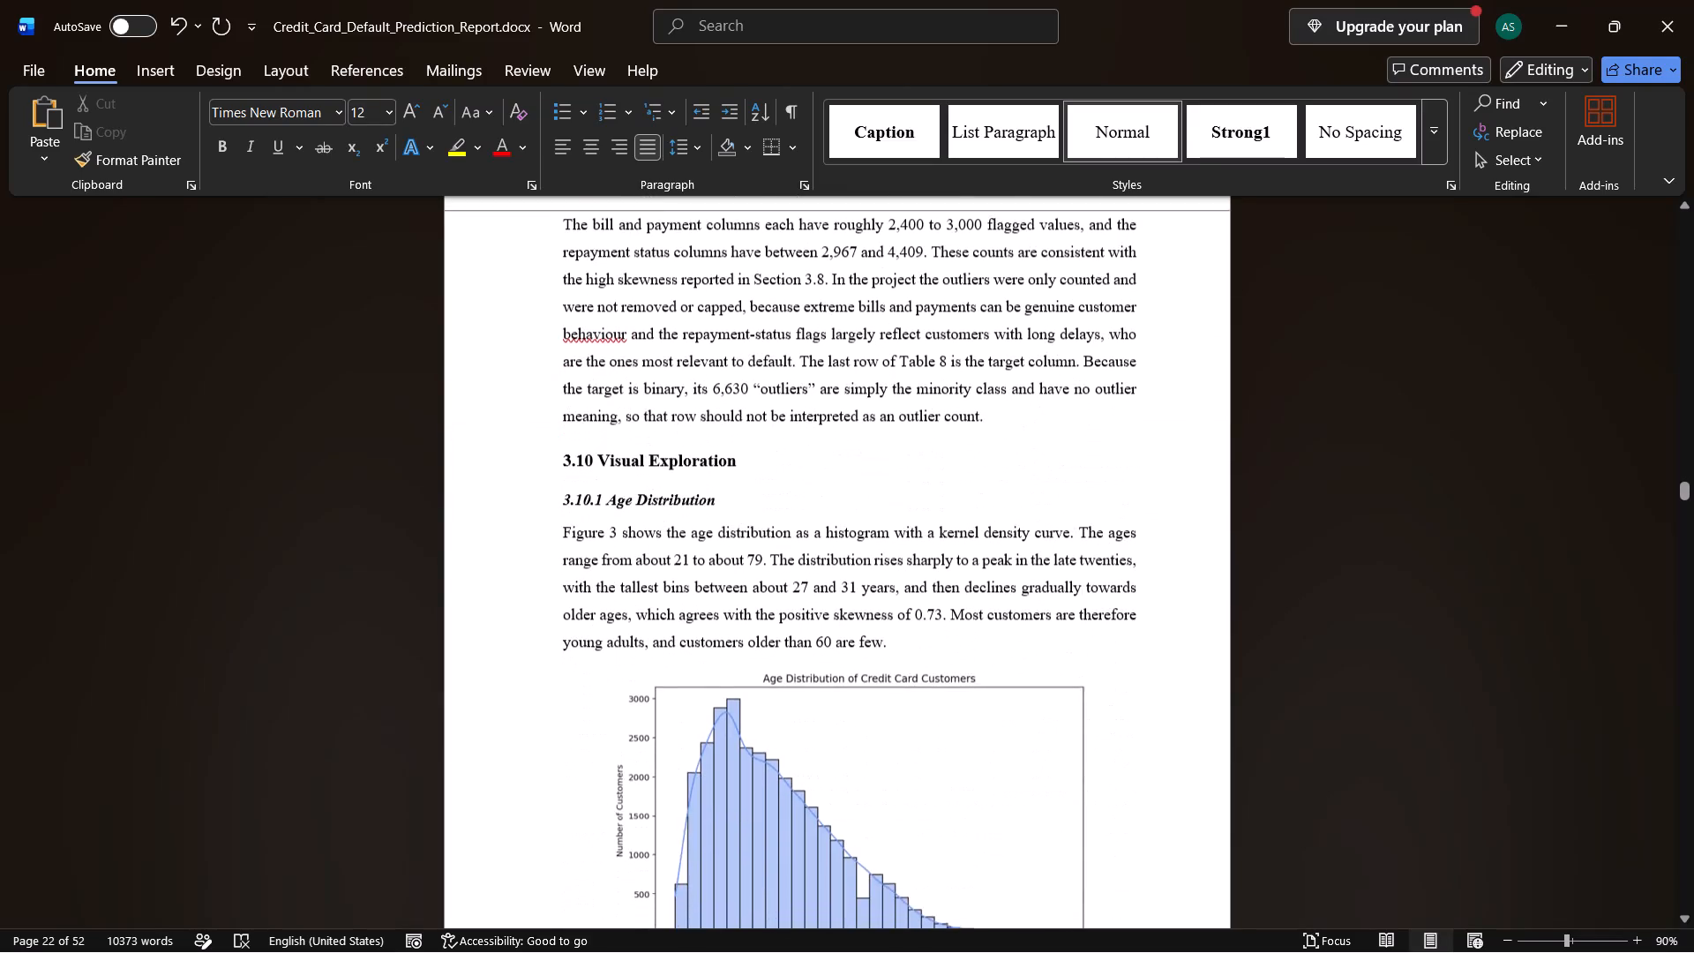
# Examine Chapter 4 sections 4.1 to 4.3 for italic function names, arguments and column names in the body text.
pyautogui.scroll(-11, 826, 610)
pyautogui.scroll(1, 826, 610)
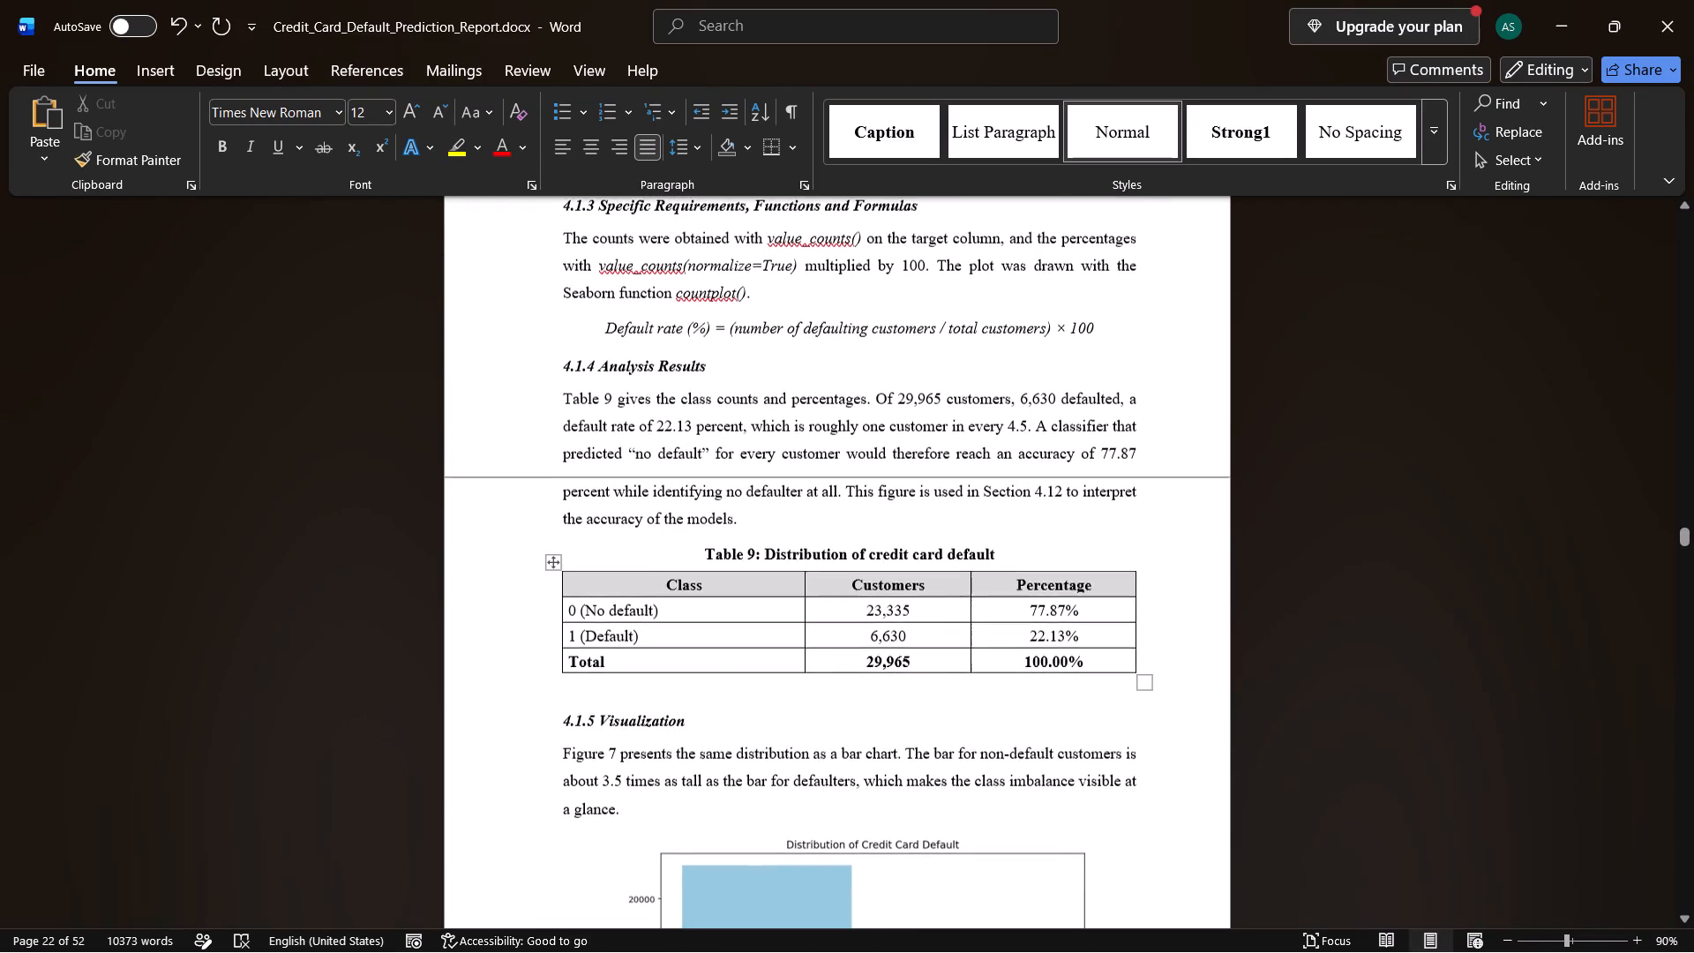
pyautogui.scroll(2, 826, 610)
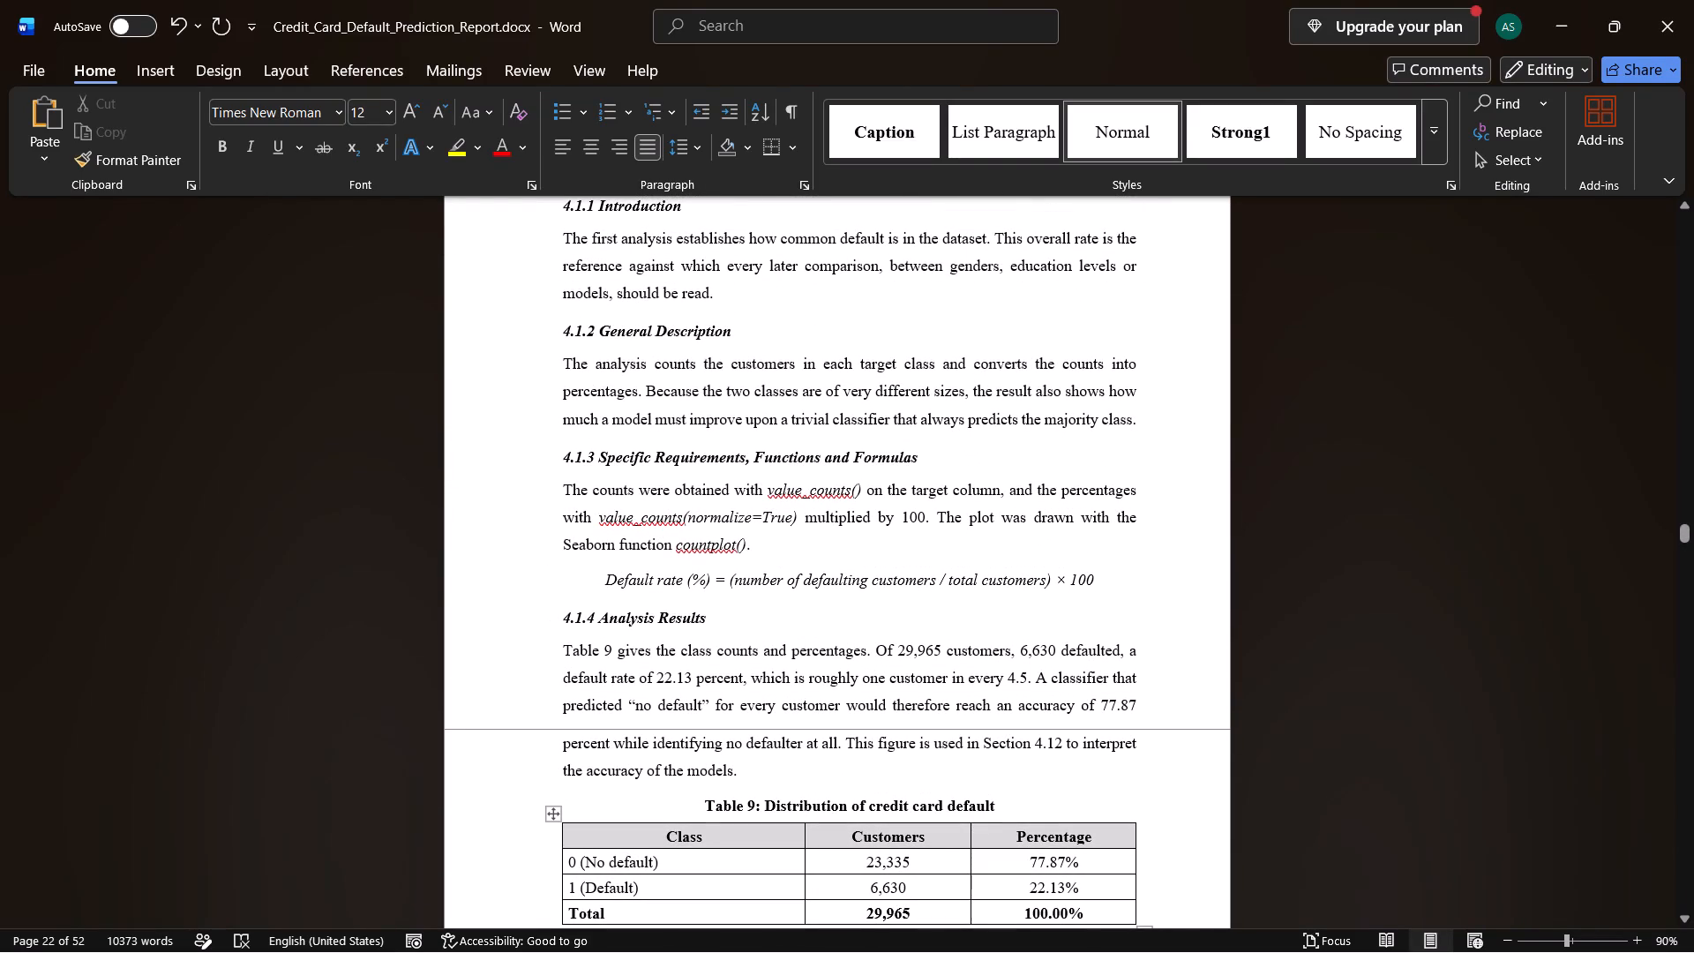
pyautogui.scroll(-3, 853, 669)
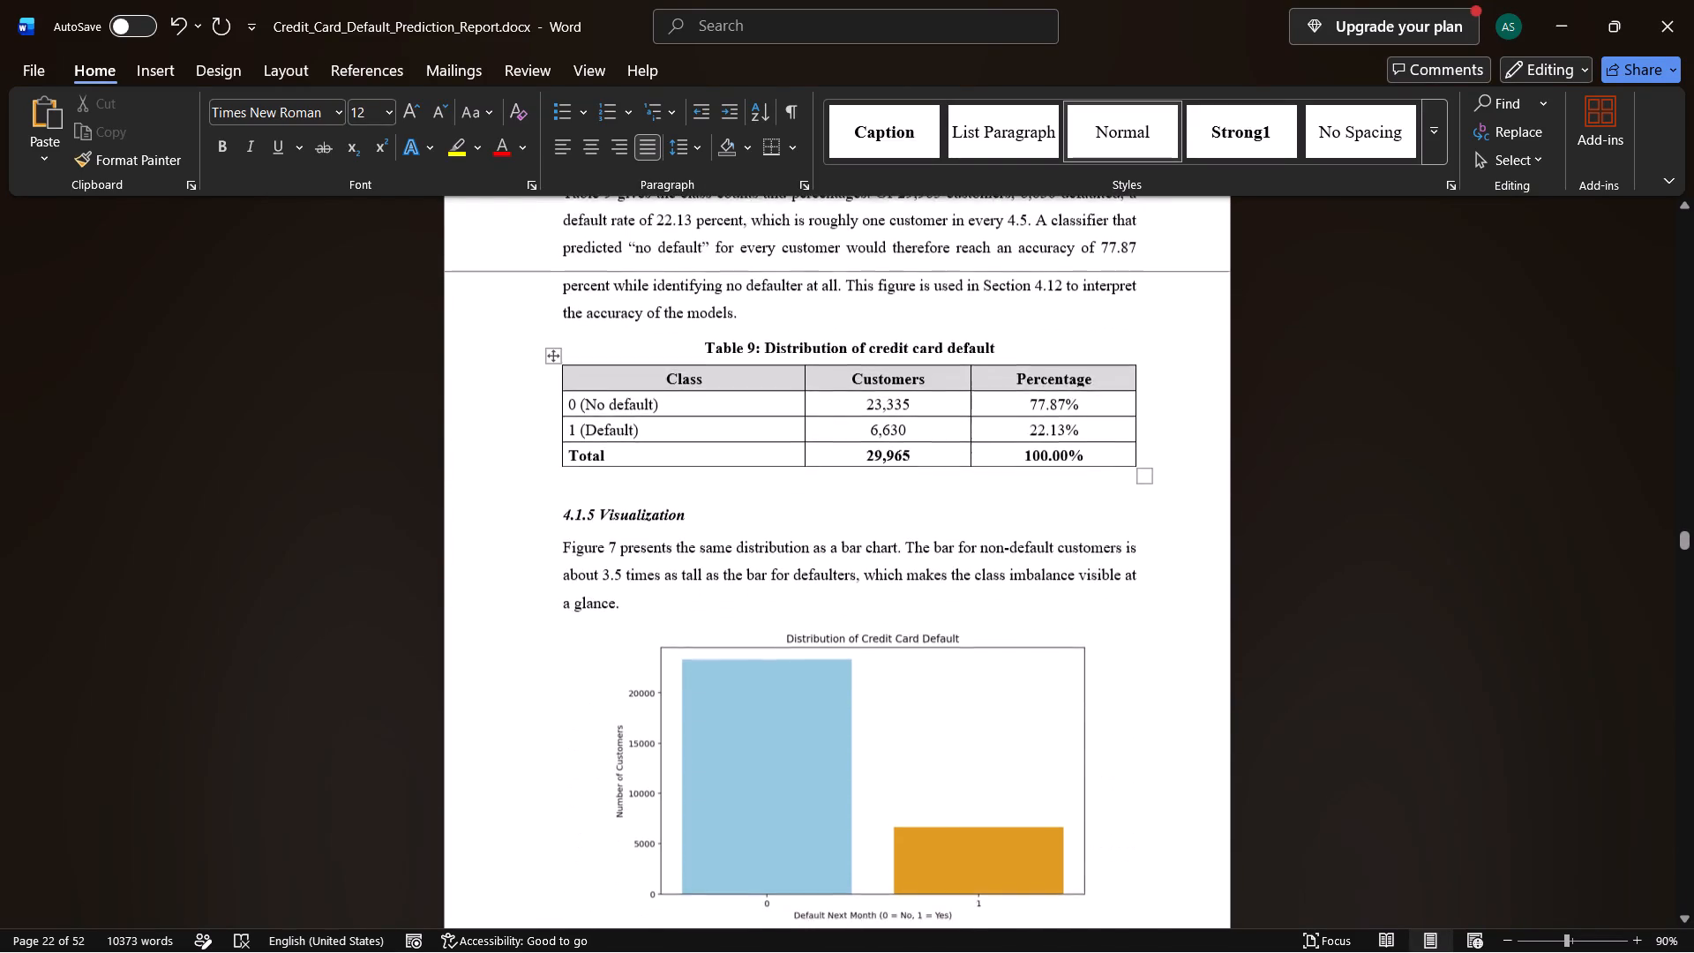
pyautogui.scroll(-3, 853, 669)
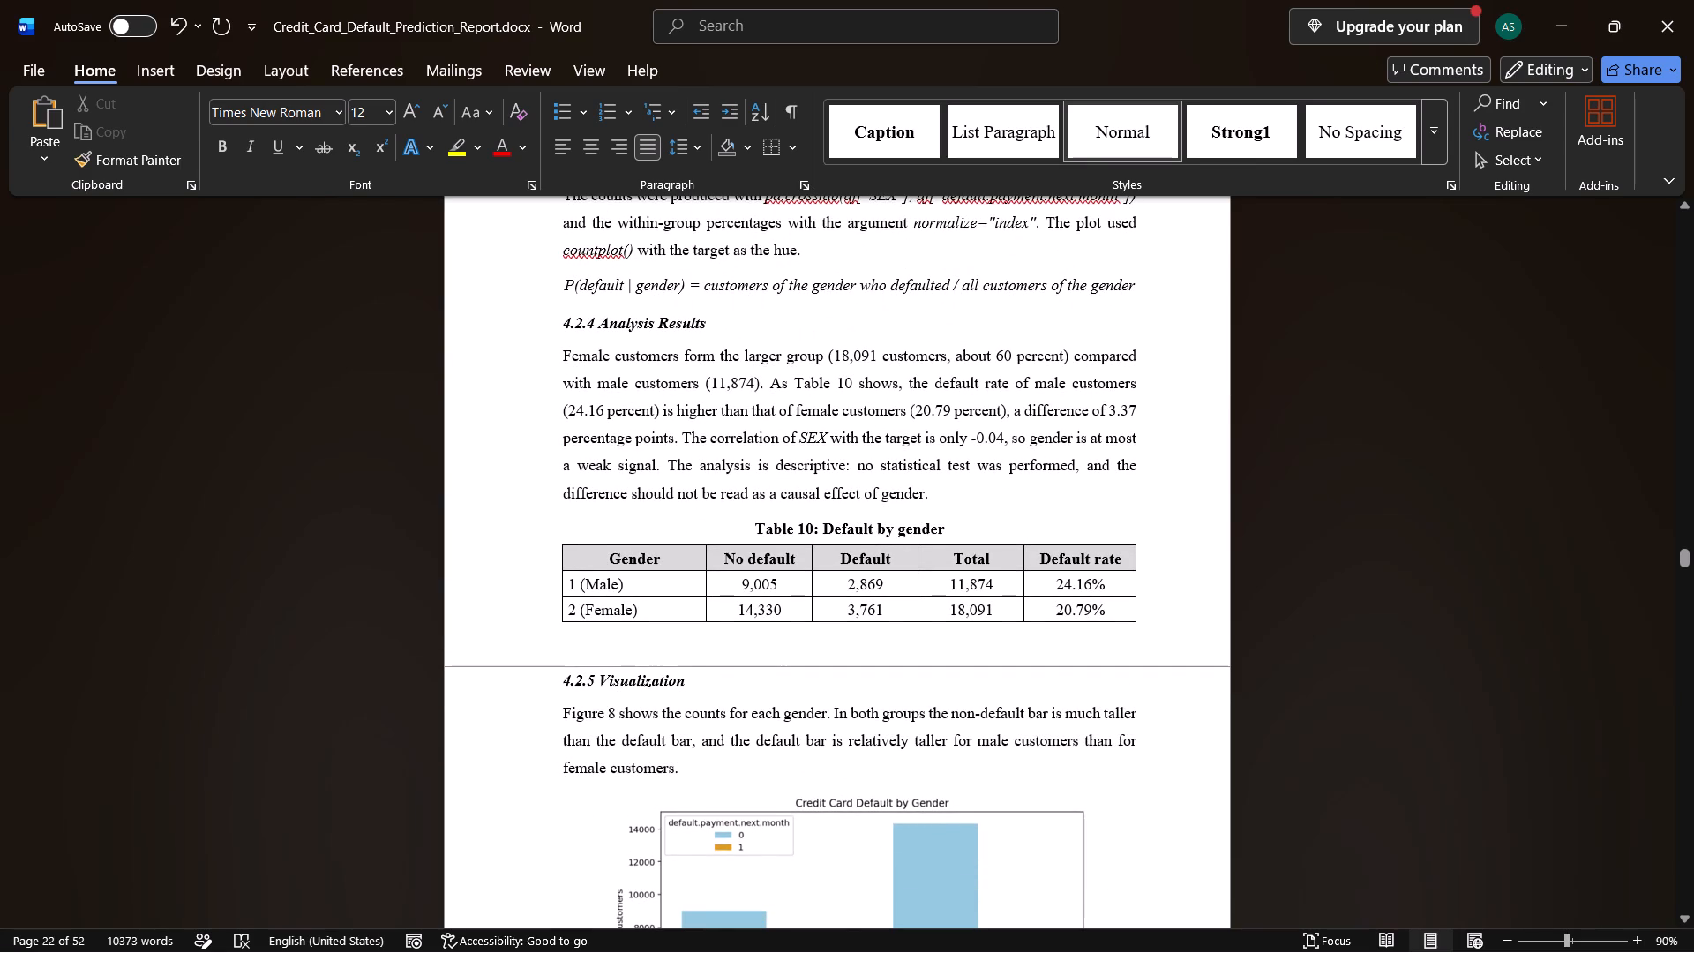
pyautogui.scroll(-6, 776, 534)
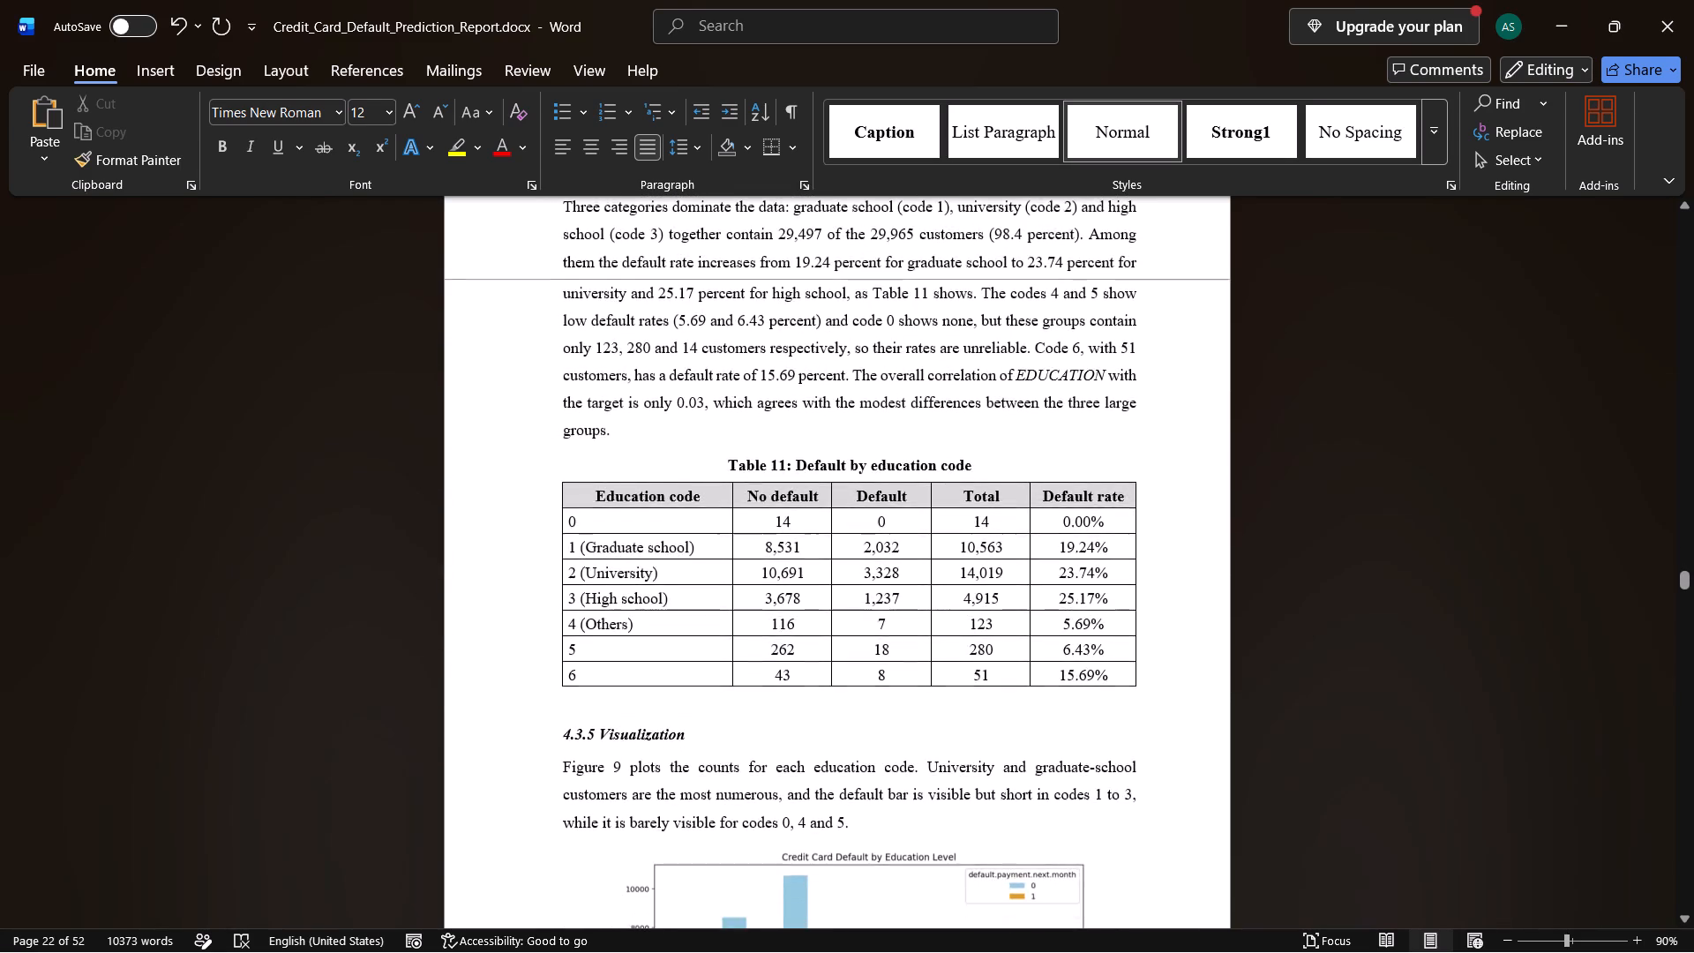
# Change the column name EDUCATION in the section 4.3.4 analysis results paragraph from italic to regular text.
pyautogui.scroll(1, 776, 534)
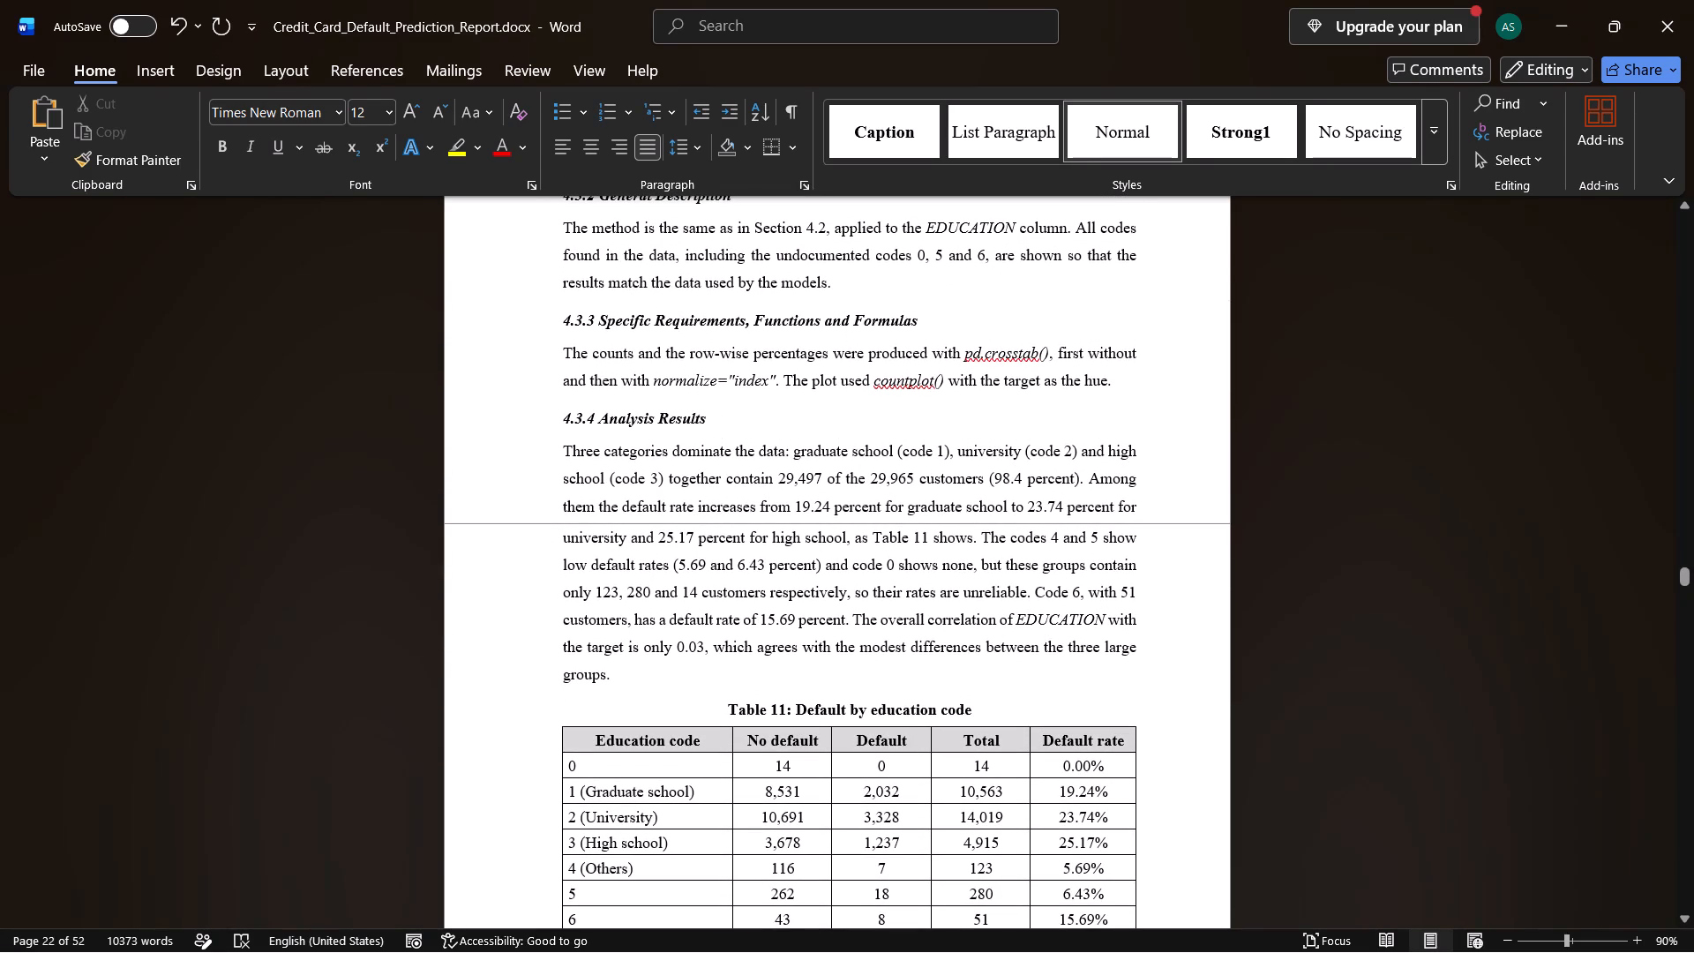
pyautogui.click(1054, 619)
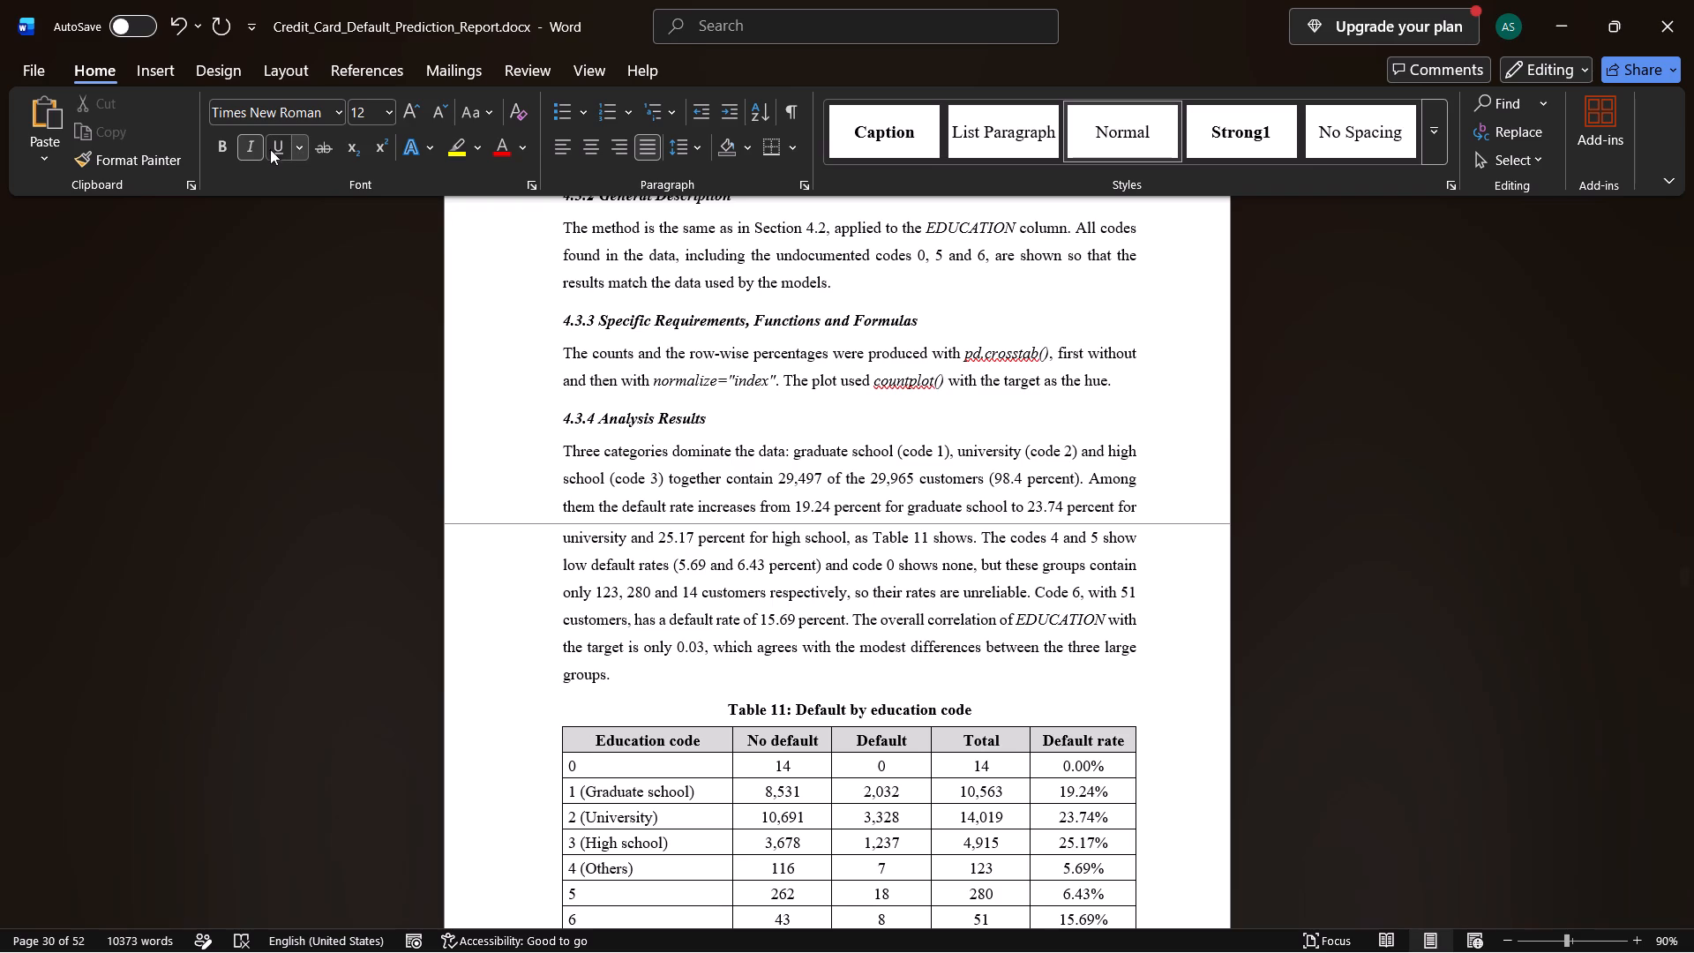
pyautogui.click(251, 143)
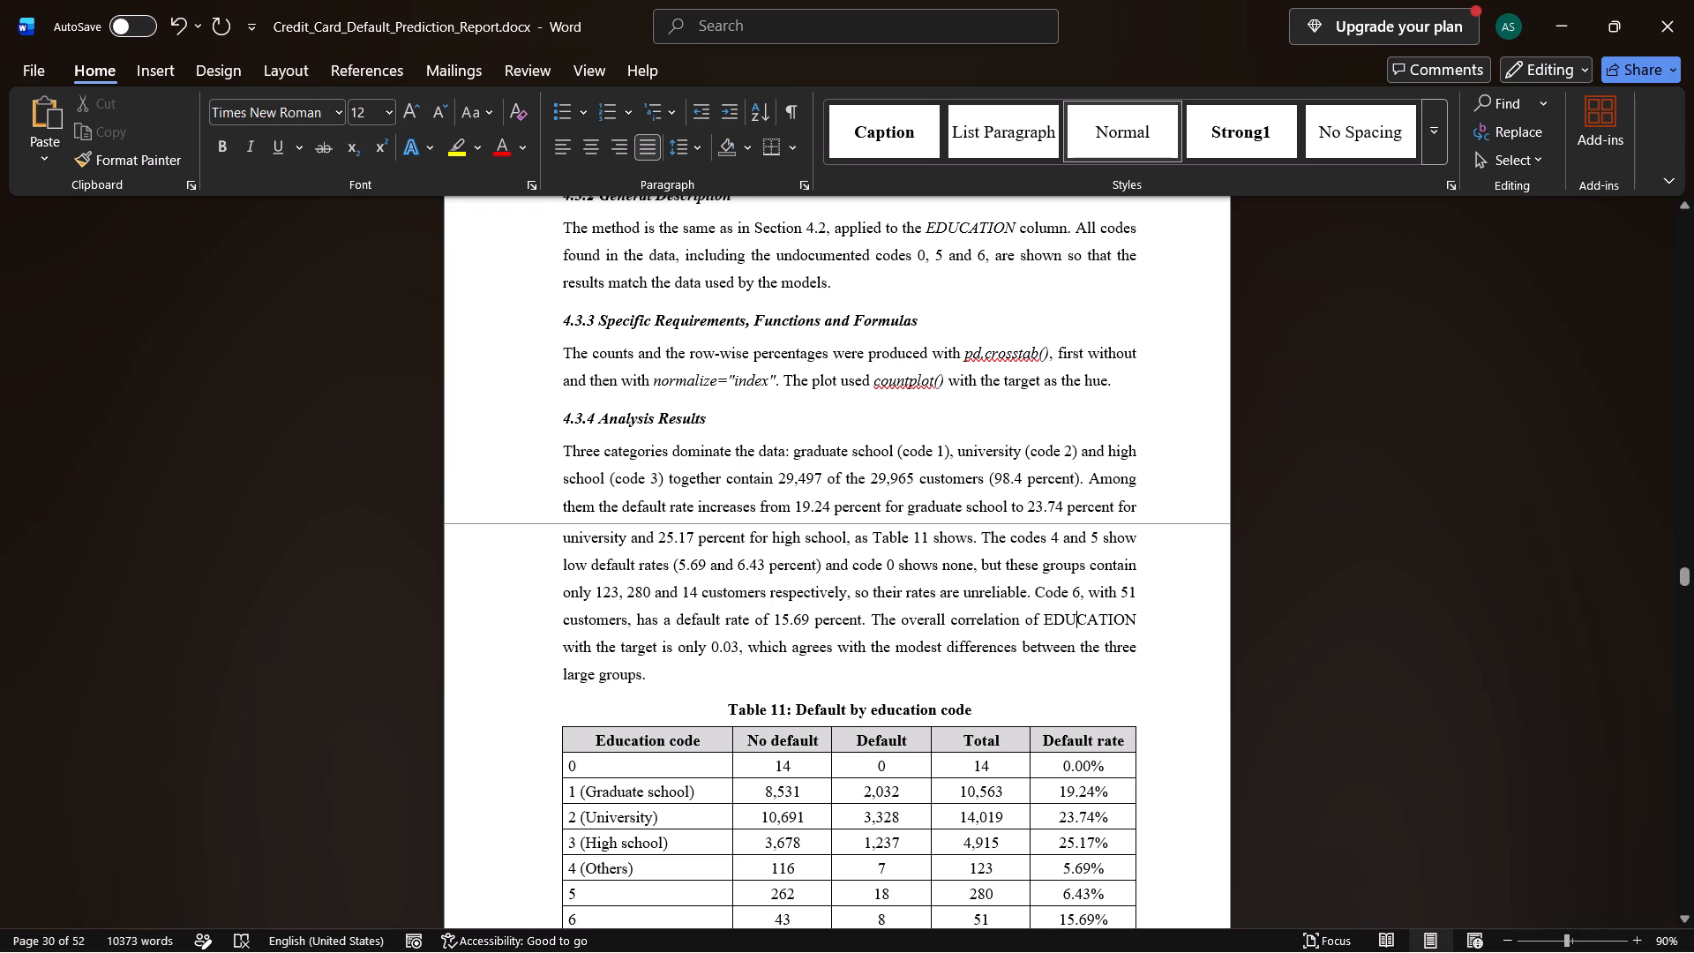
# Change the words normalize and index in the section 4.3.3 argument normalize="index" from italic to regular text.
pyautogui.scroll(1, 960, 404)
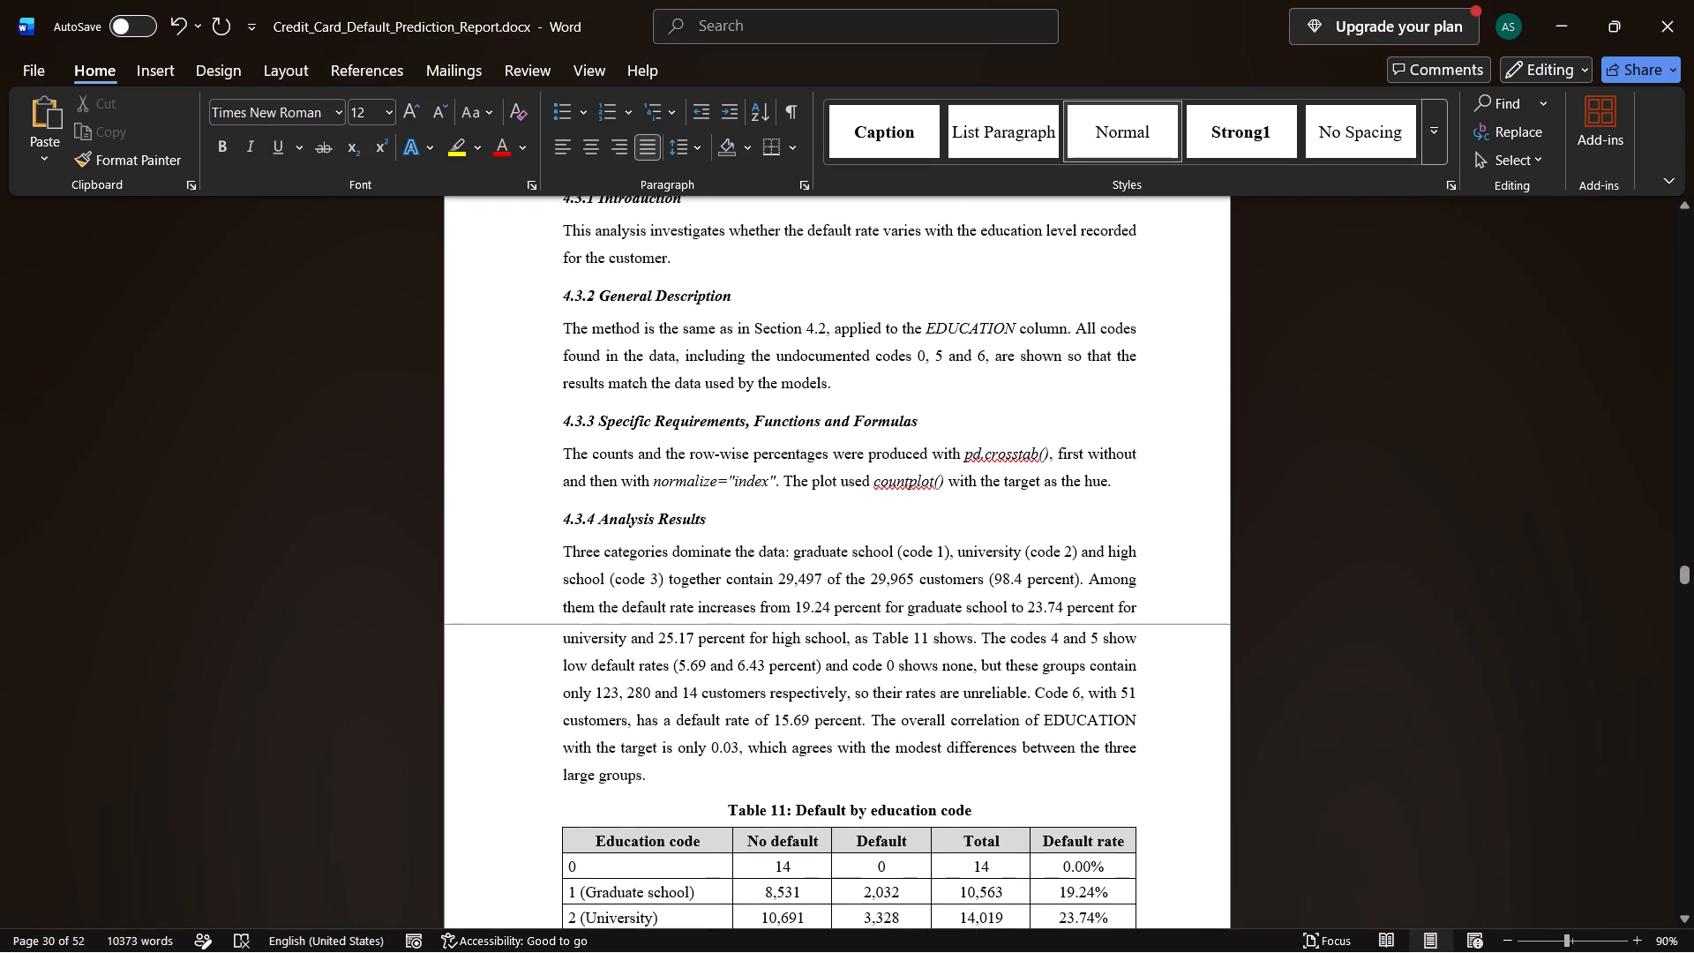
pyautogui.click(905, 483)
pyautogui.click(708, 484)
pyautogui.click(261, 148)
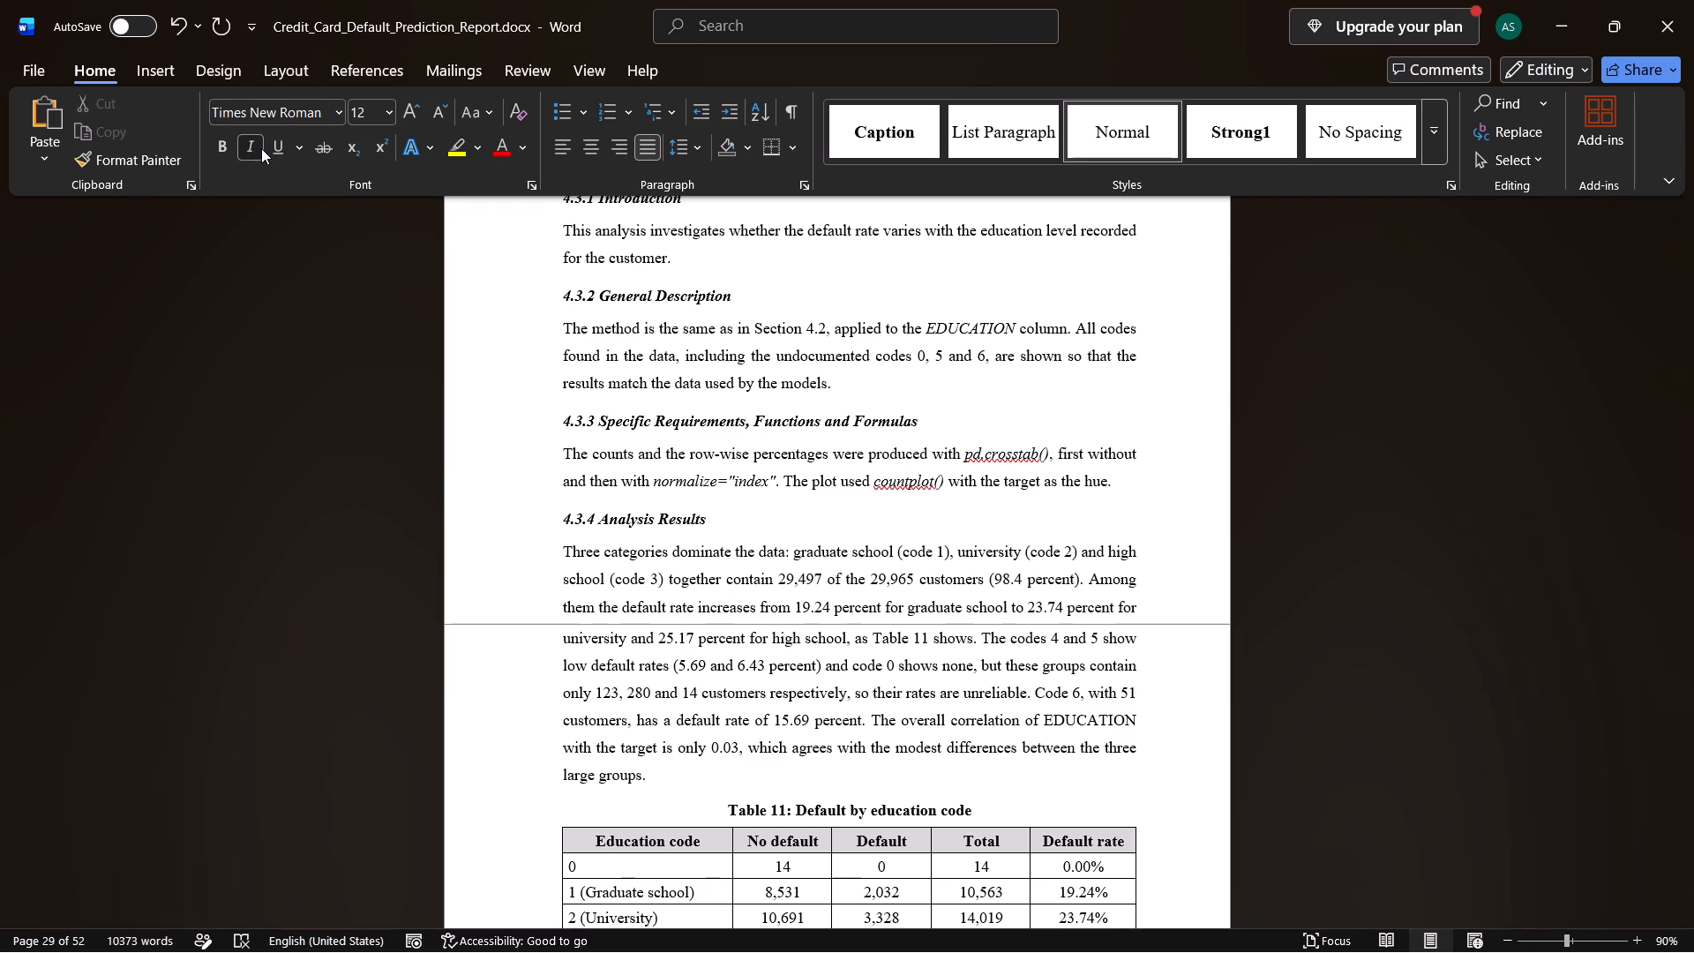
pyautogui.click(757, 483)
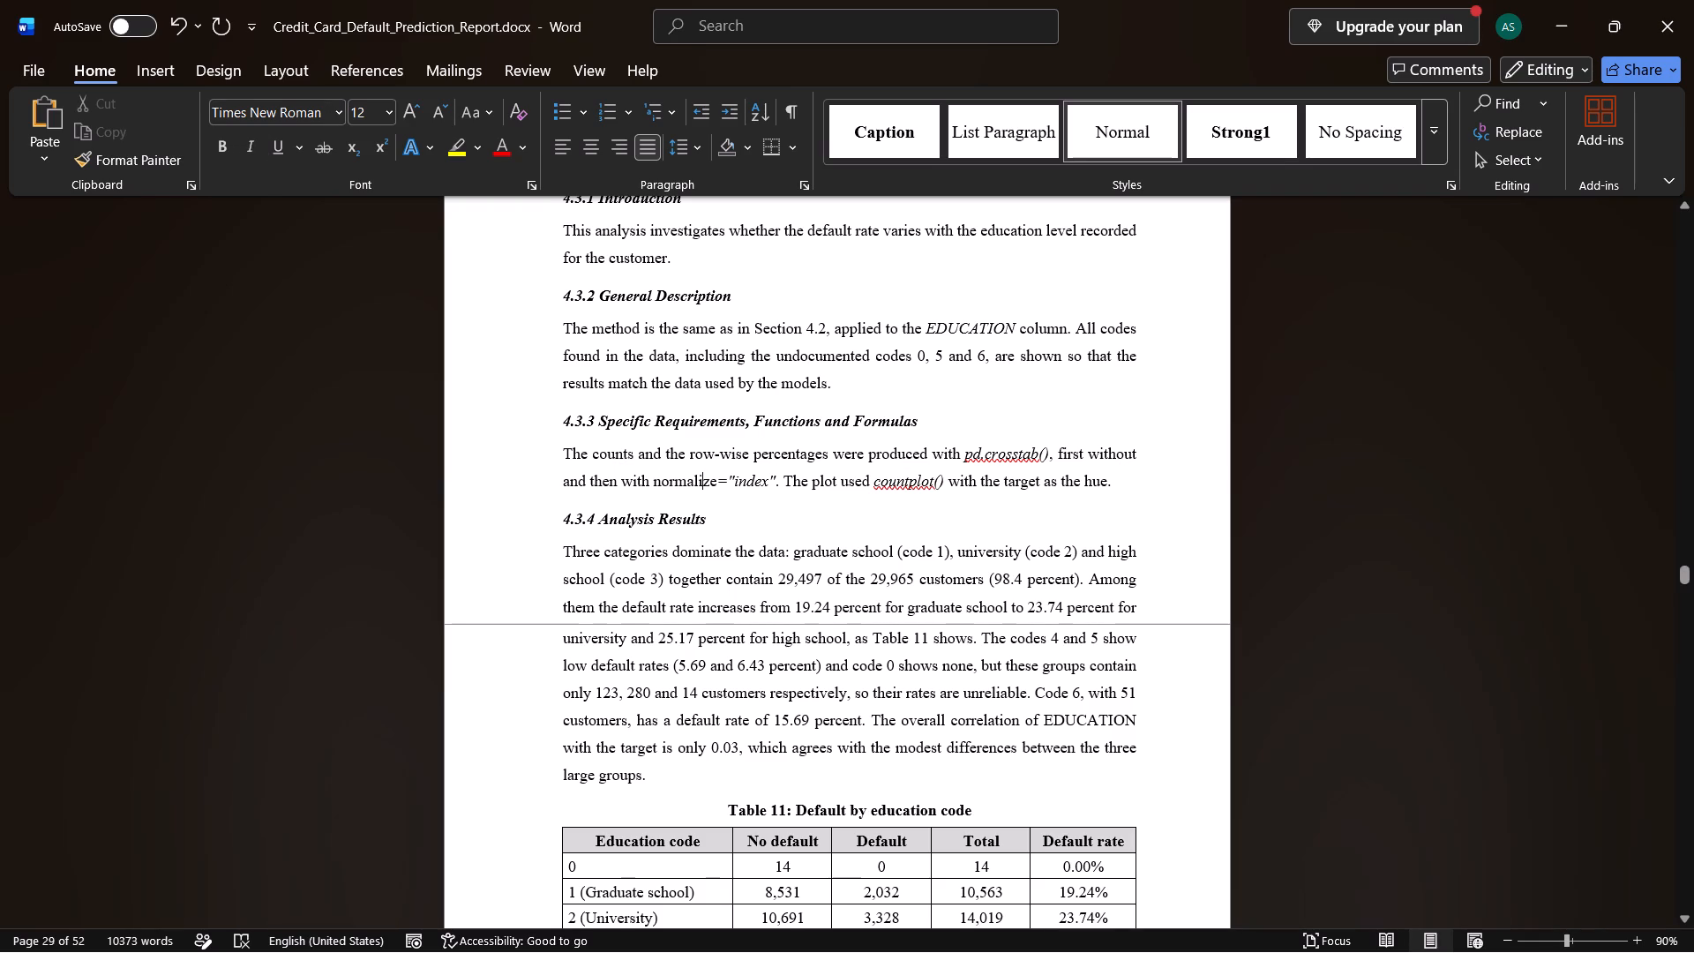
pyautogui.click(251, 148)
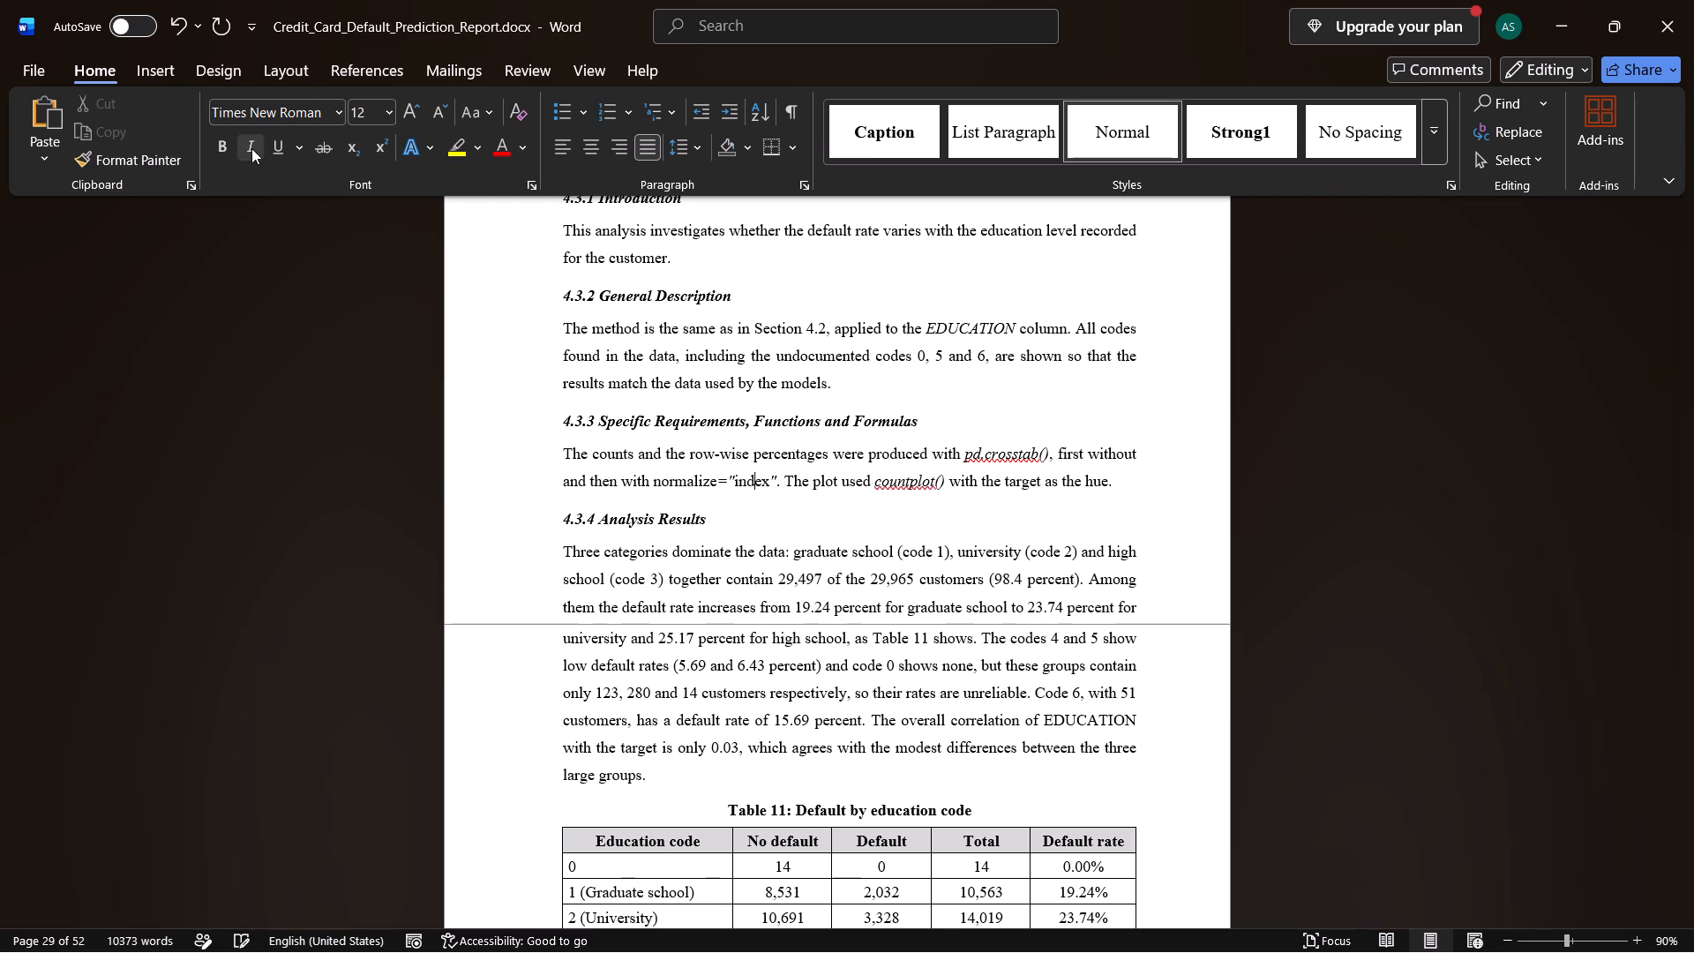
# Replace the italic quotation marks around index in the section 4.3.3 argument normalize="index" with regular, non-italic ones.
pyautogui.click(734, 482)
pyautogui.press('BackSpace')
pyautogui.hotkey('shift', '"')
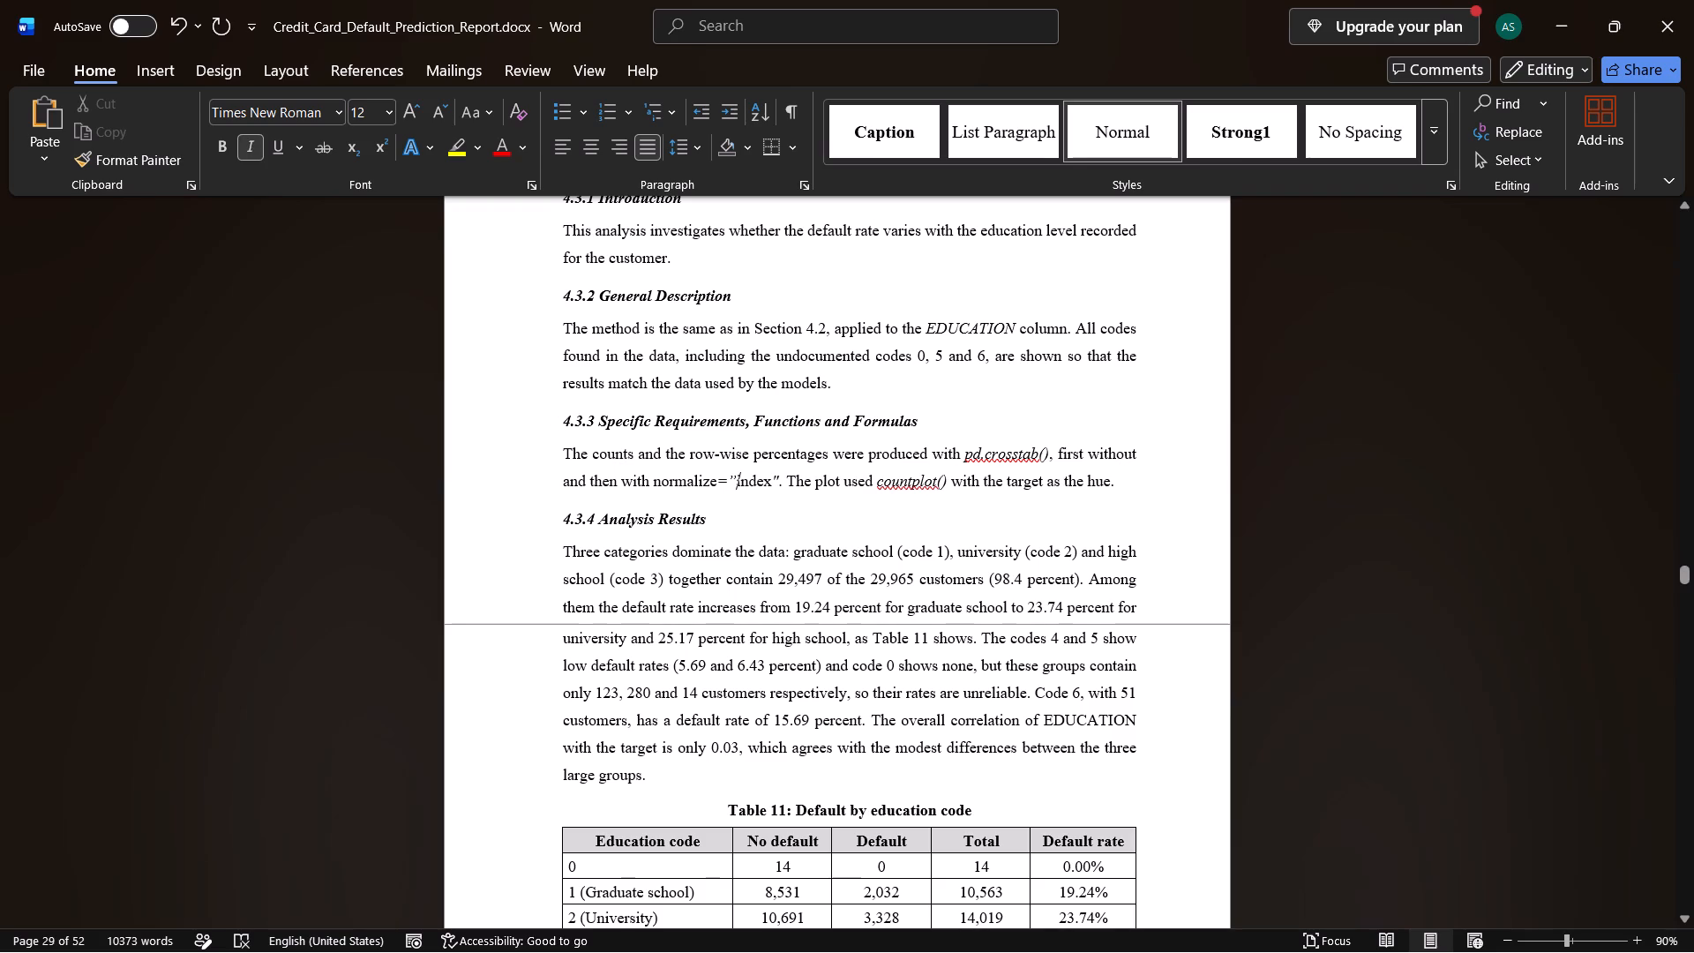
pyautogui.press('BackSpace')
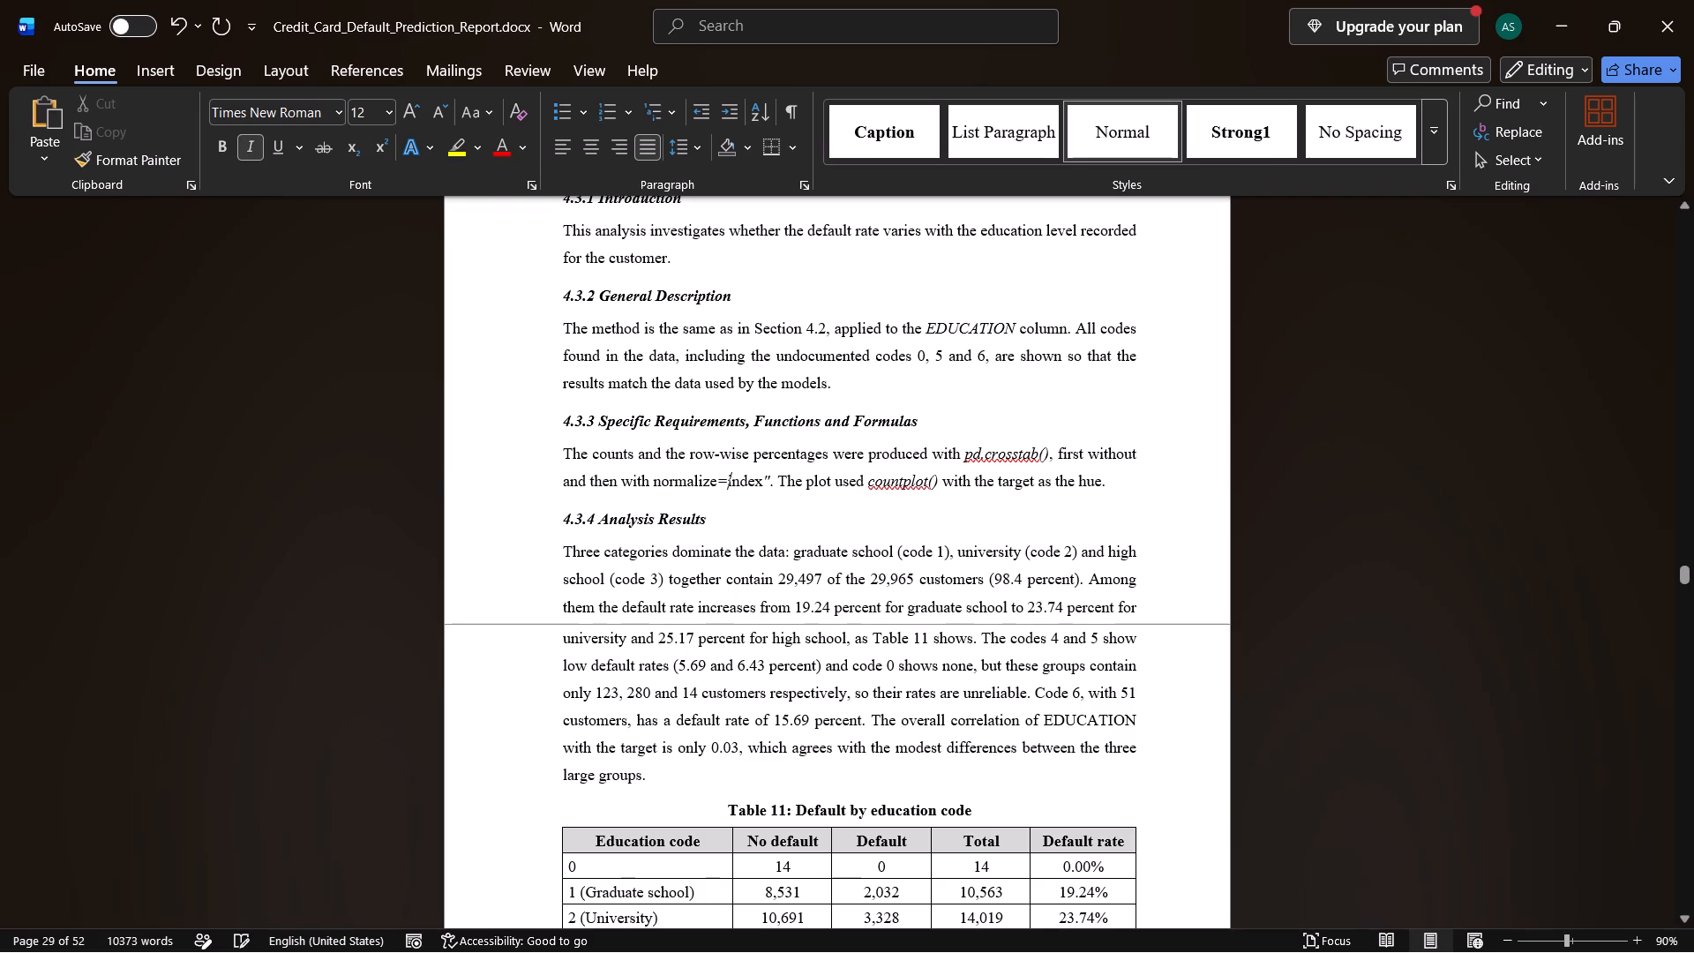
pyautogui.click(256, 147)
pyautogui.hotkey('shift', '"')
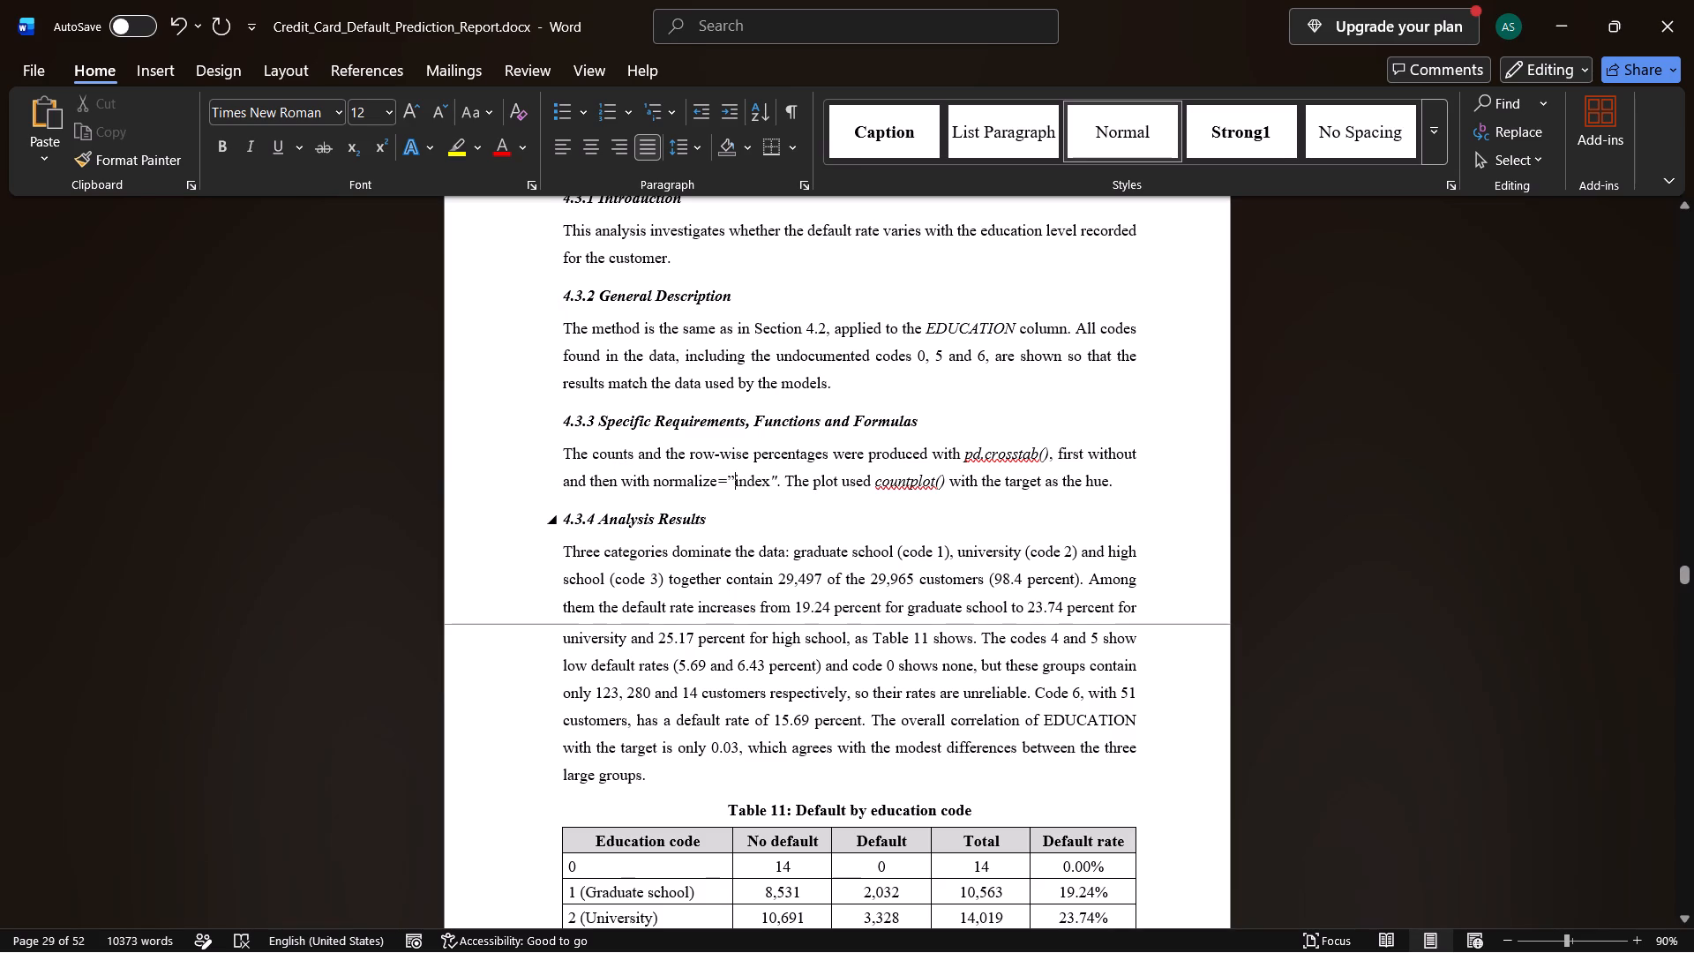
pyautogui.click(778, 488)
pyautogui.press('BackSpace')
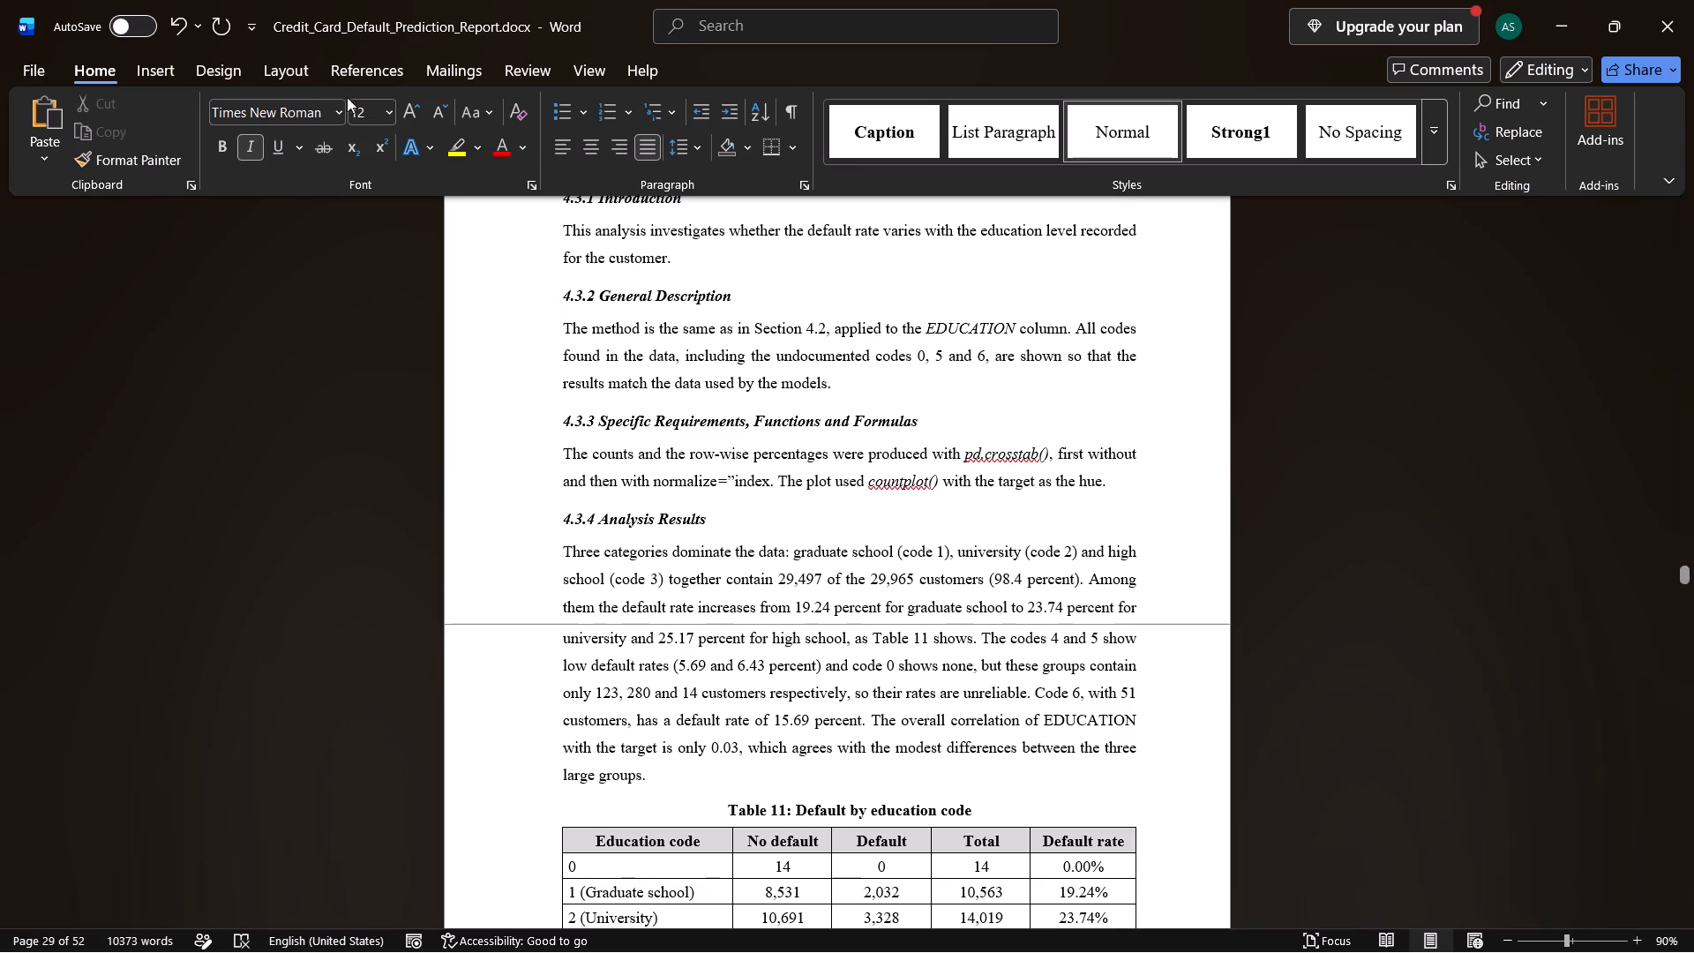
pyautogui.click(245, 149)
pyautogui.hotkey('shift', '"')
# Skim the report from section 4.3 to the Chapter 7 references and back to section 4.9.5, checking the text formatting.
pyautogui.scroll(-19, 775, 522)
pyautogui.scroll(-4, 775, 522)
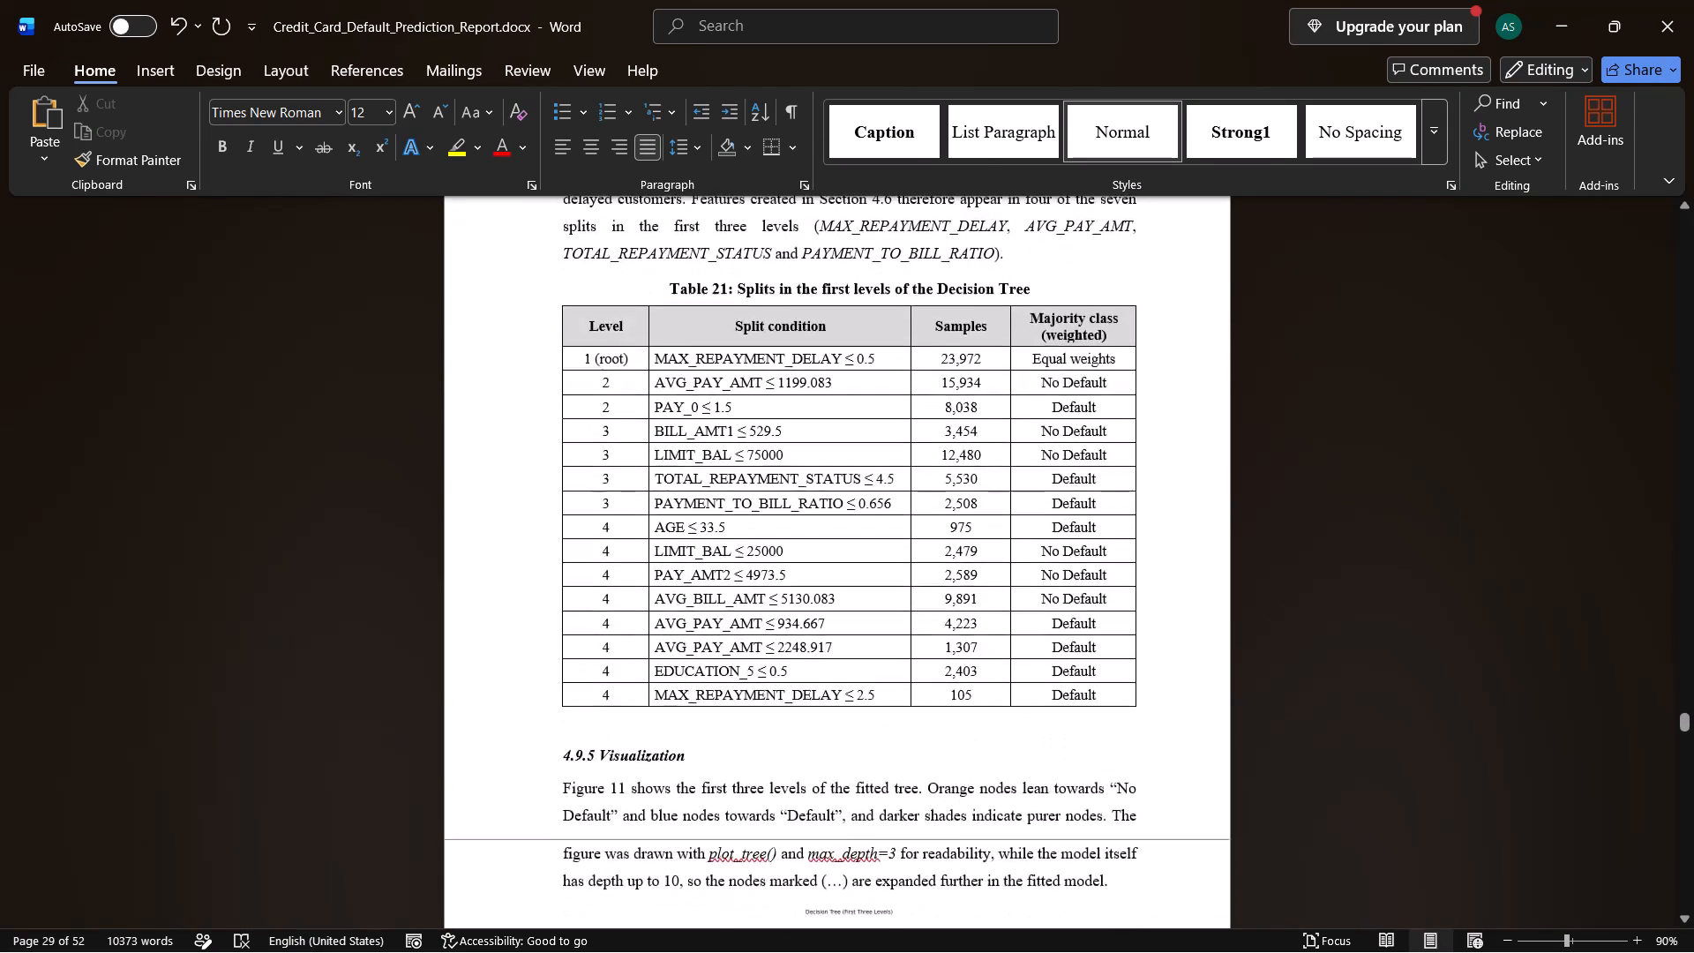
pyautogui.scroll(-11, 775, 522)
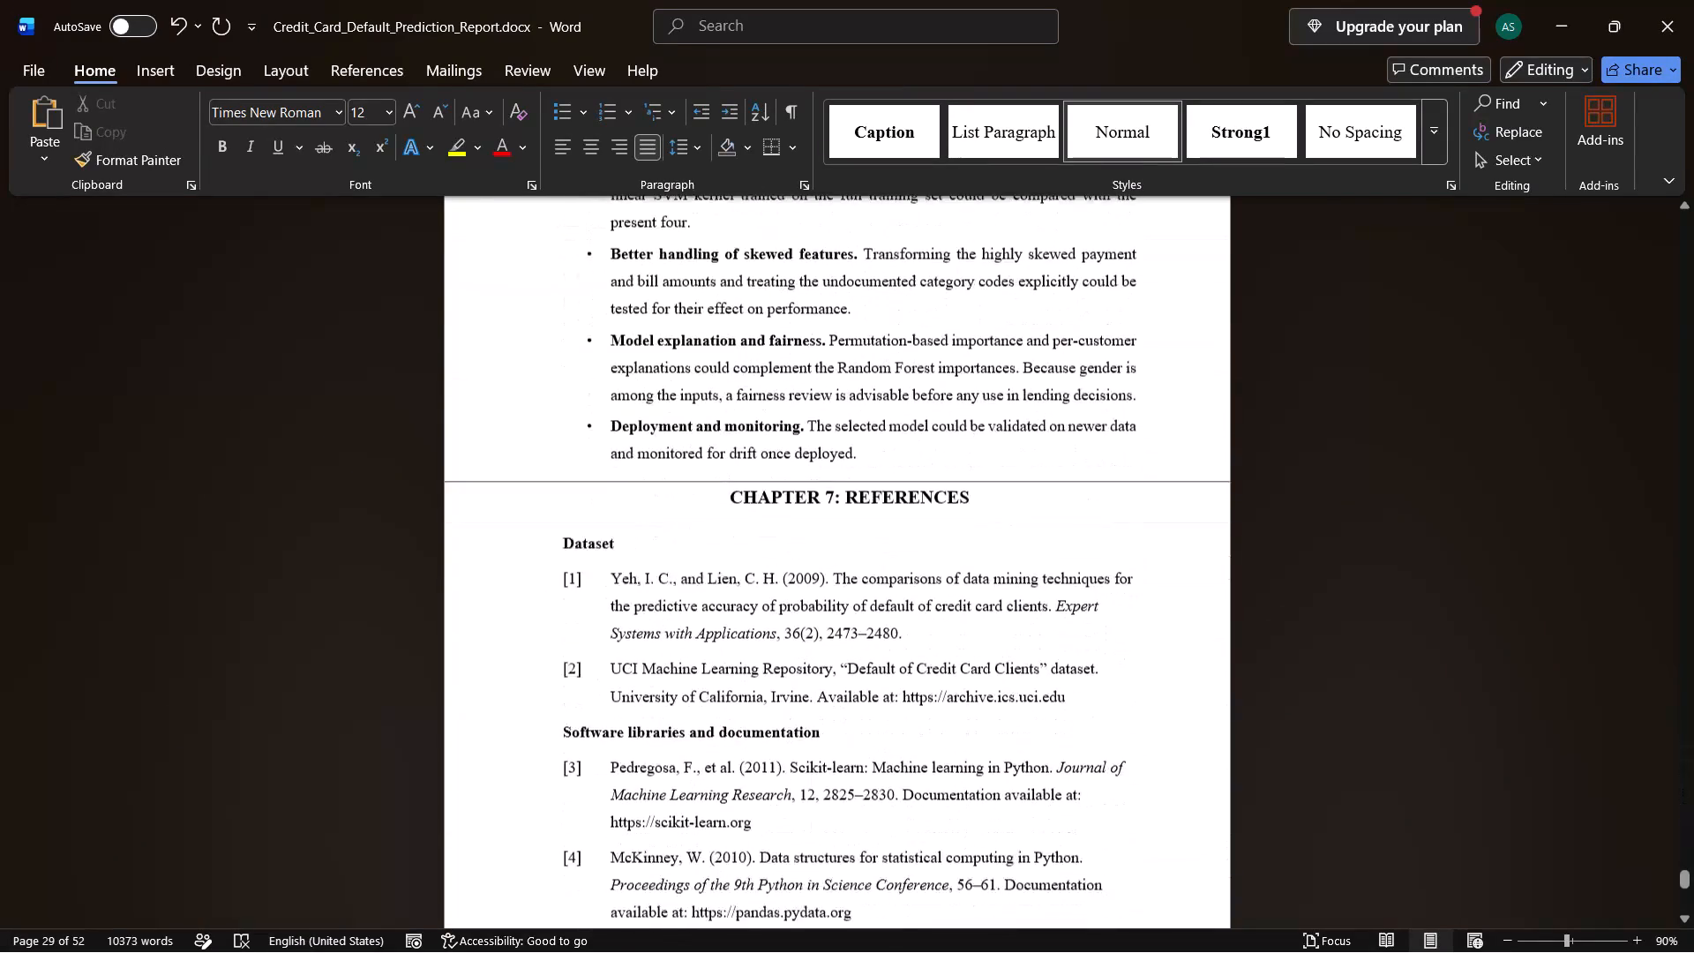
pyautogui.scroll(-1, 775, 522)
pyautogui.scroll(15, 775, 522)
pyautogui.scroll(7, 775, 522)
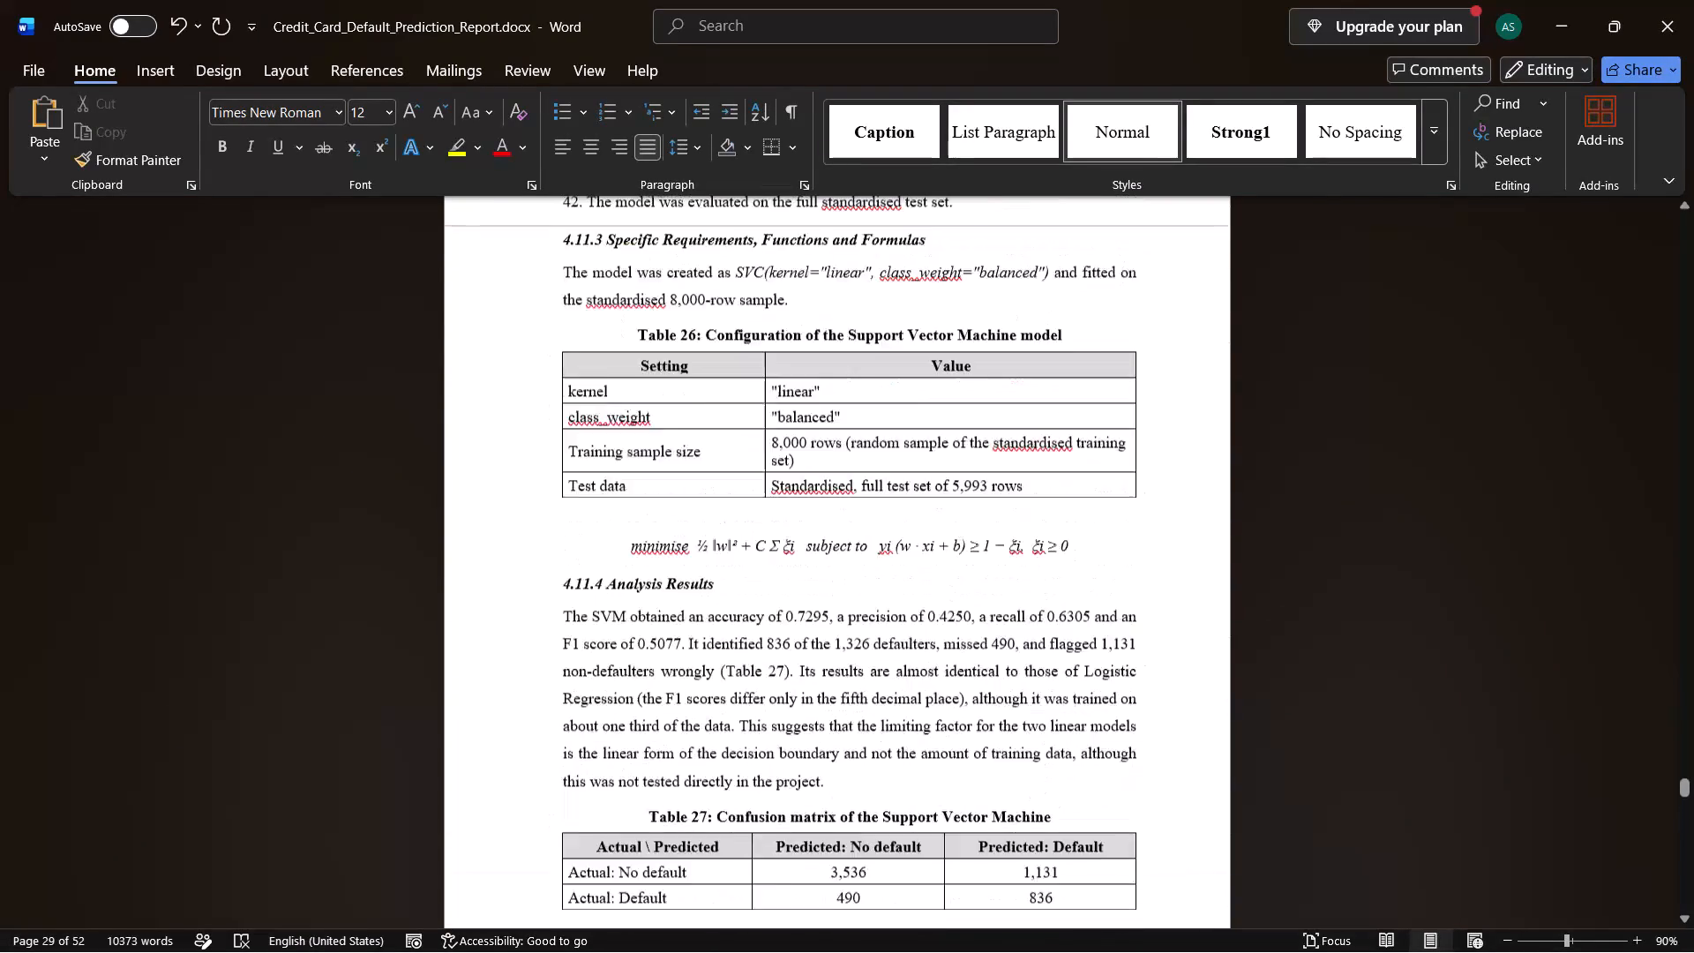
pyautogui.scroll(5, 775, 522)
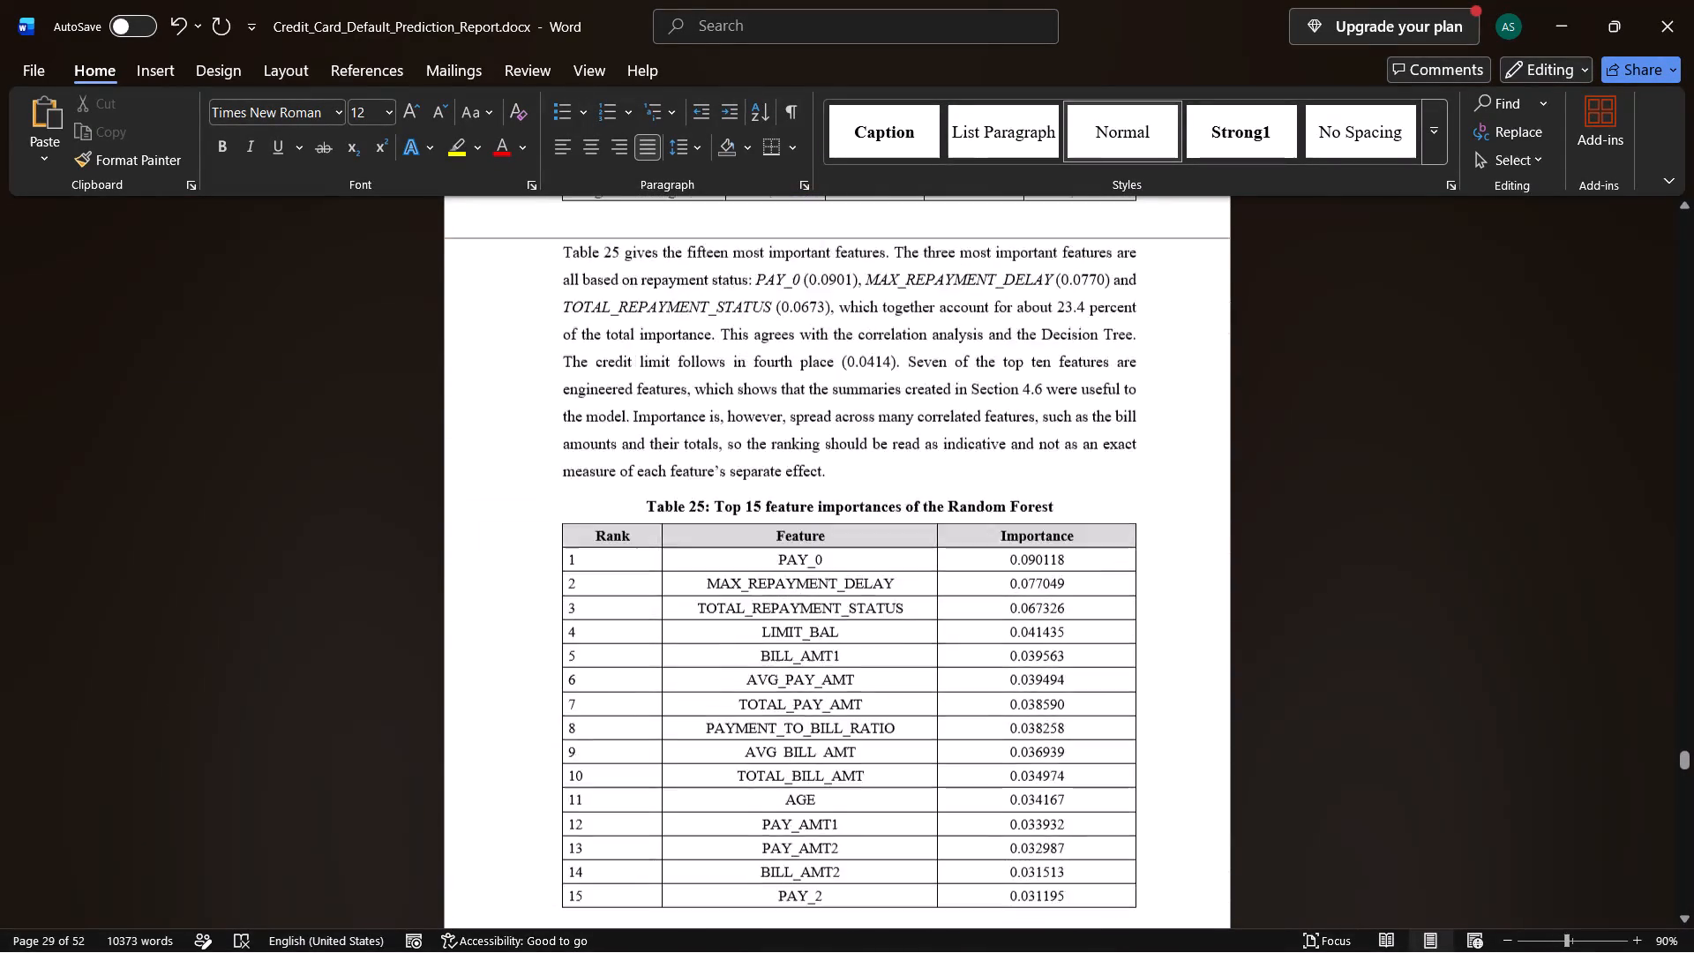
pyautogui.scroll(5, 775, 522)
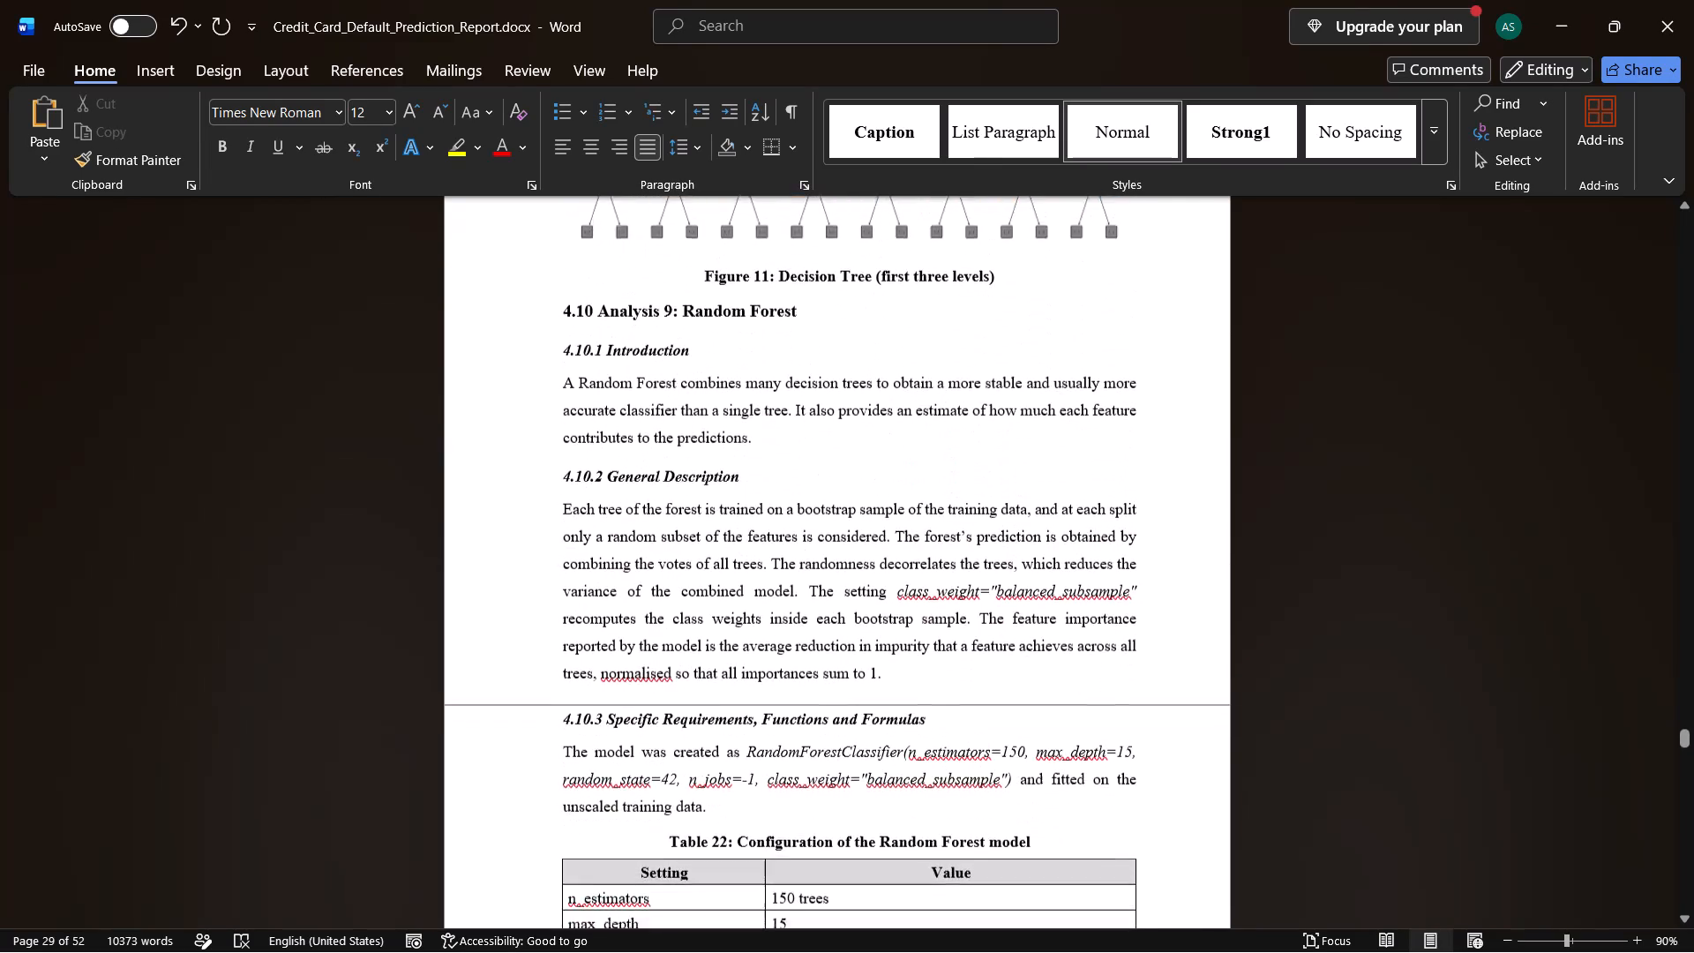
pyautogui.scroll(3, 775, 522)
pyautogui.hscroll(1, 775, 522)
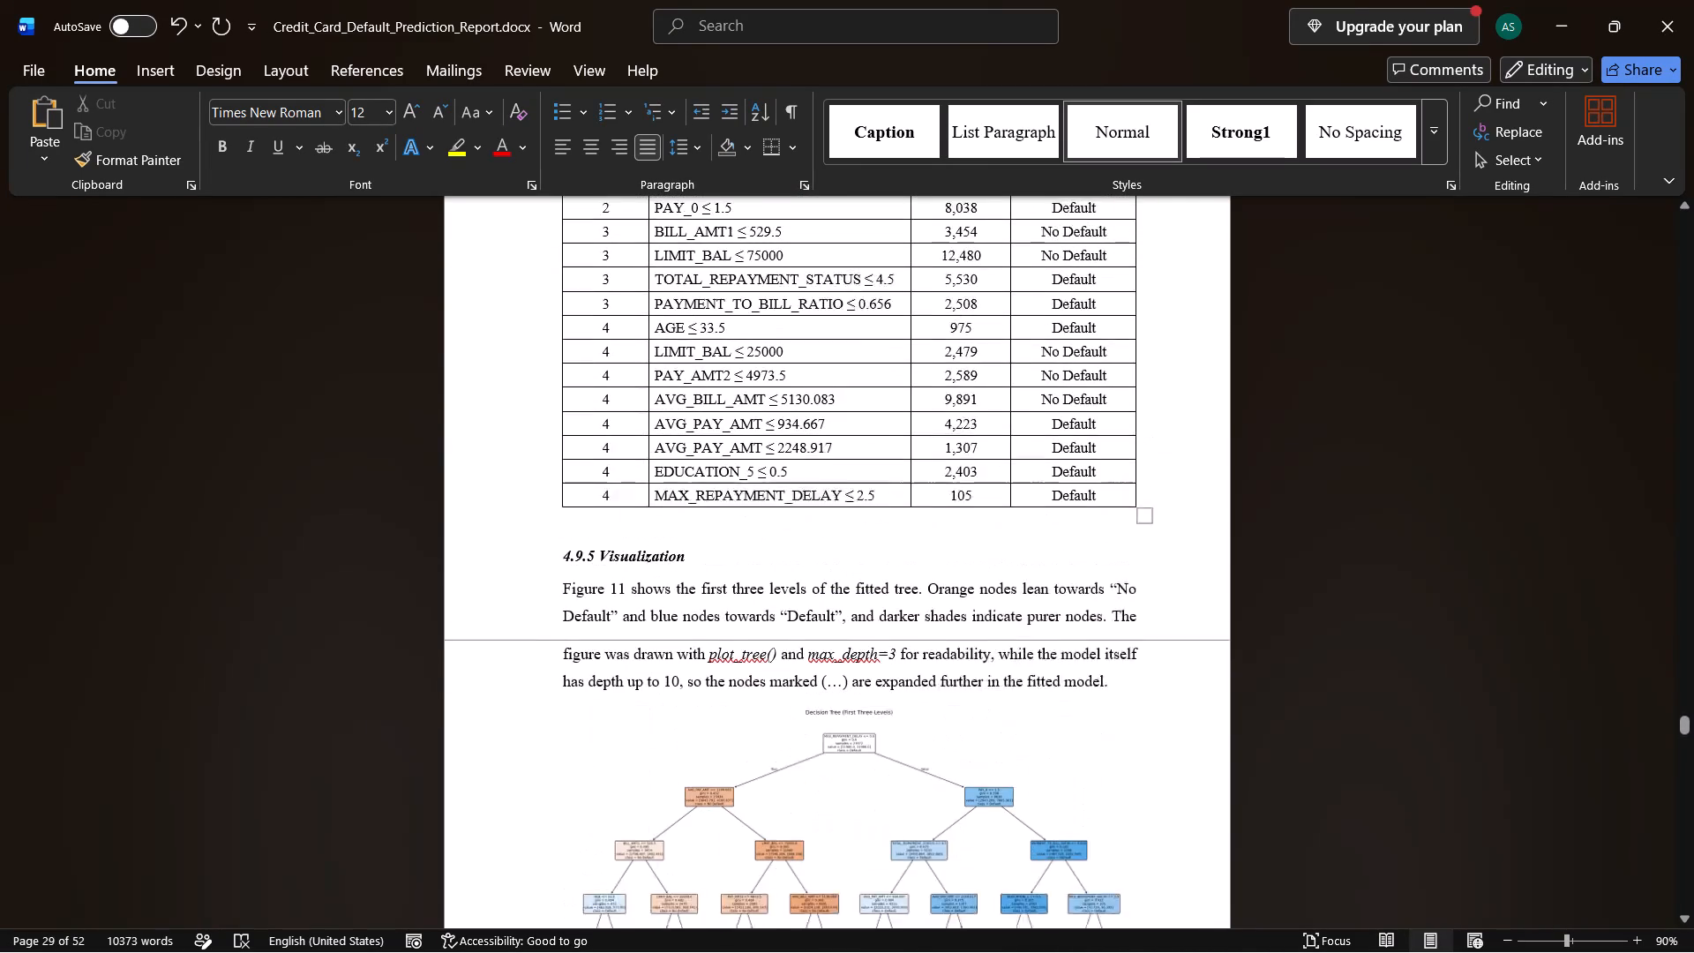
pyautogui.hscroll(1, 775, 522)
# Examine sections 4.10 Random Forest and 4.11 Support Vector Machine for italic code terms, feature names and inconsistent formatting.
pyautogui.scroll(-1, 775, 522)
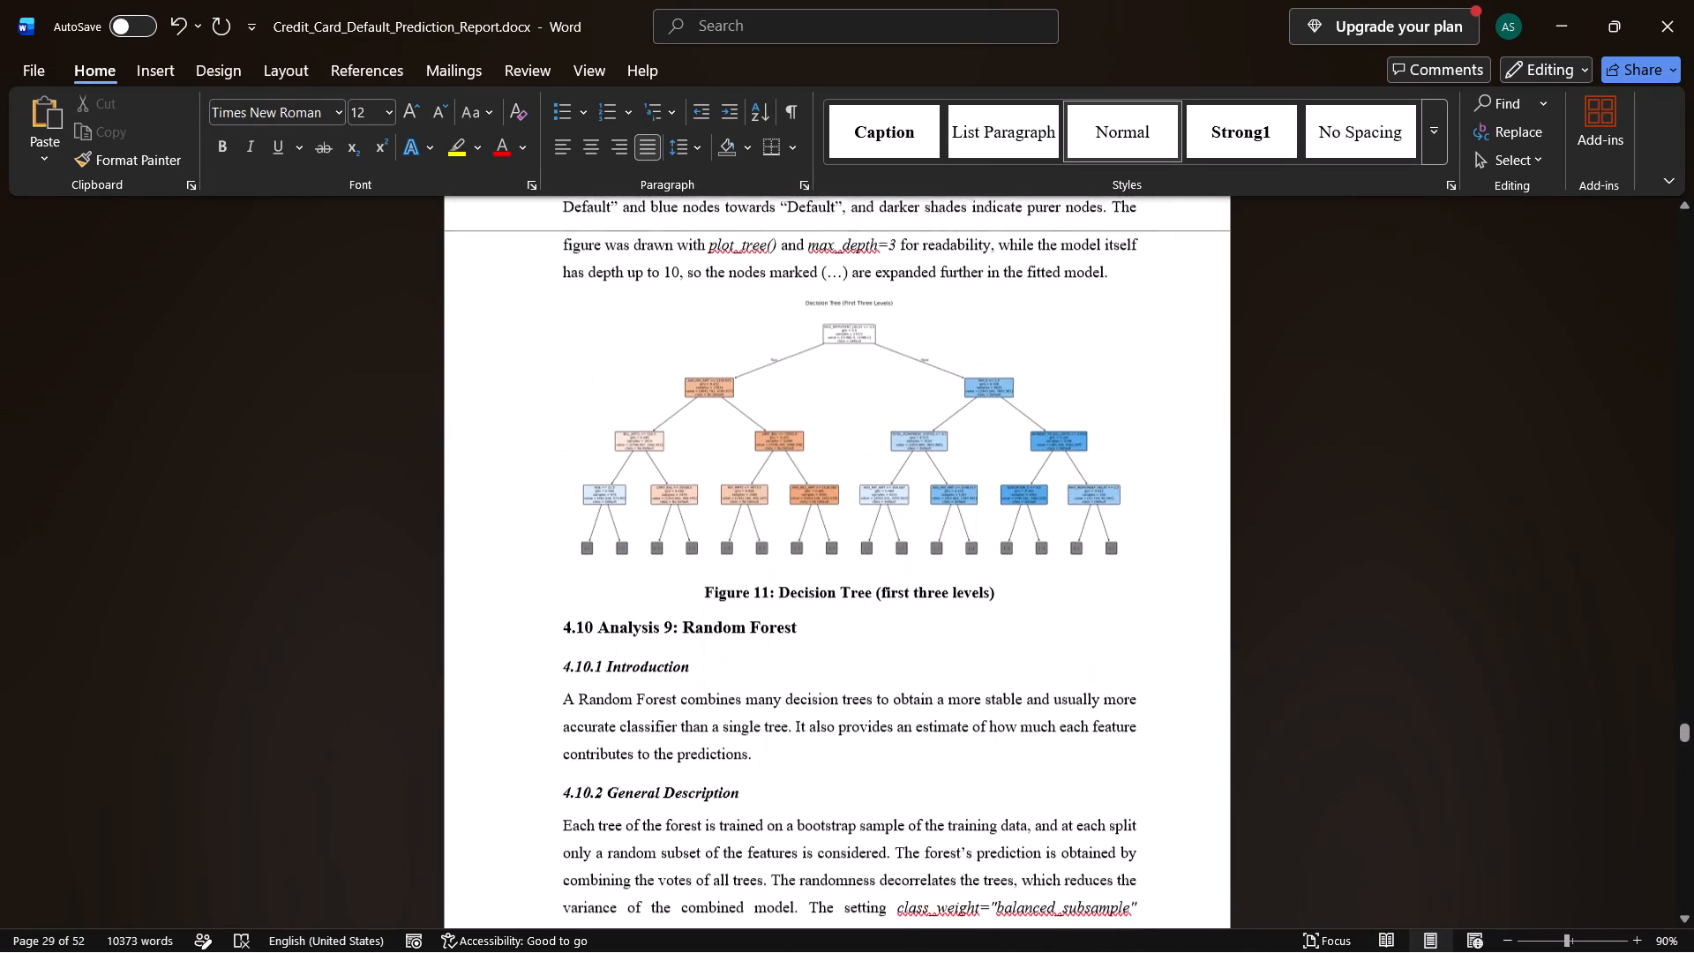
pyautogui.scroll(-3, 775, 522)
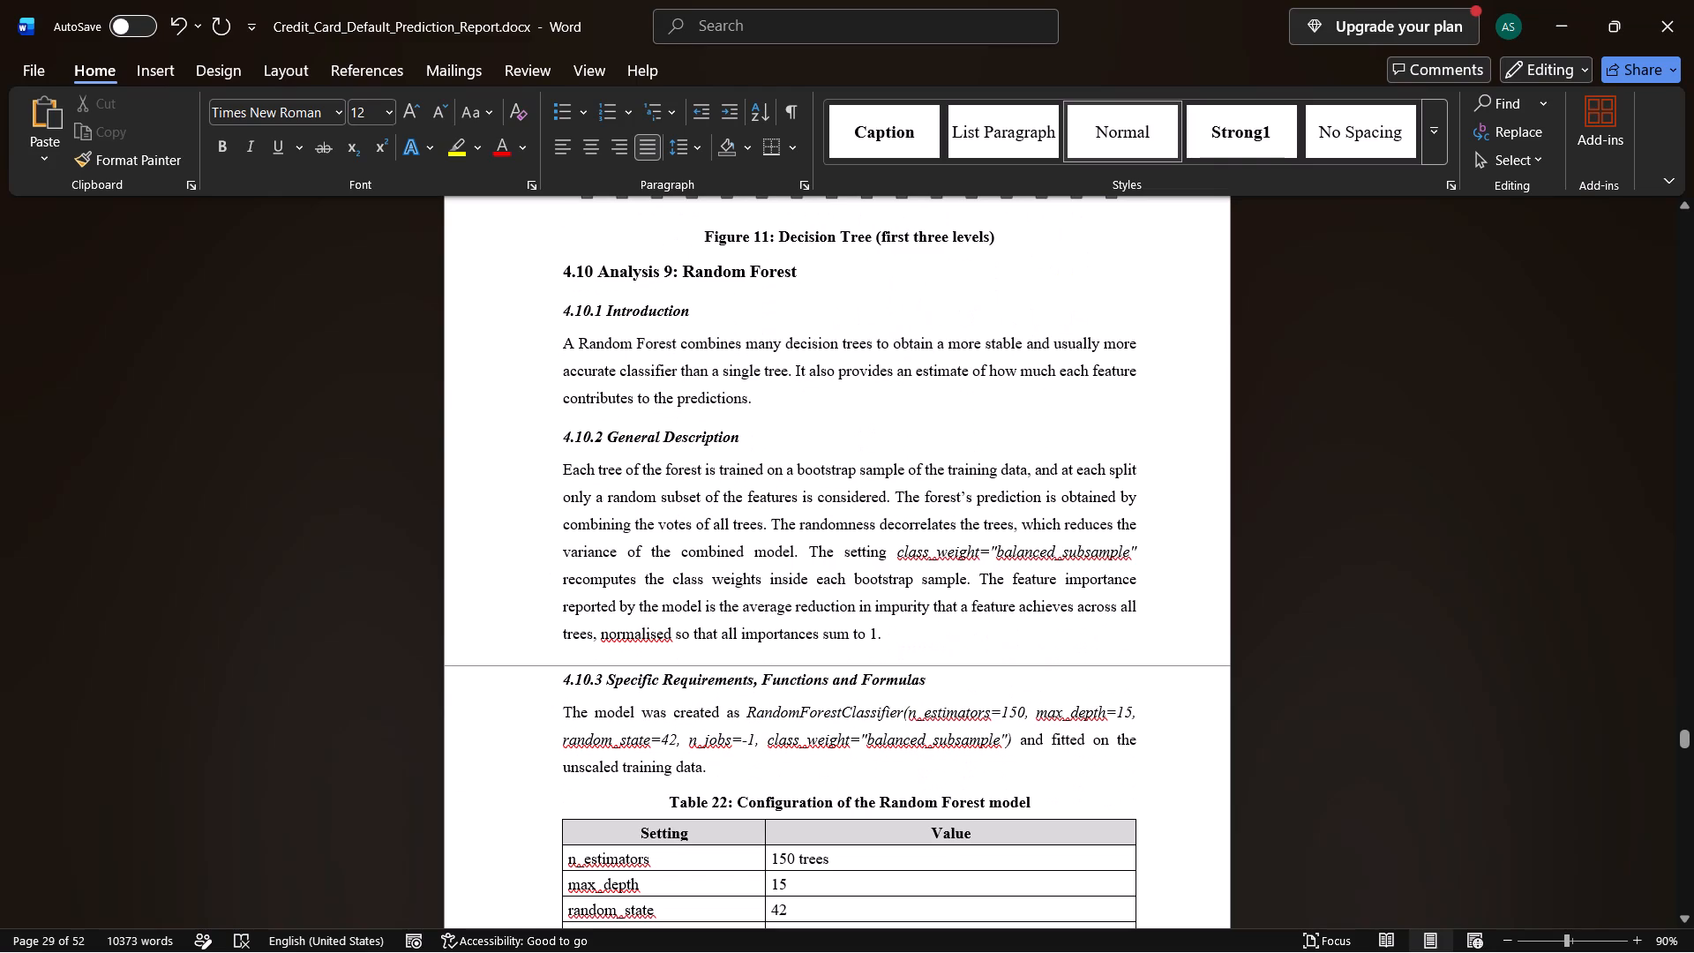
pyautogui.scroll(-1, 775, 522)
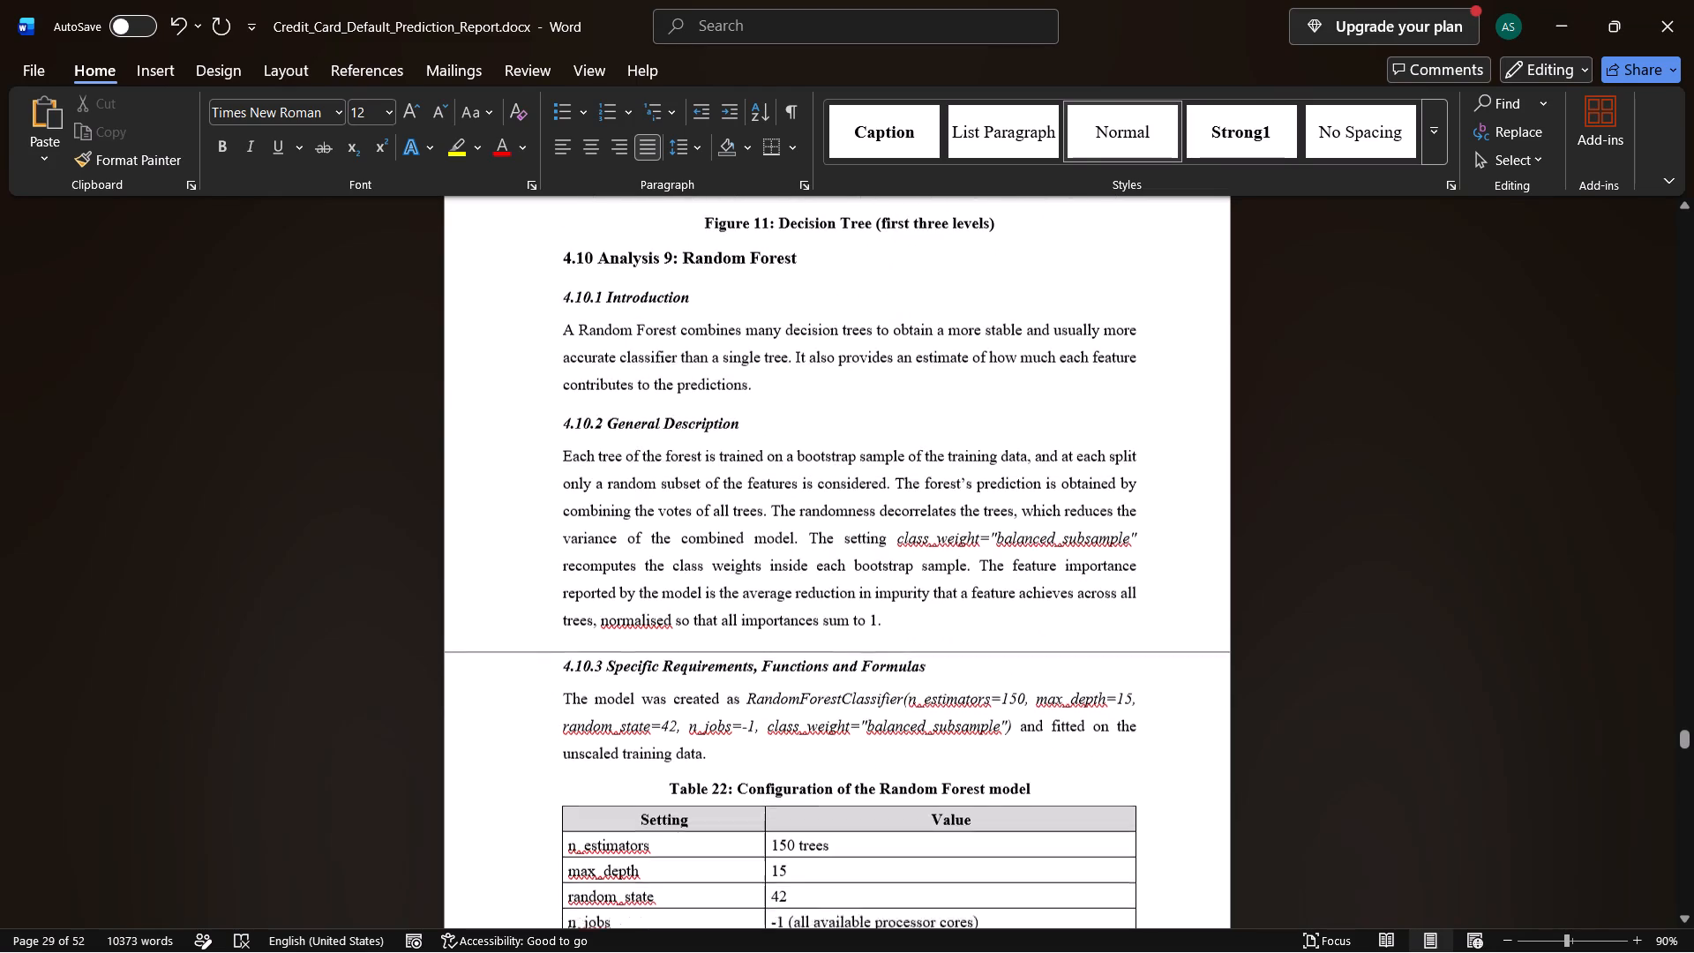
pyautogui.scroll(-4, 775, 522)
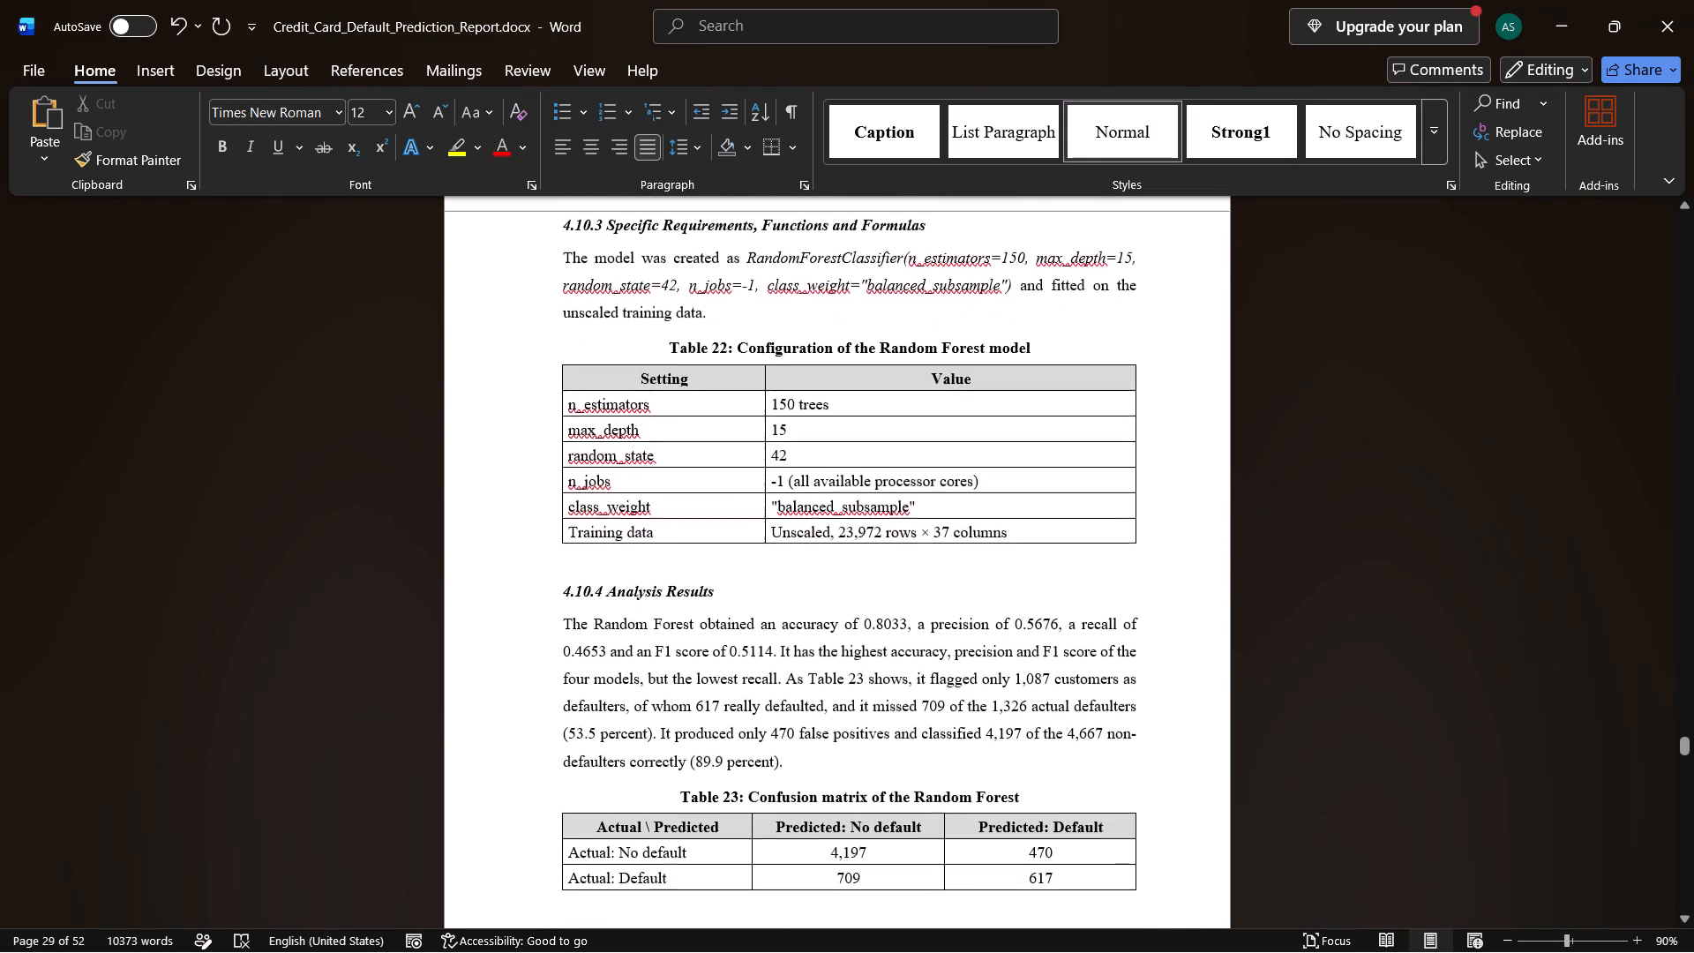
pyautogui.scroll(-3, 775, 522)
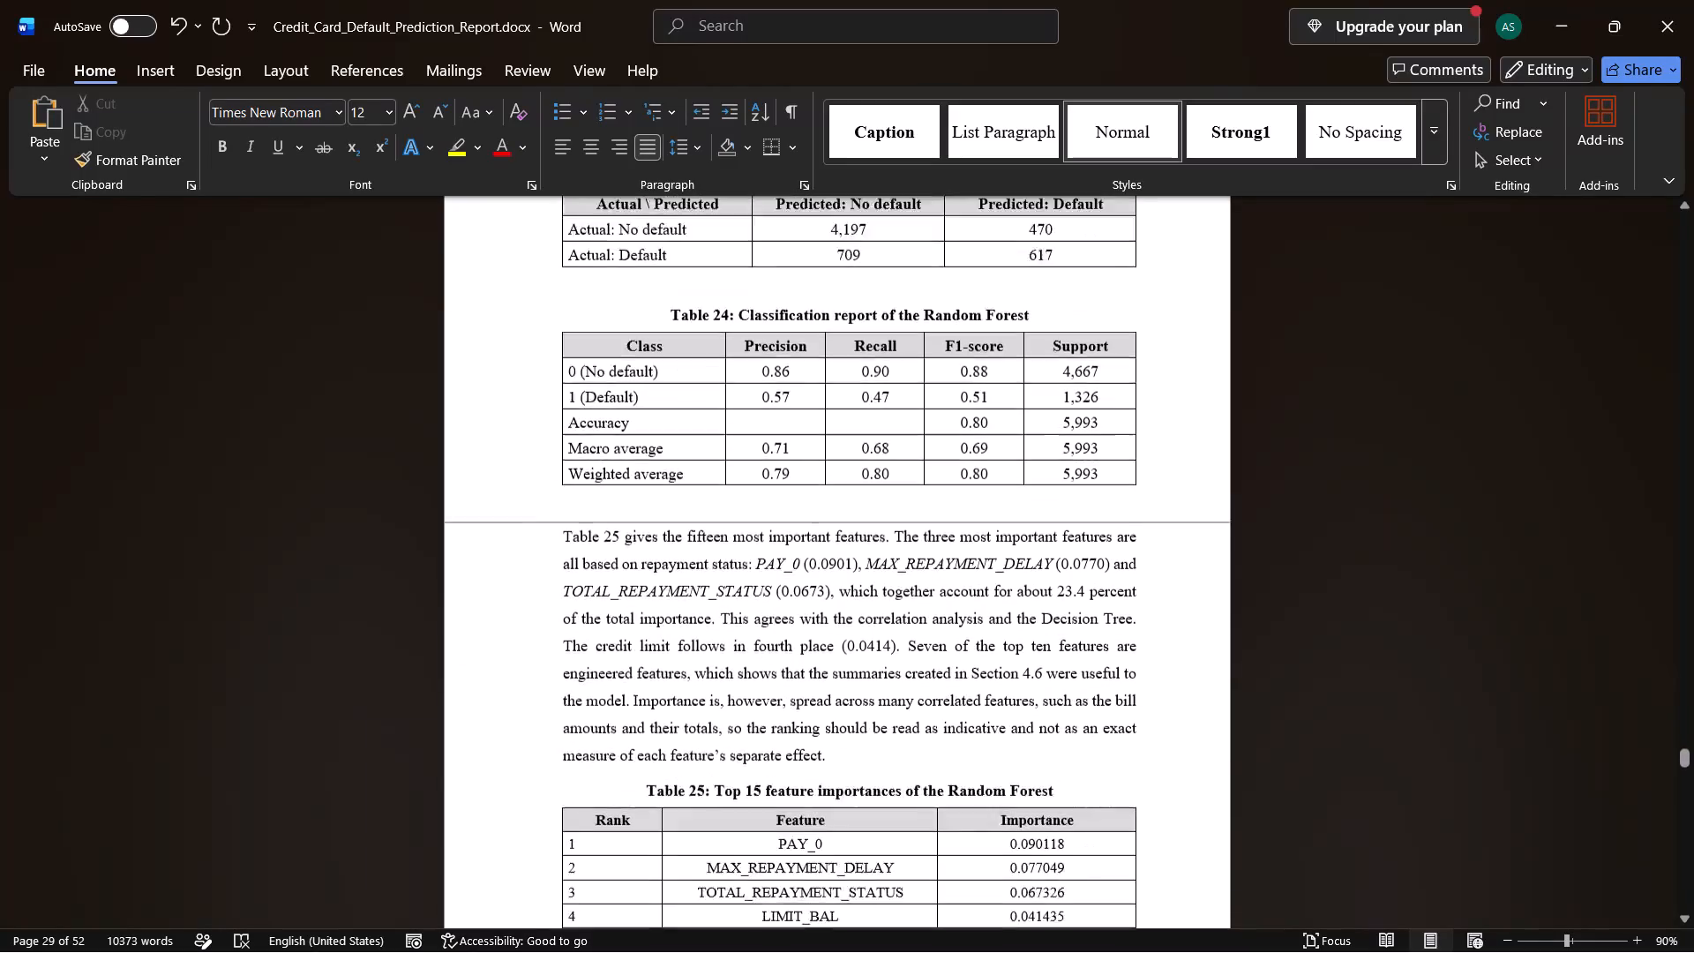
pyautogui.scroll(-4, 775, 522)
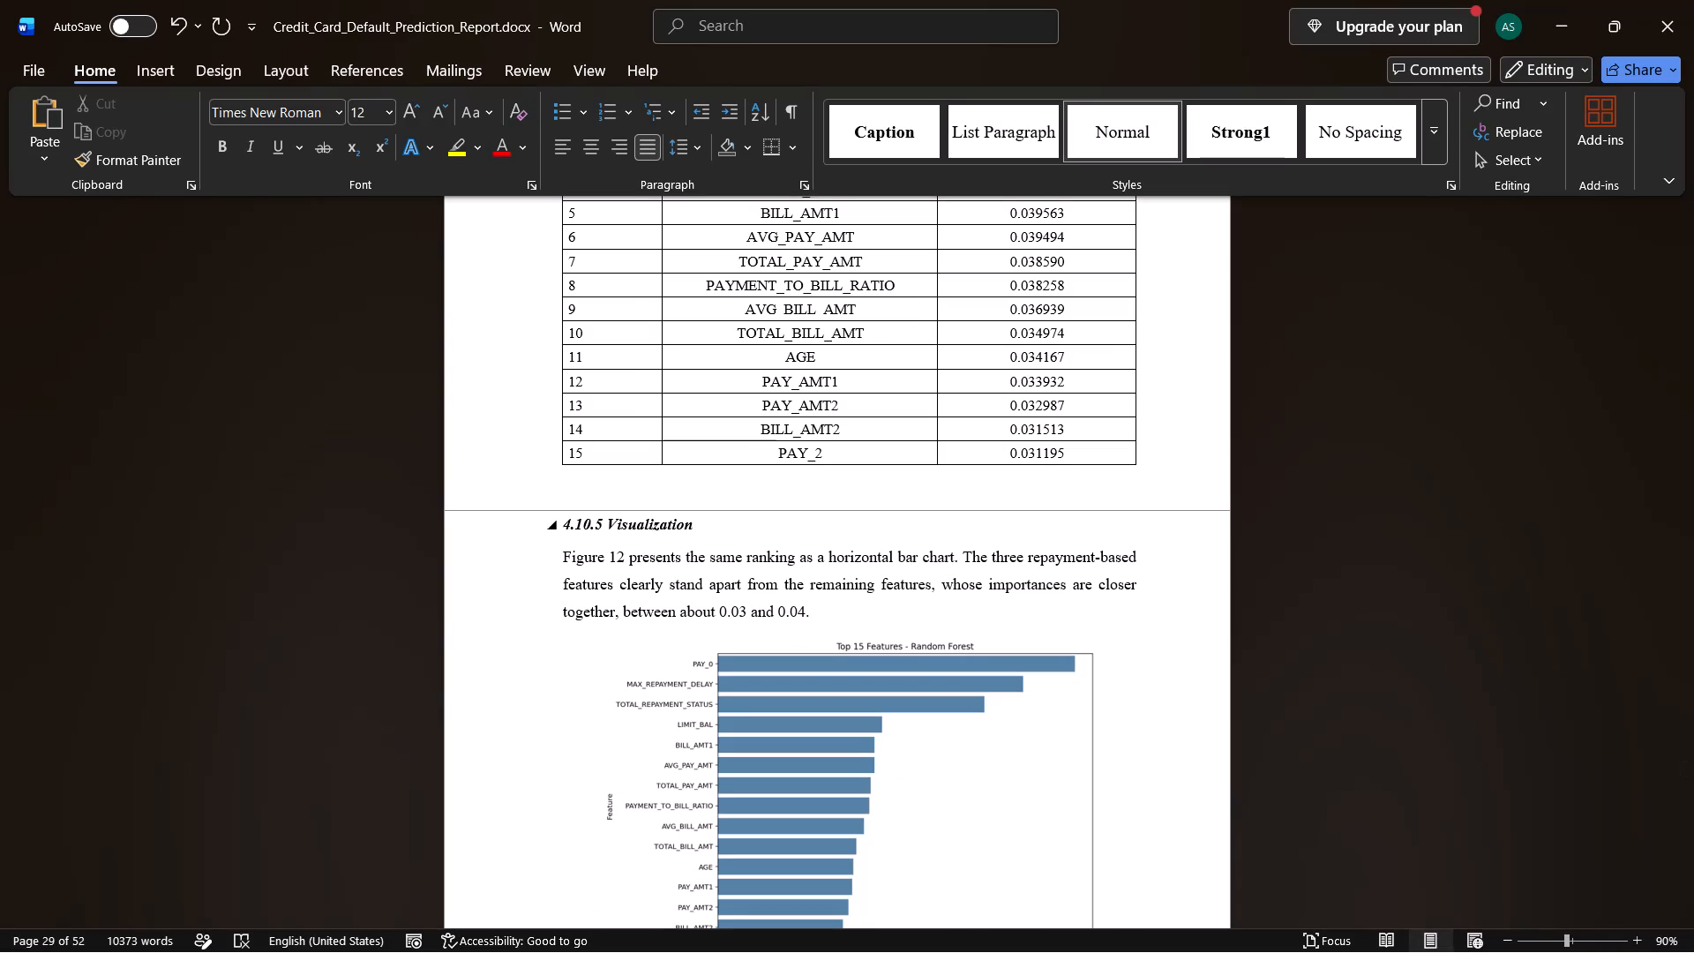
pyautogui.click(739, 581)
pyautogui.scroll(-3, 791, 596)
pyautogui.scroll(-1, 761, 708)
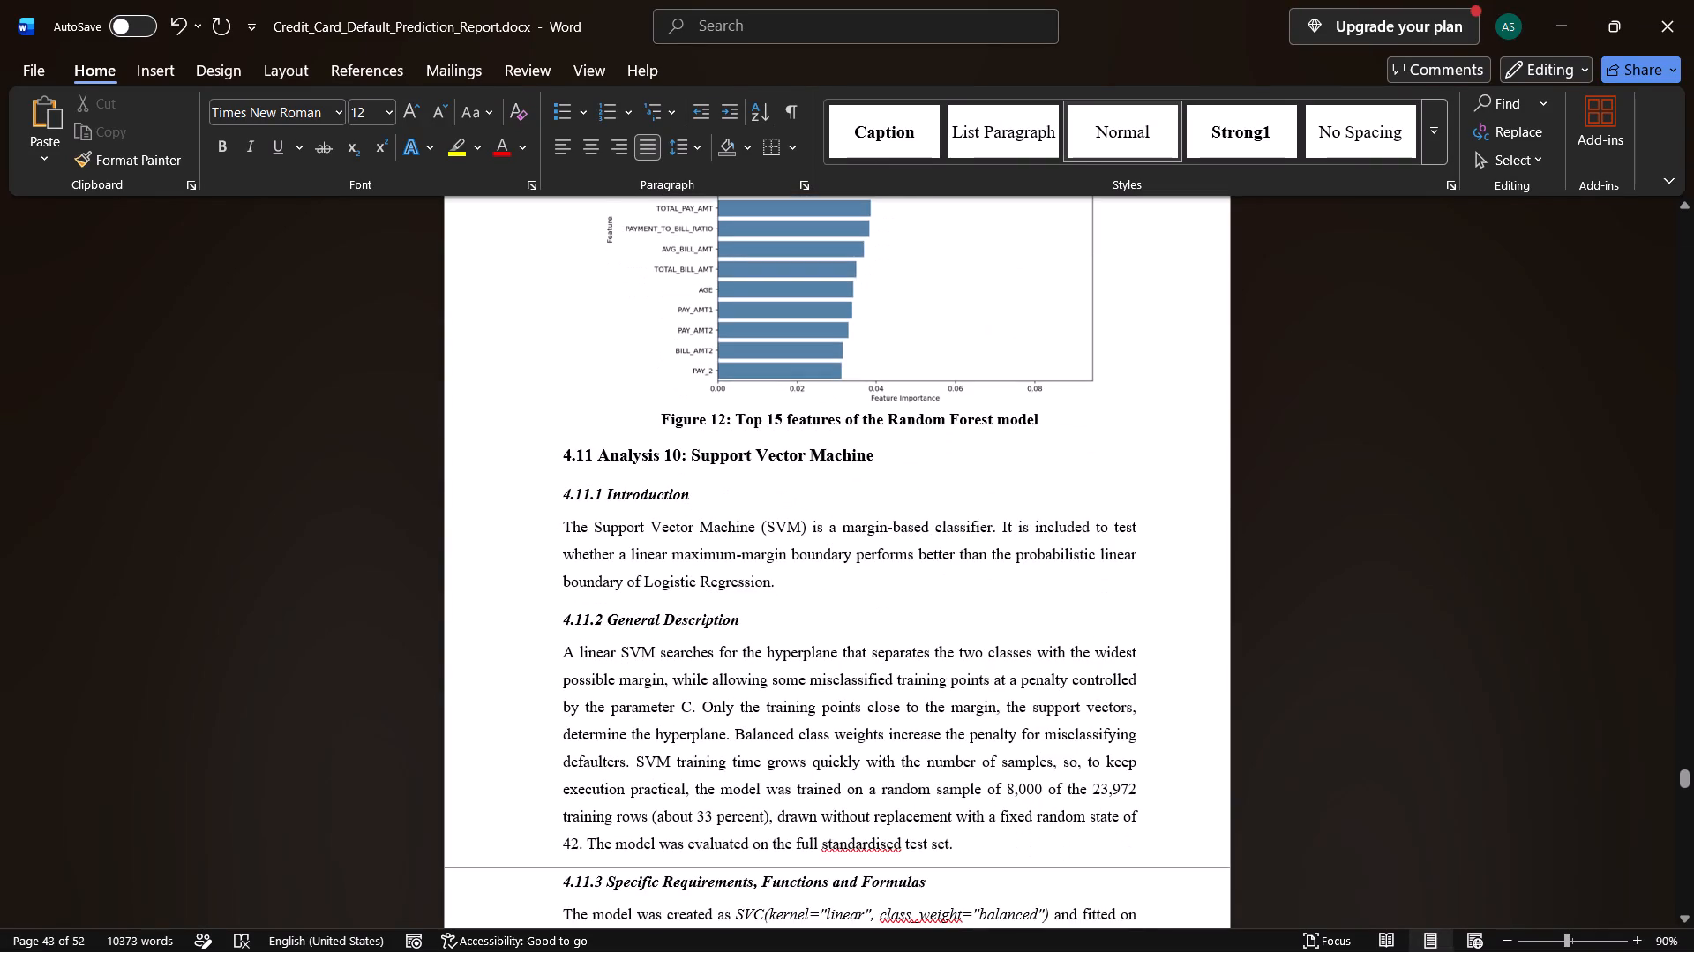
pyautogui.scroll(-2, 704, 725)
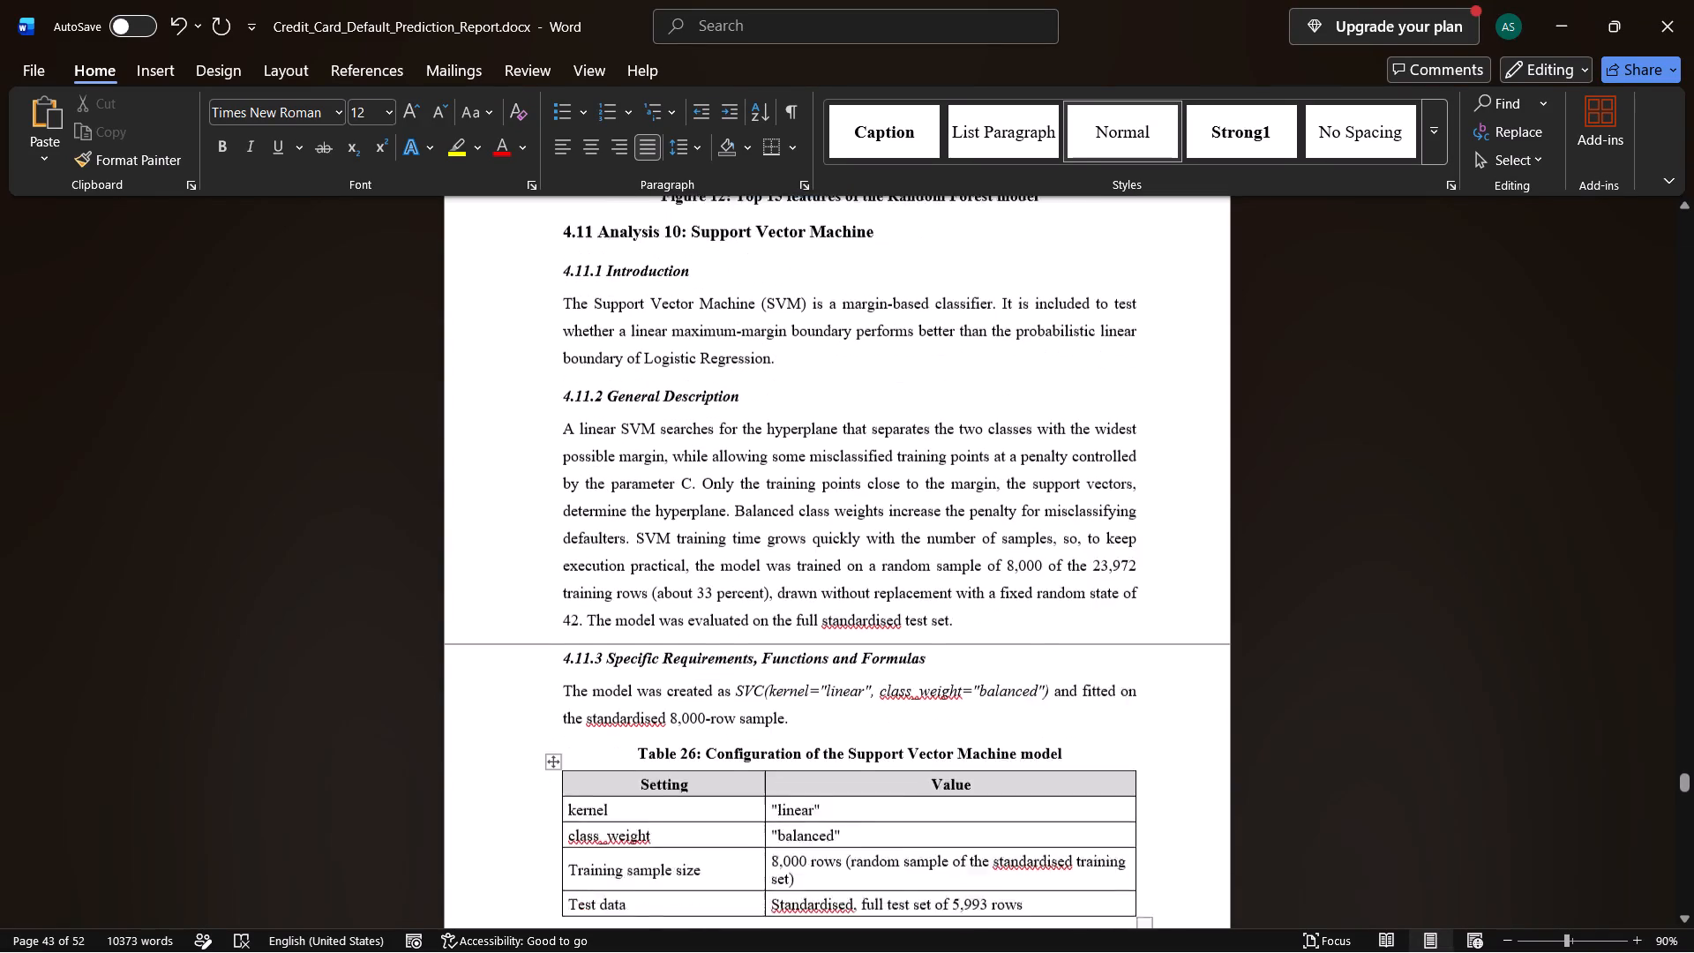
pyautogui.scroll(-1, 691, 761)
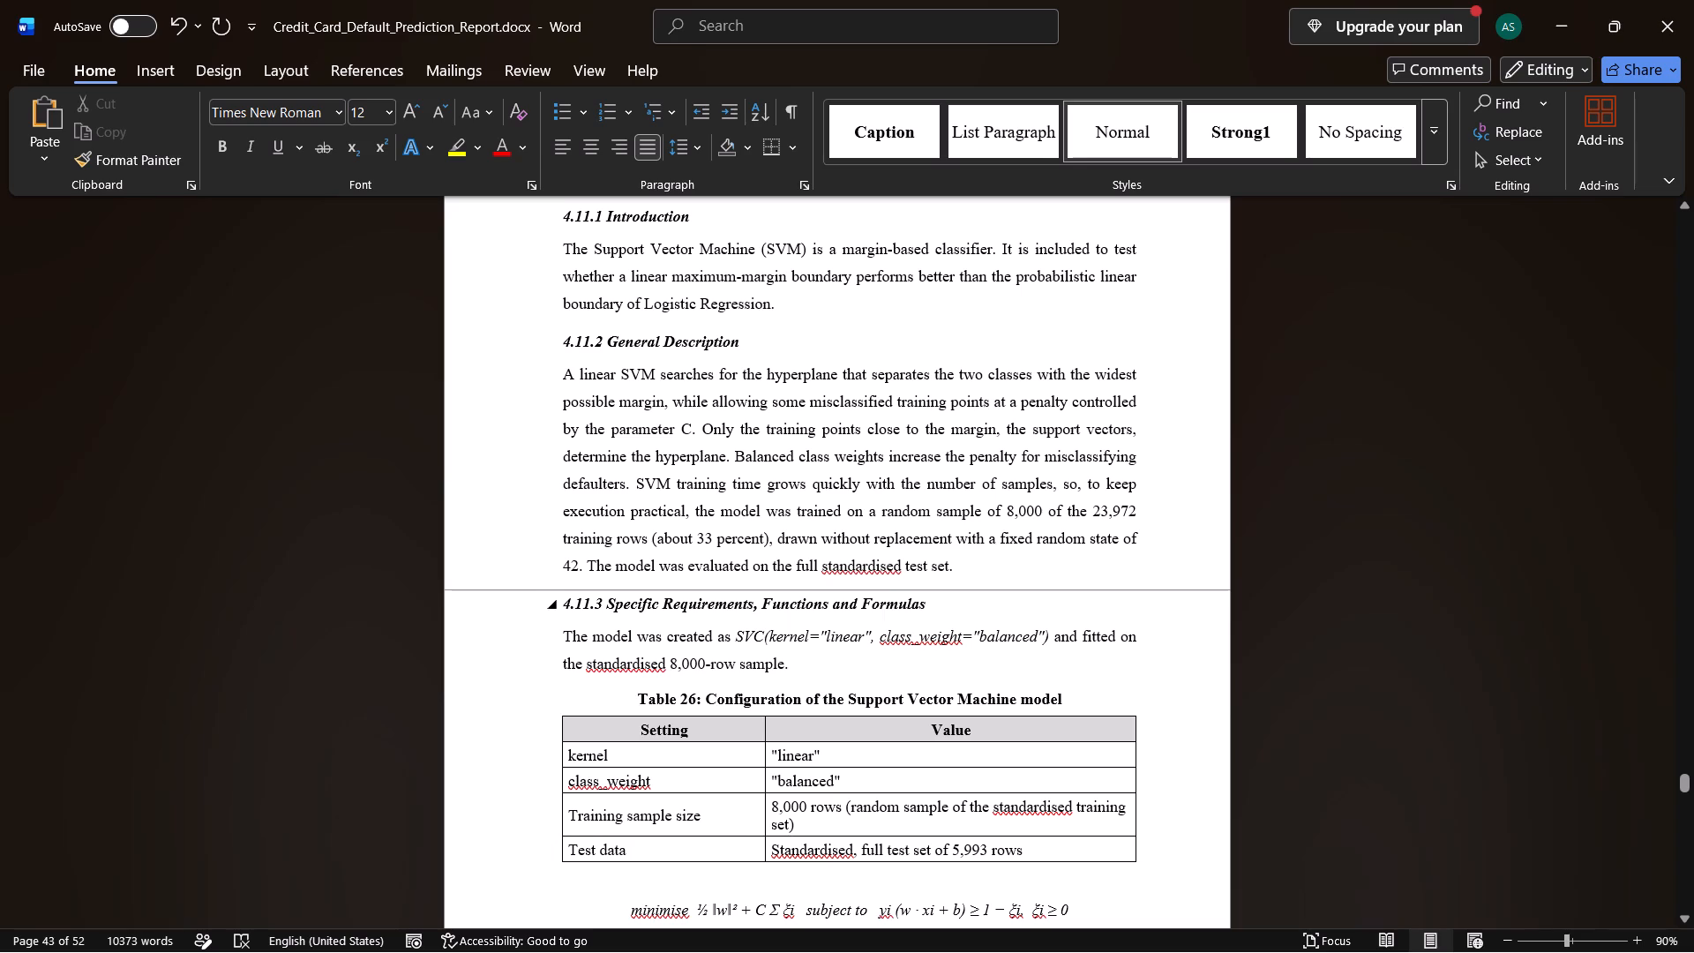
pyautogui.scroll(-1, 733, 625)
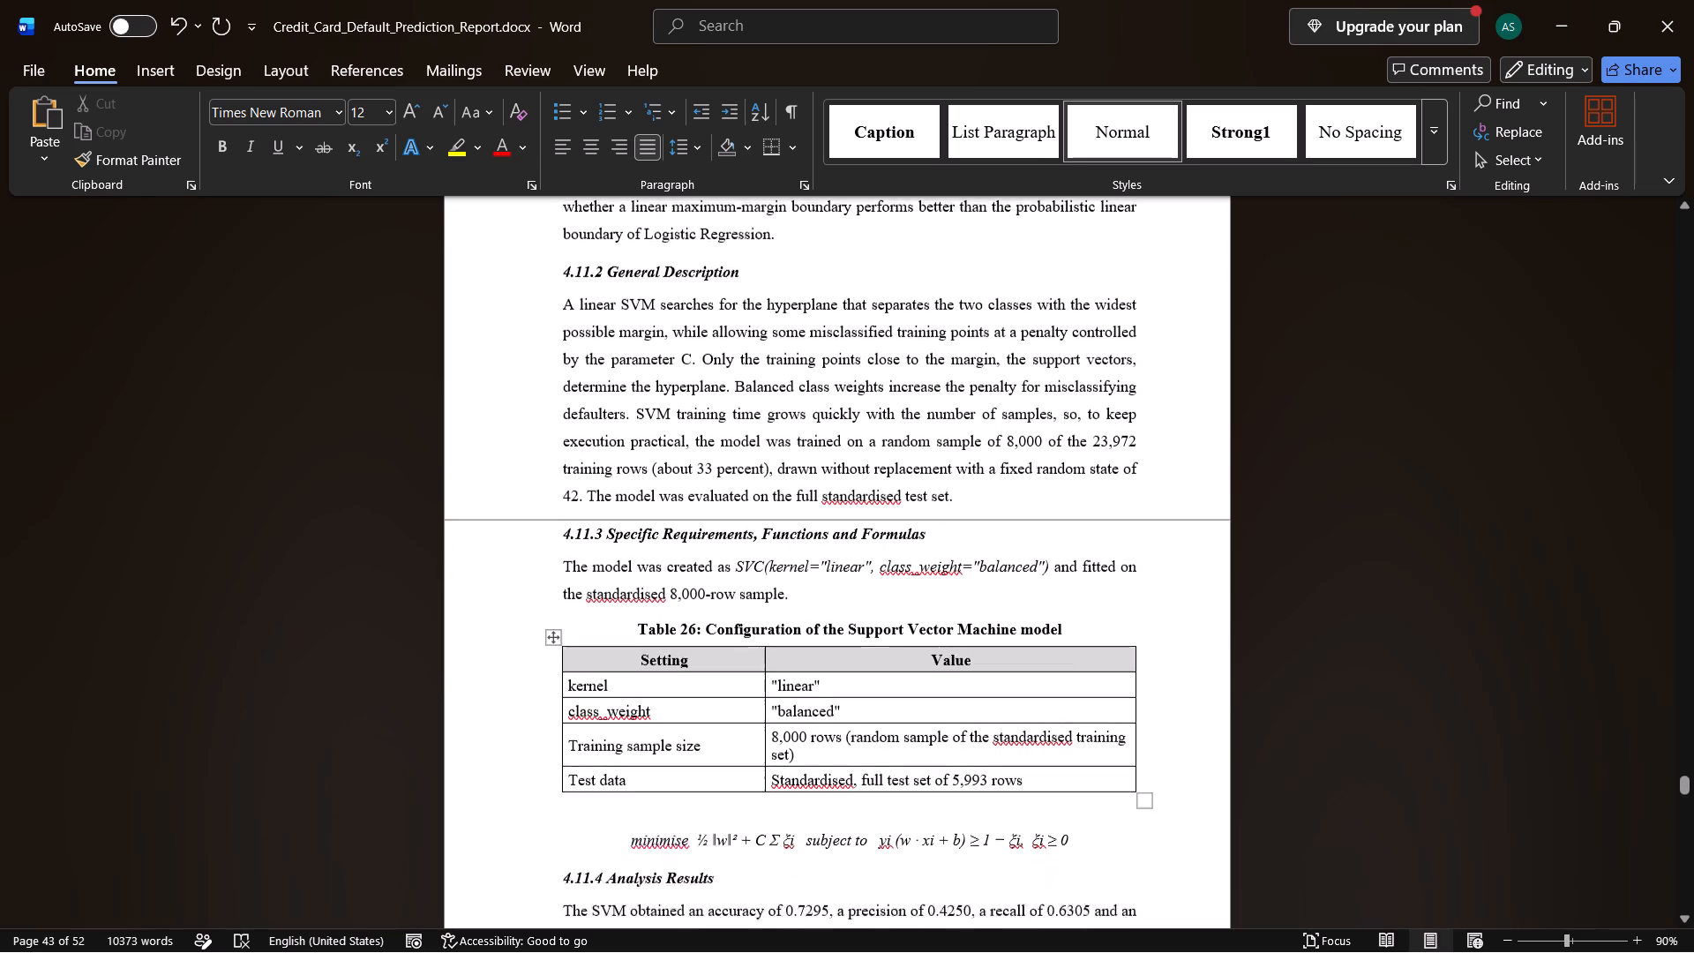
pyautogui.scroll(-1, 733, 625)
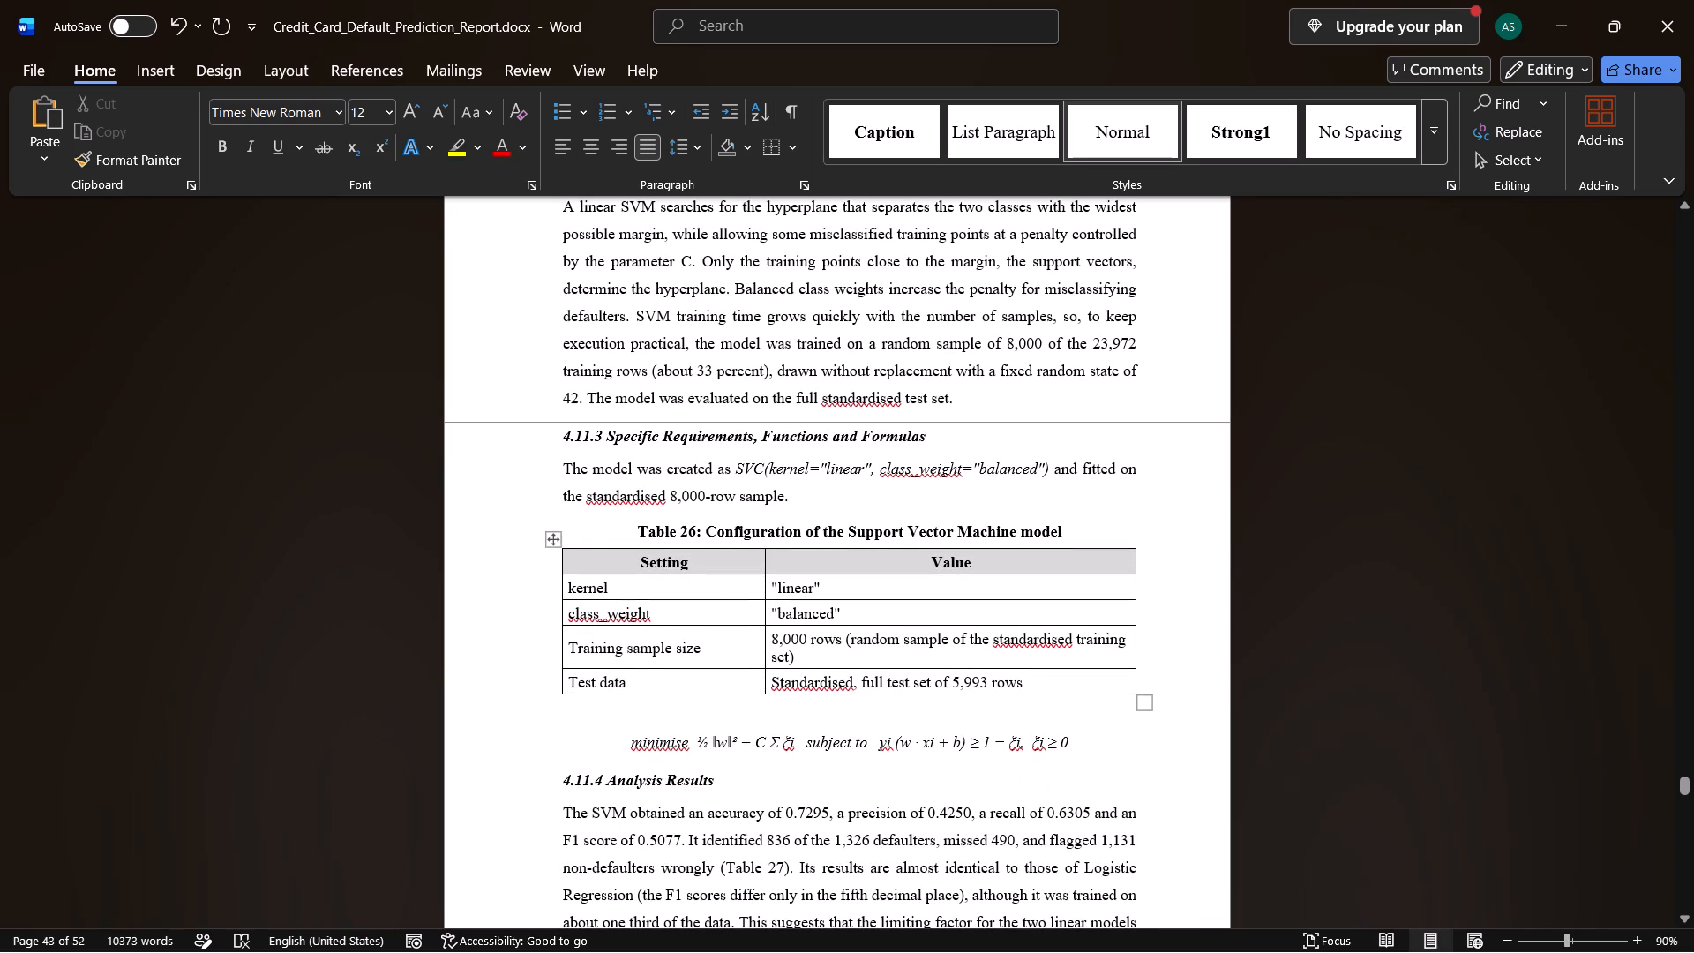
# Review sections 4.11 Support Vector Machine back through 4.9 Decision Tree for italic code terms and inconsistent formatting.
pyautogui.scroll(5, 796, 657)
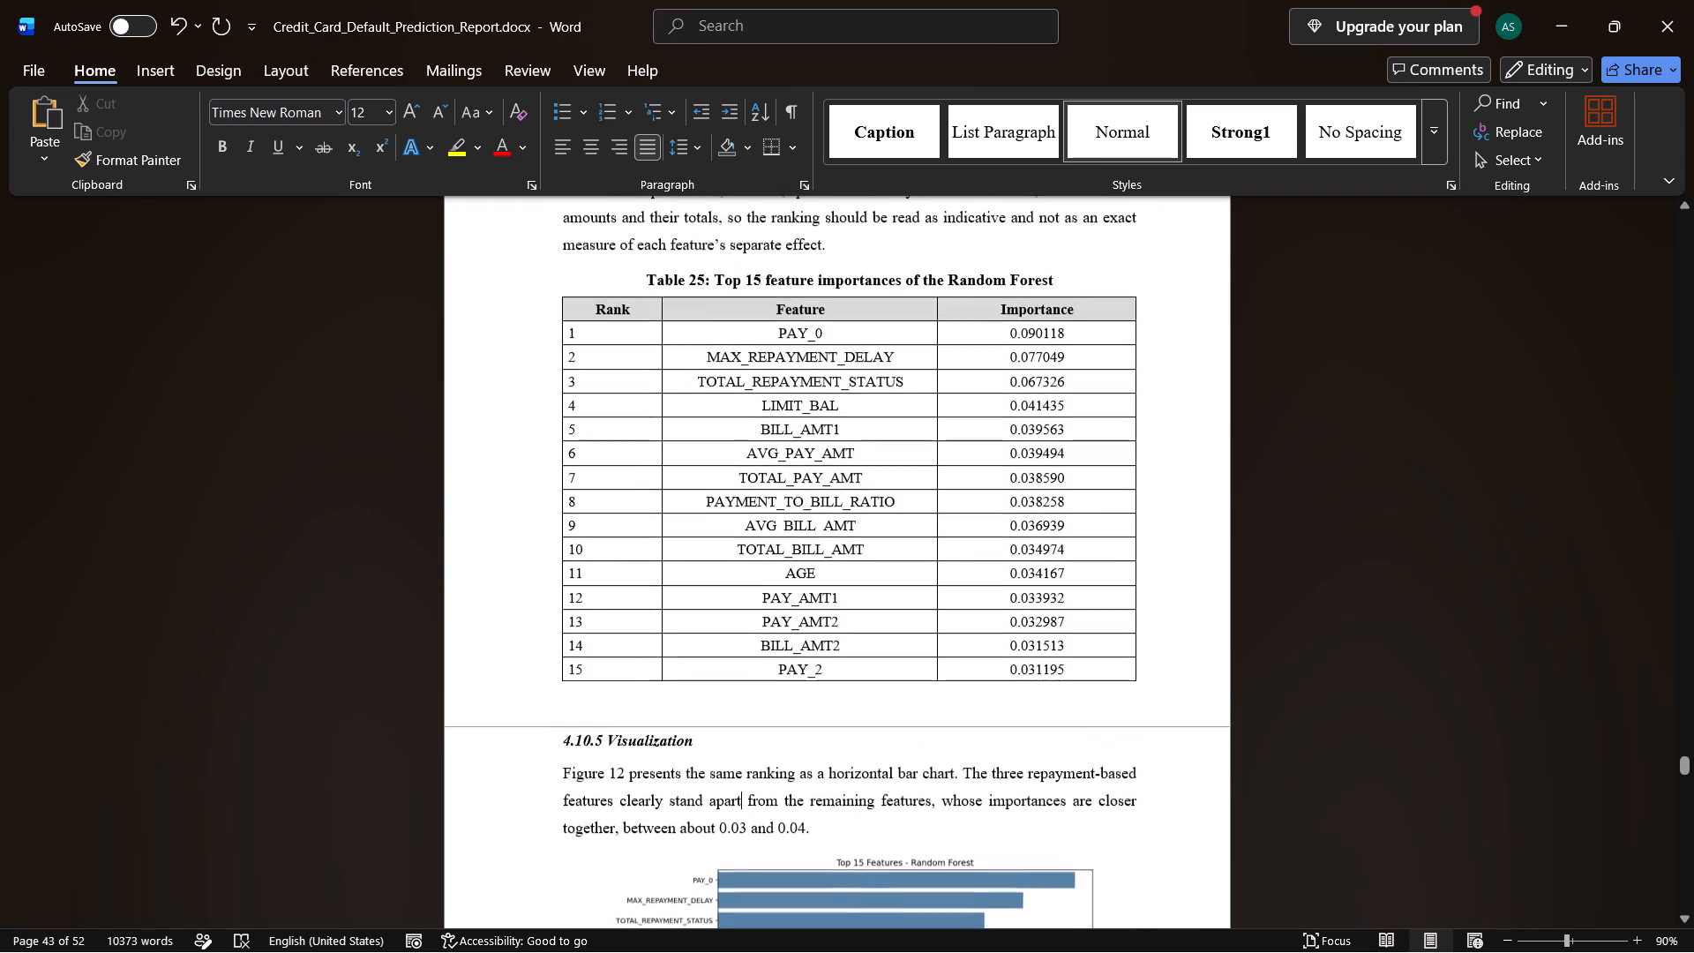
pyautogui.scroll(2, 796, 657)
pyautogui.scroll(1, 723, 498)
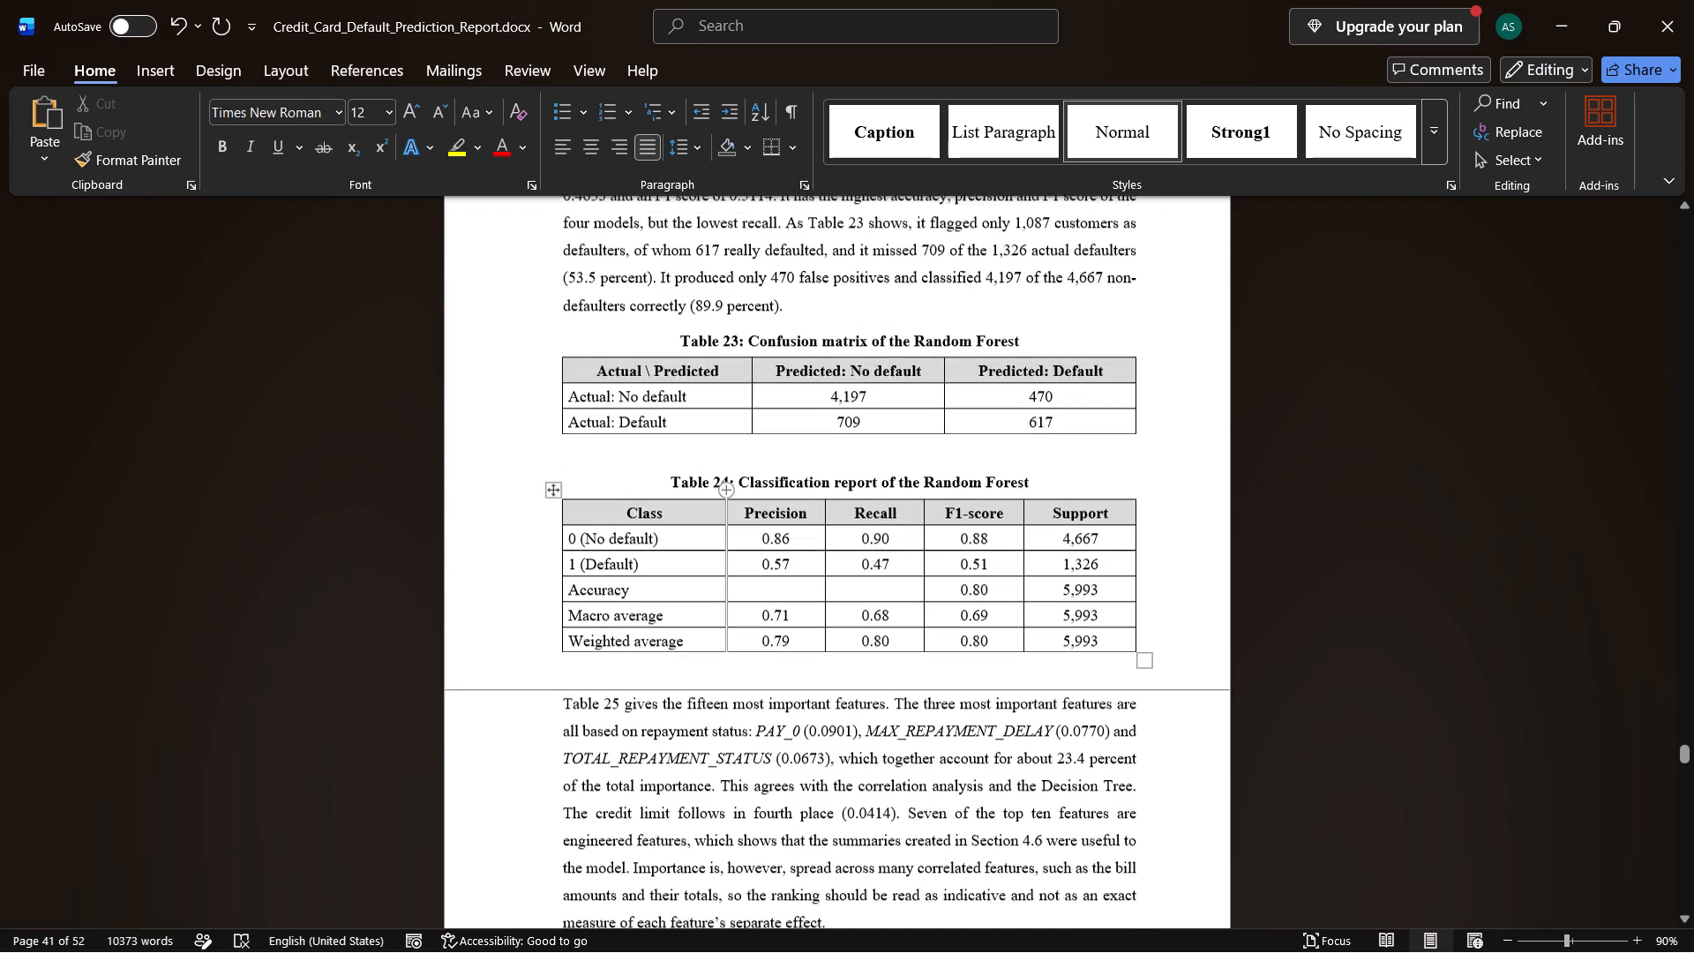
pyautogui.scroll(3, 723, 498)
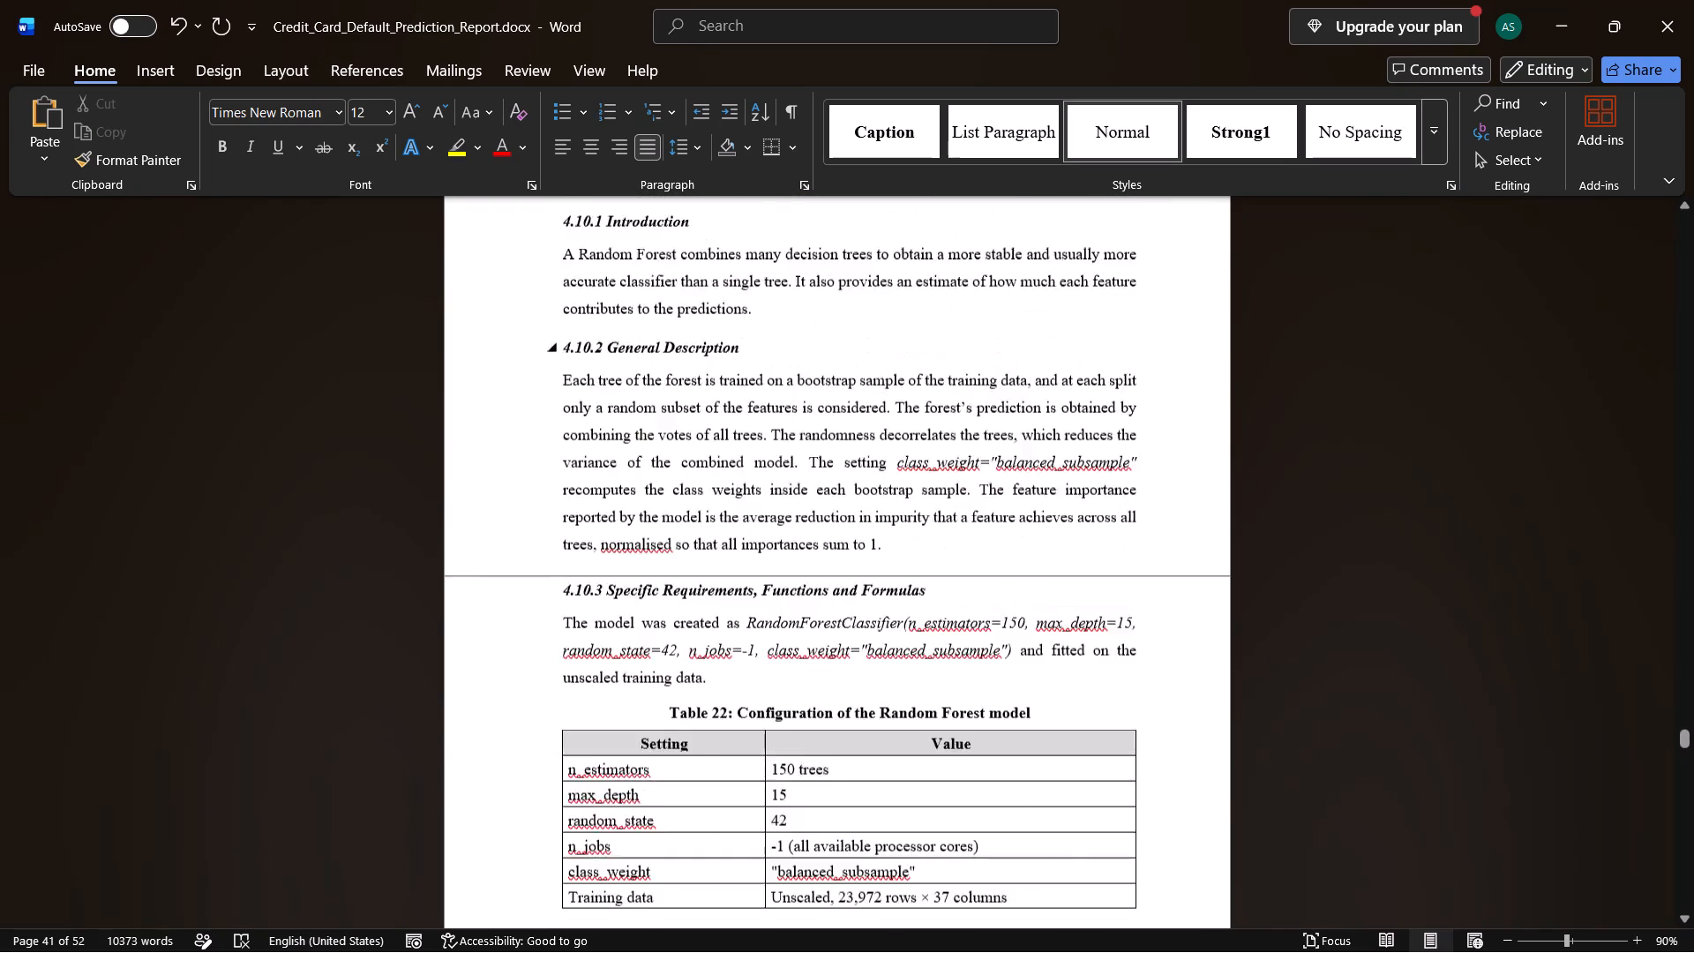
pyautogui.scroll(4, 686, 480)
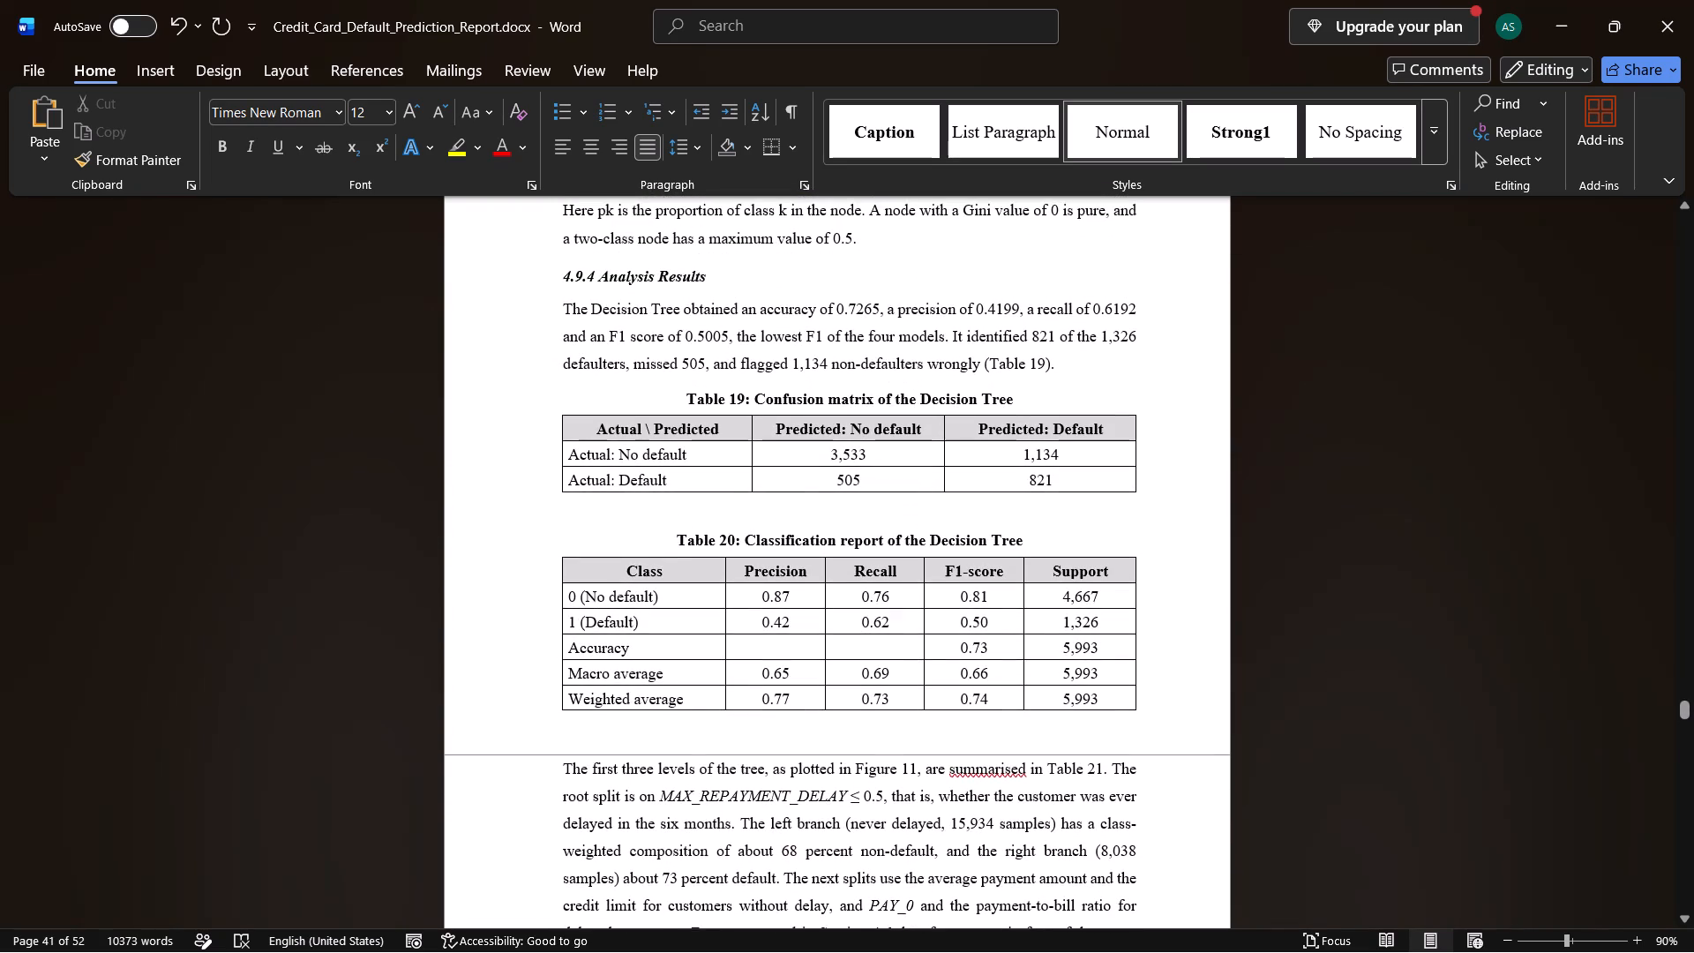
pyautogui.scroll(2, 686, 480)
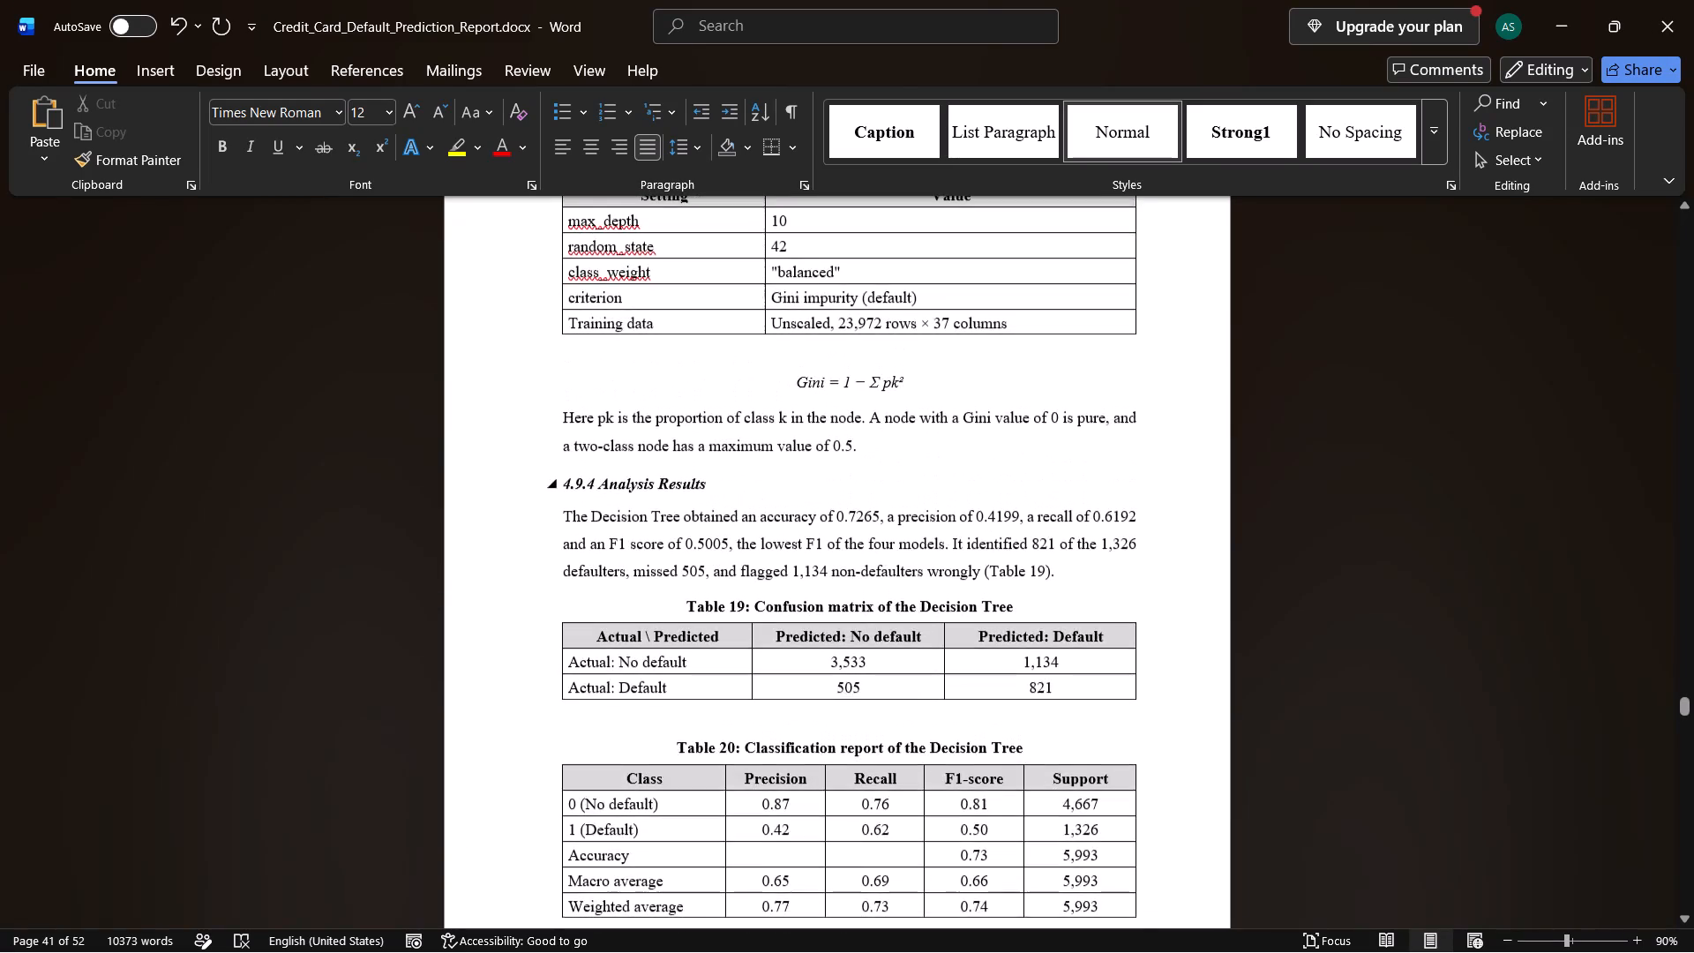
pyautogui.scroll(2, 686, 480)
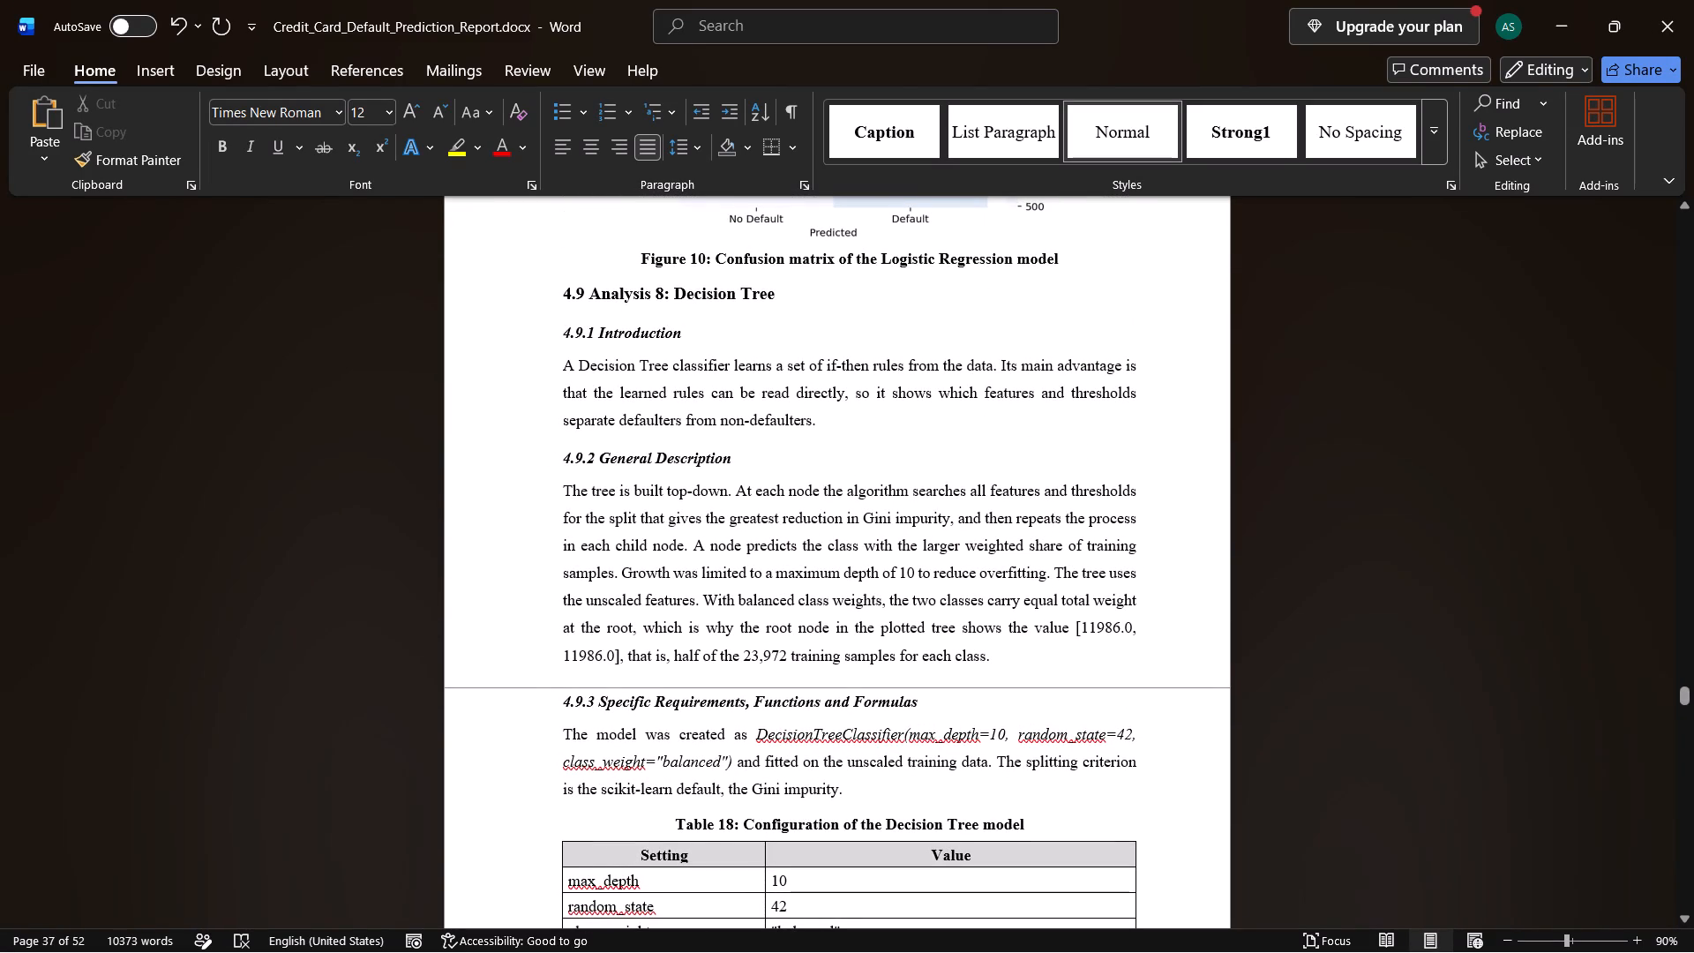
pyautogui.scroll(3, 934, 732)
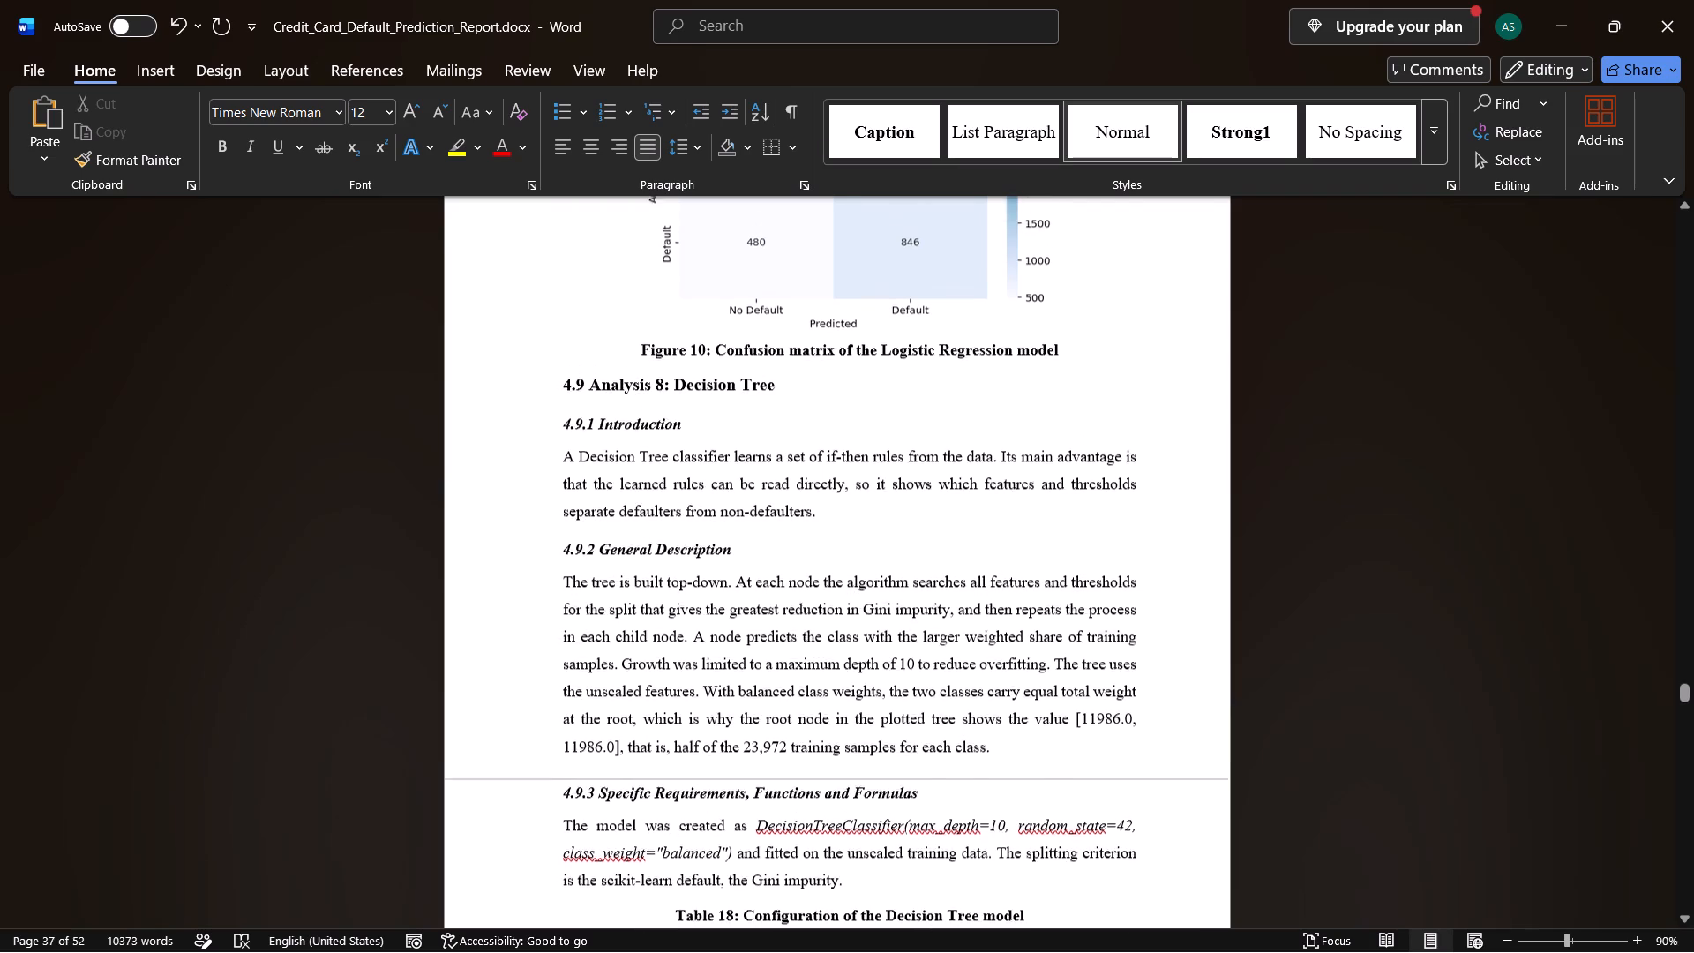
# Review sections 4.8 Logistic Regression back through 4.6 Feature Engineering and Data Preparation for italic code terms, feature names and spacing.
pyautogui.scroll(3, 934, 732)
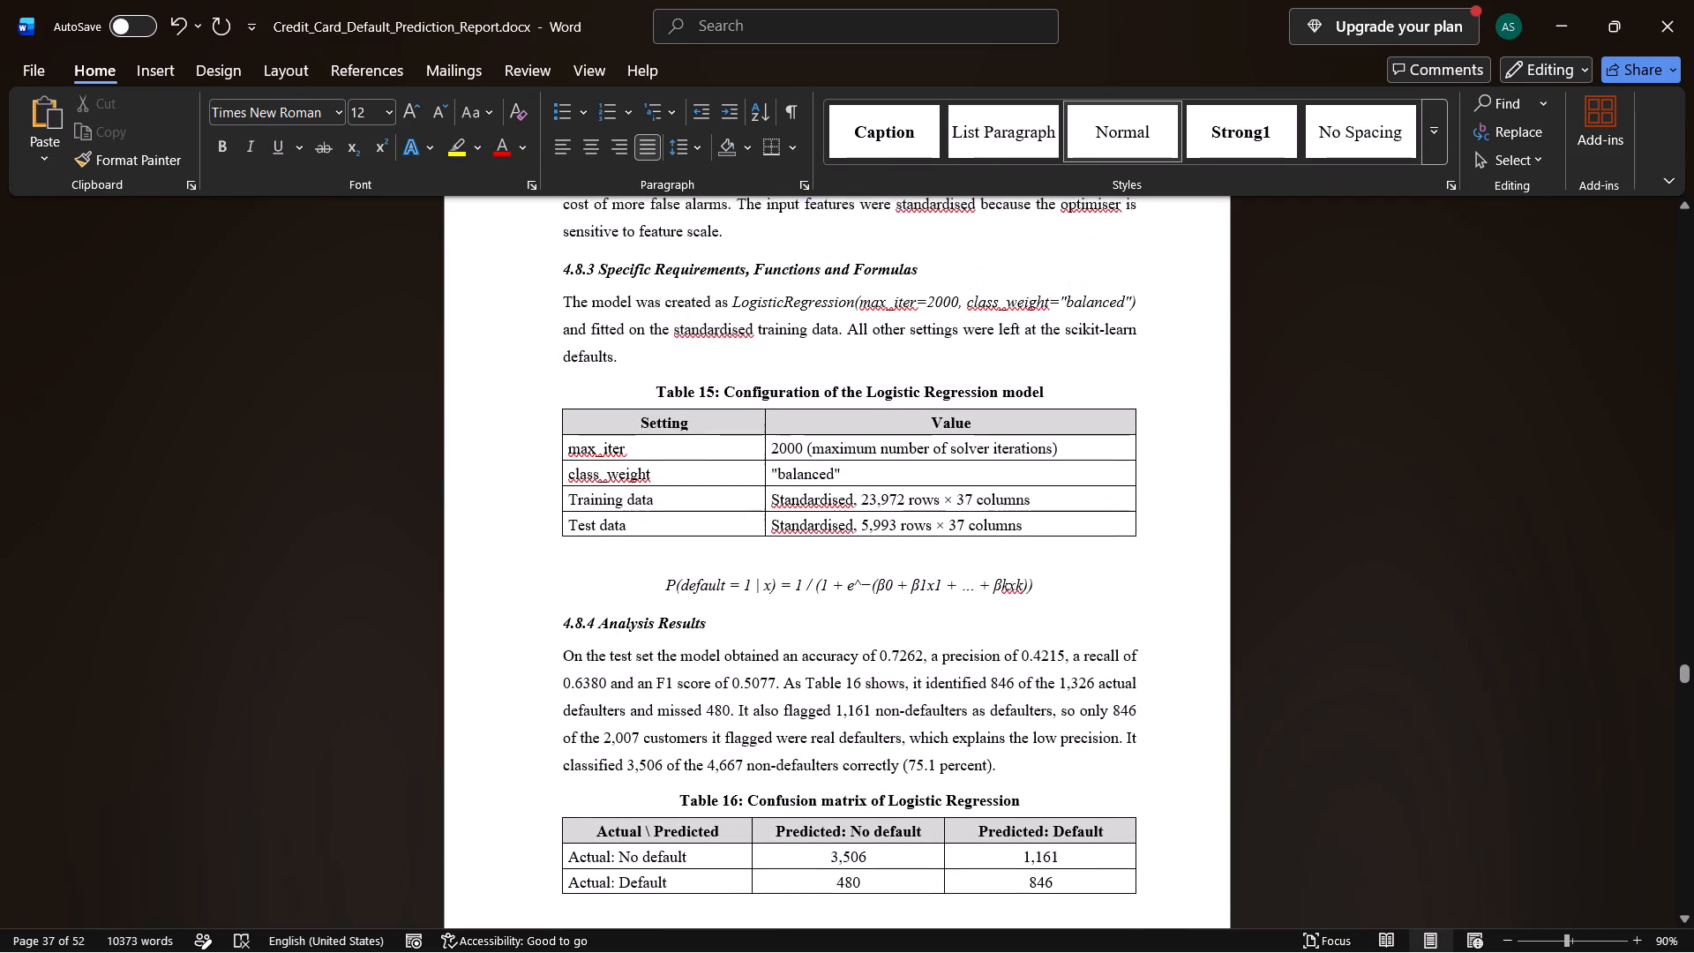
pyautogui.scroll(2, 902, 559)
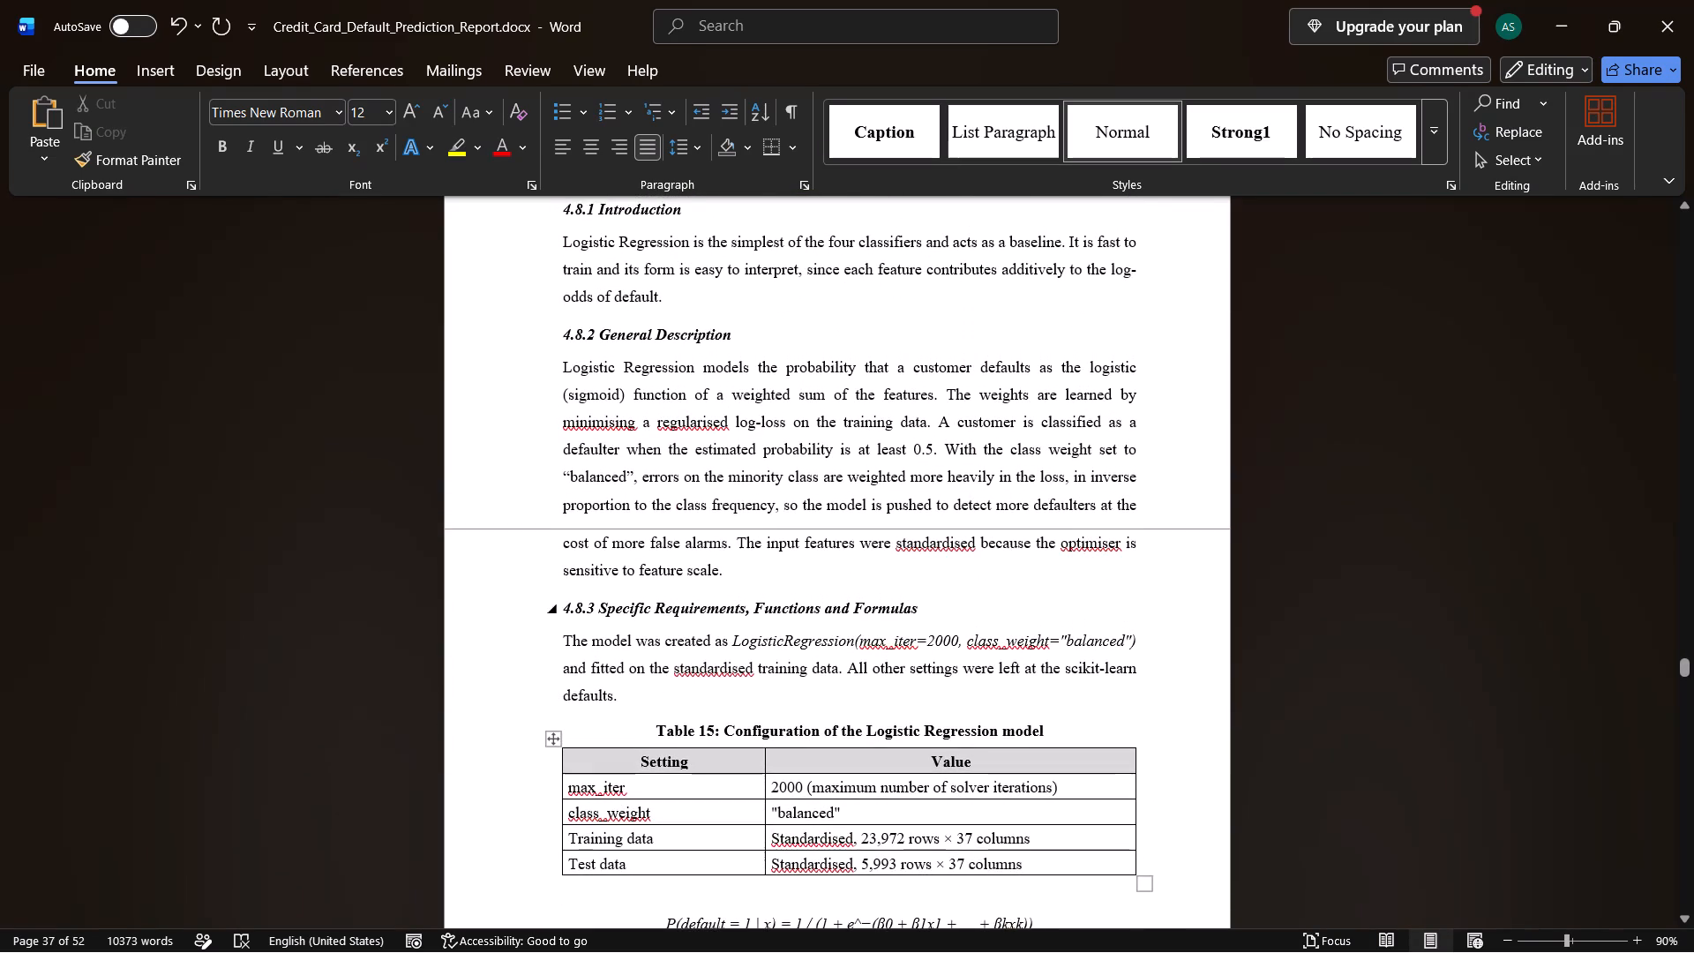
pyautogui.scroll(2, 891, 621)
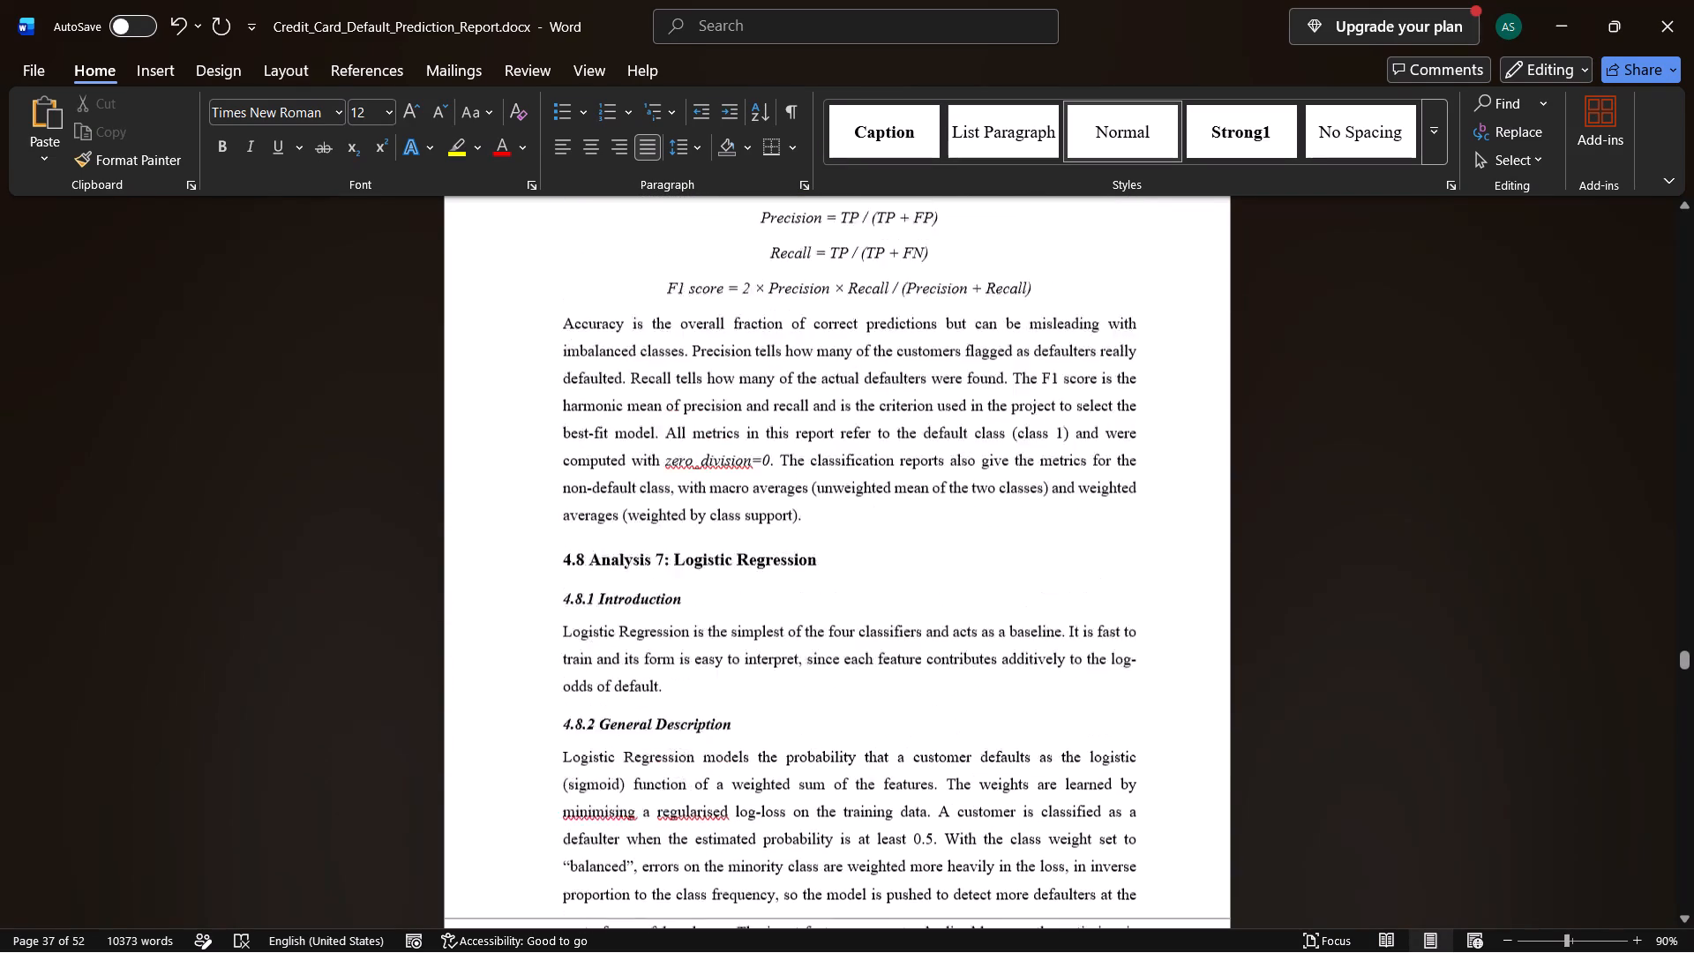
pyautogui.scroll(1, 891, 621)
pyautogui.scroll(2, 708, 569)
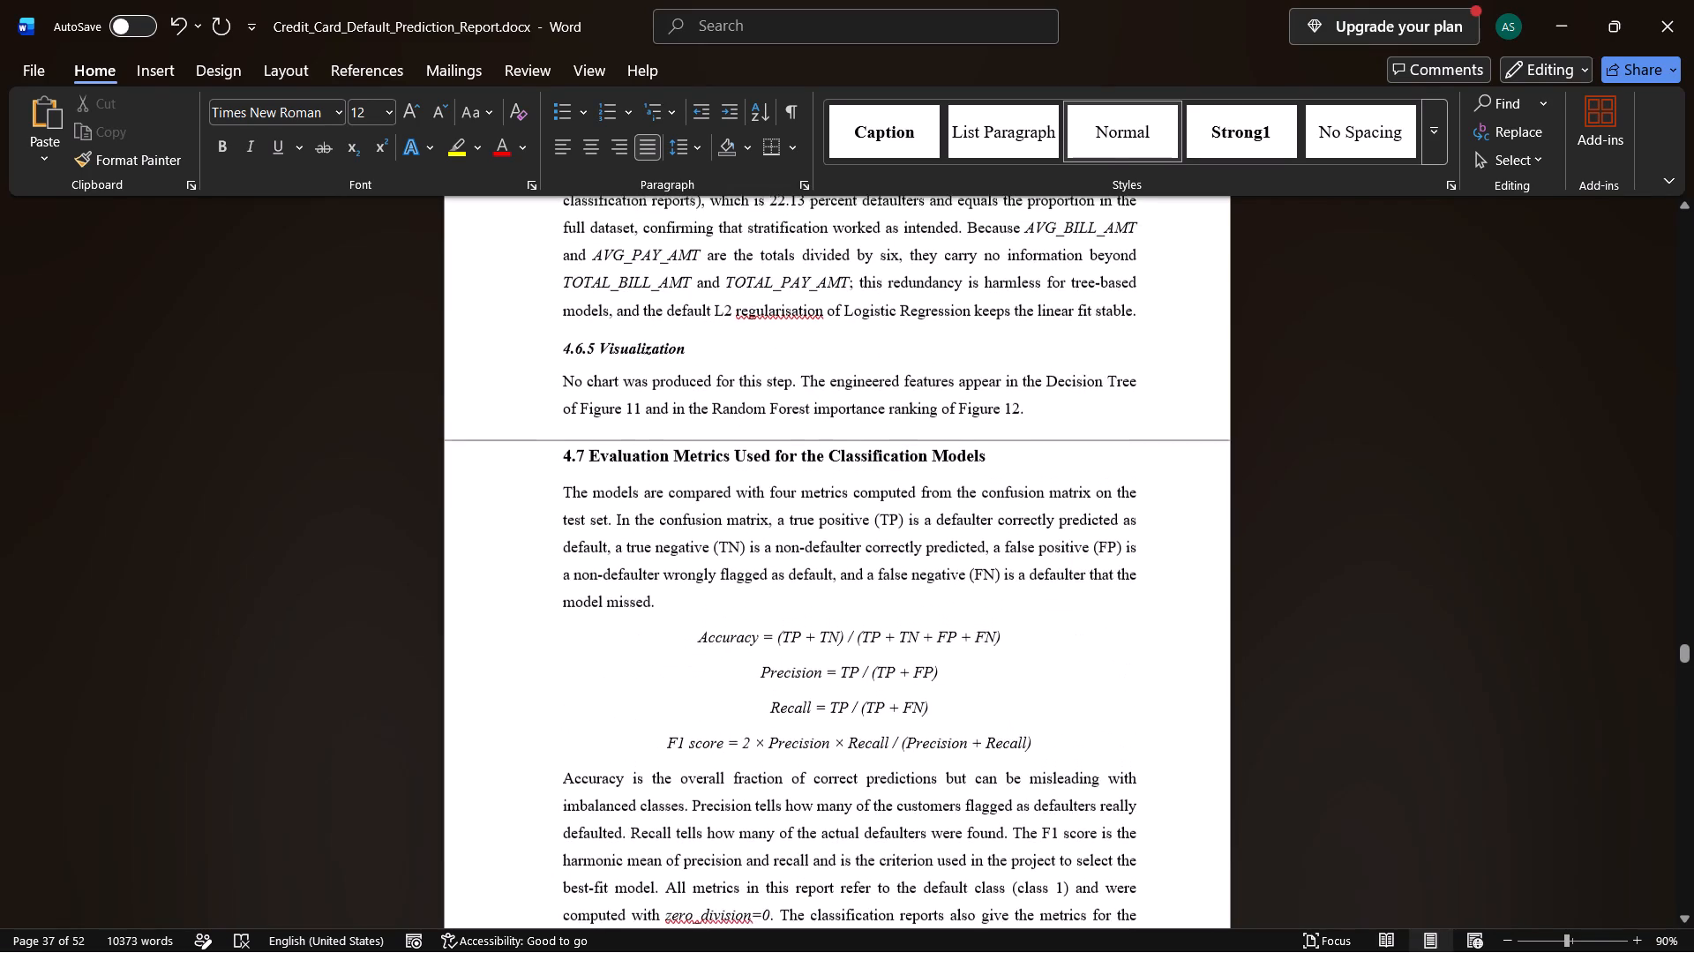
pyautogui.scroll(1, 708, 569)
pyautogui.scroll(1, 799, 618)
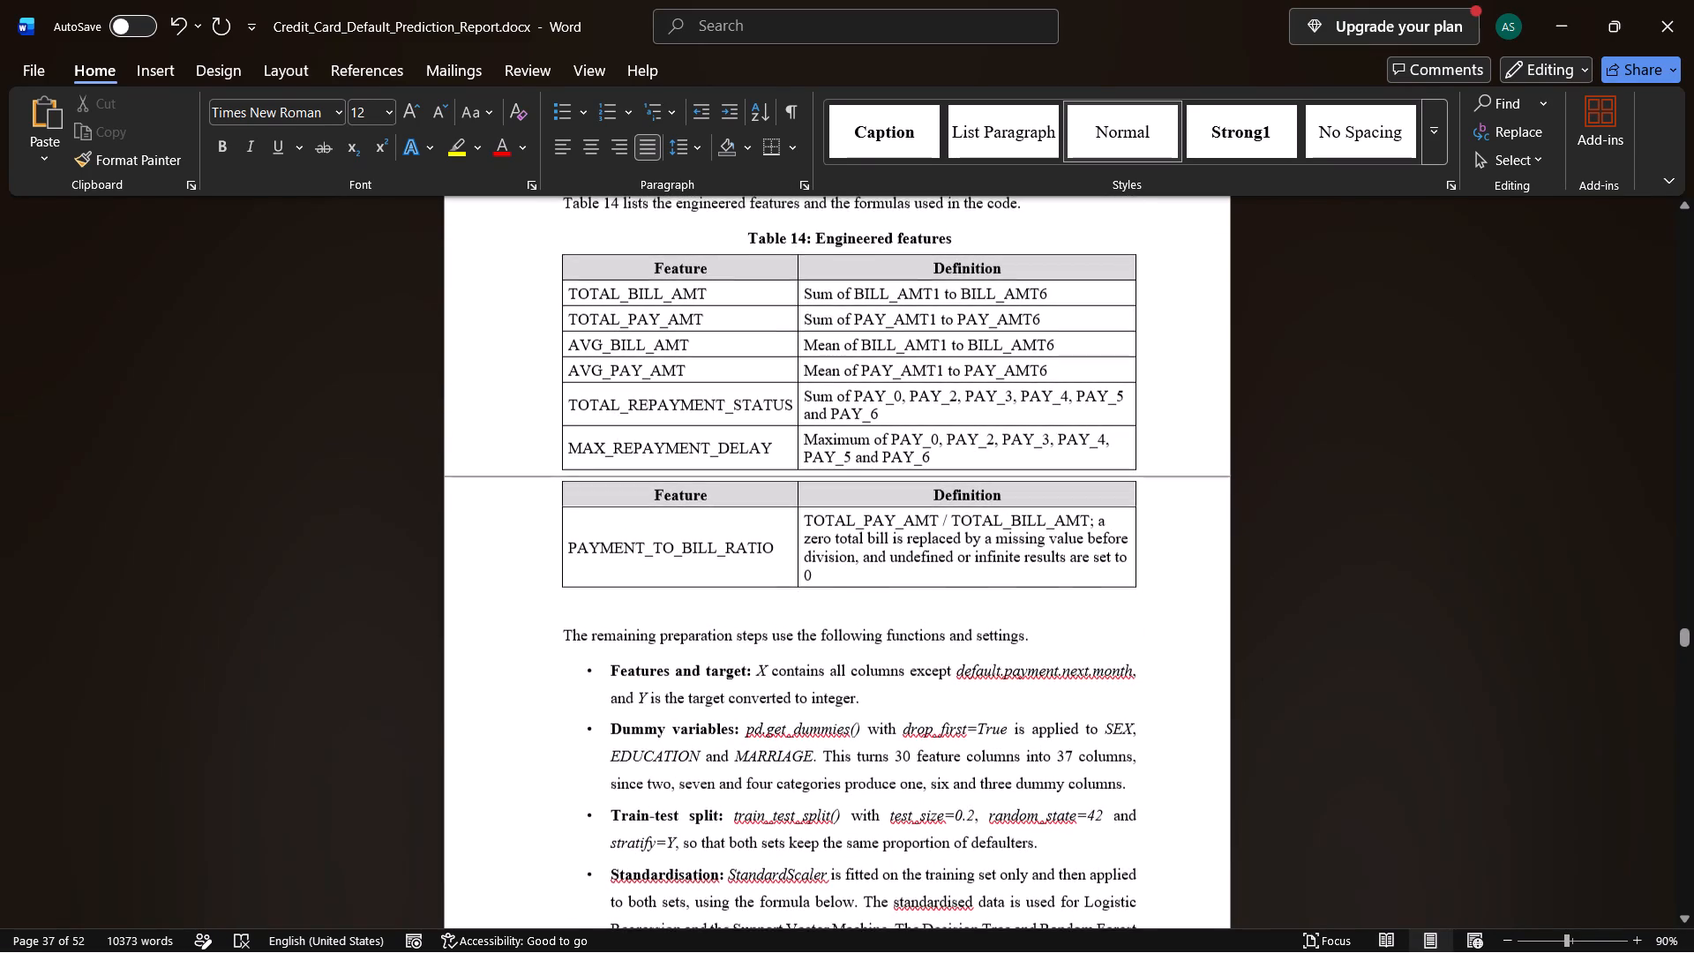
pyautogui.scroll(1, 799, 618)
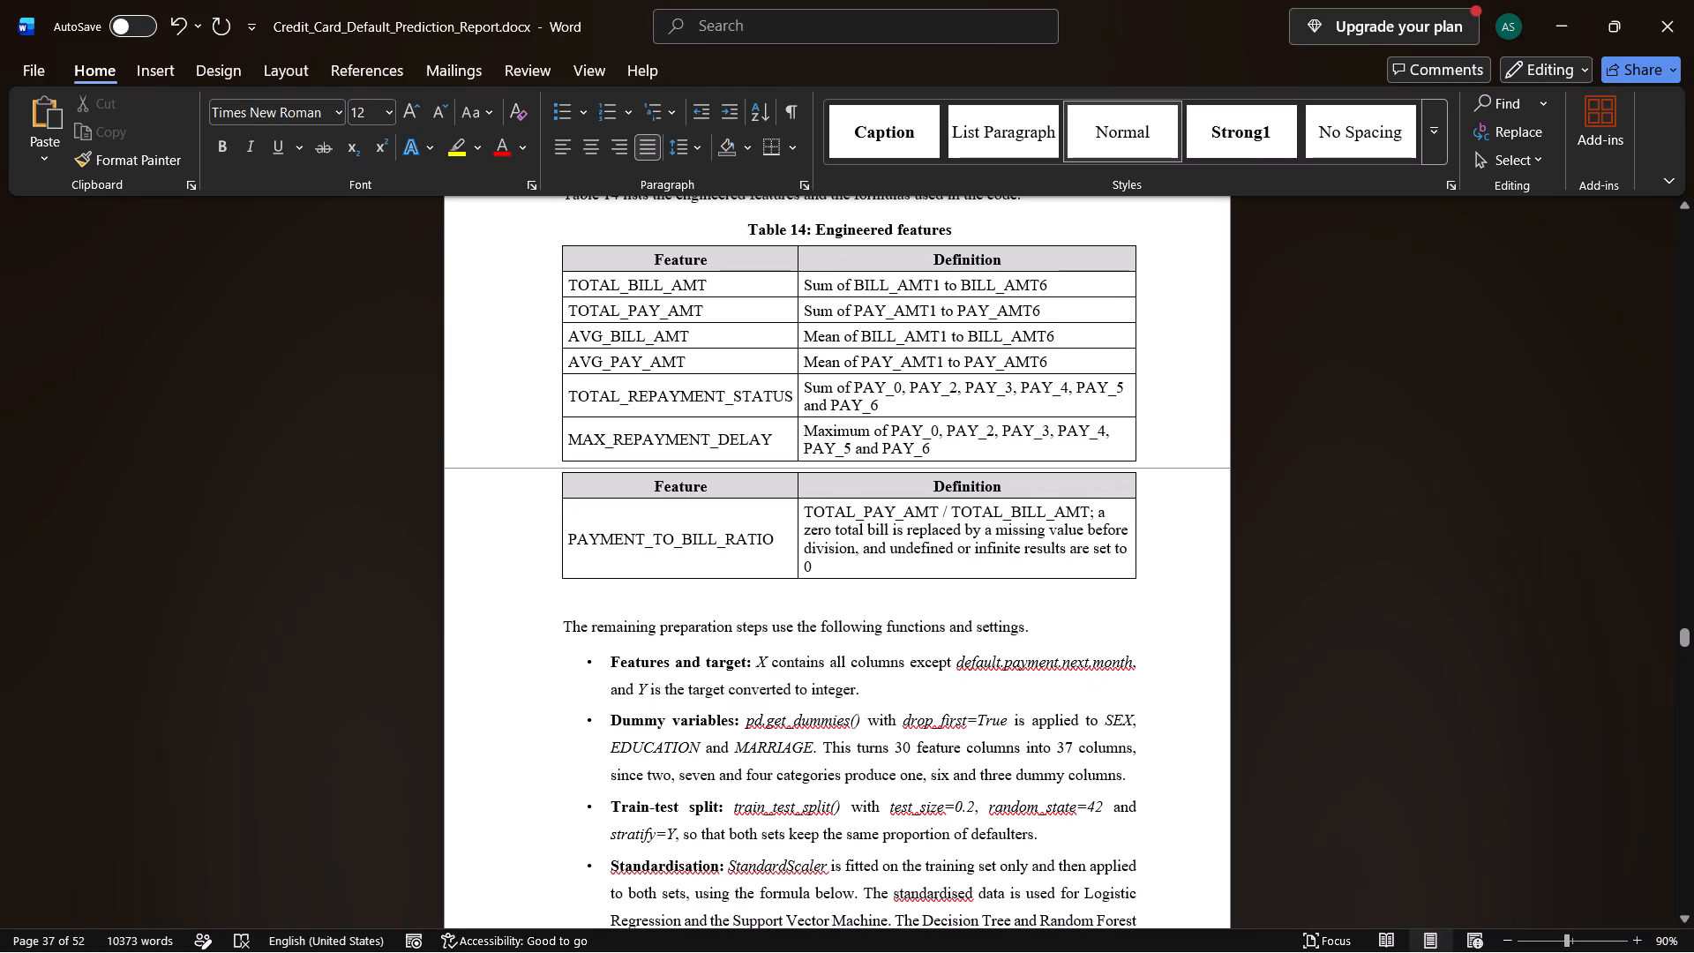
pyautogui.scroll(1, 799, 618)
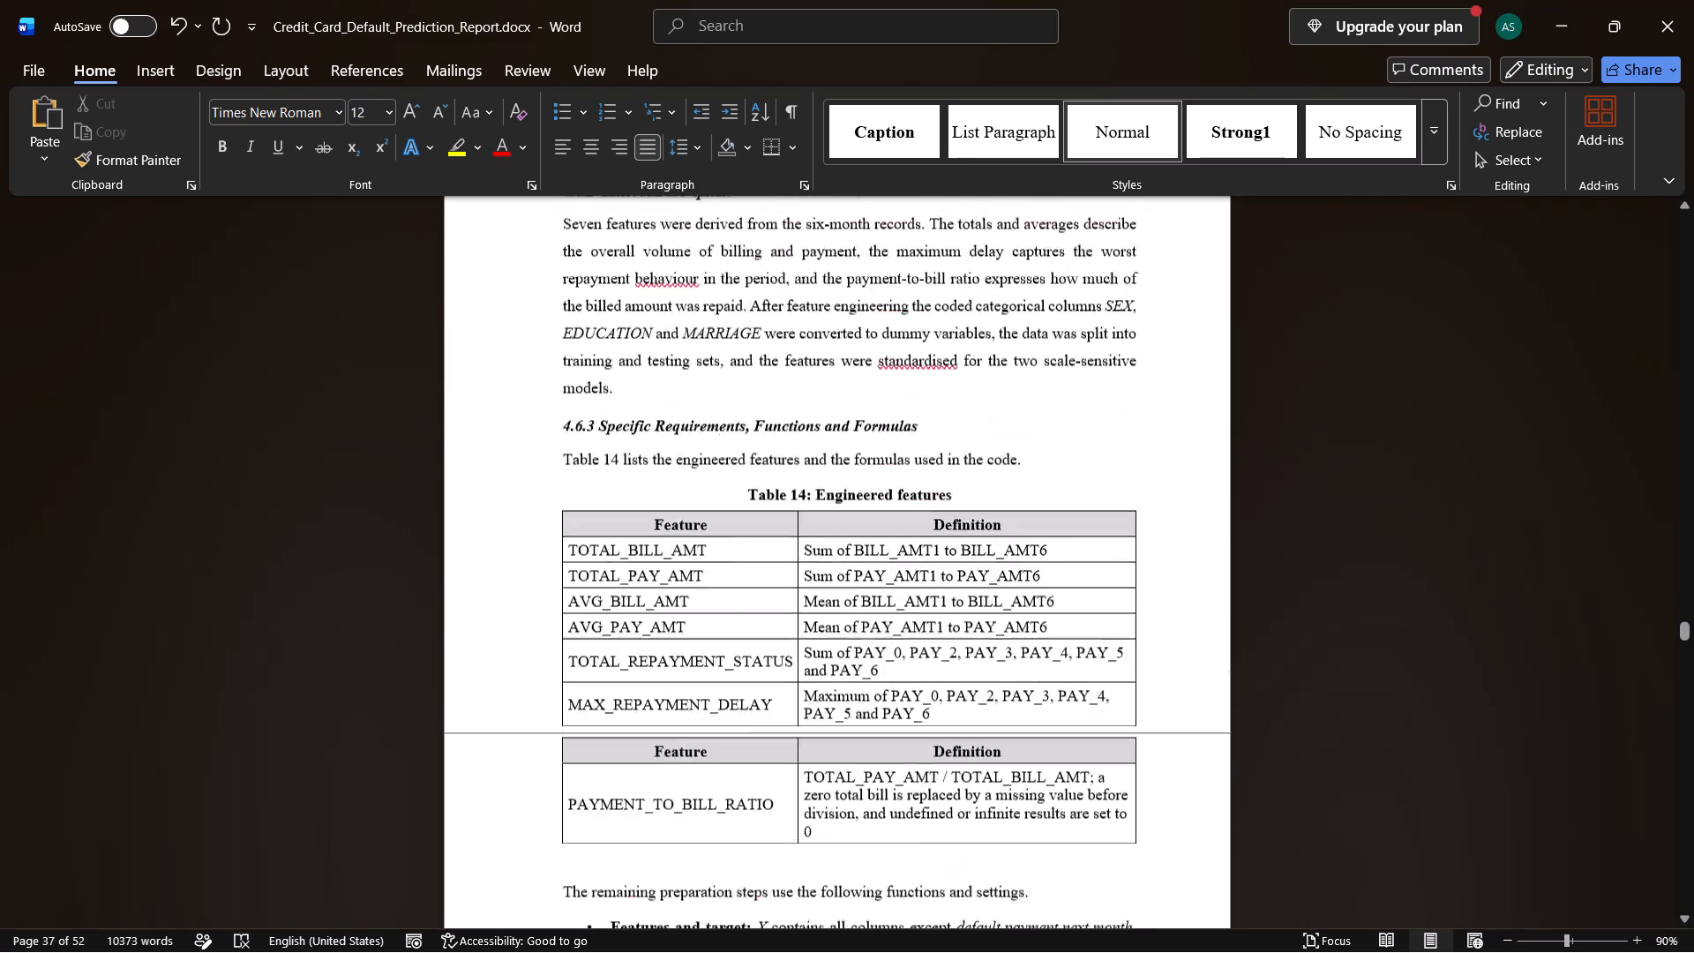
pyautogui.scroll(3, 799, 618)
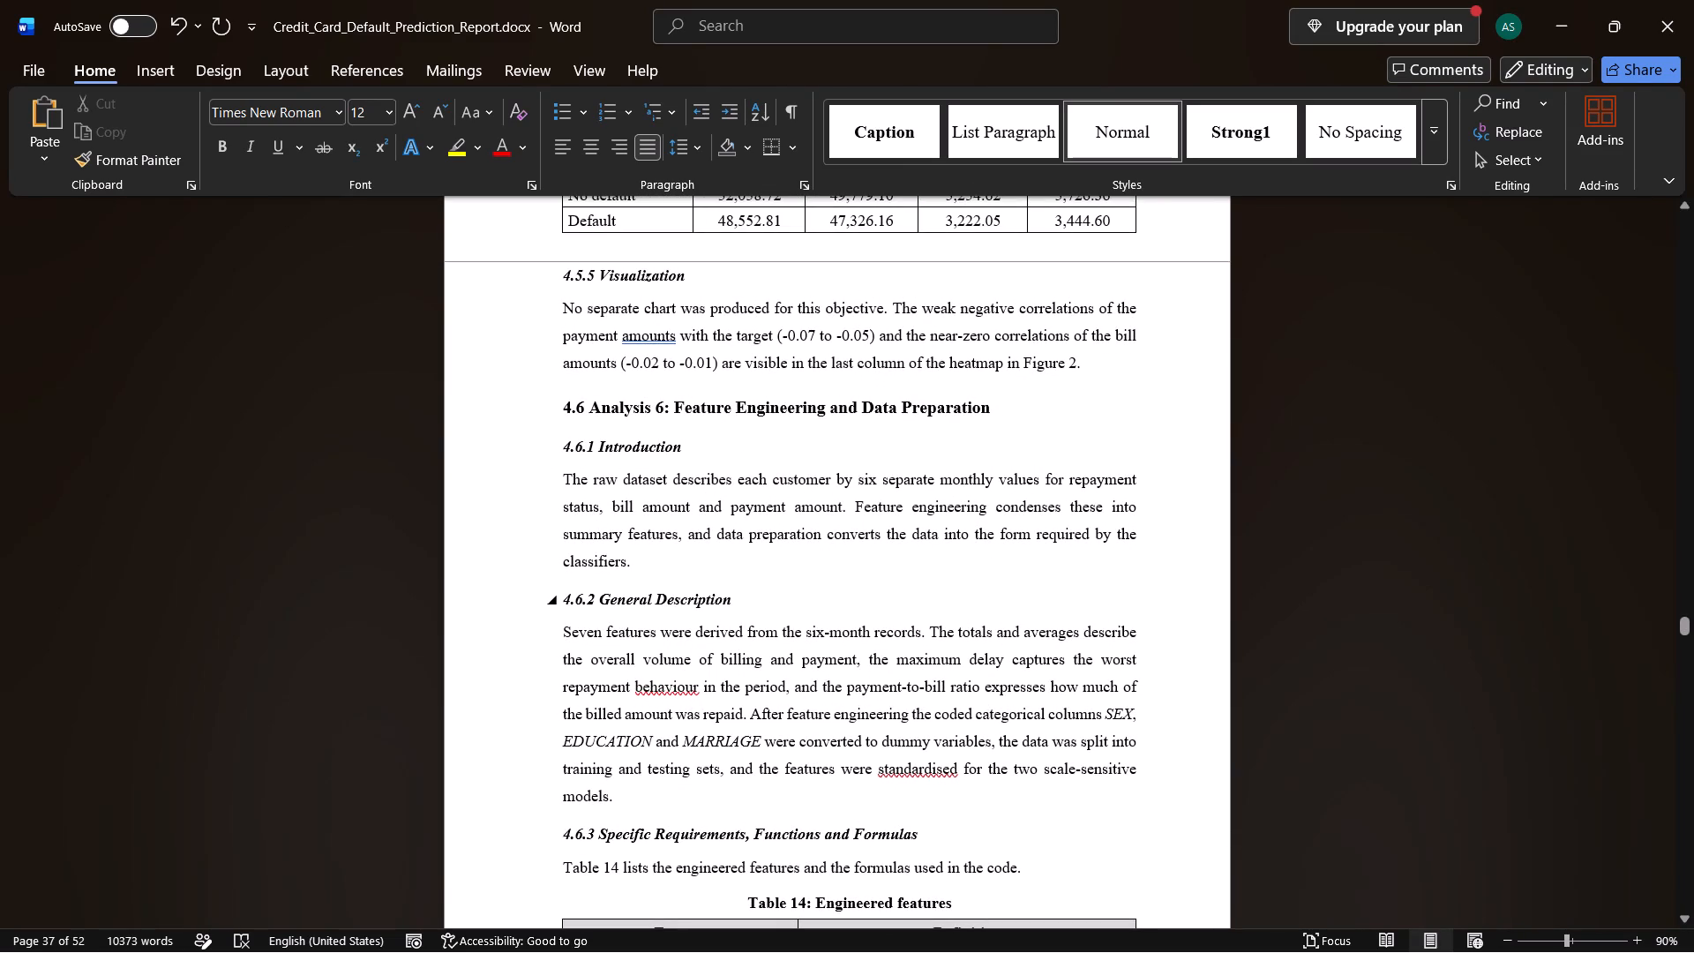
# Insert an extra space before the italic column name SEX in the section 4.6.2 General Description paragraph.
pyautogui.click(1104, 718)
pyautogui.press('space')
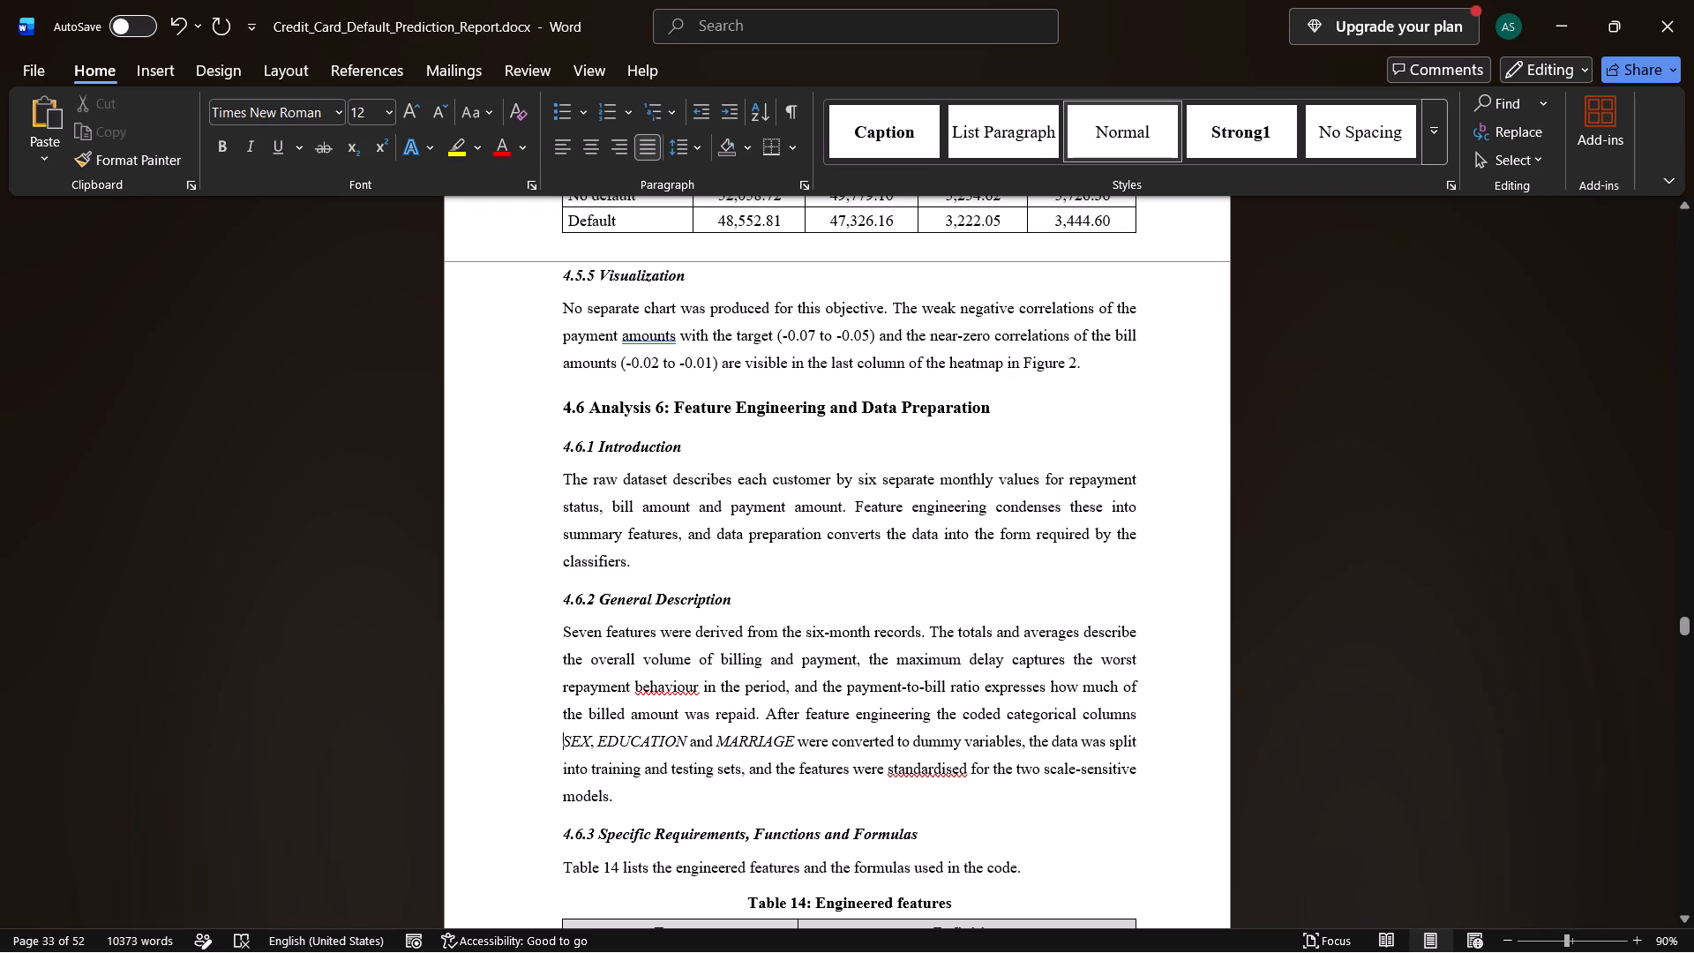
pyautogui.click(594, 744)
pyautogui.click(570, 722)
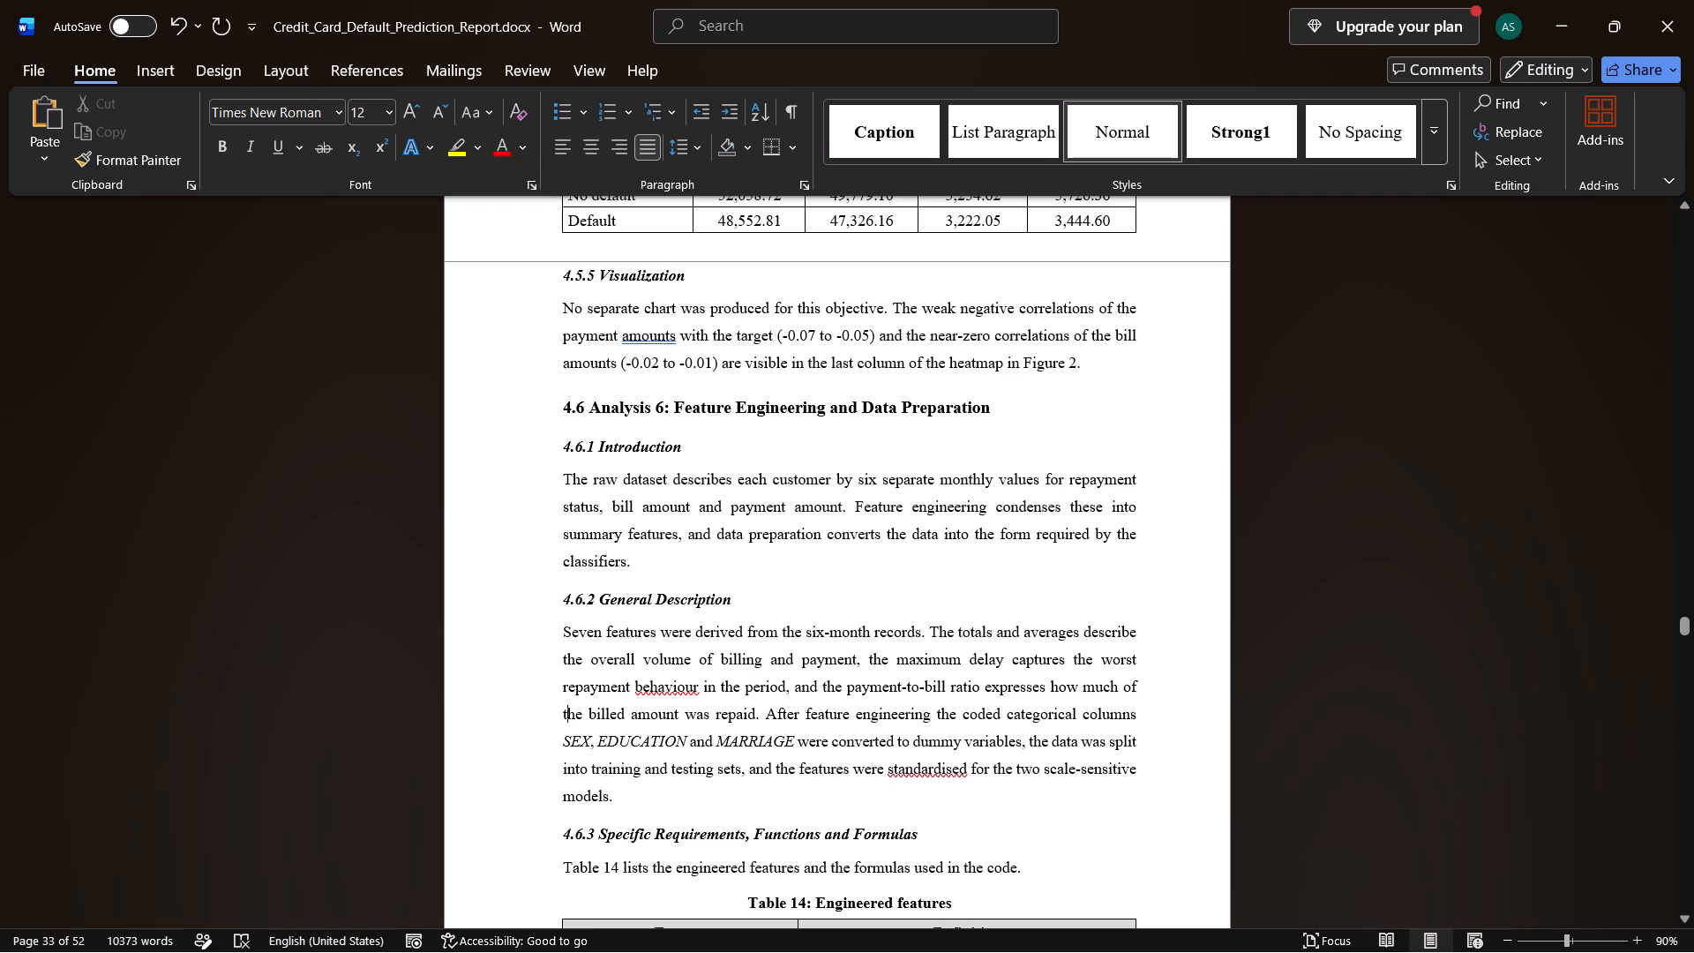
pyautogui.click(575, 739)
# Skim the report from section 4.6 to the Chapter 7 references, checking the text formatting.
pyautogui.scroll(-1, 604, 669)
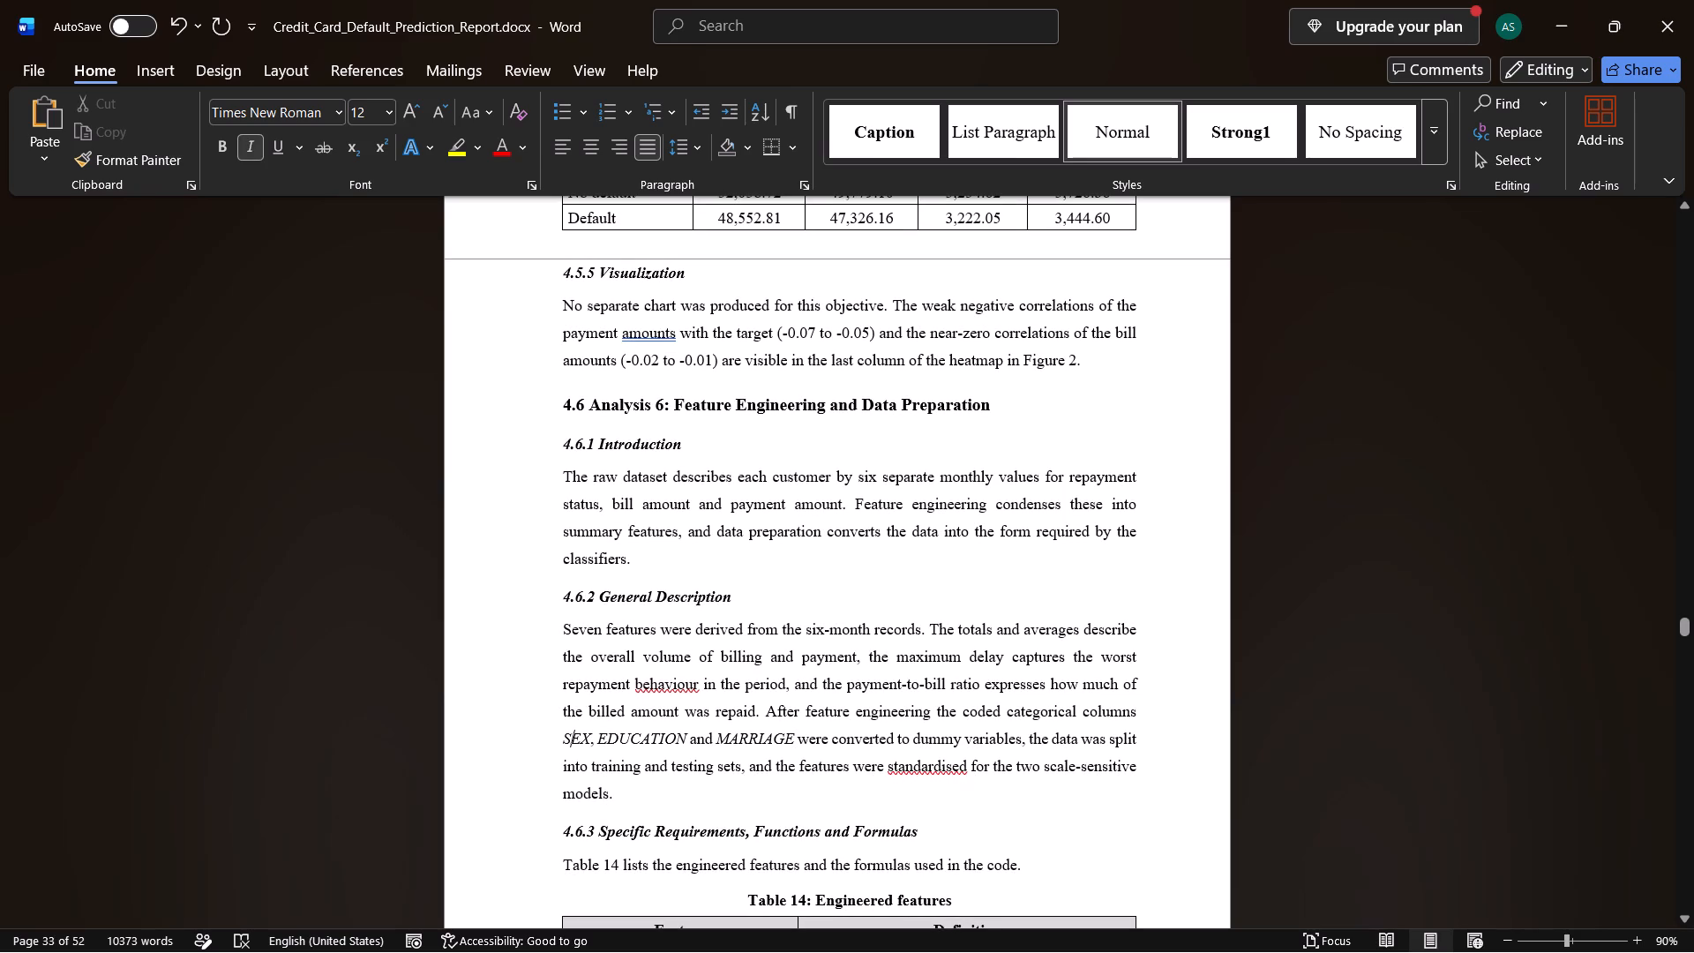
pyautogui.scroll(-1, 761, 726)
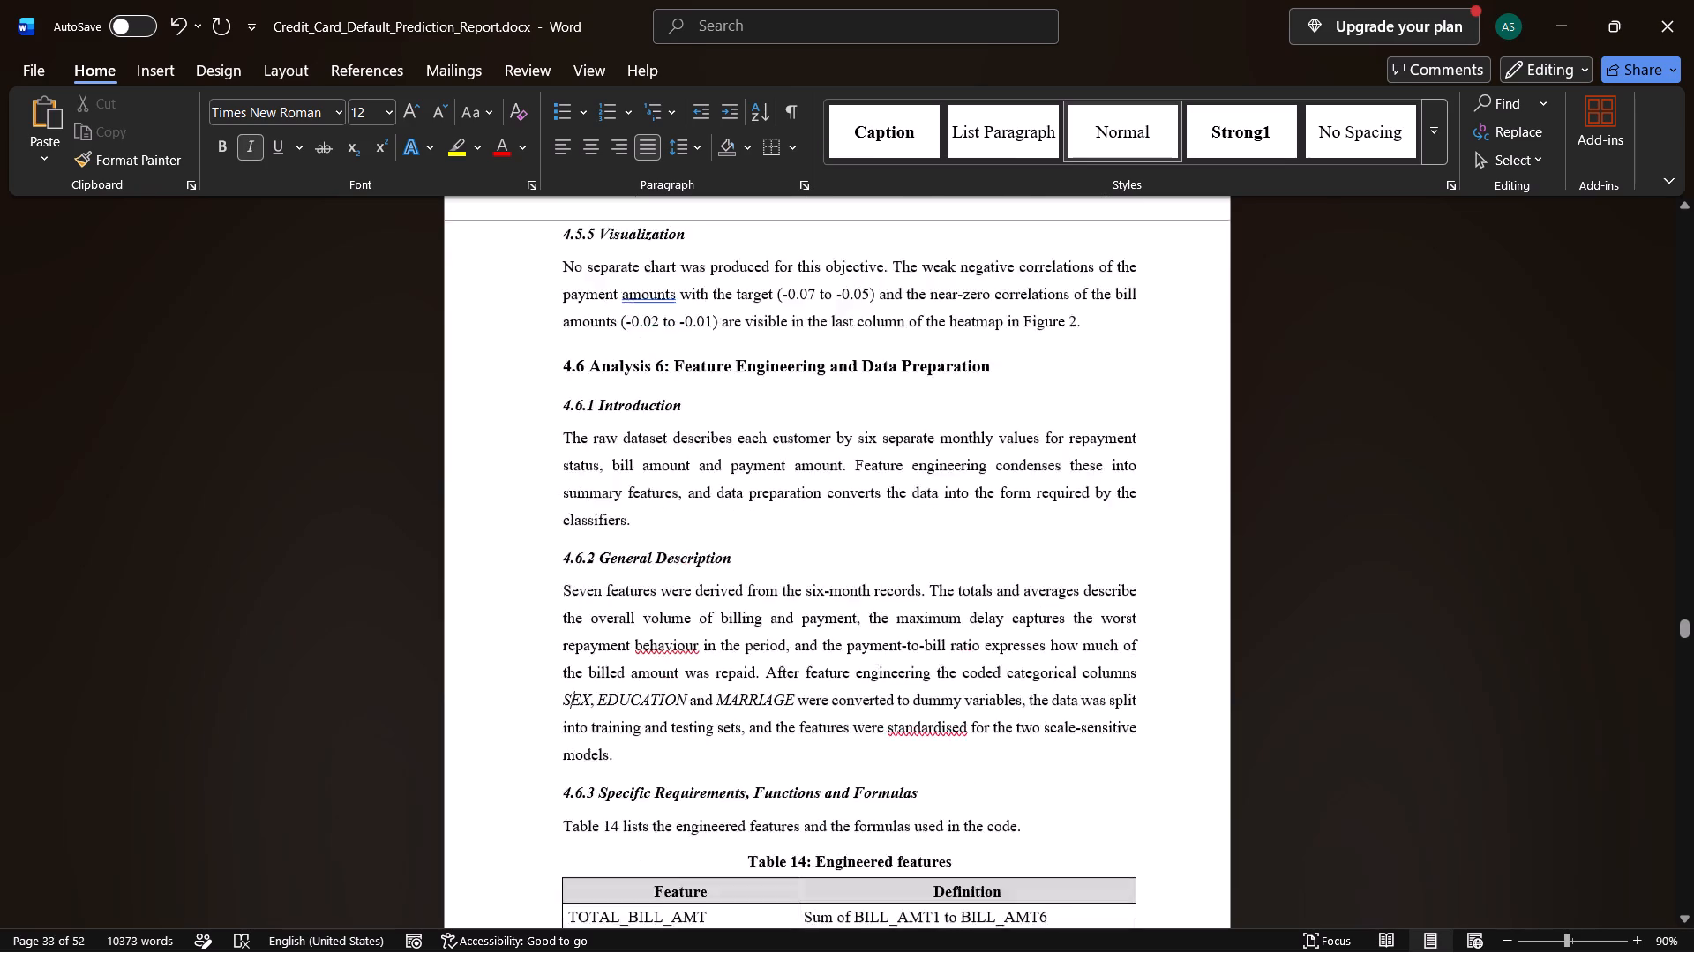
pyautogui.scroll(-1, 761, 726)
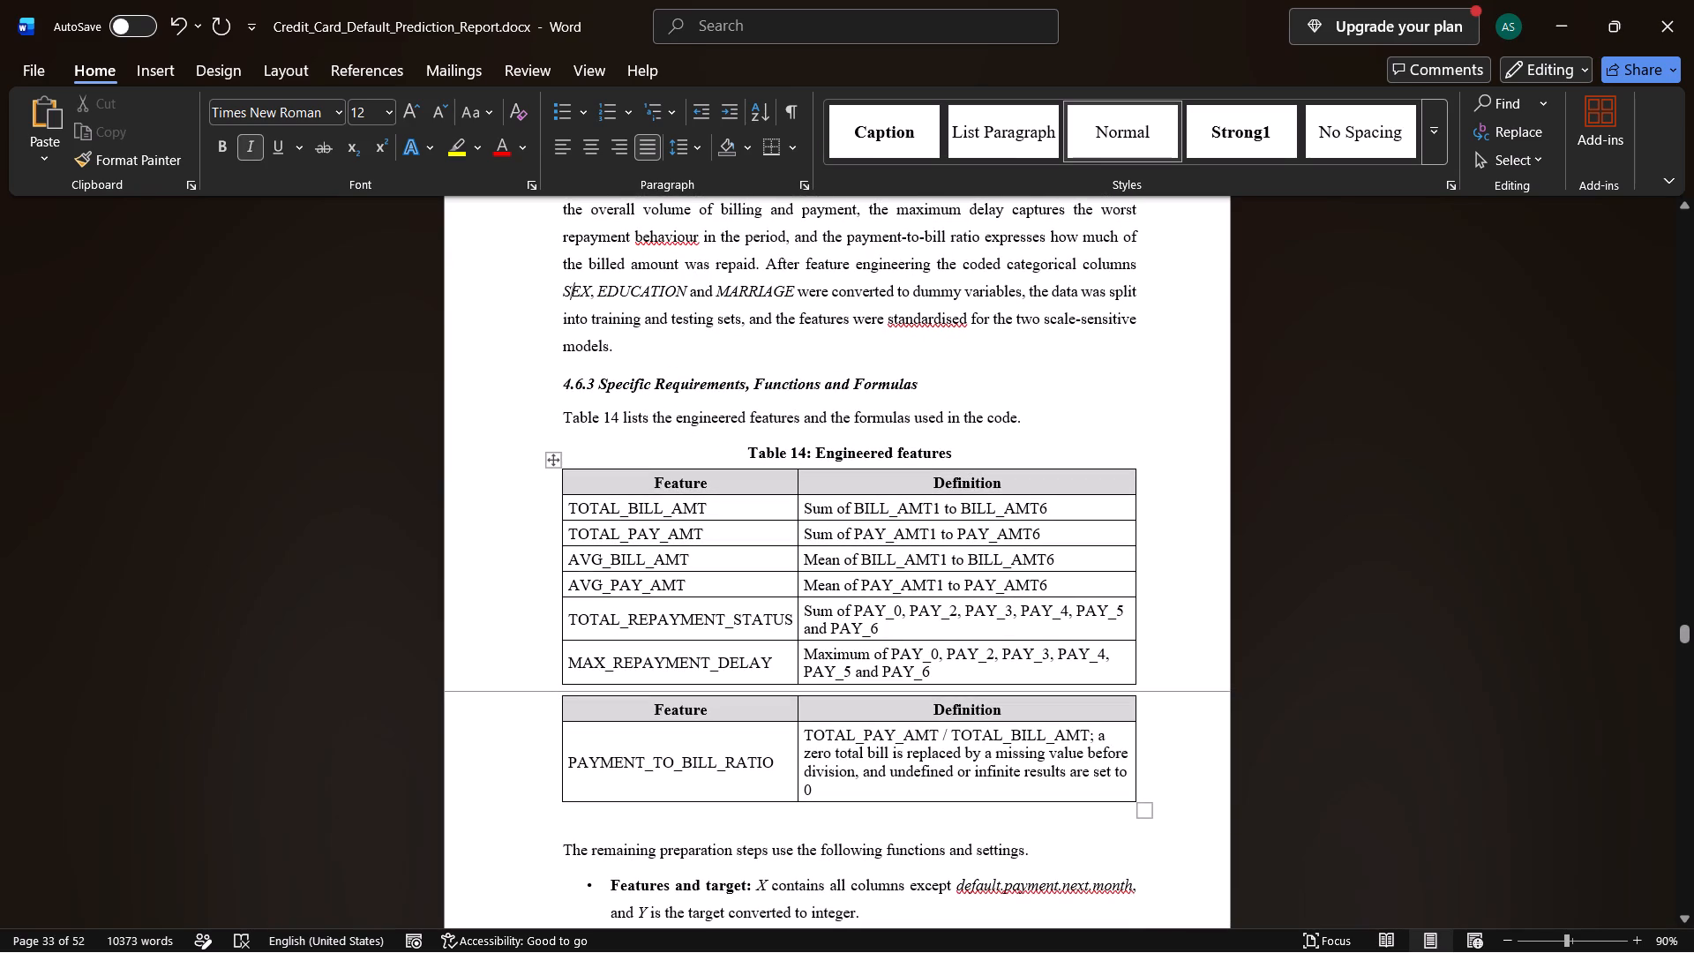
# Review the report from section 4.6.3 through the 4.10 Random Forest analysis, checking italic code terms, tables and figures for consistent formatting.
pyautogui.scroll(-1, 841, 627)
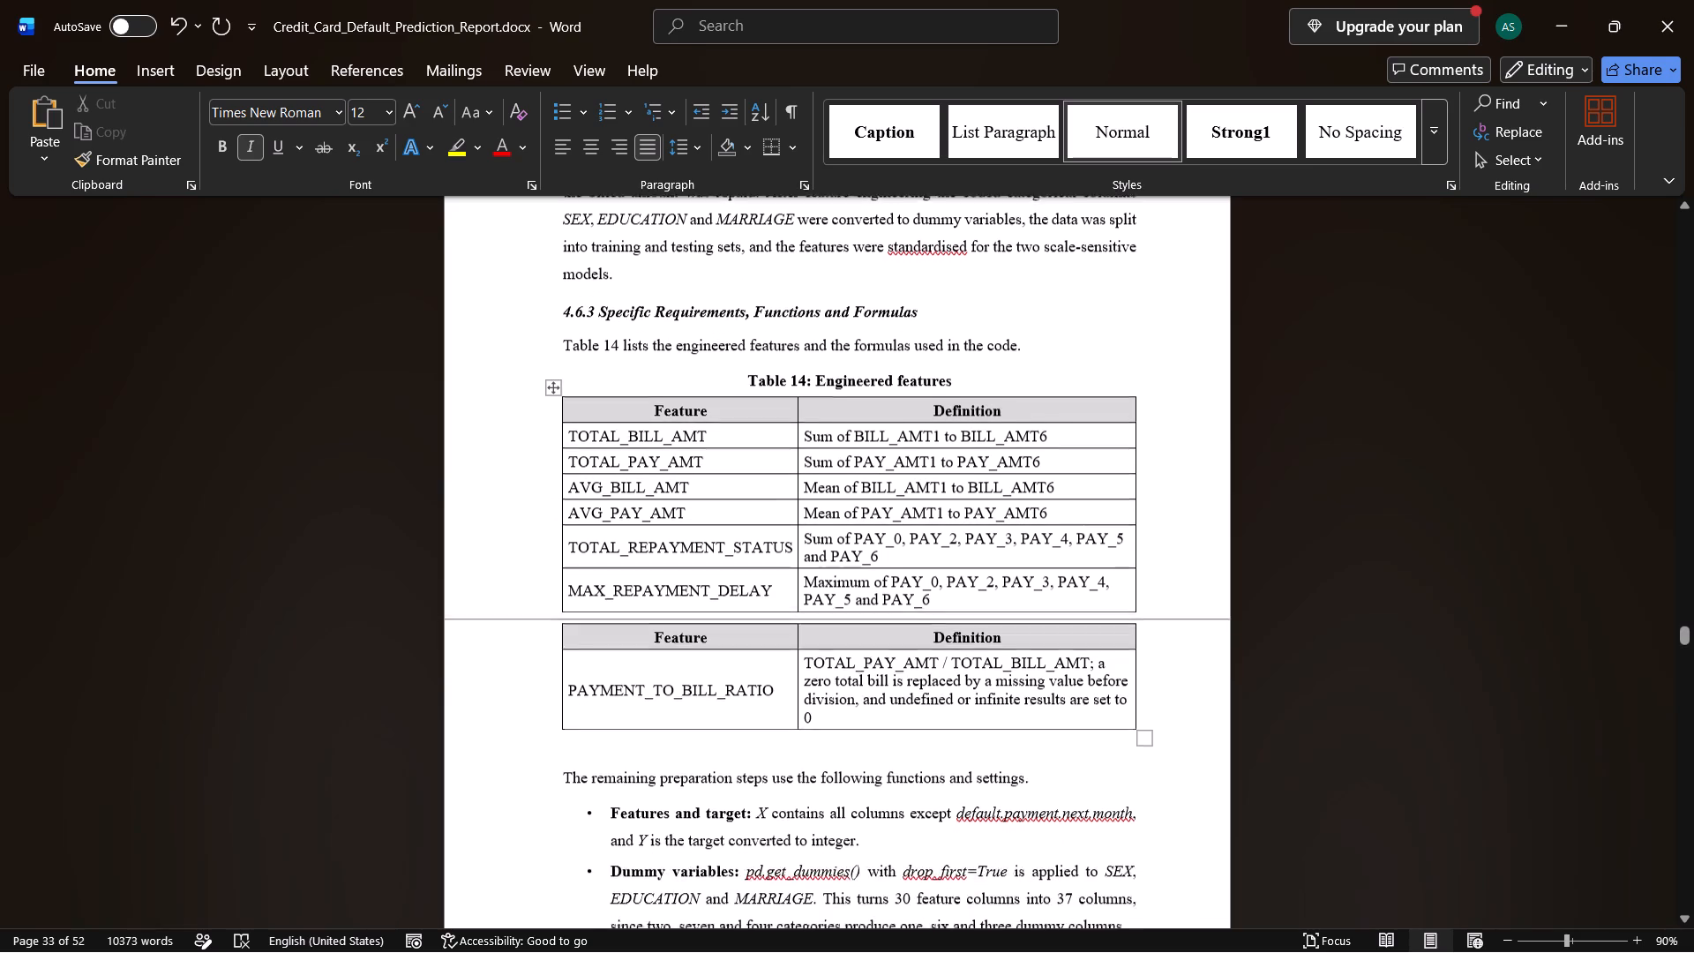
pyautogui.scroll(-8, 841, 627)
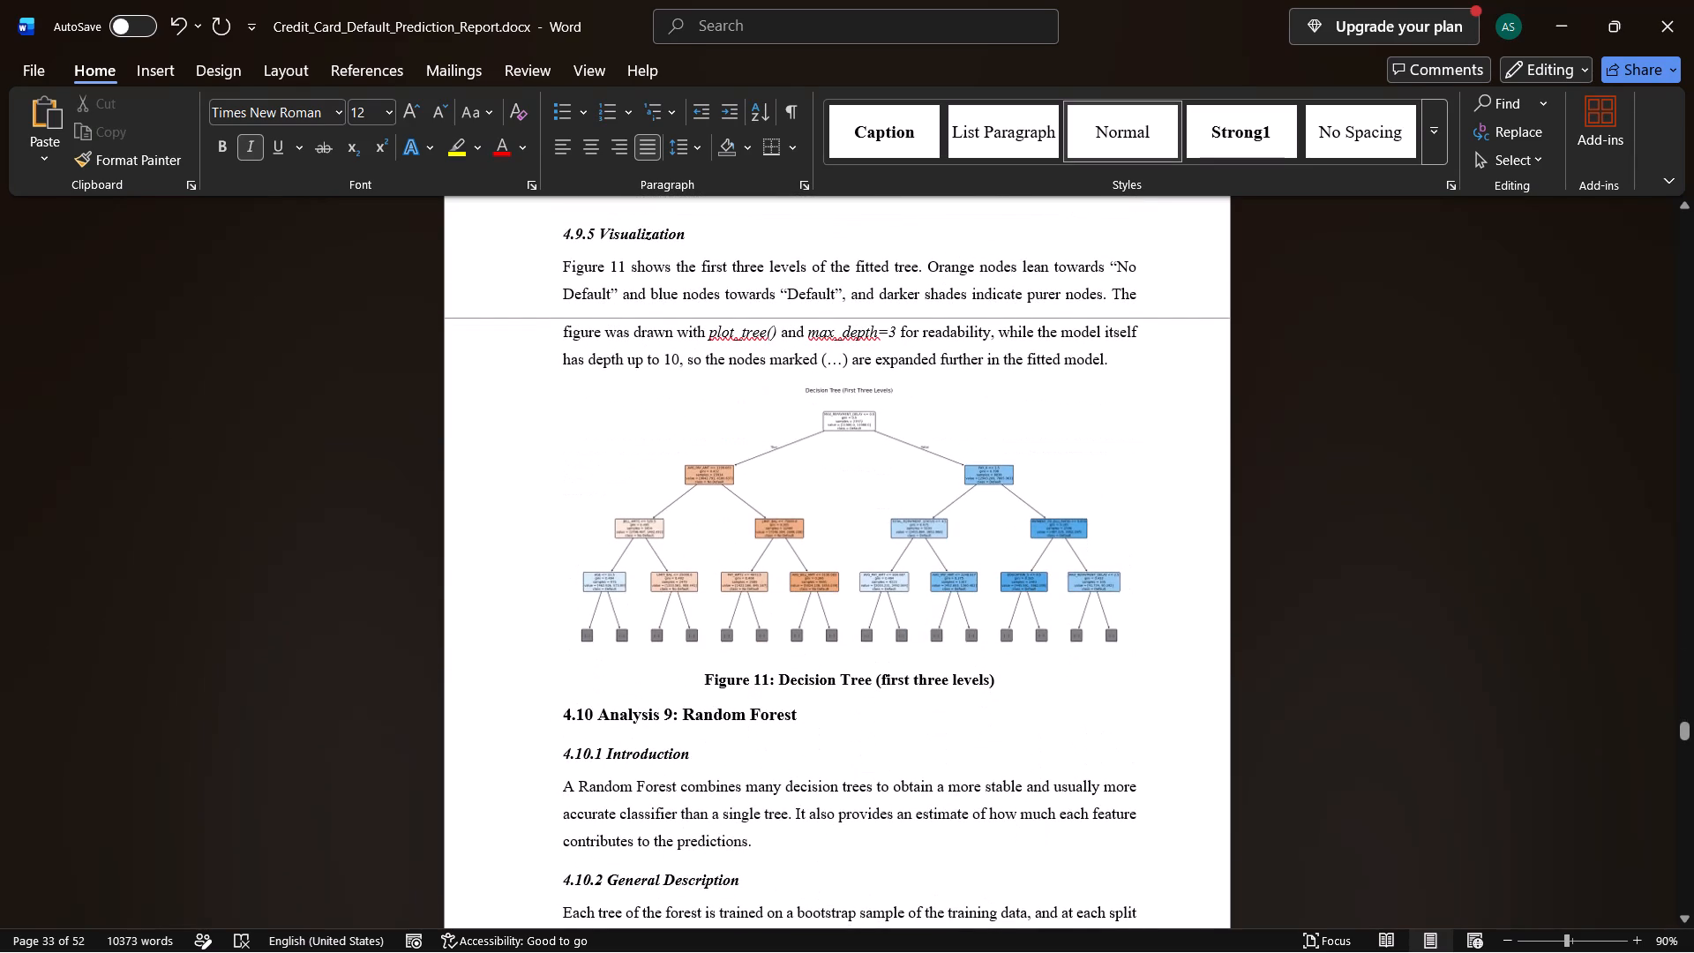
pyautogui.scroll(-4, 841, 627)
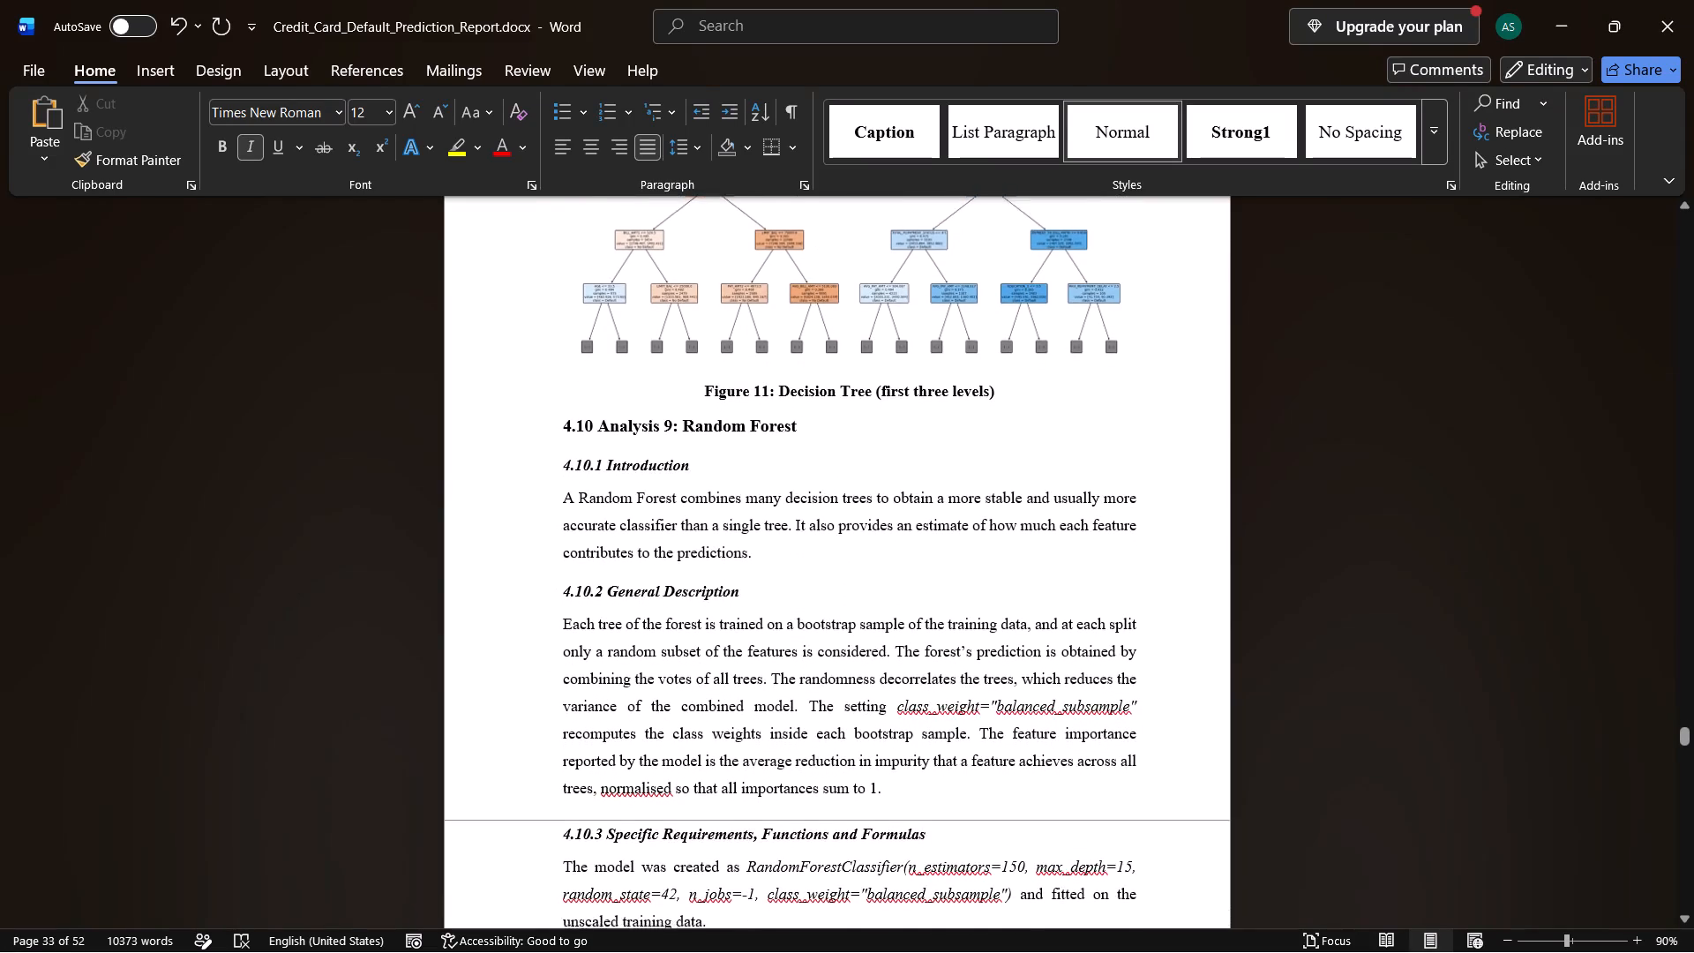
pyautogui.scroll(-3, 841, 627)
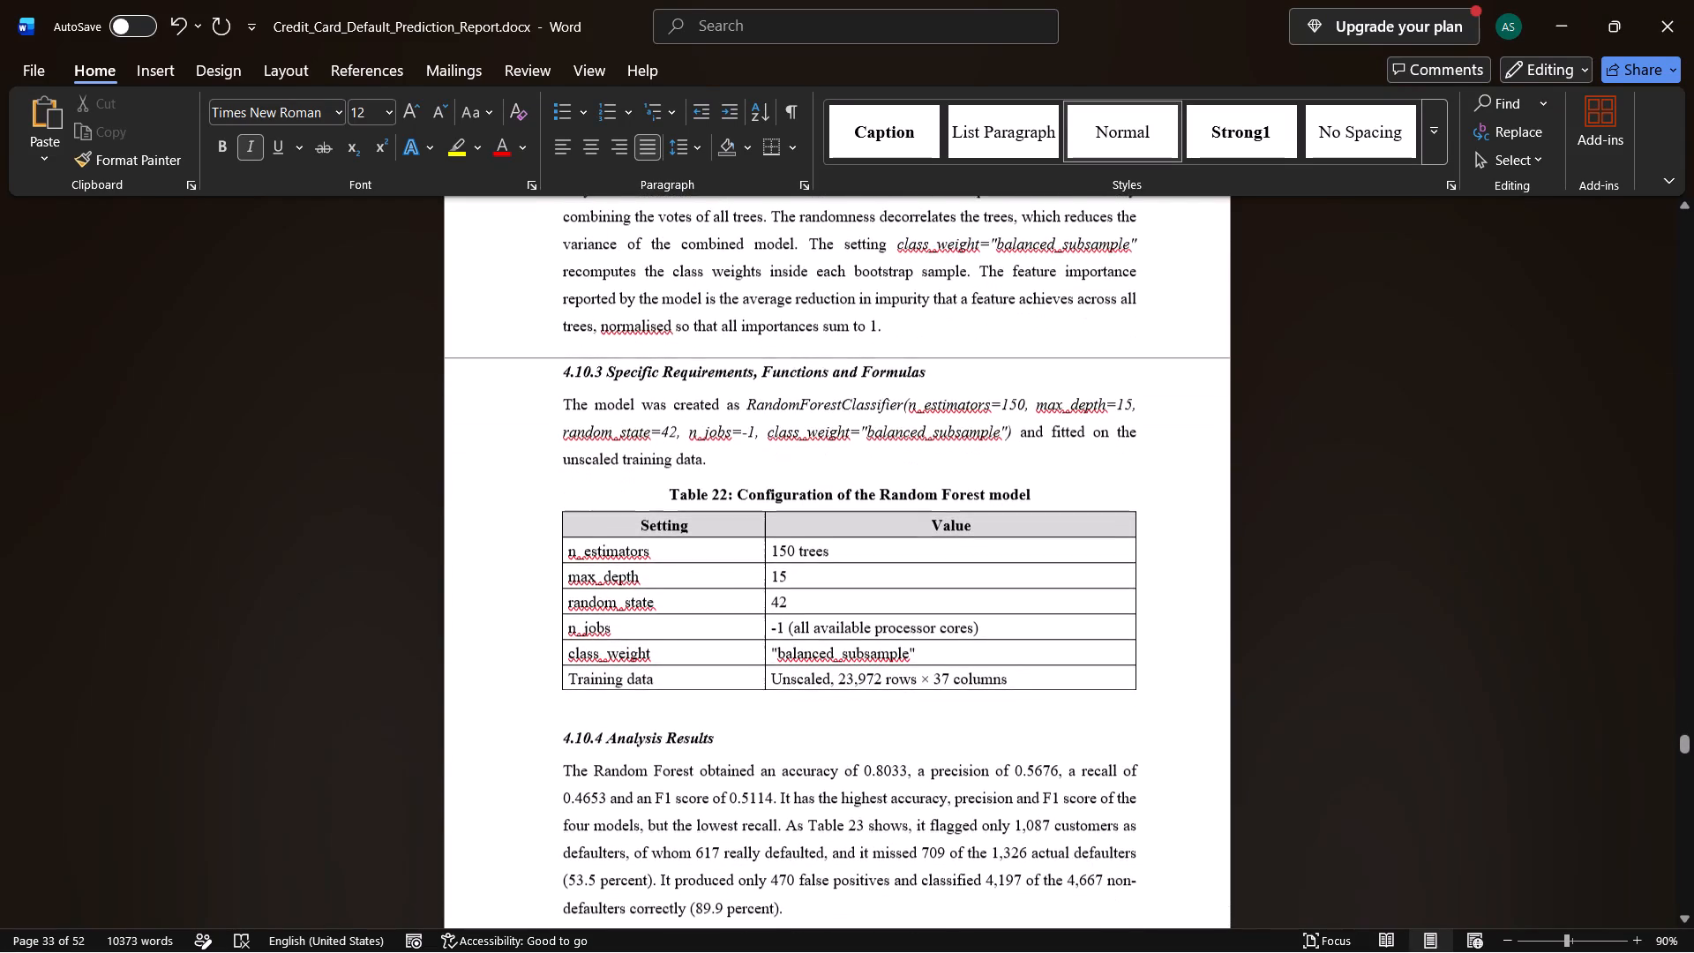
pyautogui.scroll(-2, 841, 627)
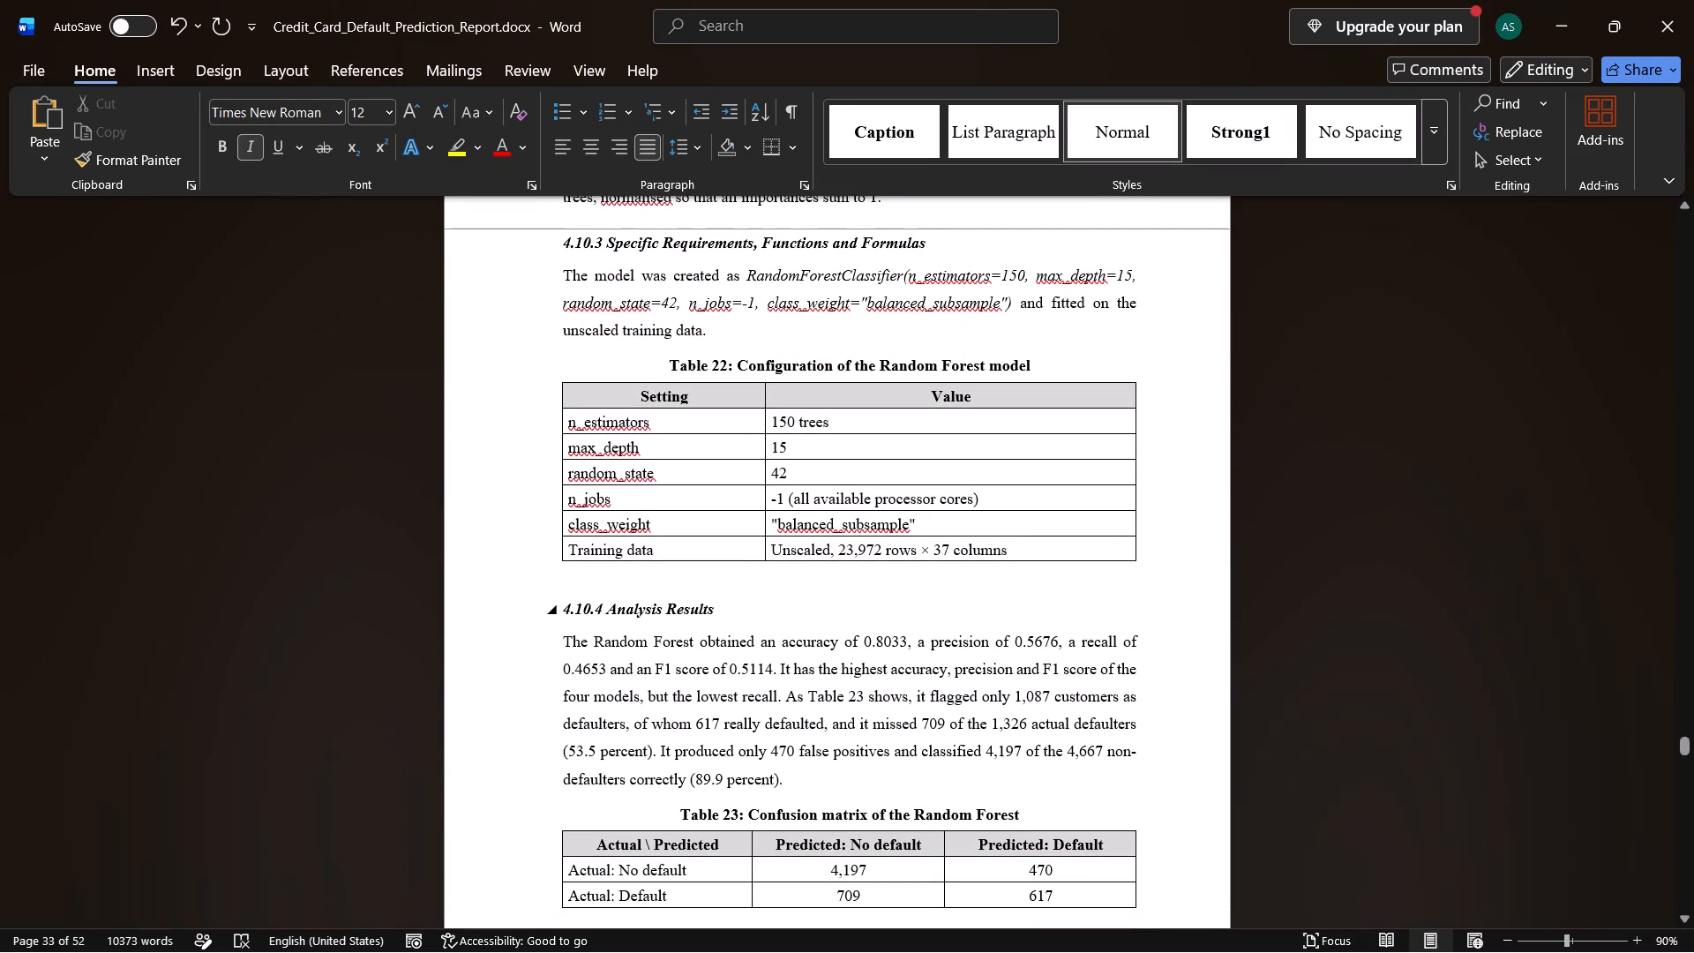
pyautogui.scroll(1, 841, 627)
pyautogui.scroll(-1, 841, 627)
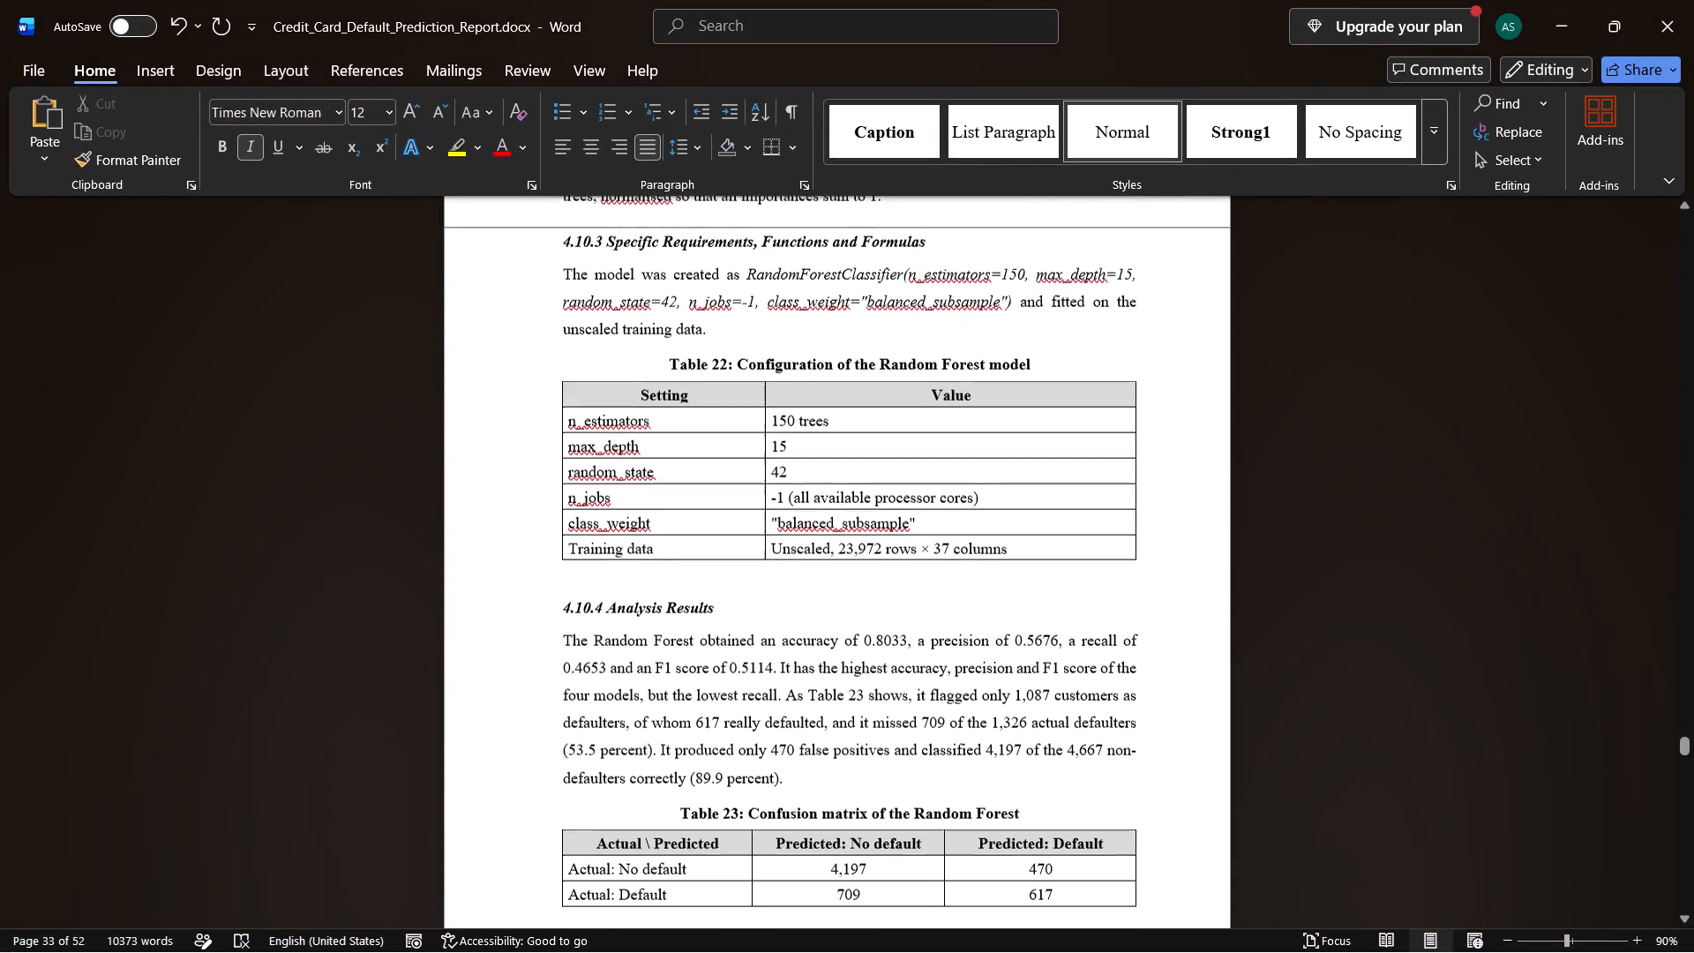
pyautogui.scroll(-4, 841, 627)
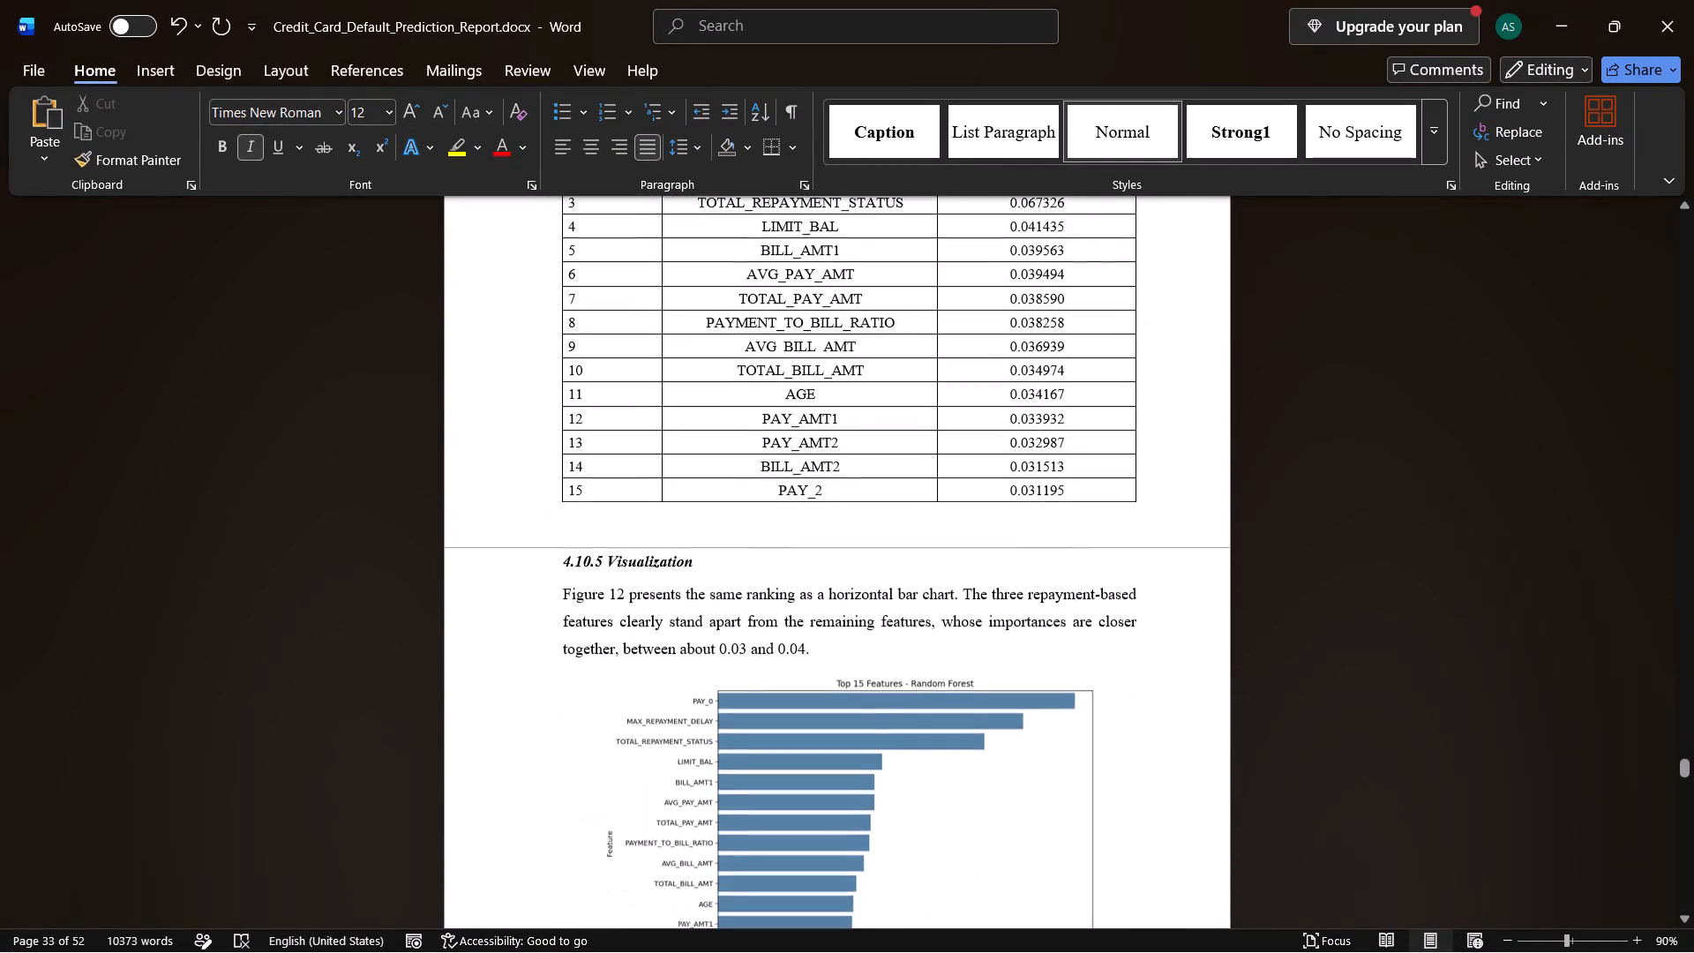
pyautogui.scroll(-2, 841, 627)
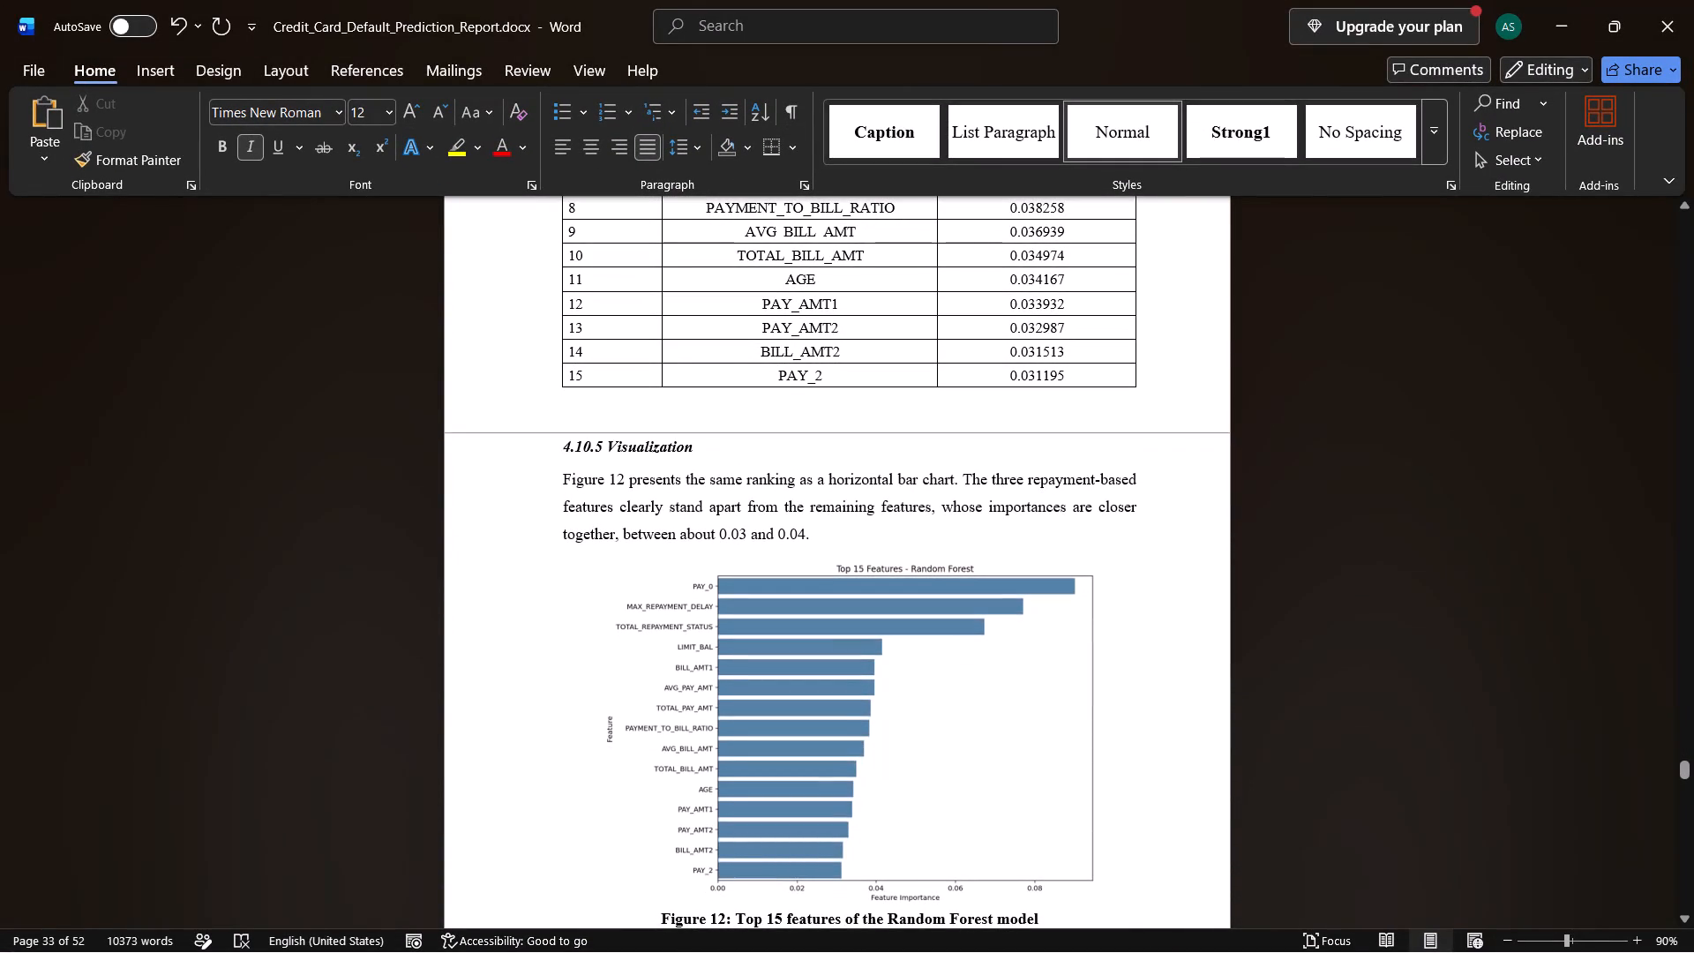
# Review sections 4.11 Support Vector Machine and 4.12 Comparison of the Models, checking code terms, tables and paragraph formatting.
pyautogui.scroll(-5, 841, 627)
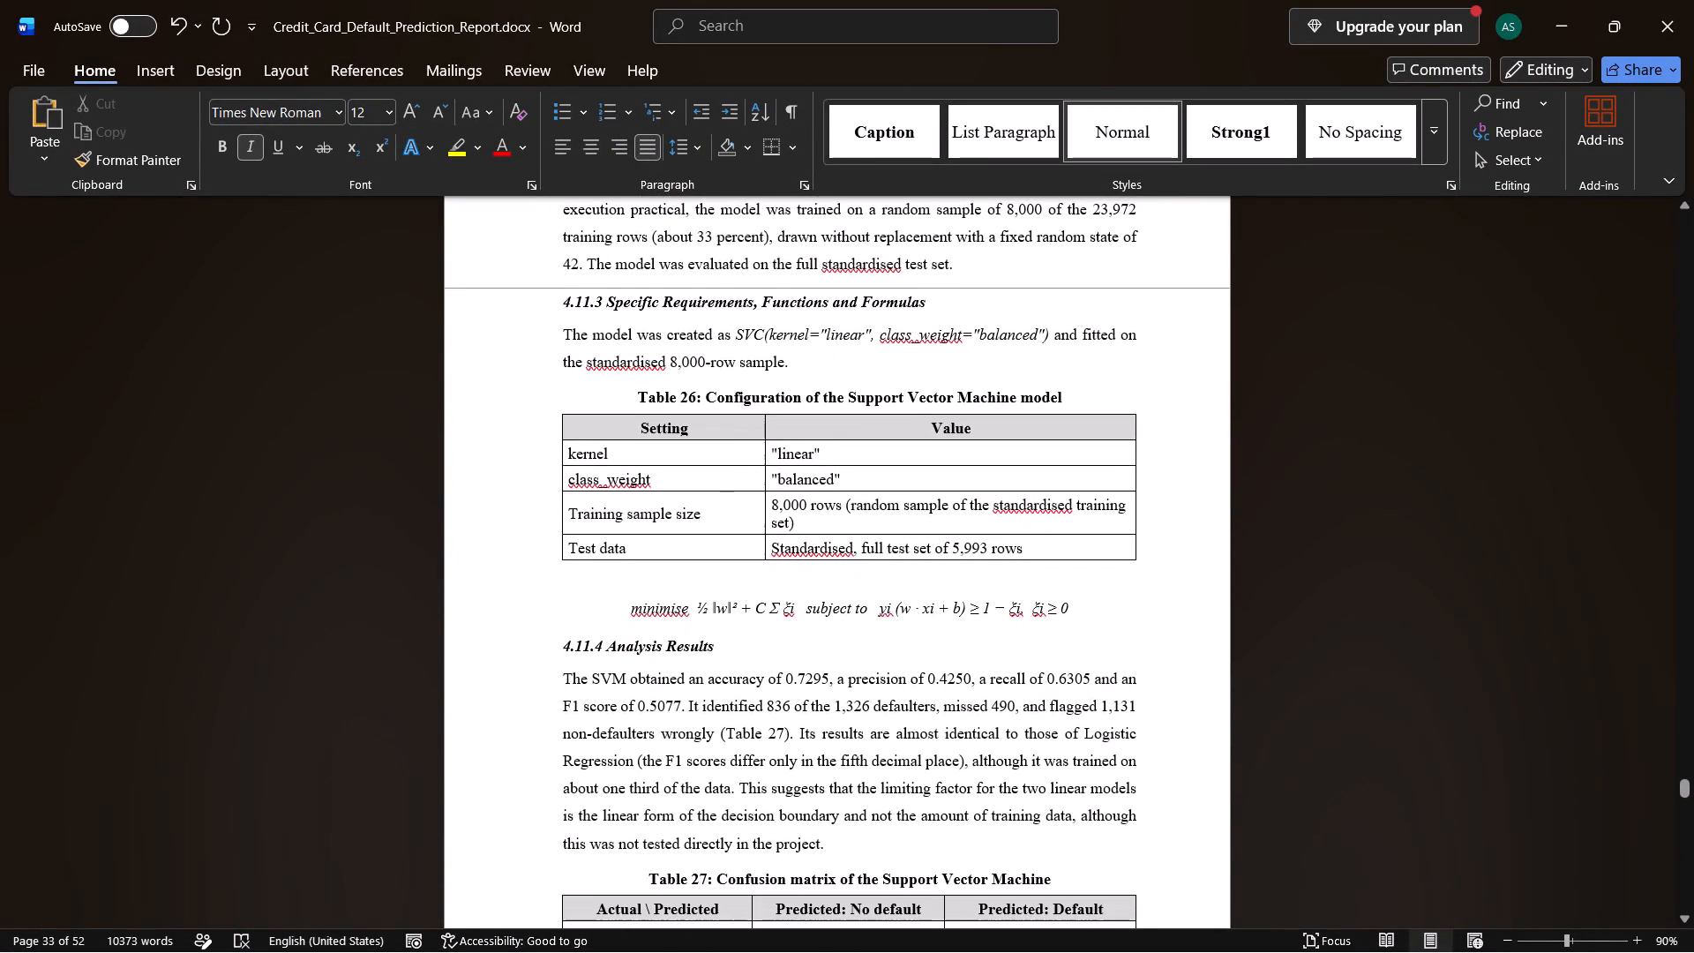
pyautogui.scroll(-4, 836, 577)
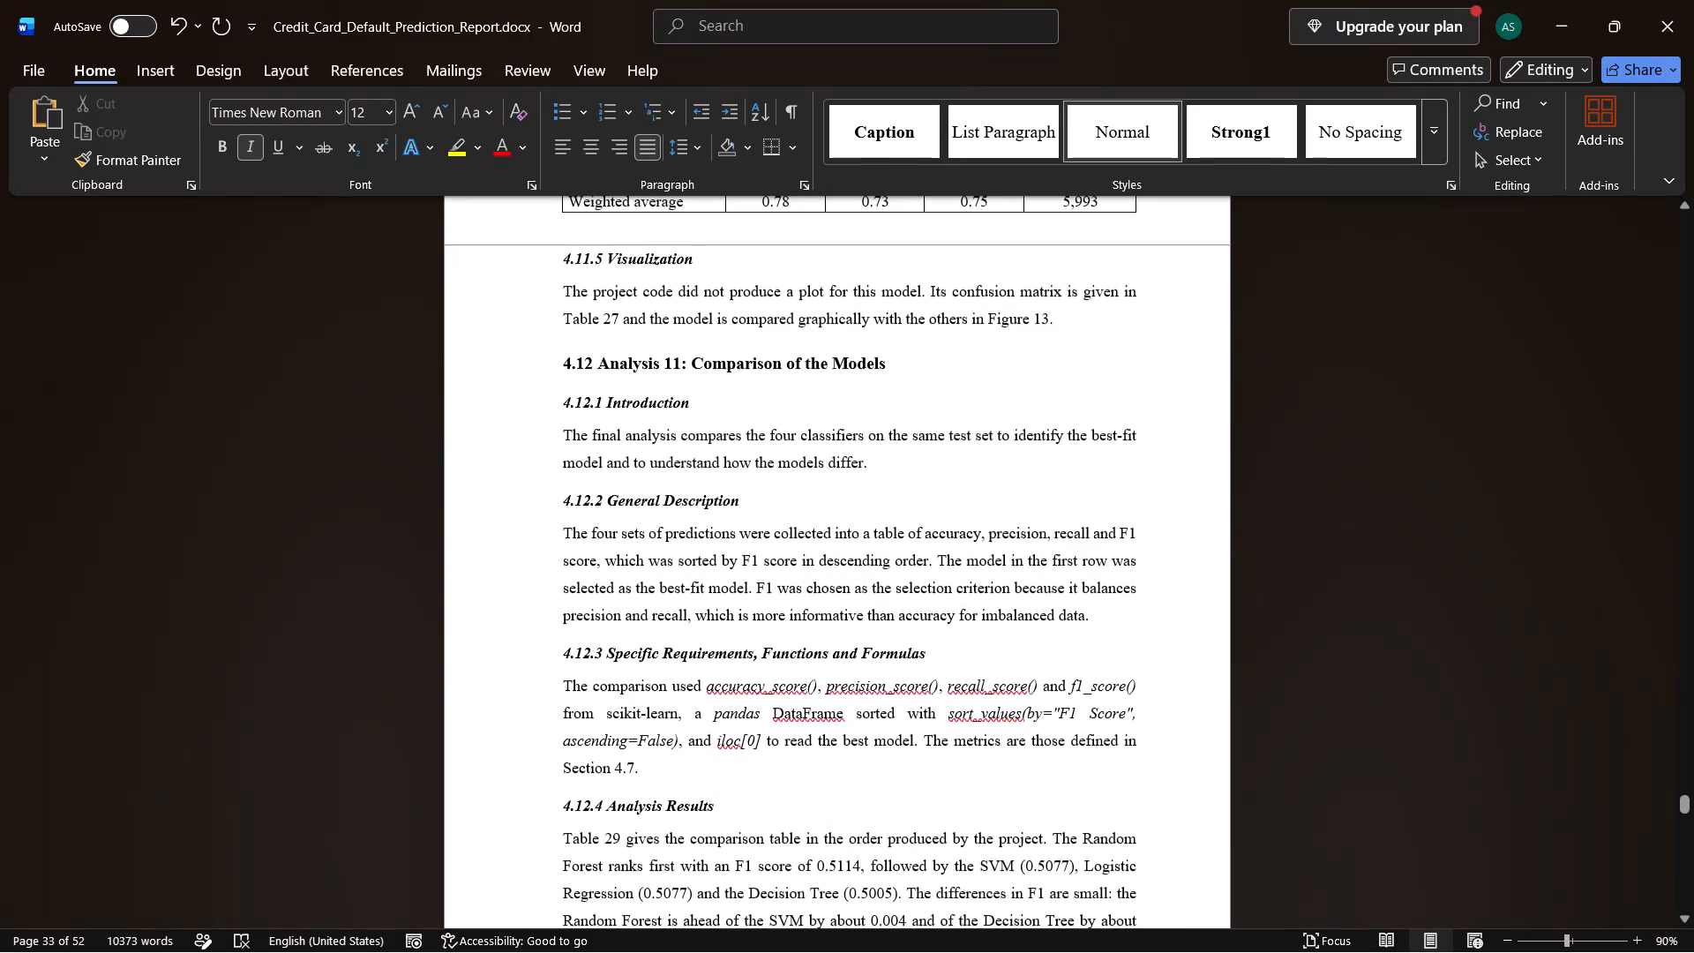
pyautogui.scroll(-4, 836, 577)
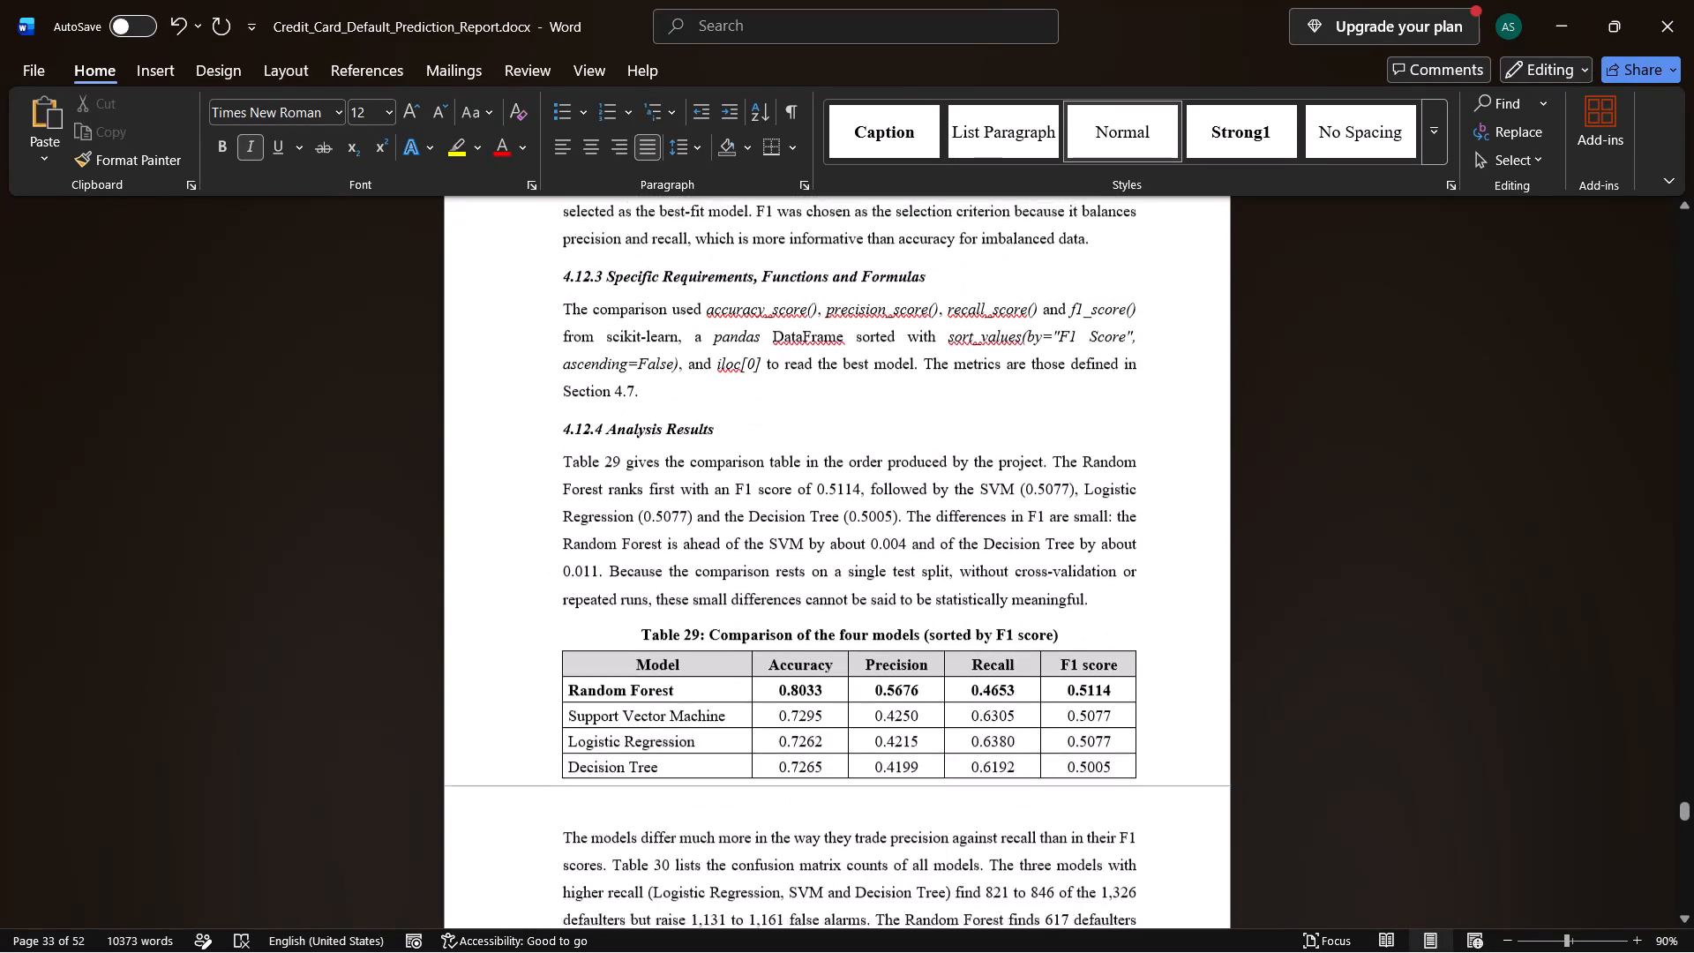
pyautogui.scroll(-6, 836, 577)
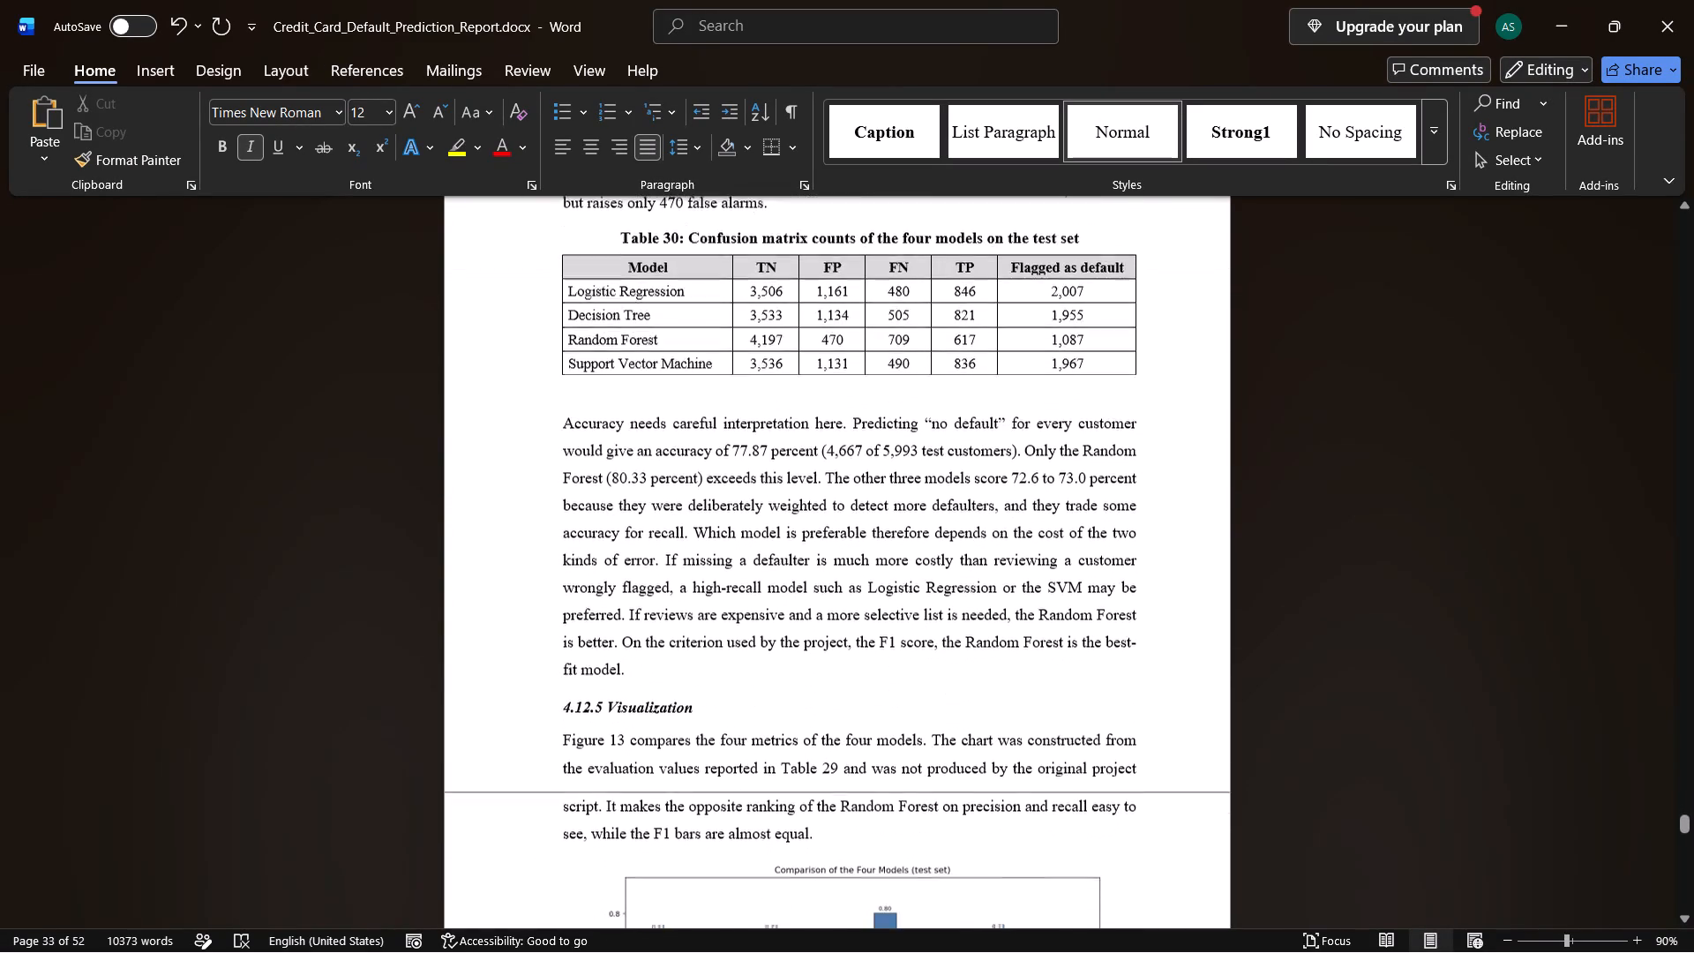
pyautogui.scroll(-2, 836, 577)
# Review Chapter 5 Conclusion and Chapter 6 Future Scope up to the Chapter 7 references for formatting consistency.
pyautogui.scroll(-1, 836, 577)
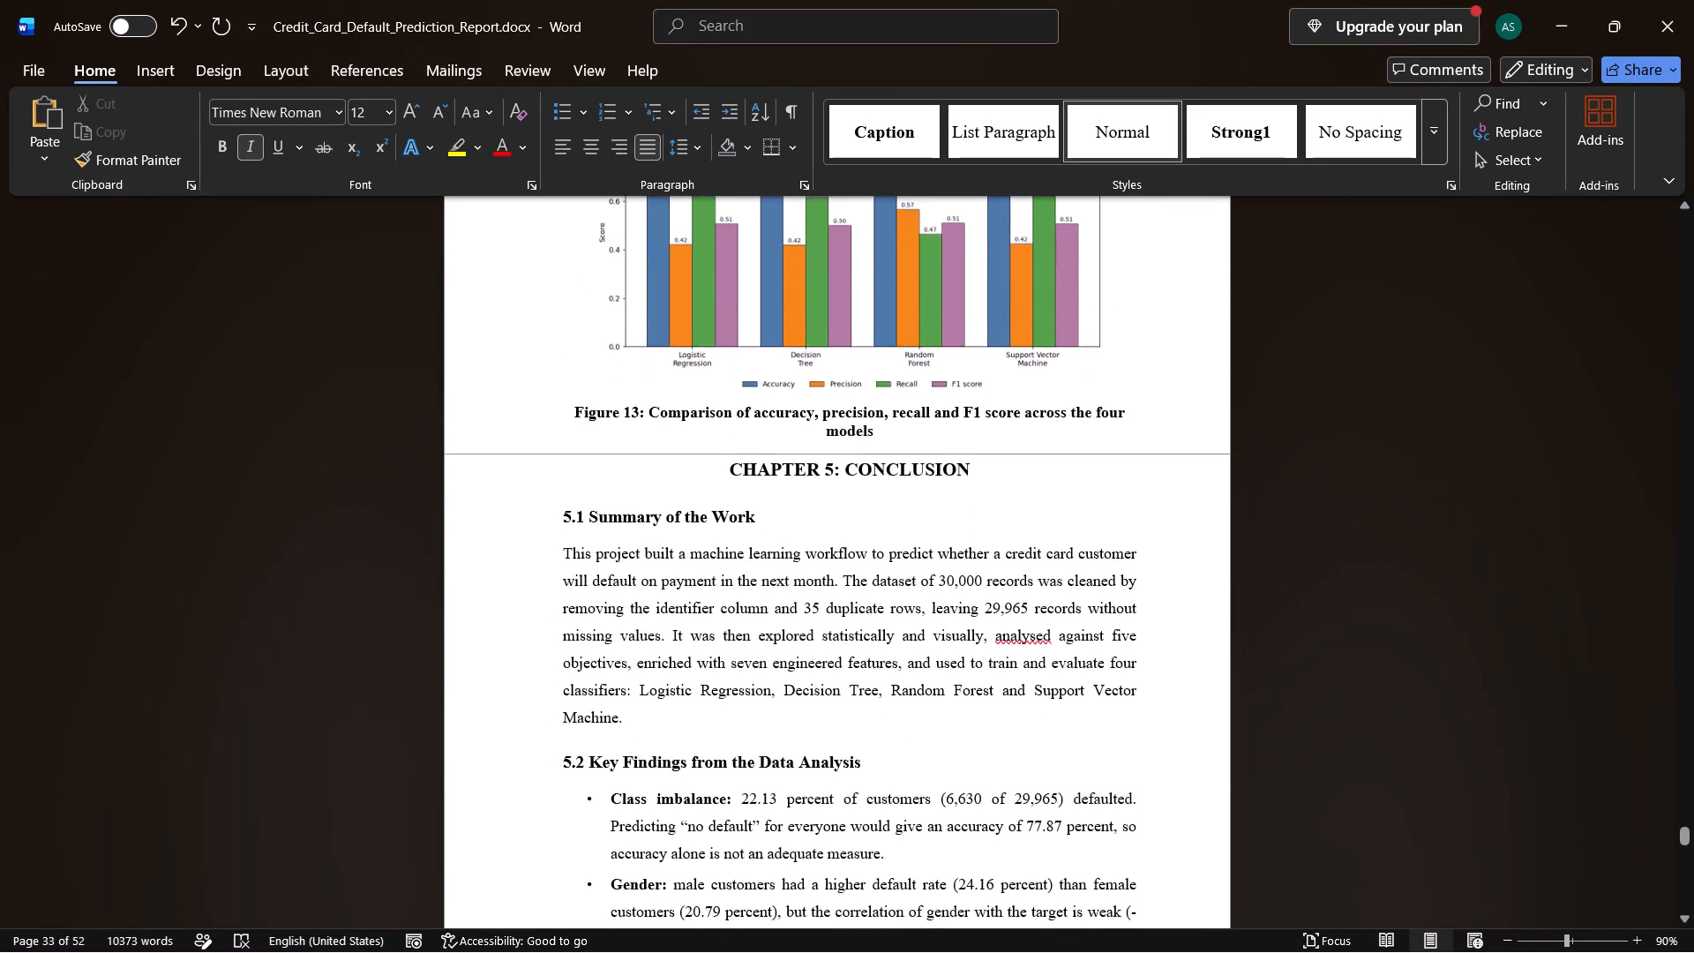
pyautogui.scroll(-5, 836, 577)
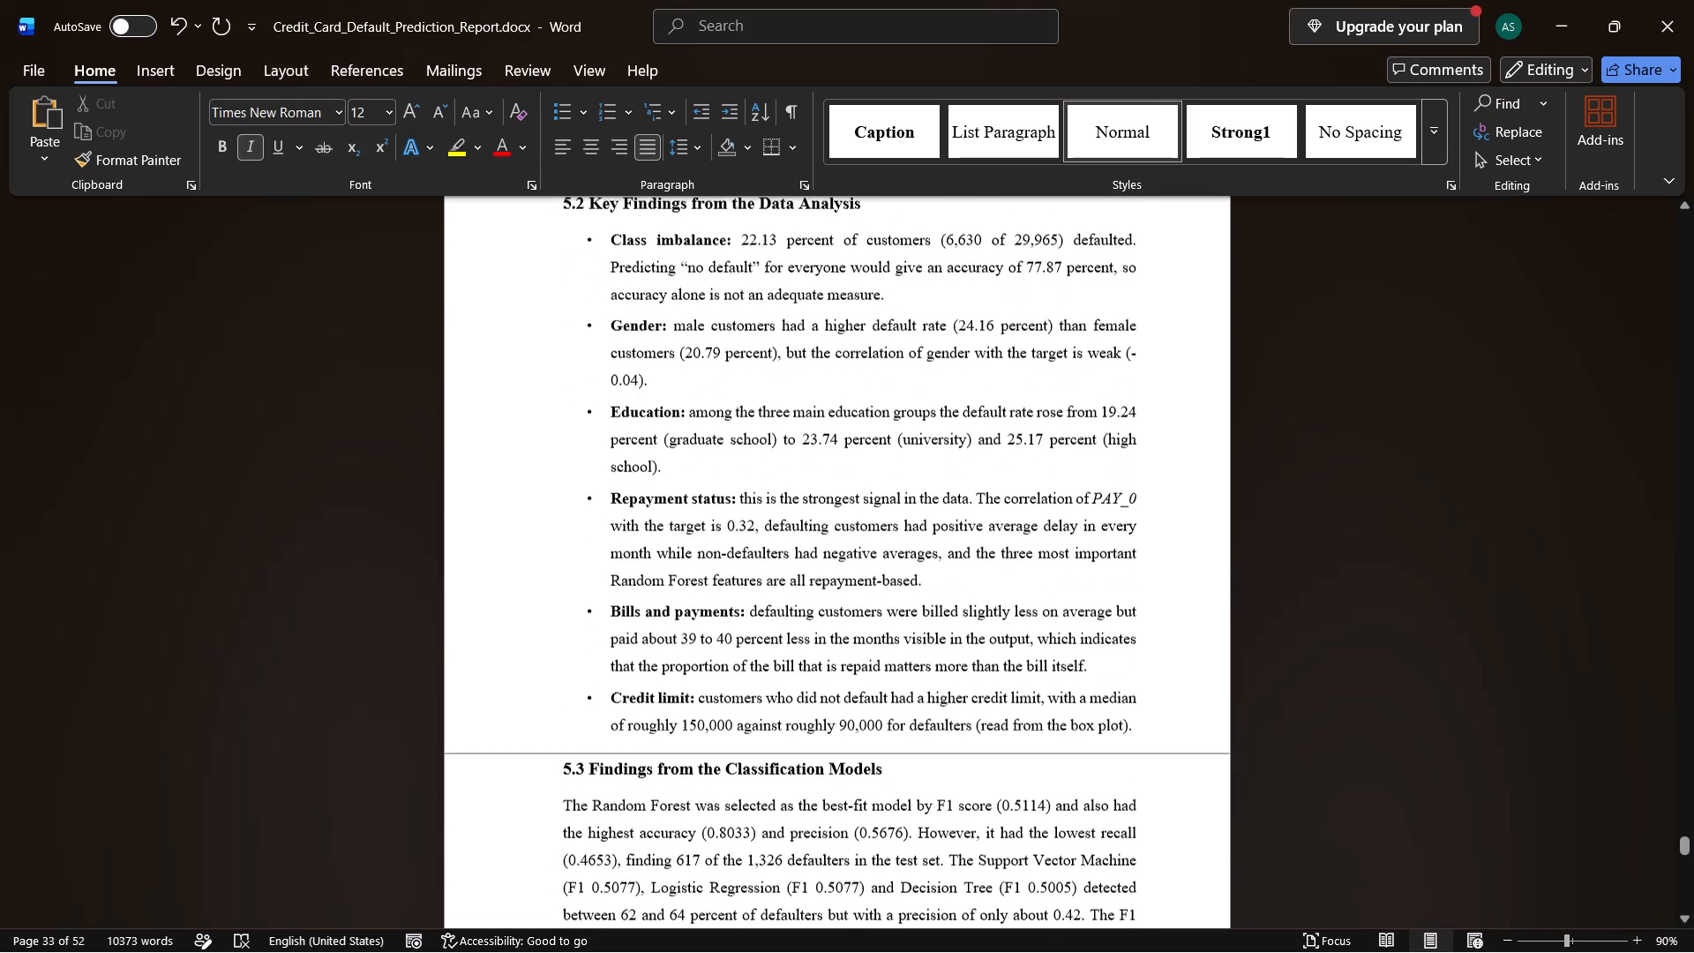
pyautogui.scroll(-3, 836, 577)
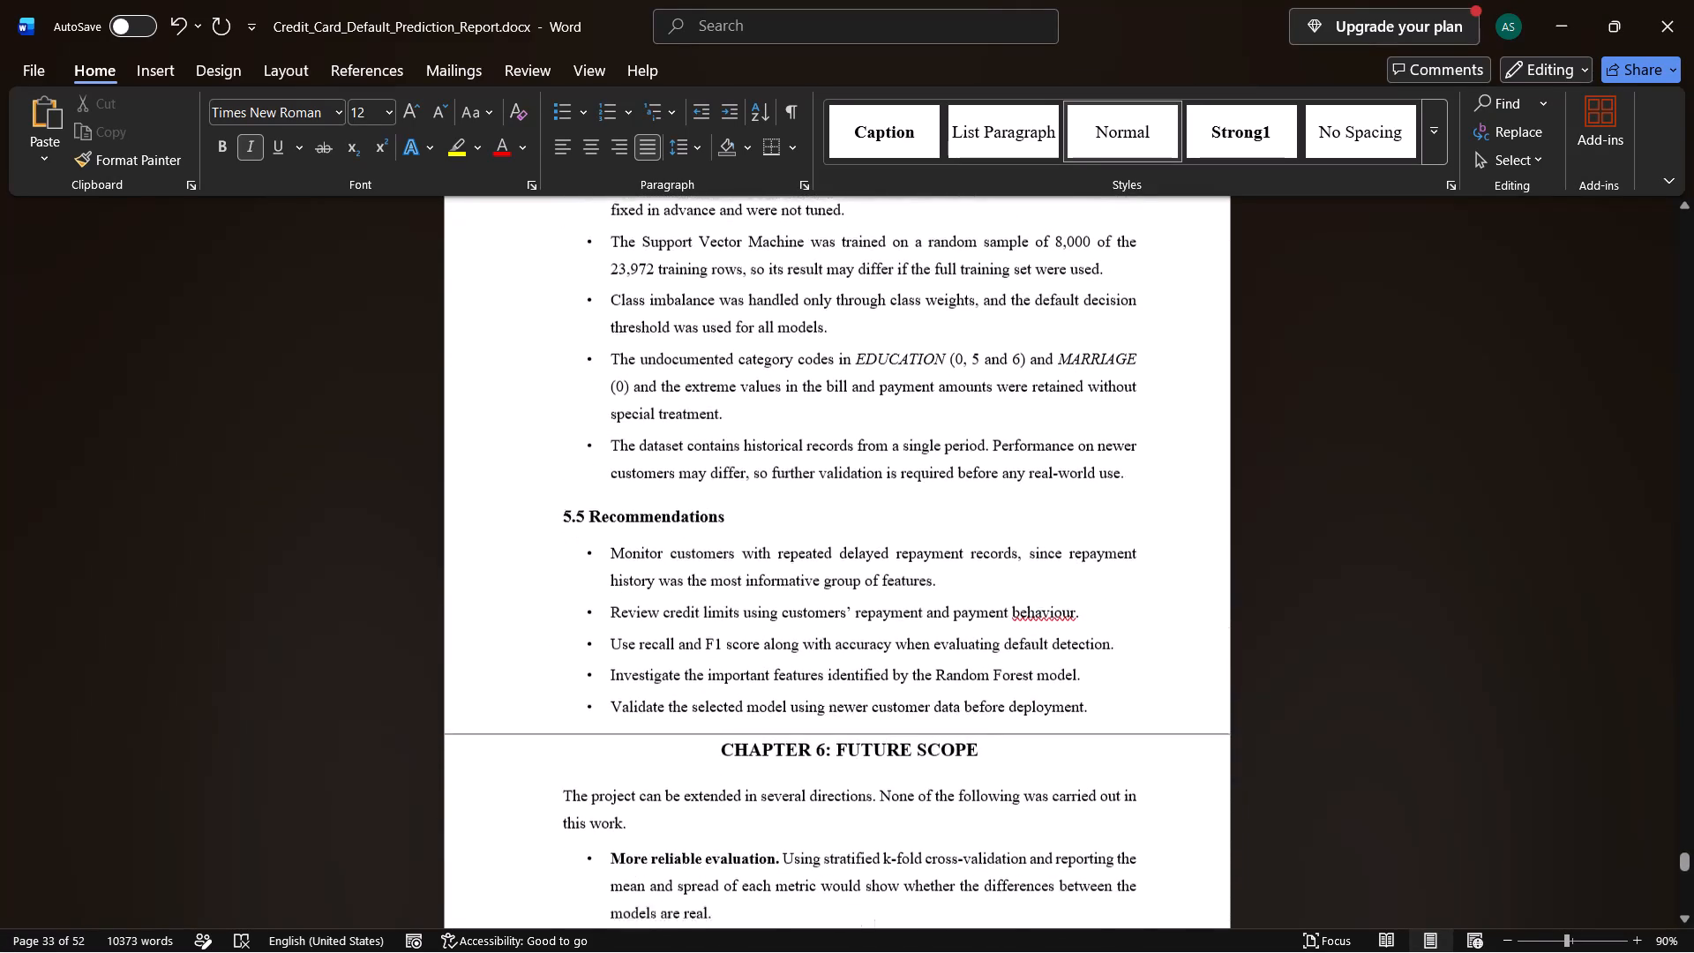
pyautogui.scroll(-4, 836, 577)
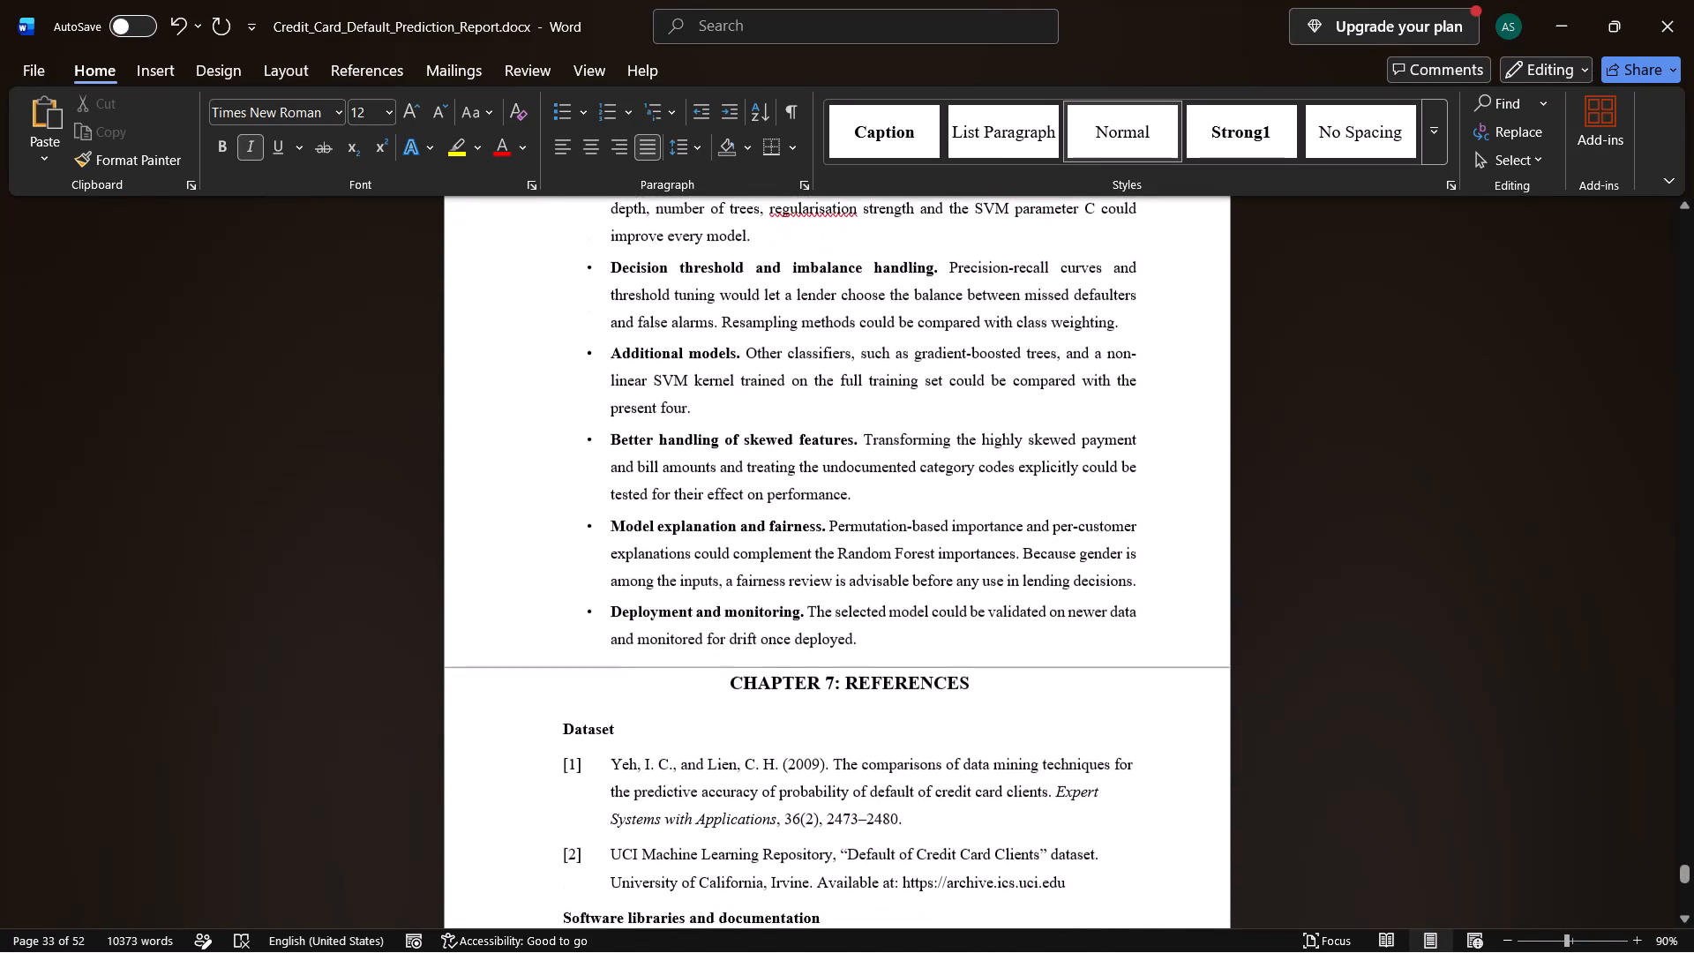
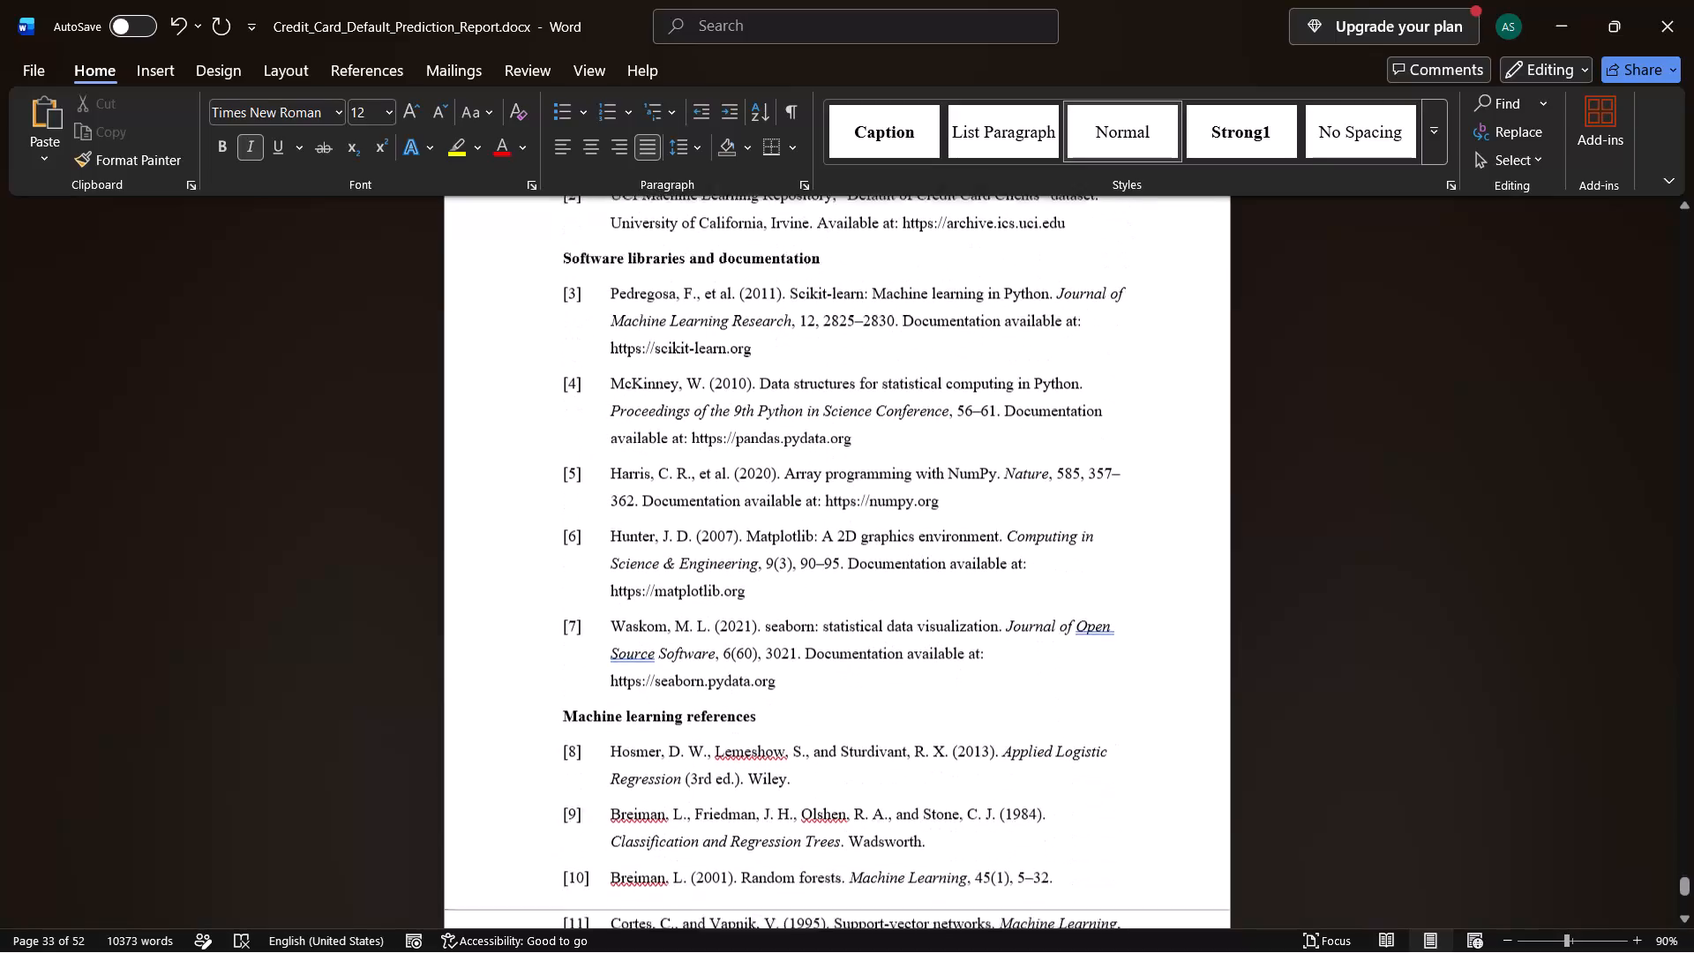
# Review the Chapter 7 references from the machine learning entries back to the chapter heading, checking the text formatting.
pyautogui.scroll(1, 836, 577)
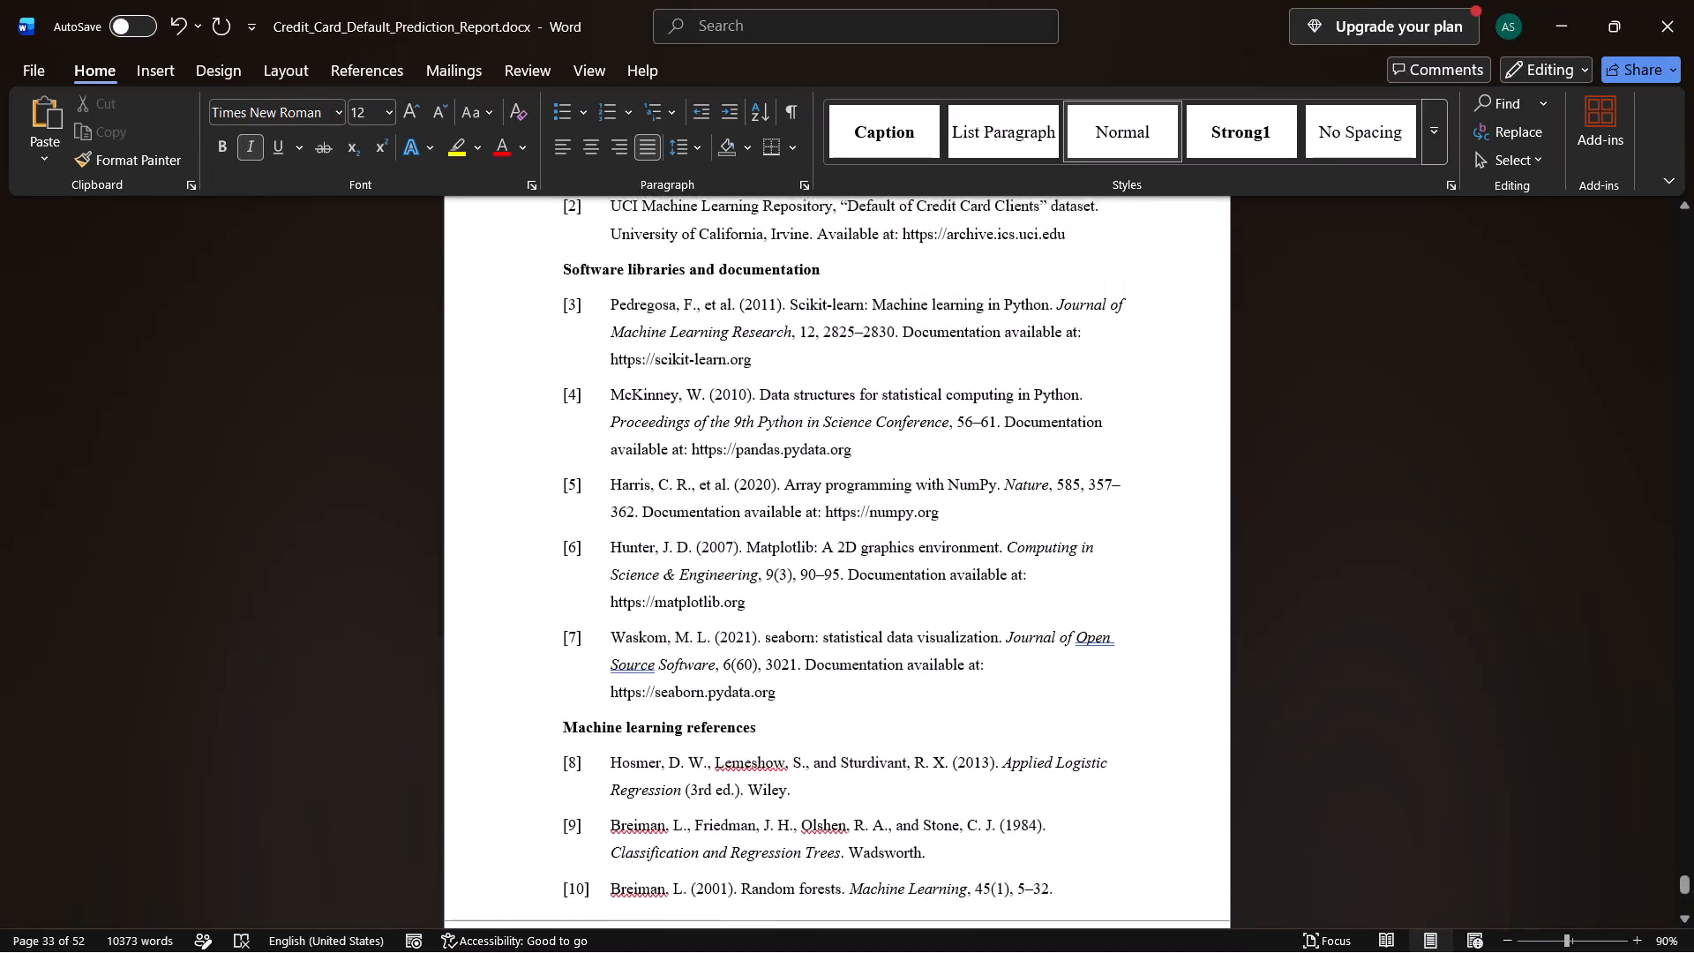
pyautogui.scroll(2, 836, 577)
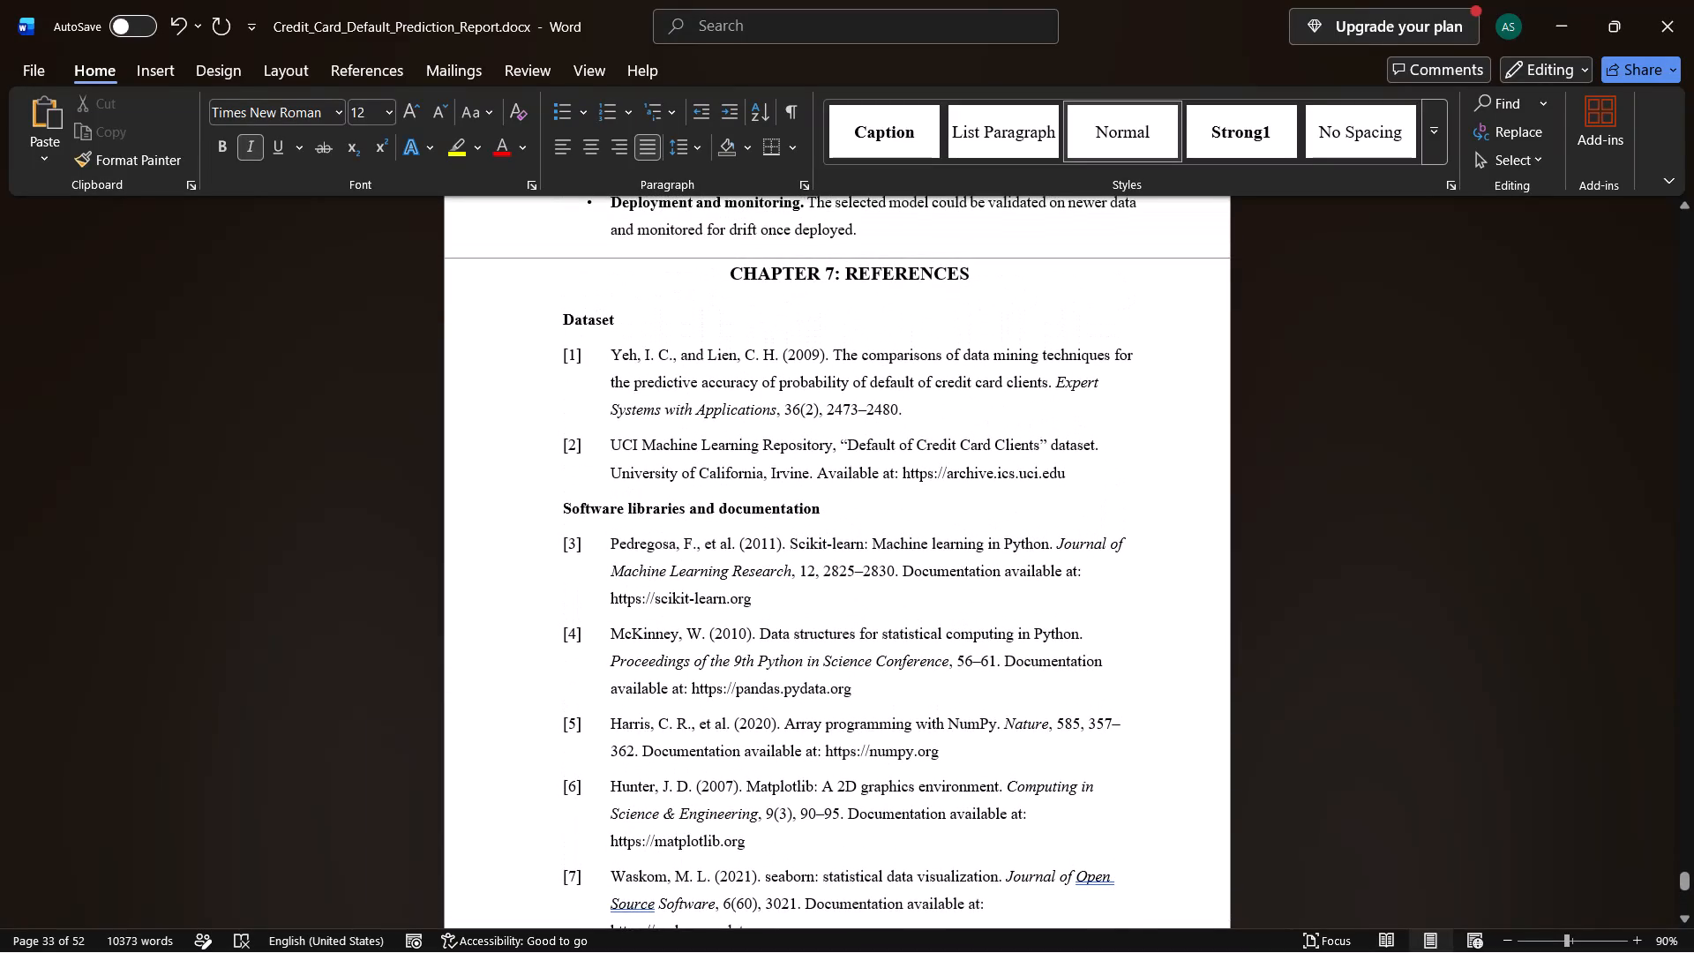
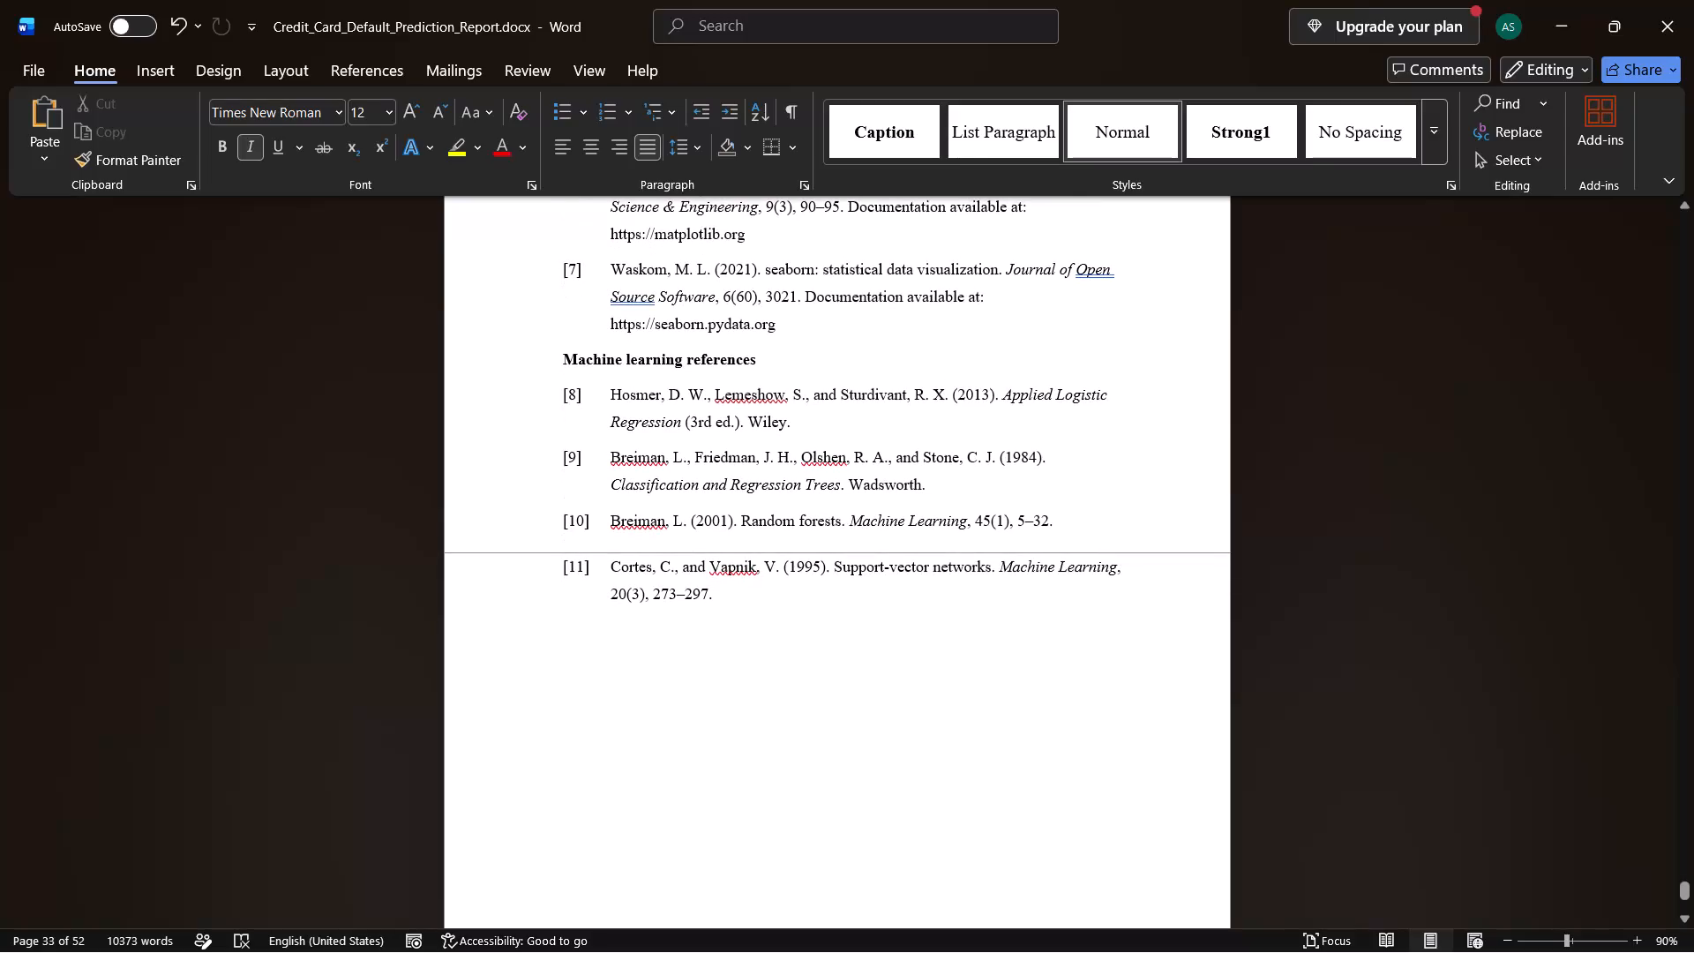
# Insert three blank paragraphs after the last reference, entry [11], at the end of the report.
pyautogui.click(740, 627)
pyautogui.scroll(-1, 740, 627)
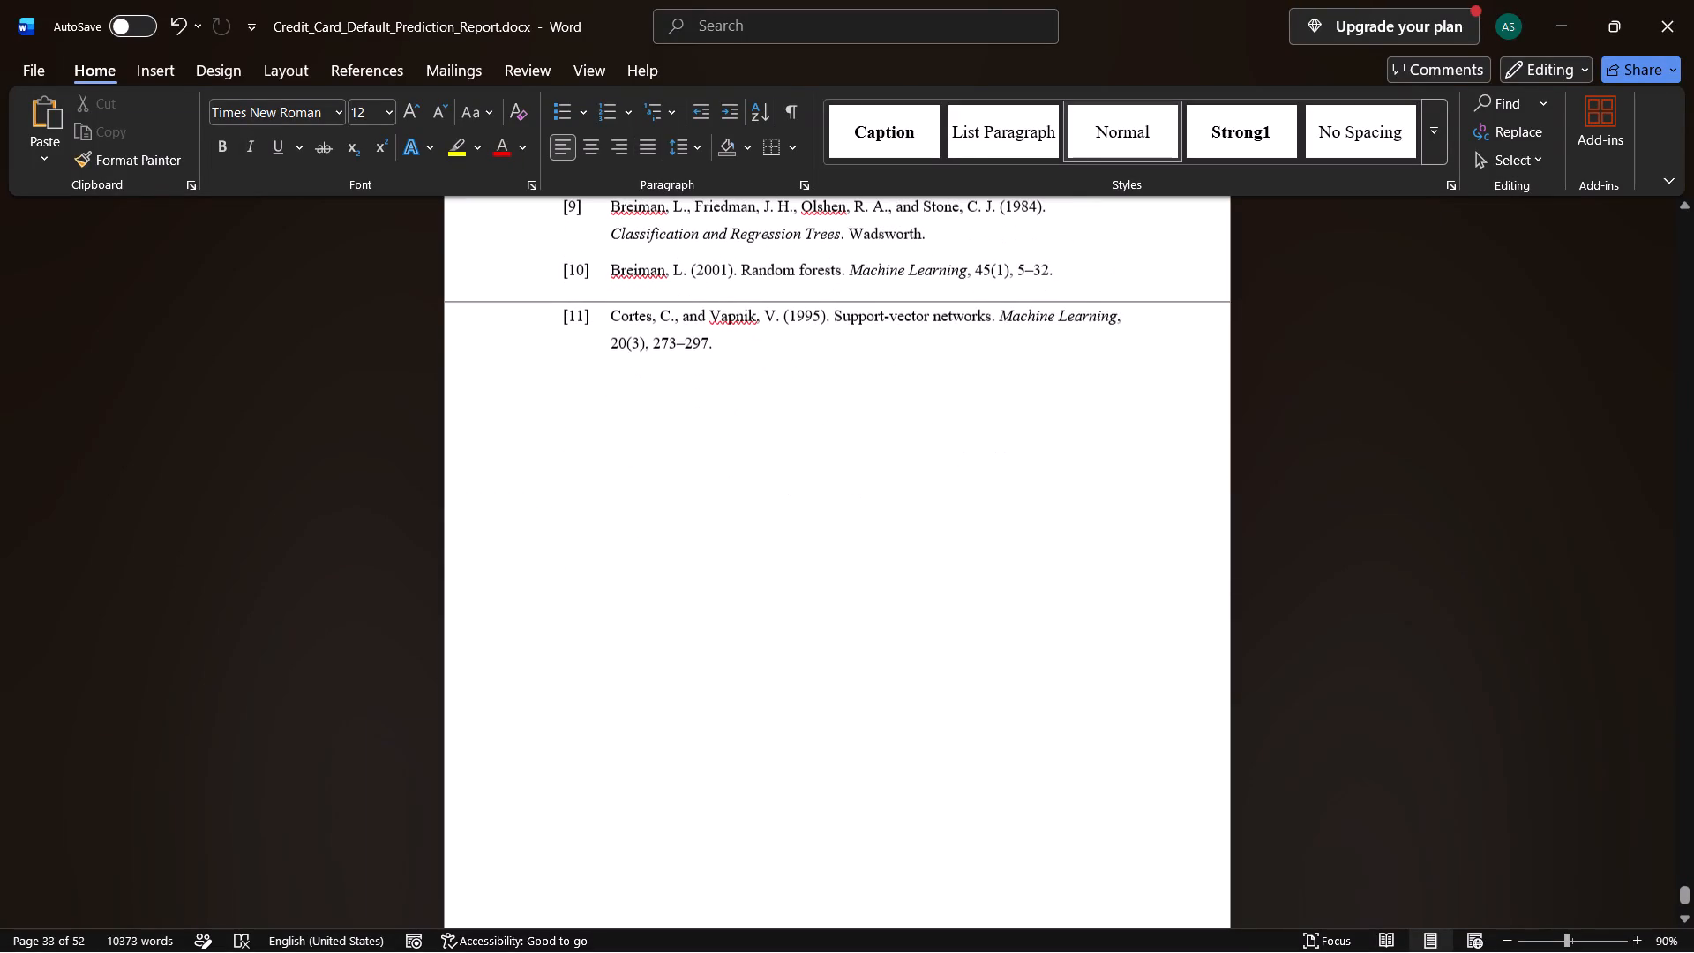
pyautogui.press('Return')
pyautogui.press('Return')
pyautogui.press('Return')
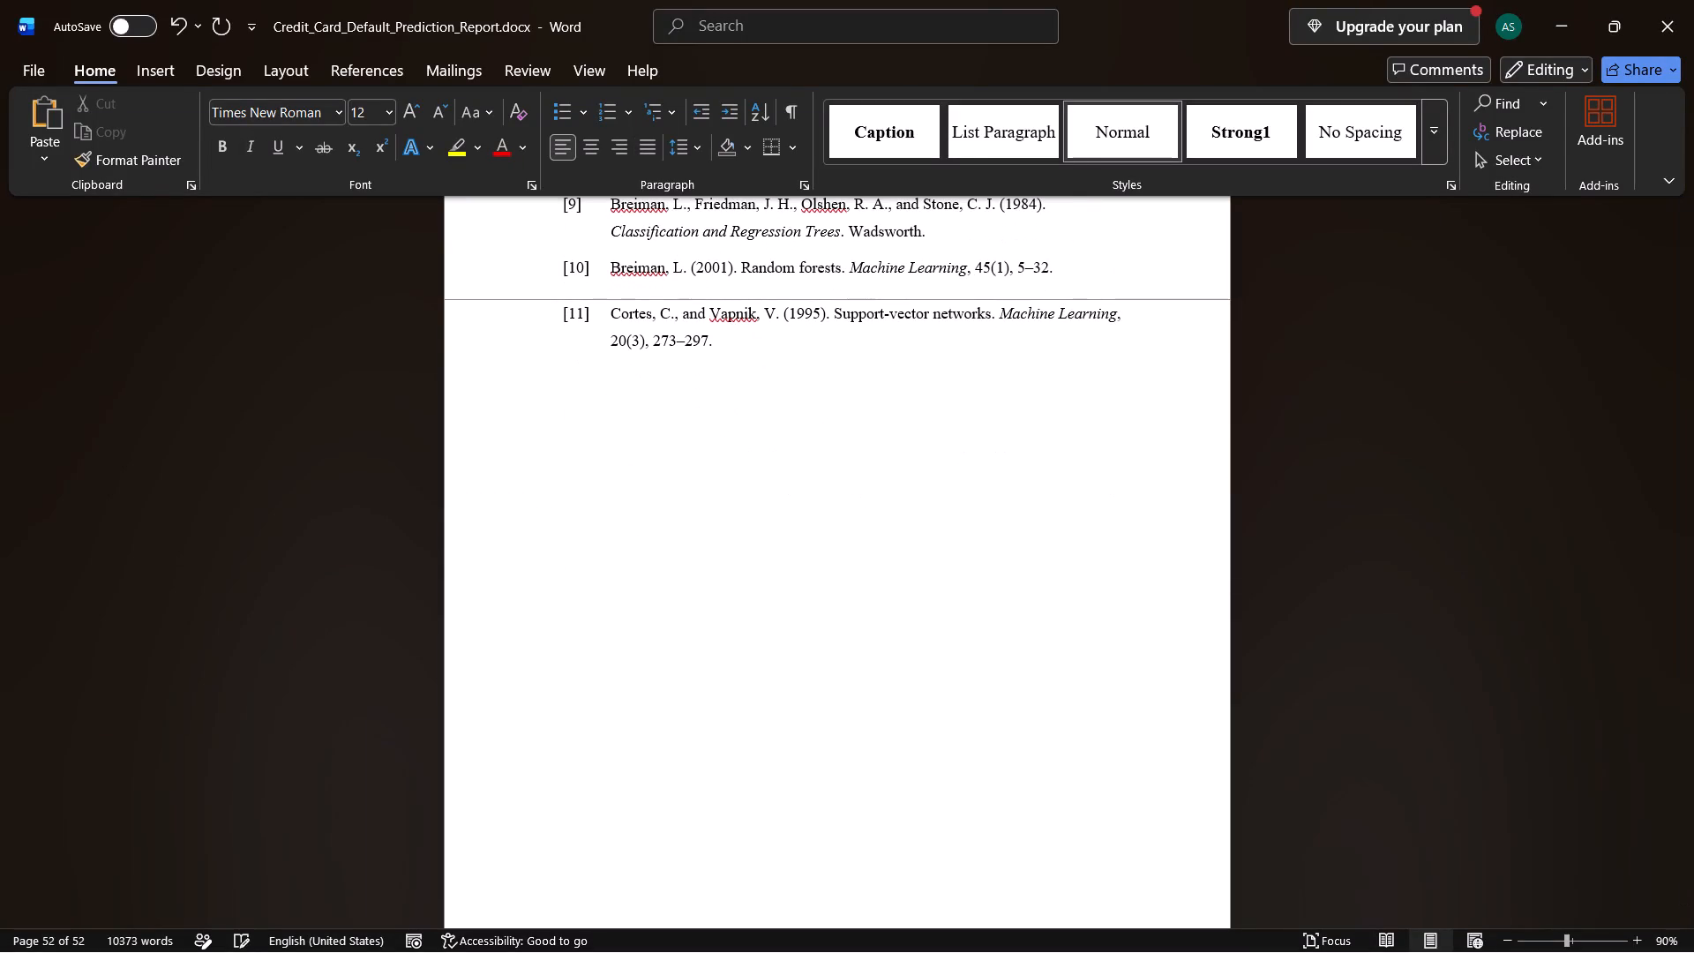
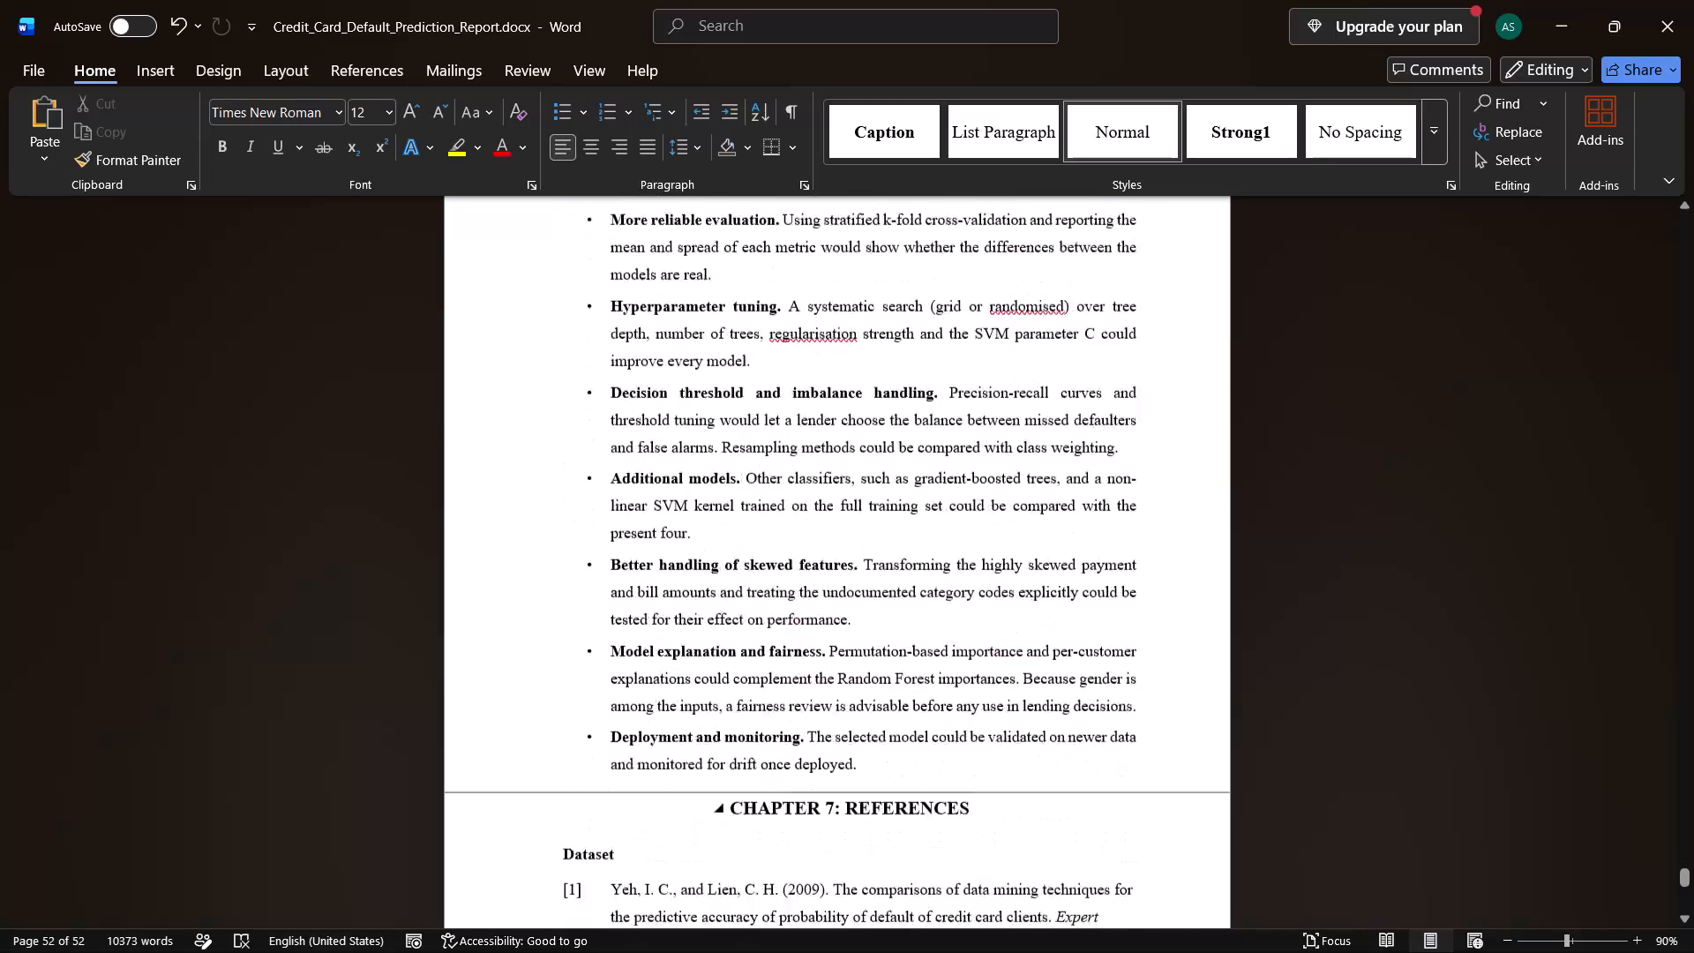
# Insert an empty bullet paragraph after the "Deployment and monitoring" item at the end of Chapter 6: Future Scope.
pyautogui.scroll(1, 998, 444)
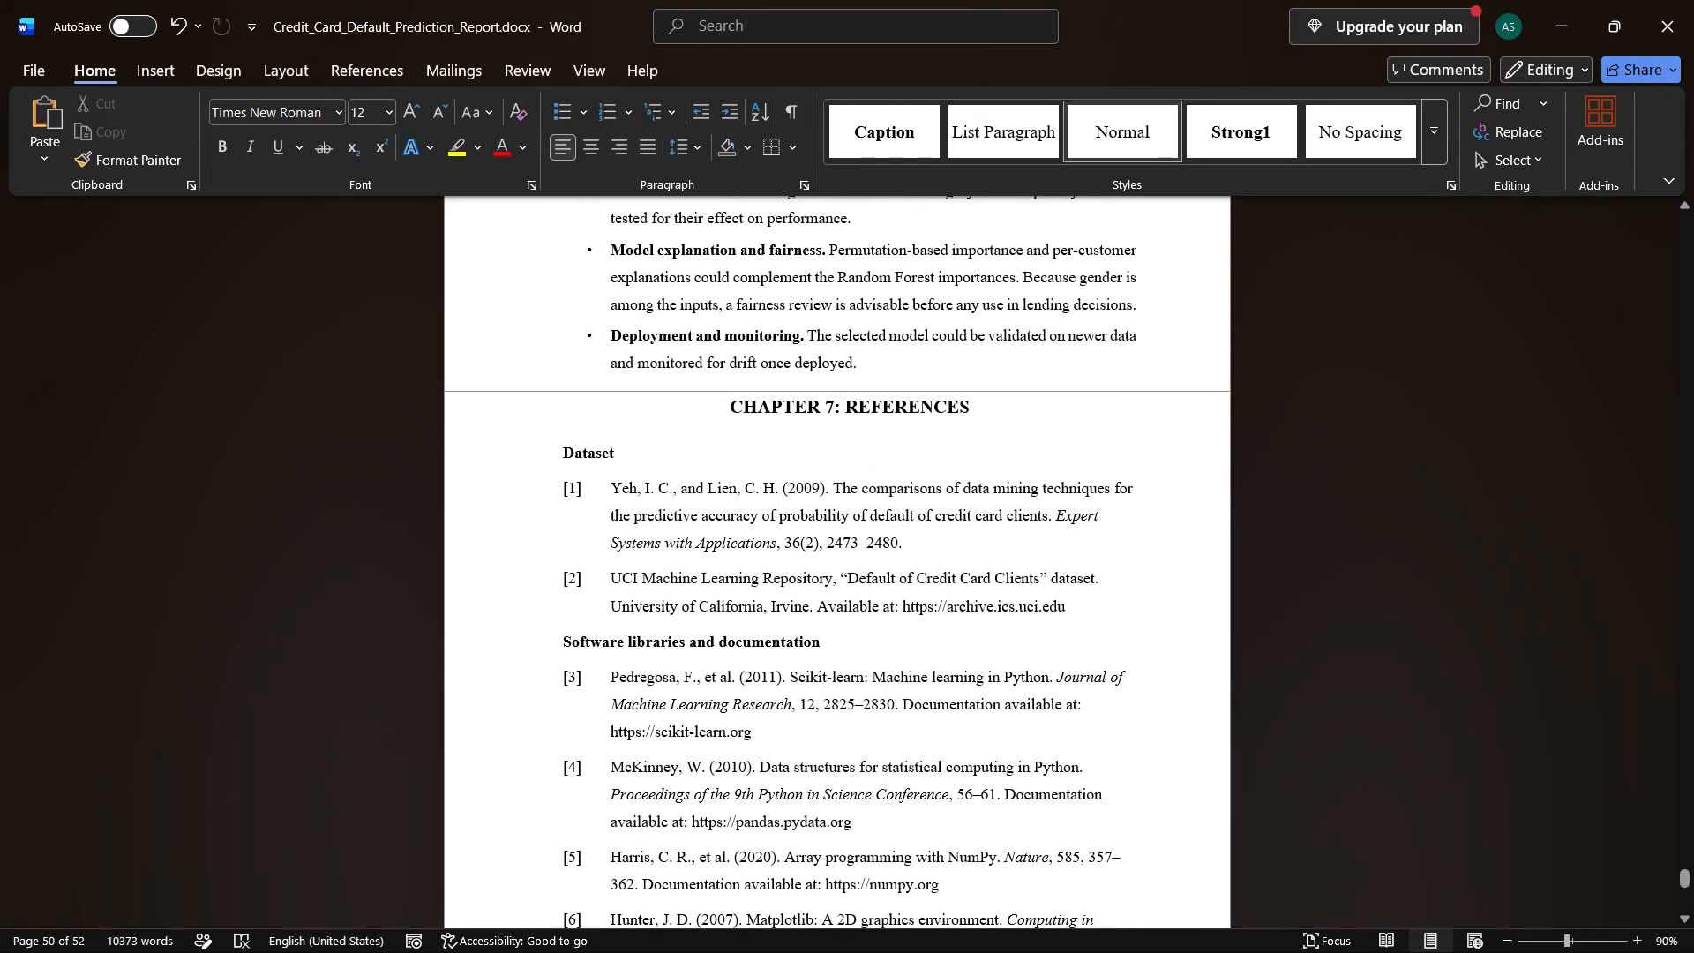
pyautogui.scroll(1, 906, 592)
pyautogui.click(869, 620)
pyautogui.press('Return')
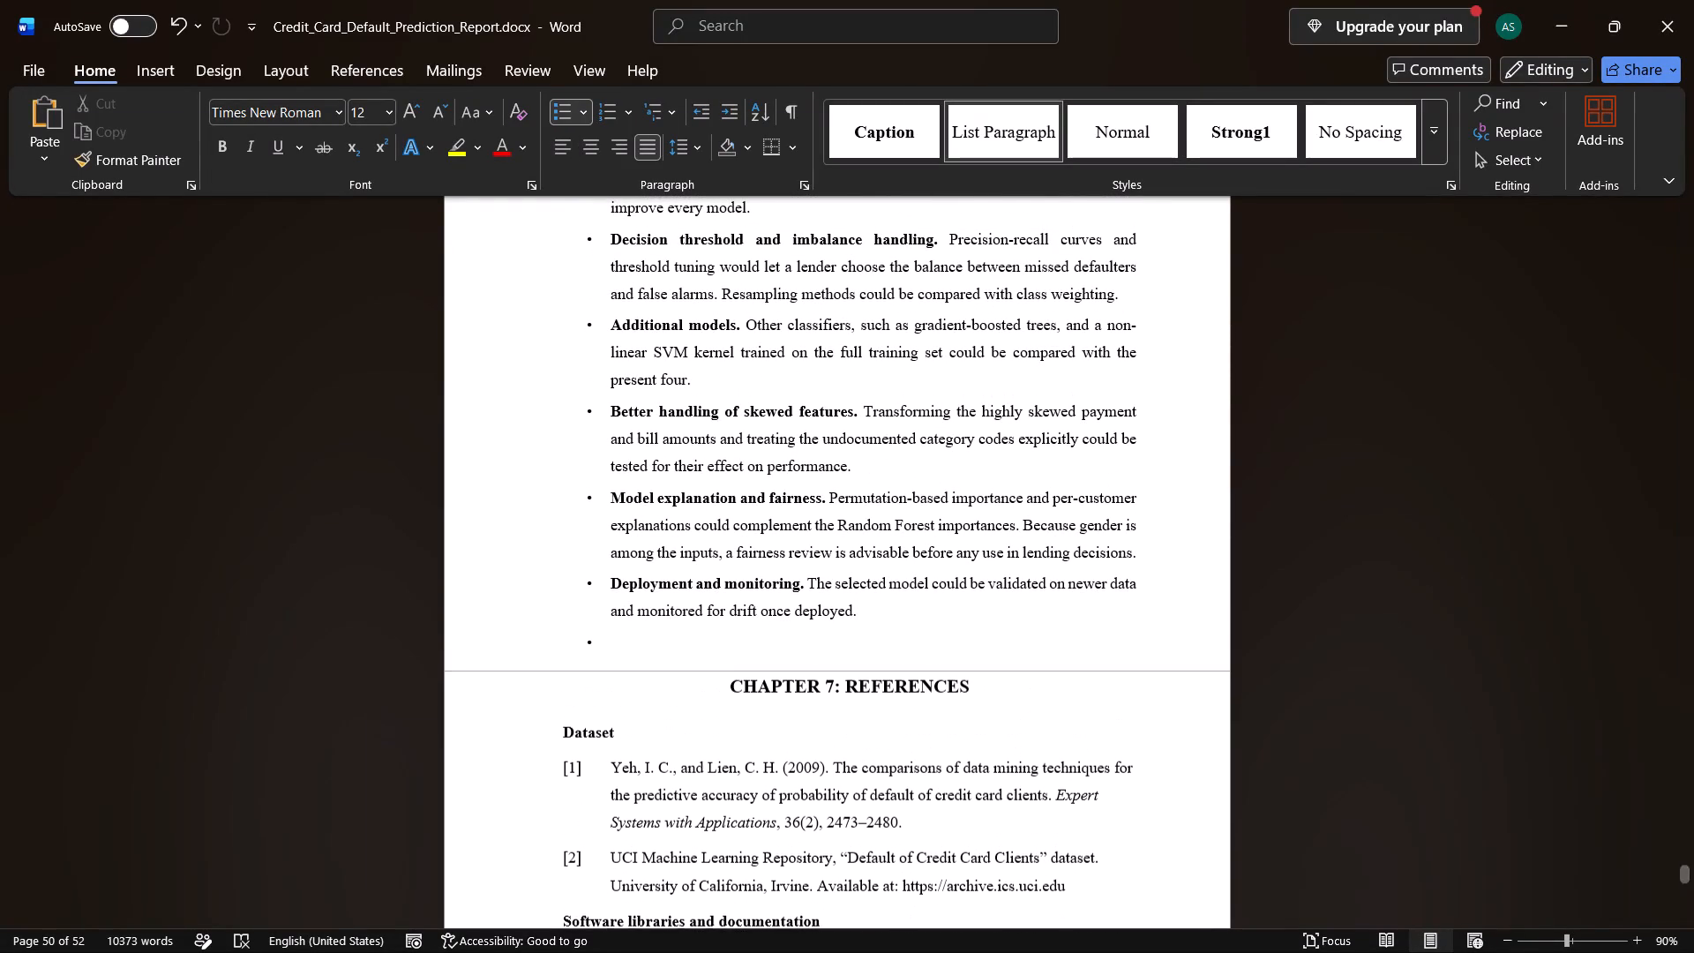
pyautogui.scroll(2, 869, 620)
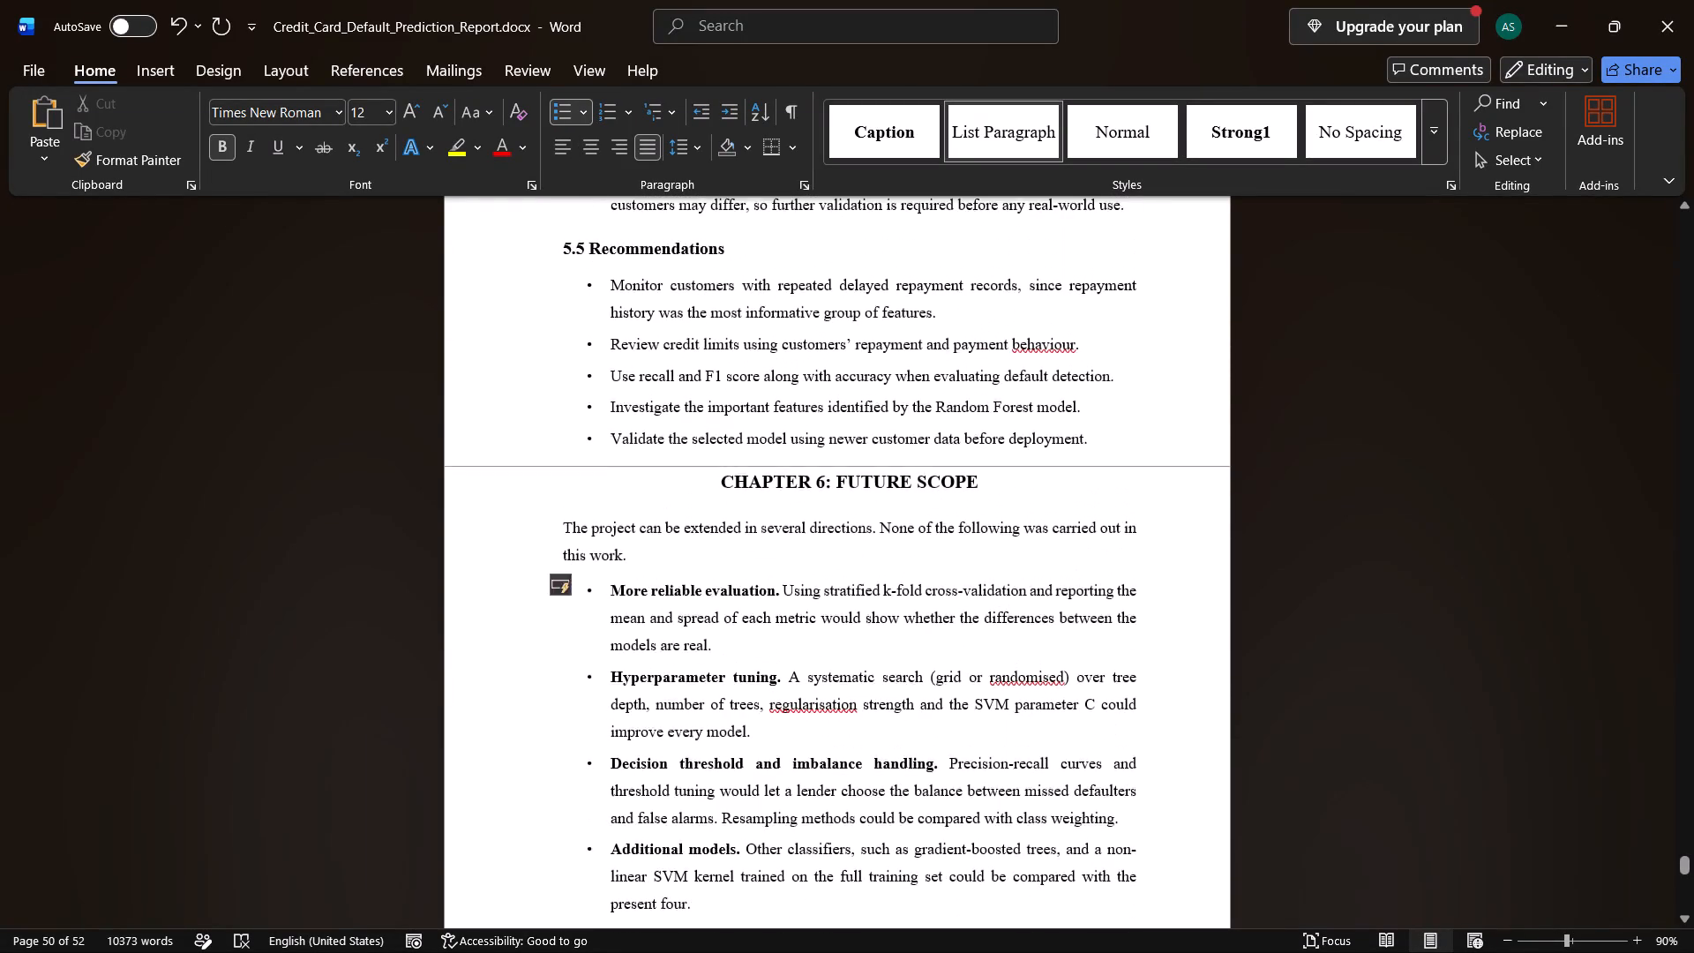
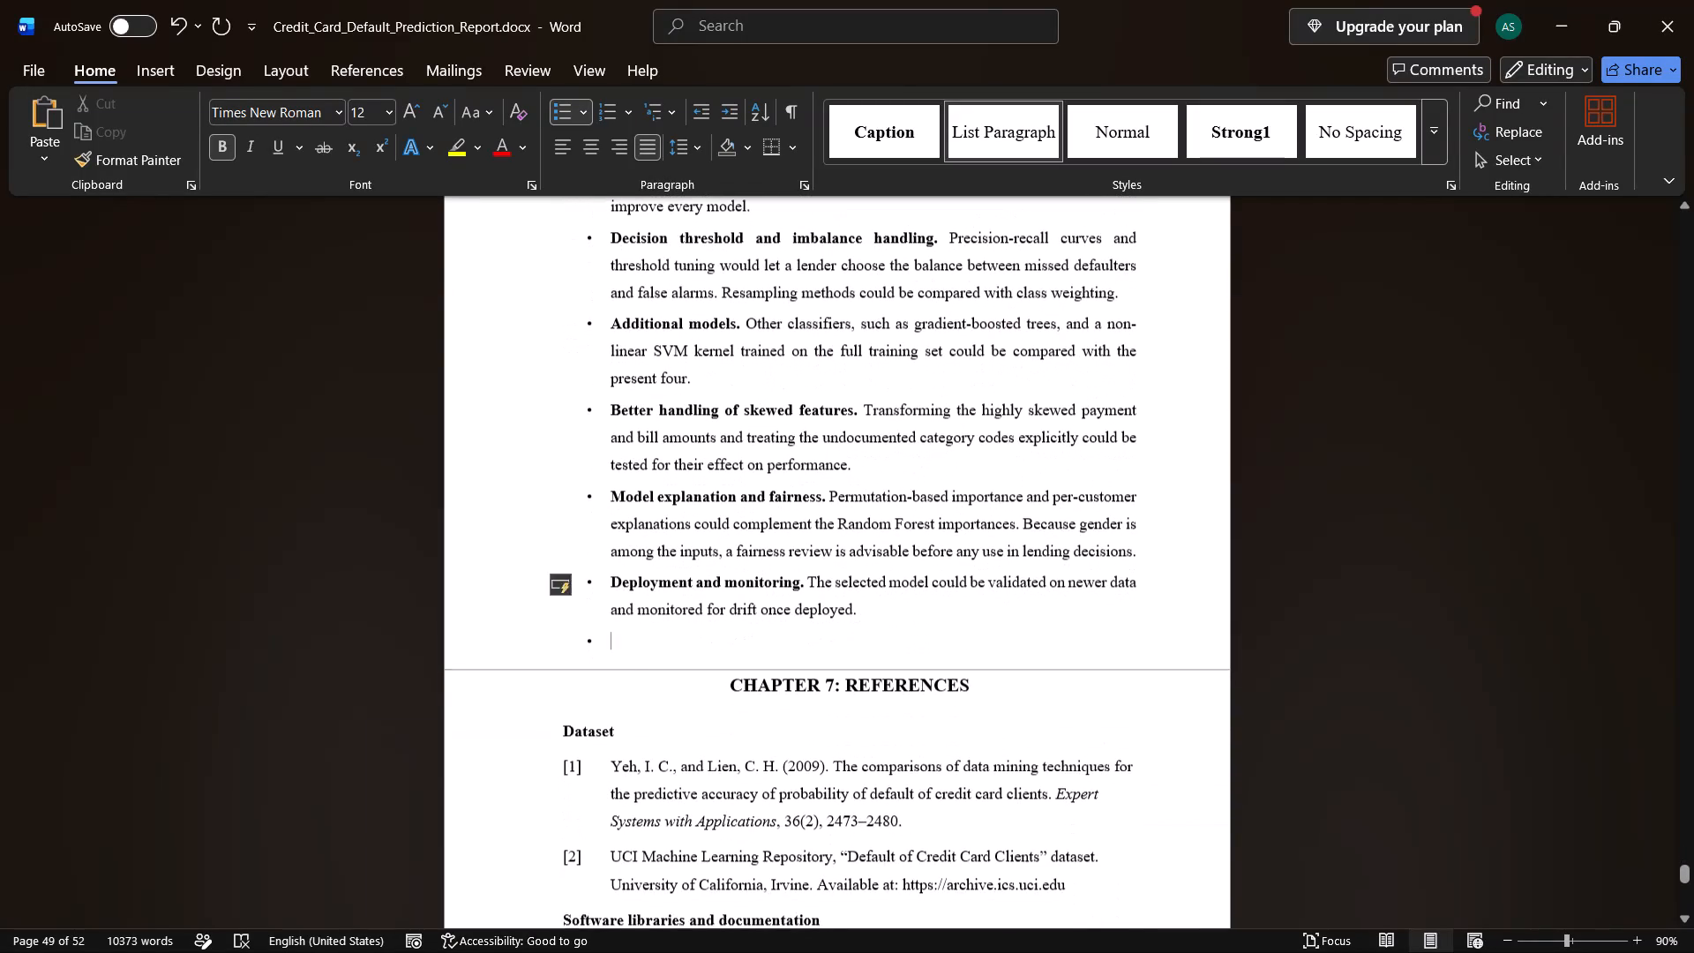
# Review the layout and spacing from the end of Chapter 4 through the Chapter 7 references for consistency.
pyautogui.scroll(9, 681, 586)
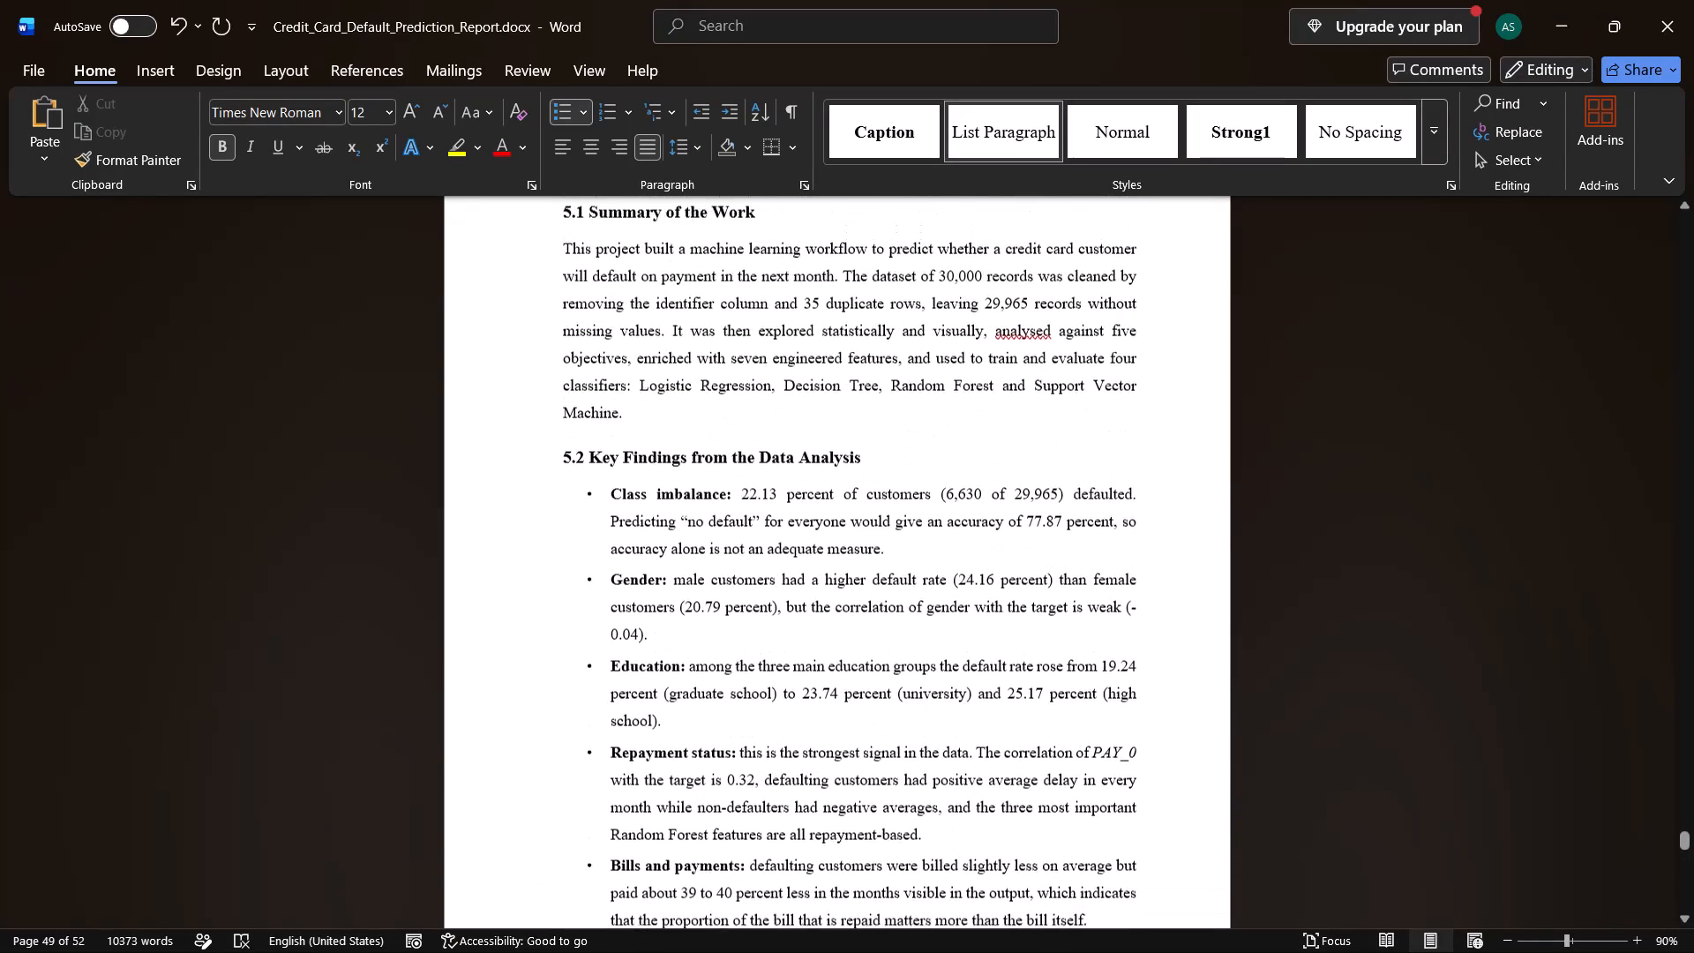
pyautogui.scroll(2, 681, 586)
pyautogui.scroll(-1, 681, 586)
pyautogui.scroll(2, 681, 586)
pyautogui.scroll(-1, 681, 586)
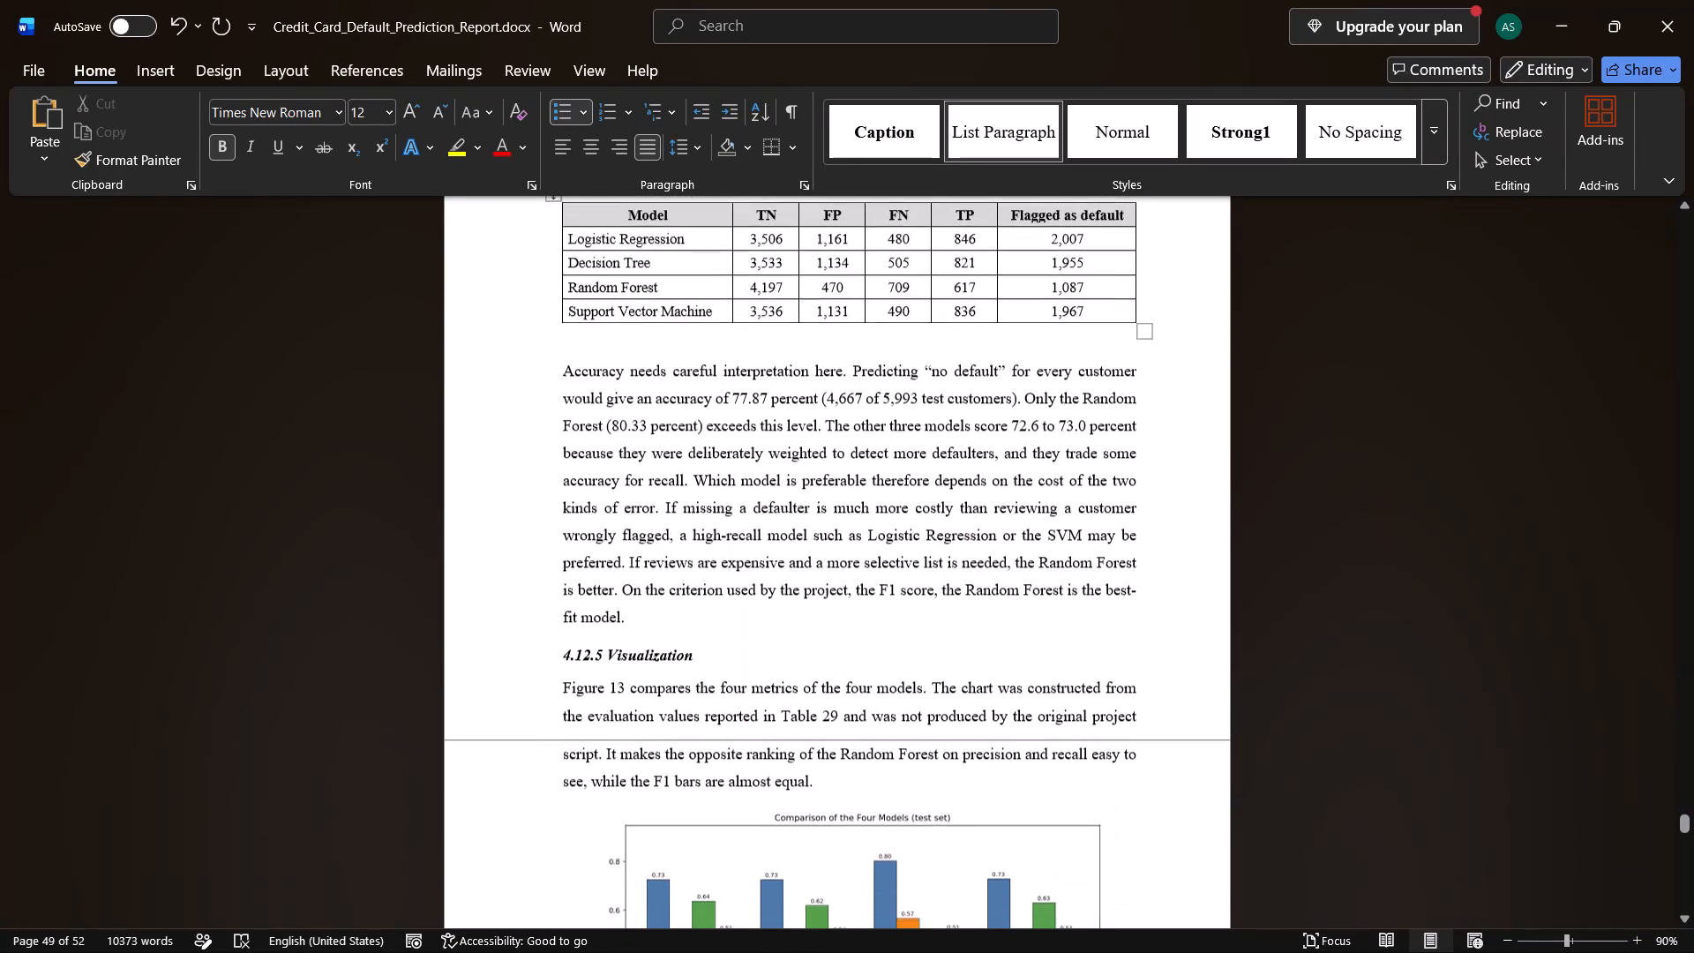
pyautogui.scroll(-4, 681, 586)
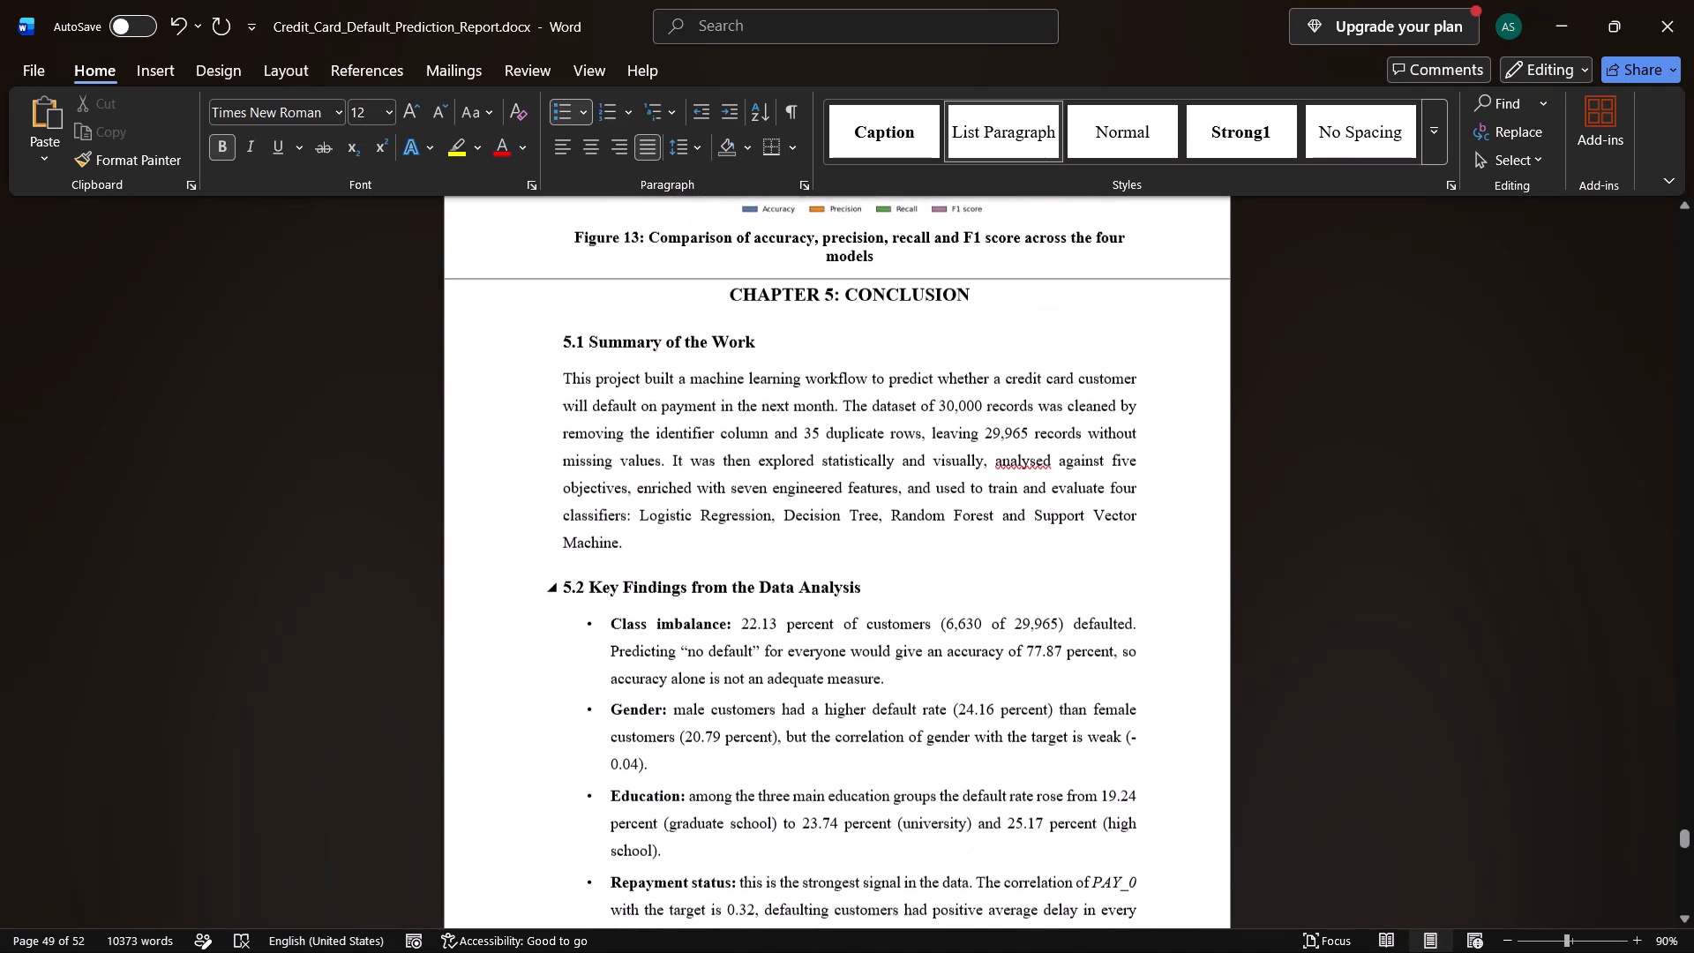
pyautogui.scroll(-5, 681, 586)
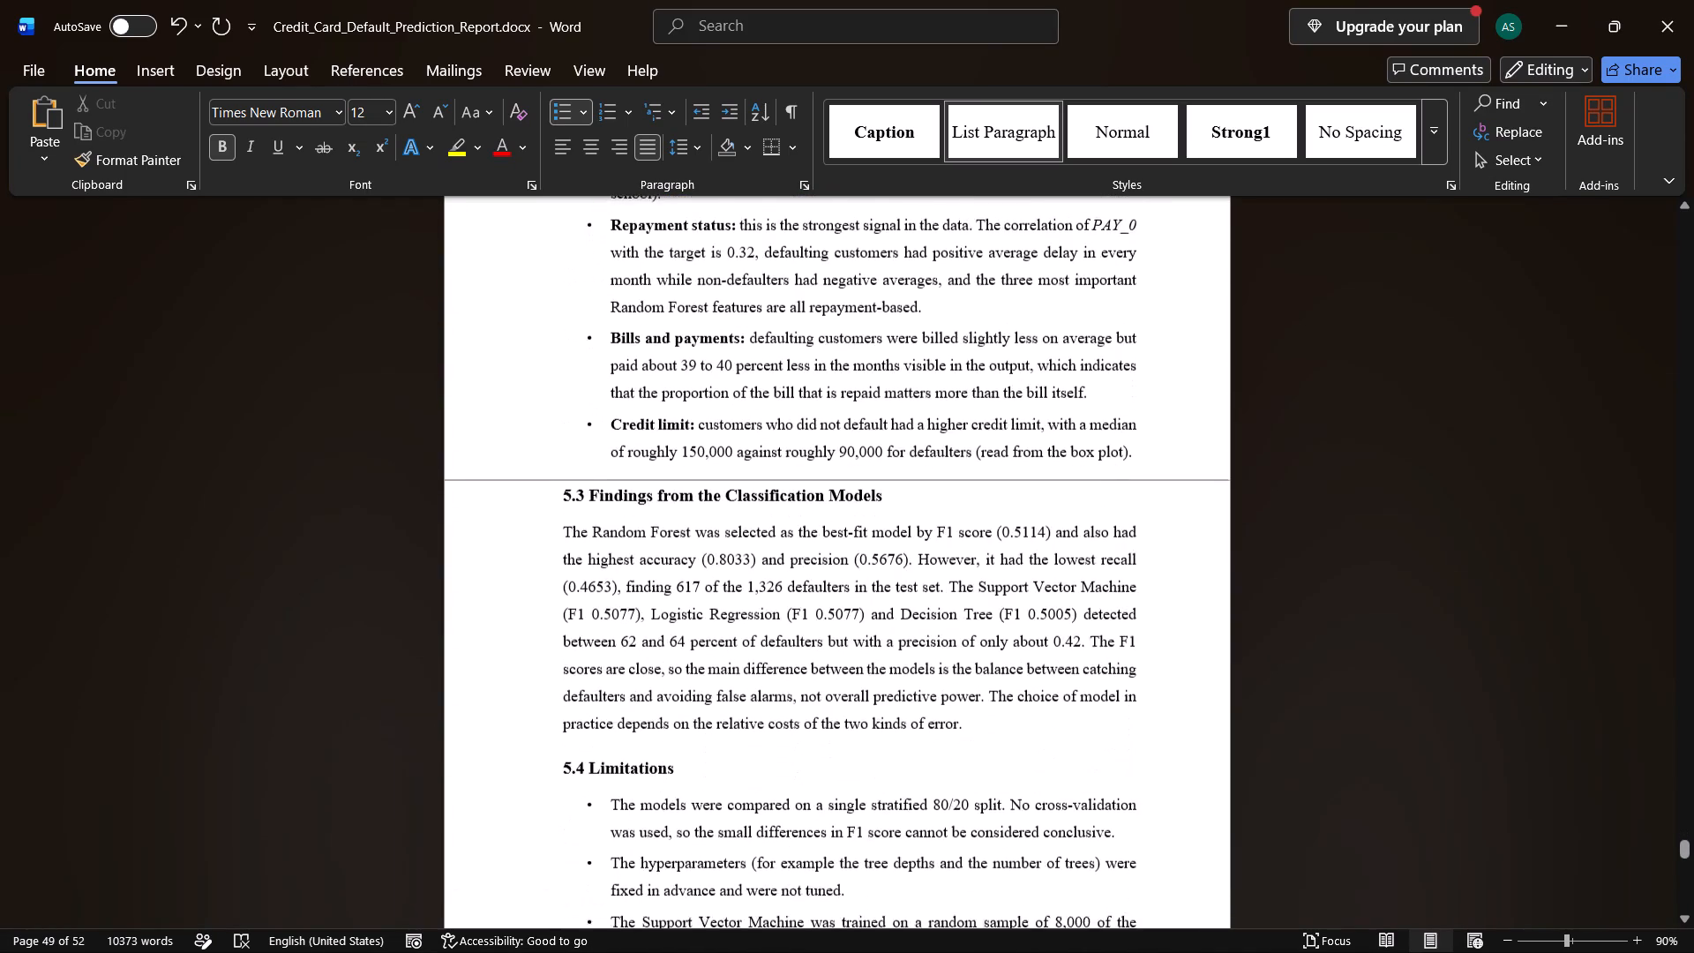
pyautogui.scroll(-4, 681, 586)
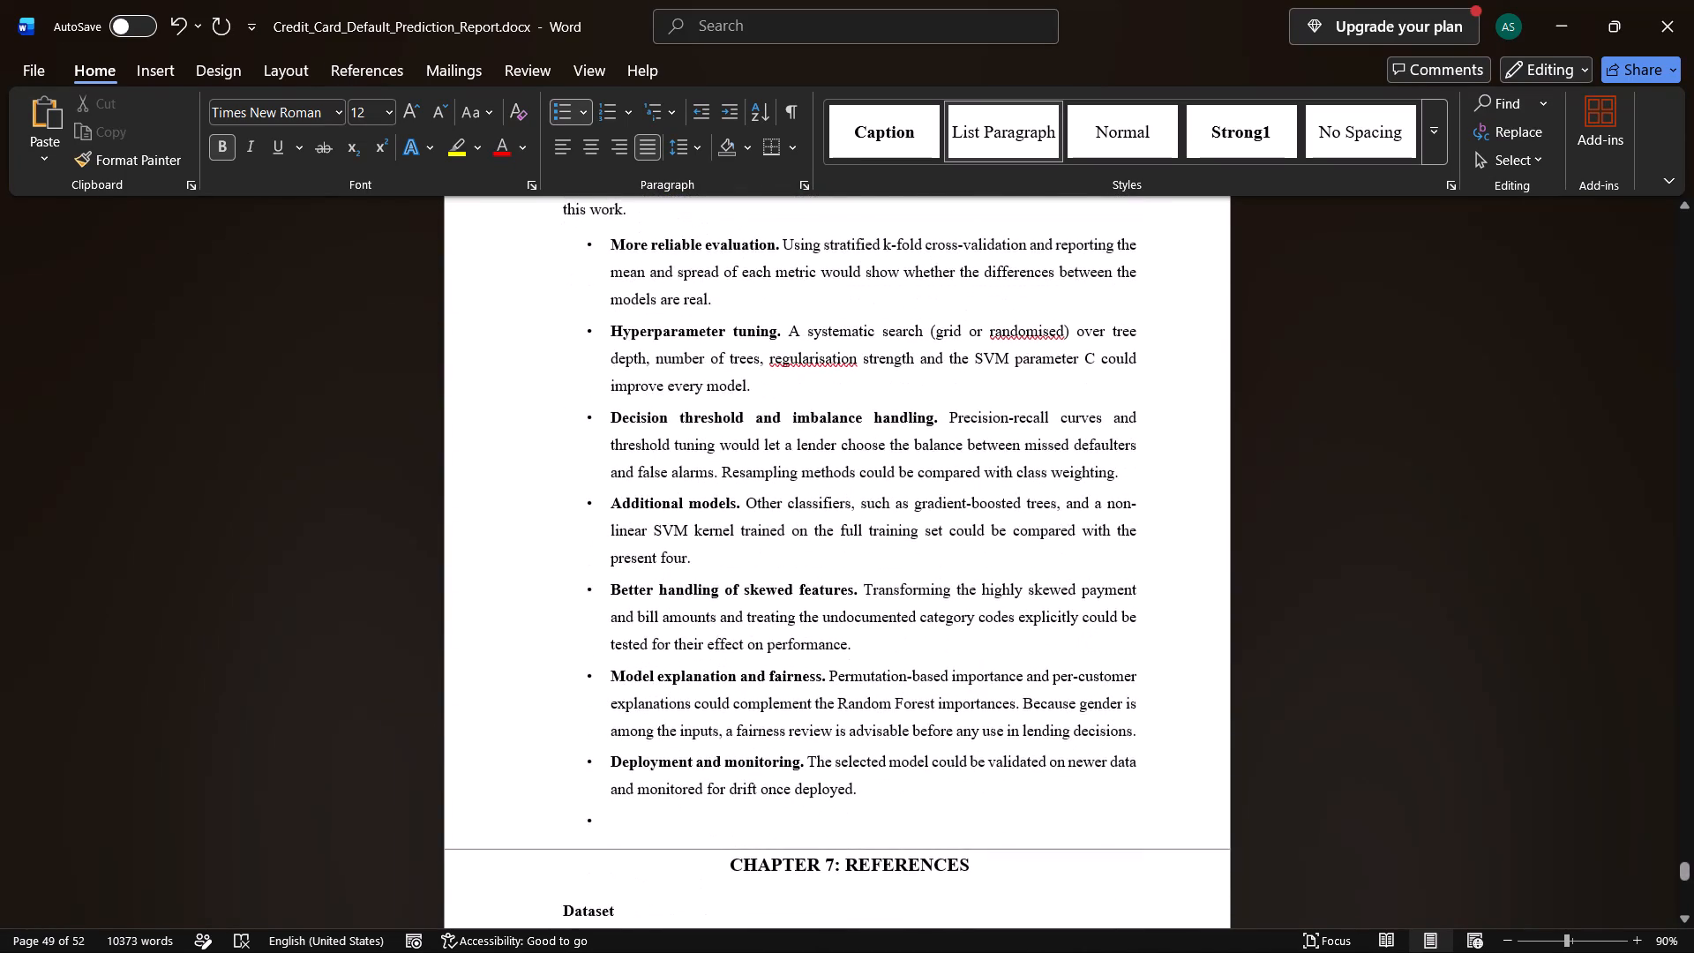
pyautogui.scroll(-1, 681, 586)
pyautogui.scroll(-1, 844, 499)
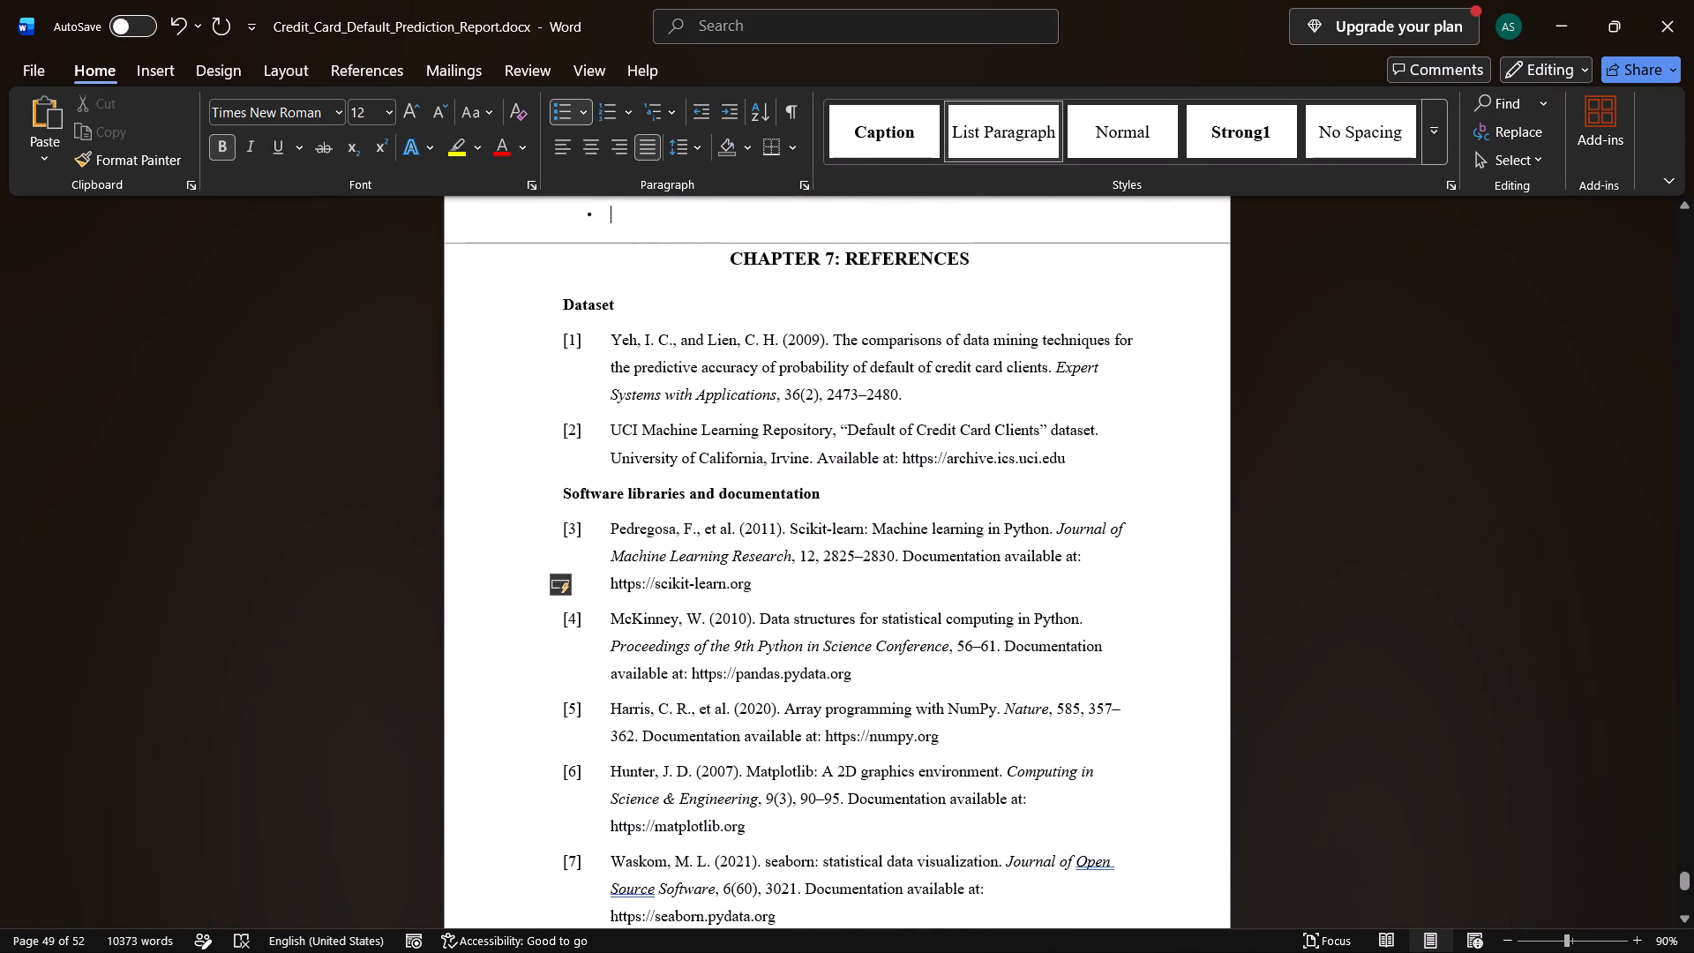
# Remove the empty bullet below the "Deployment and monitoring" item at the end of Chapter 6.
pyautogui.scroll(1, 837, 417)
pyautogui.press('BackSpace')
pyautogui.press('BackSpace')
pyautogui.press('BackSpace')
pyautogui.press('BackSpace')
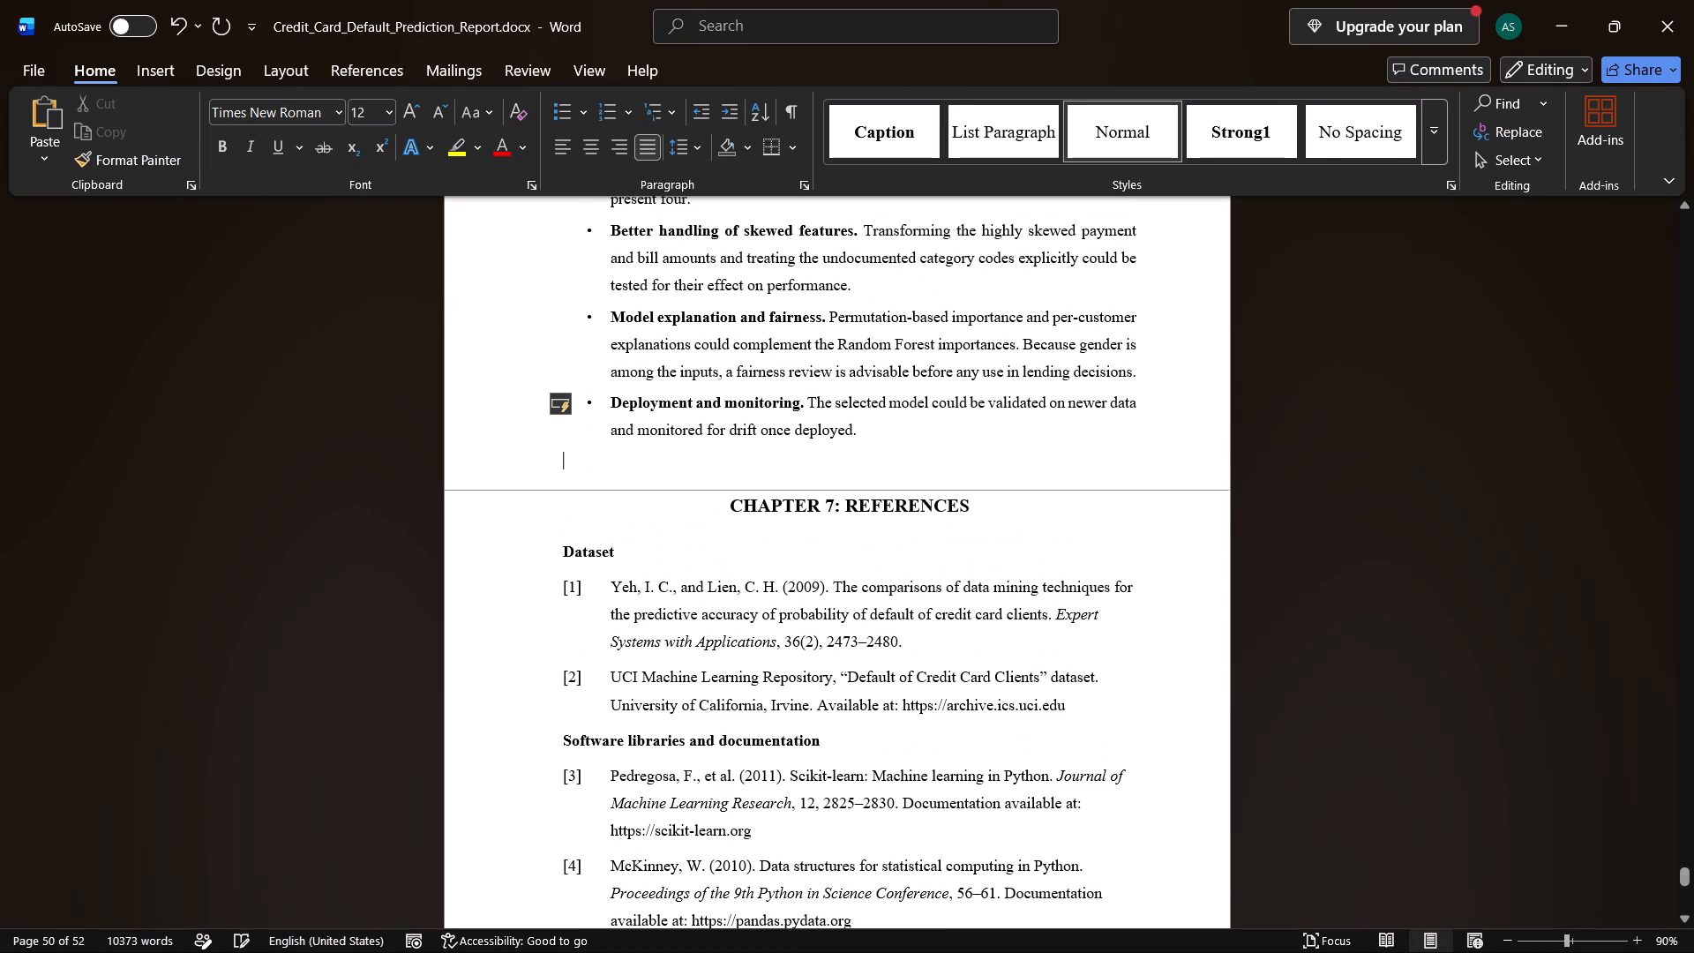
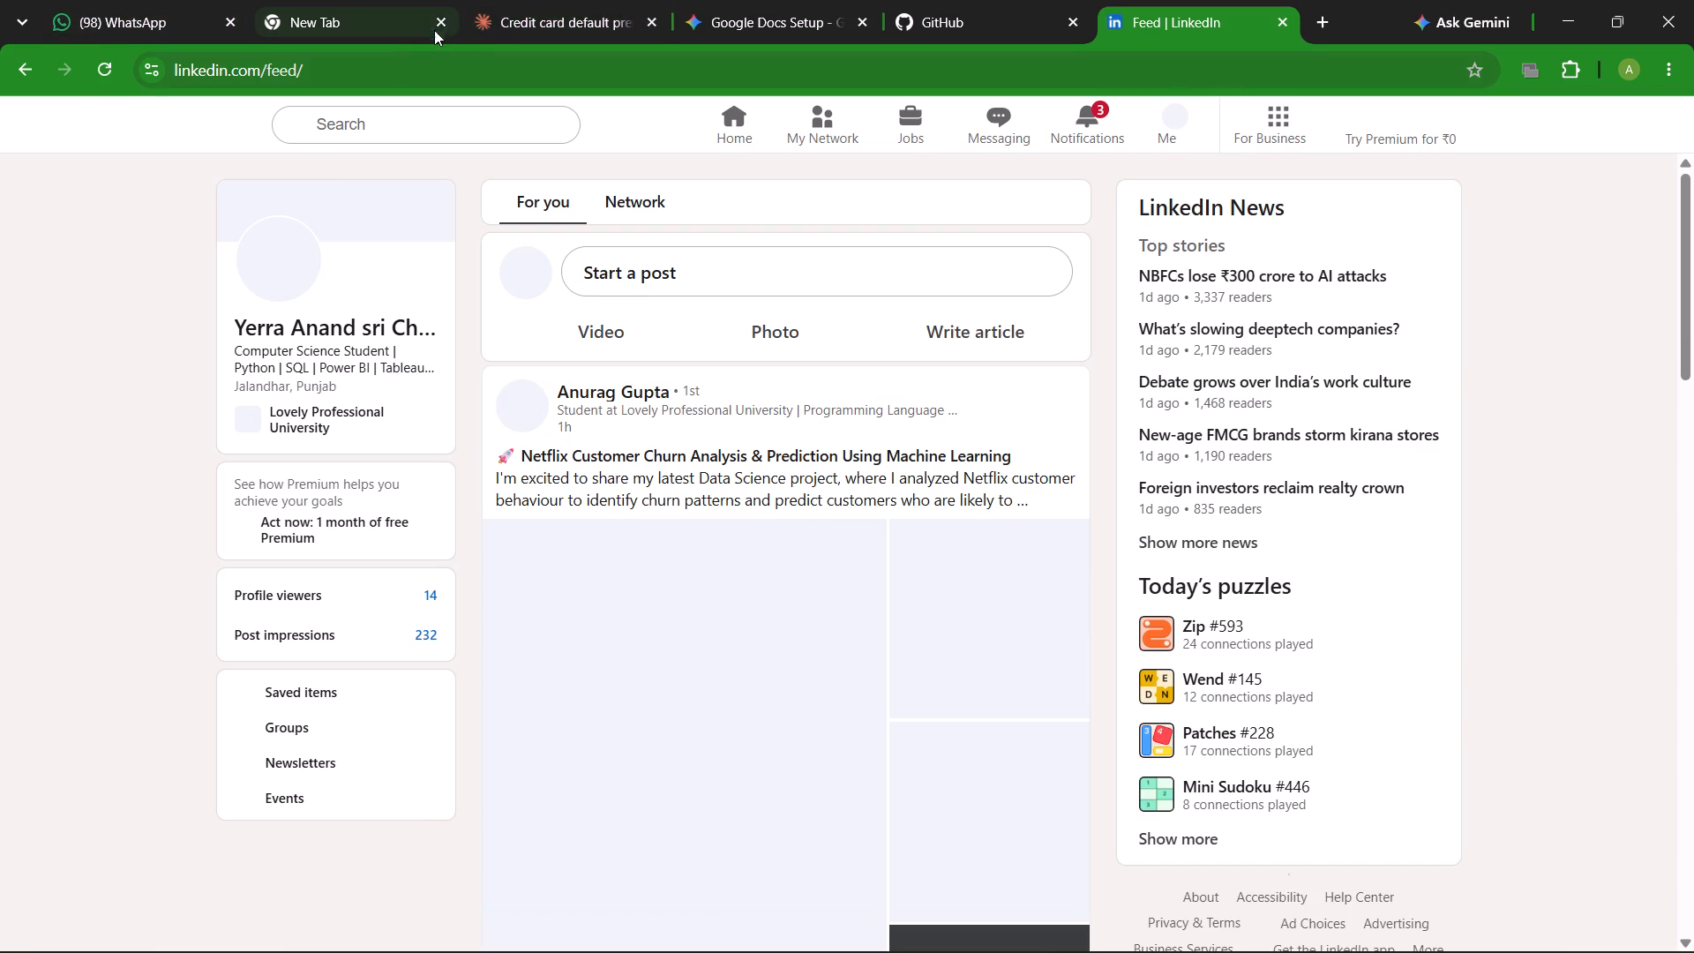
# Close the unused new tab and open the account owner's profile page on LinkedIn.
pyautogui.click(439, 23)
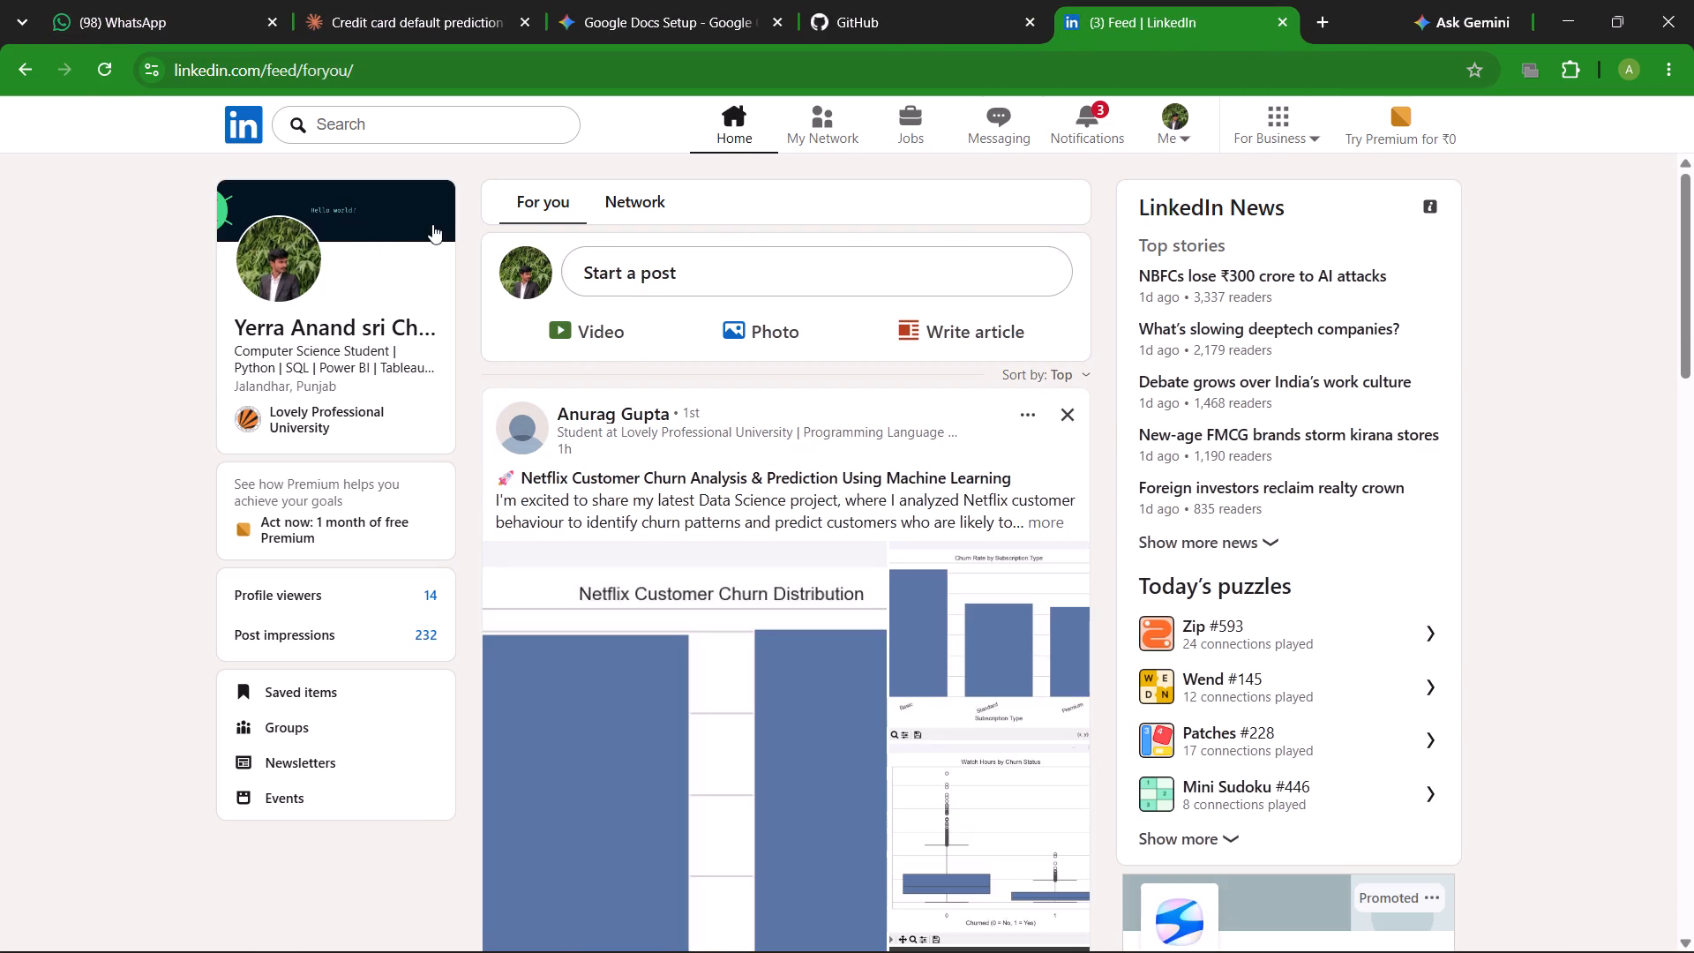
pyautogui.click(281, 269)
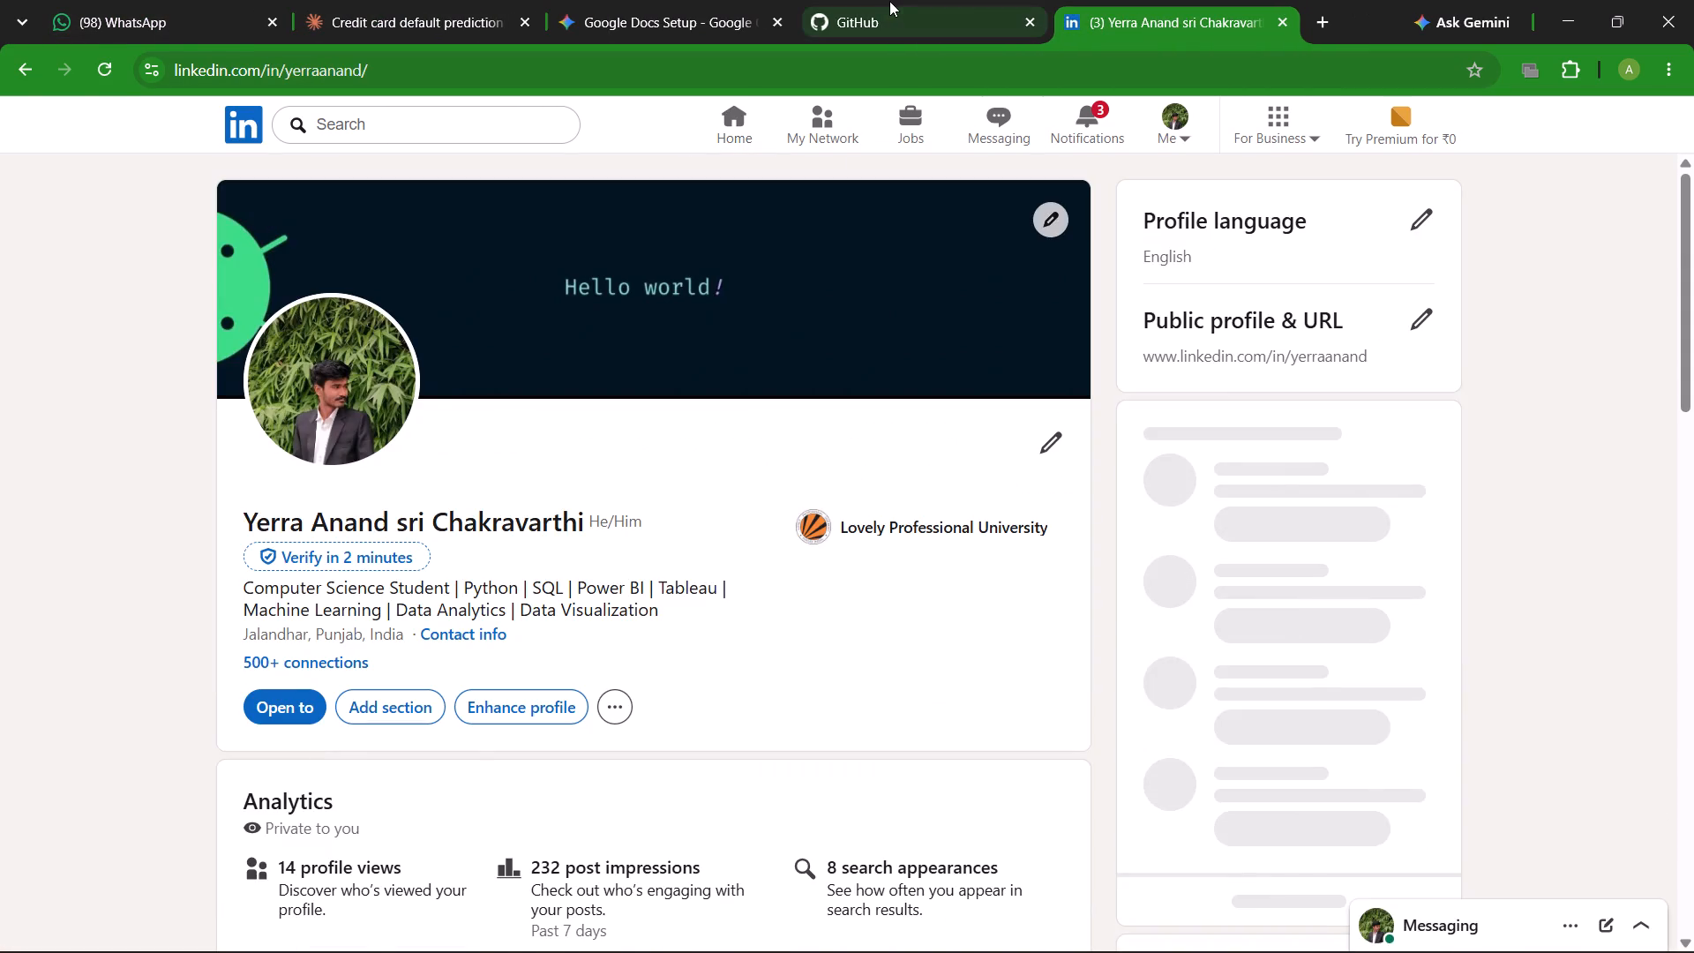
# Switch to GitHub and open the credit-card-default-prediction-model repository from the account's own repositories.
pyautogui.click(890, 1)
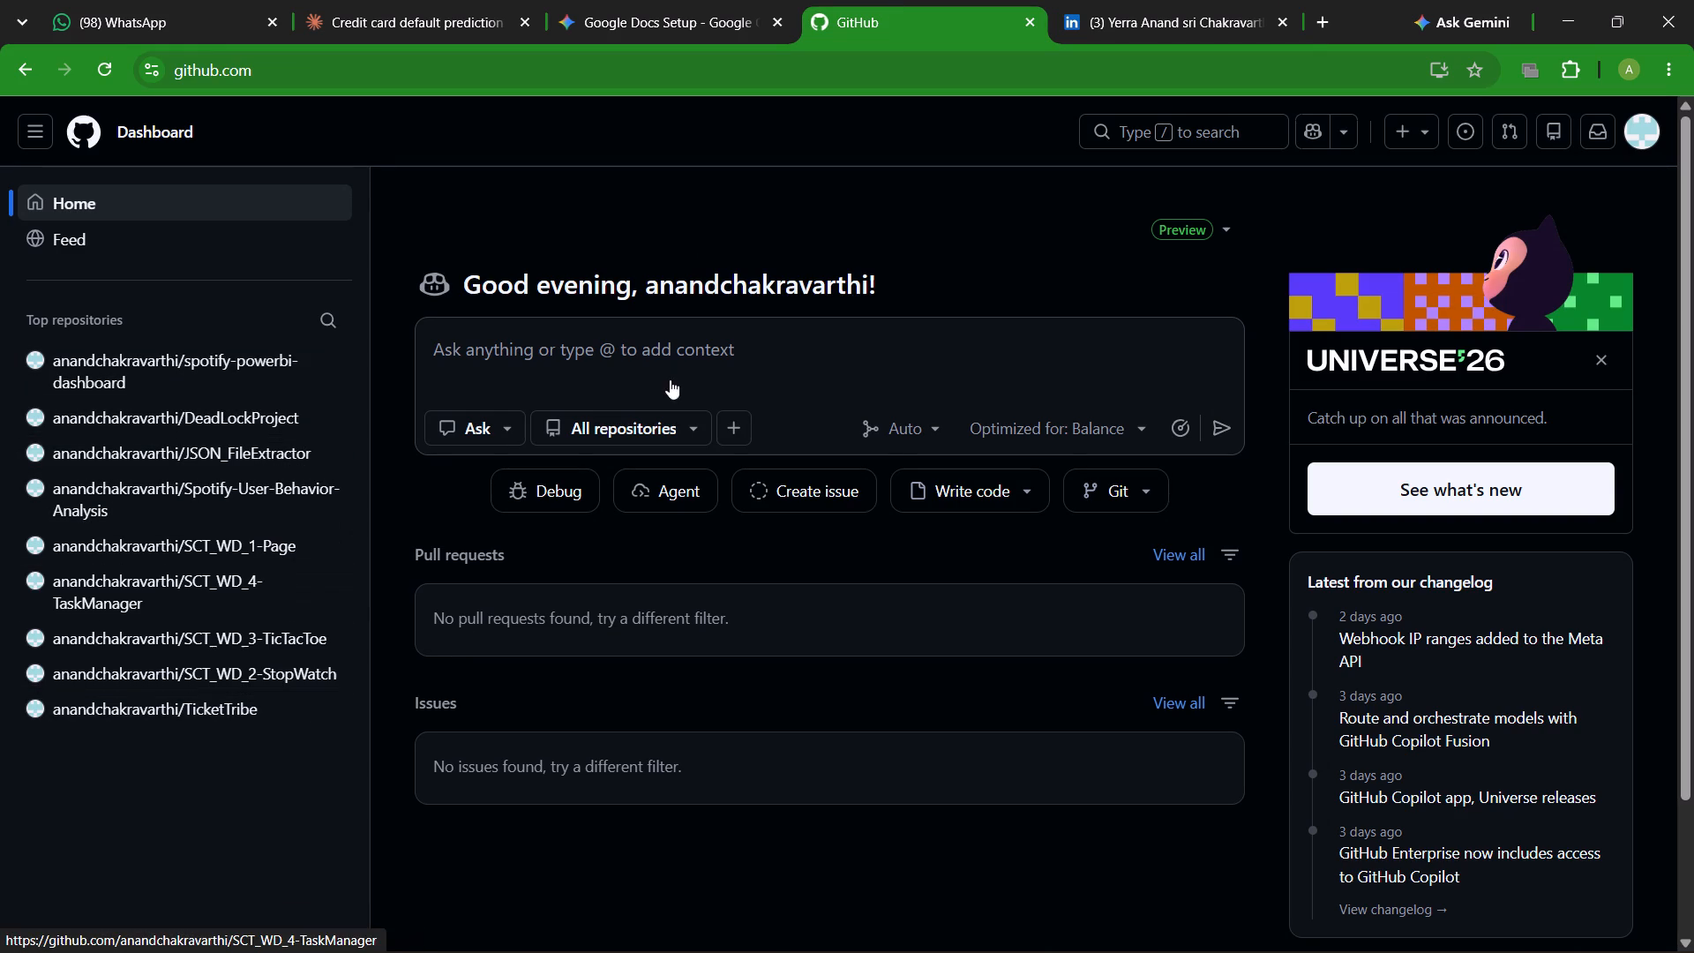
pyautogui.click(1640, 121)
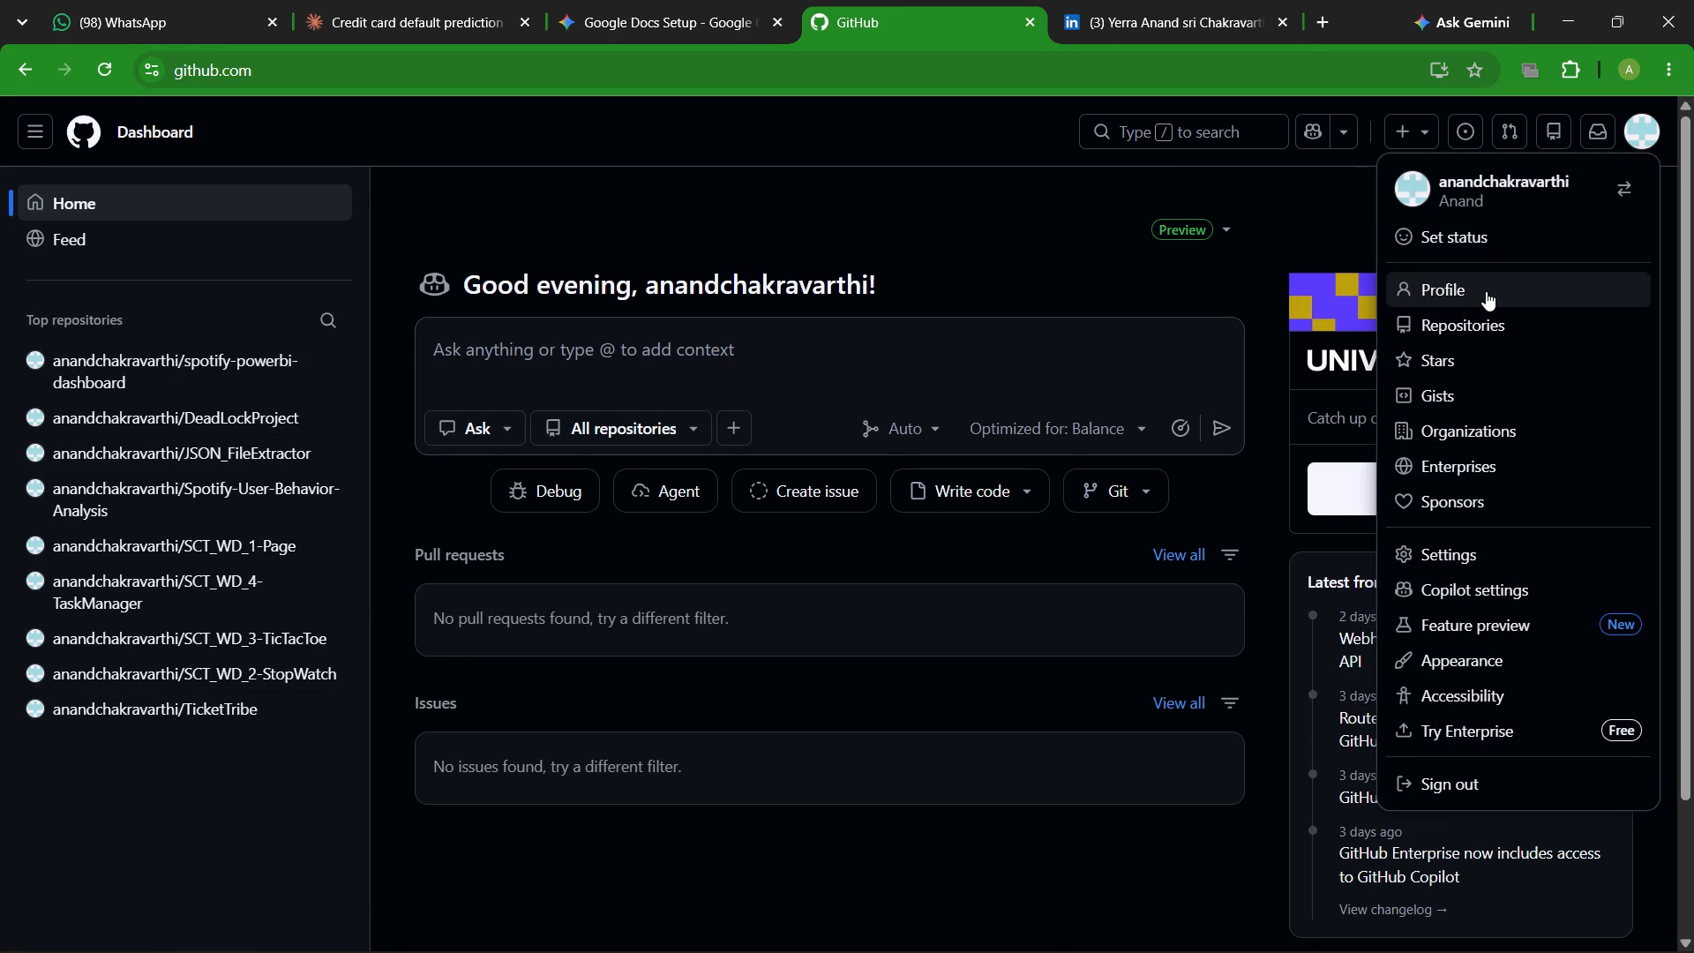
pyautogui.click(1455, 316)
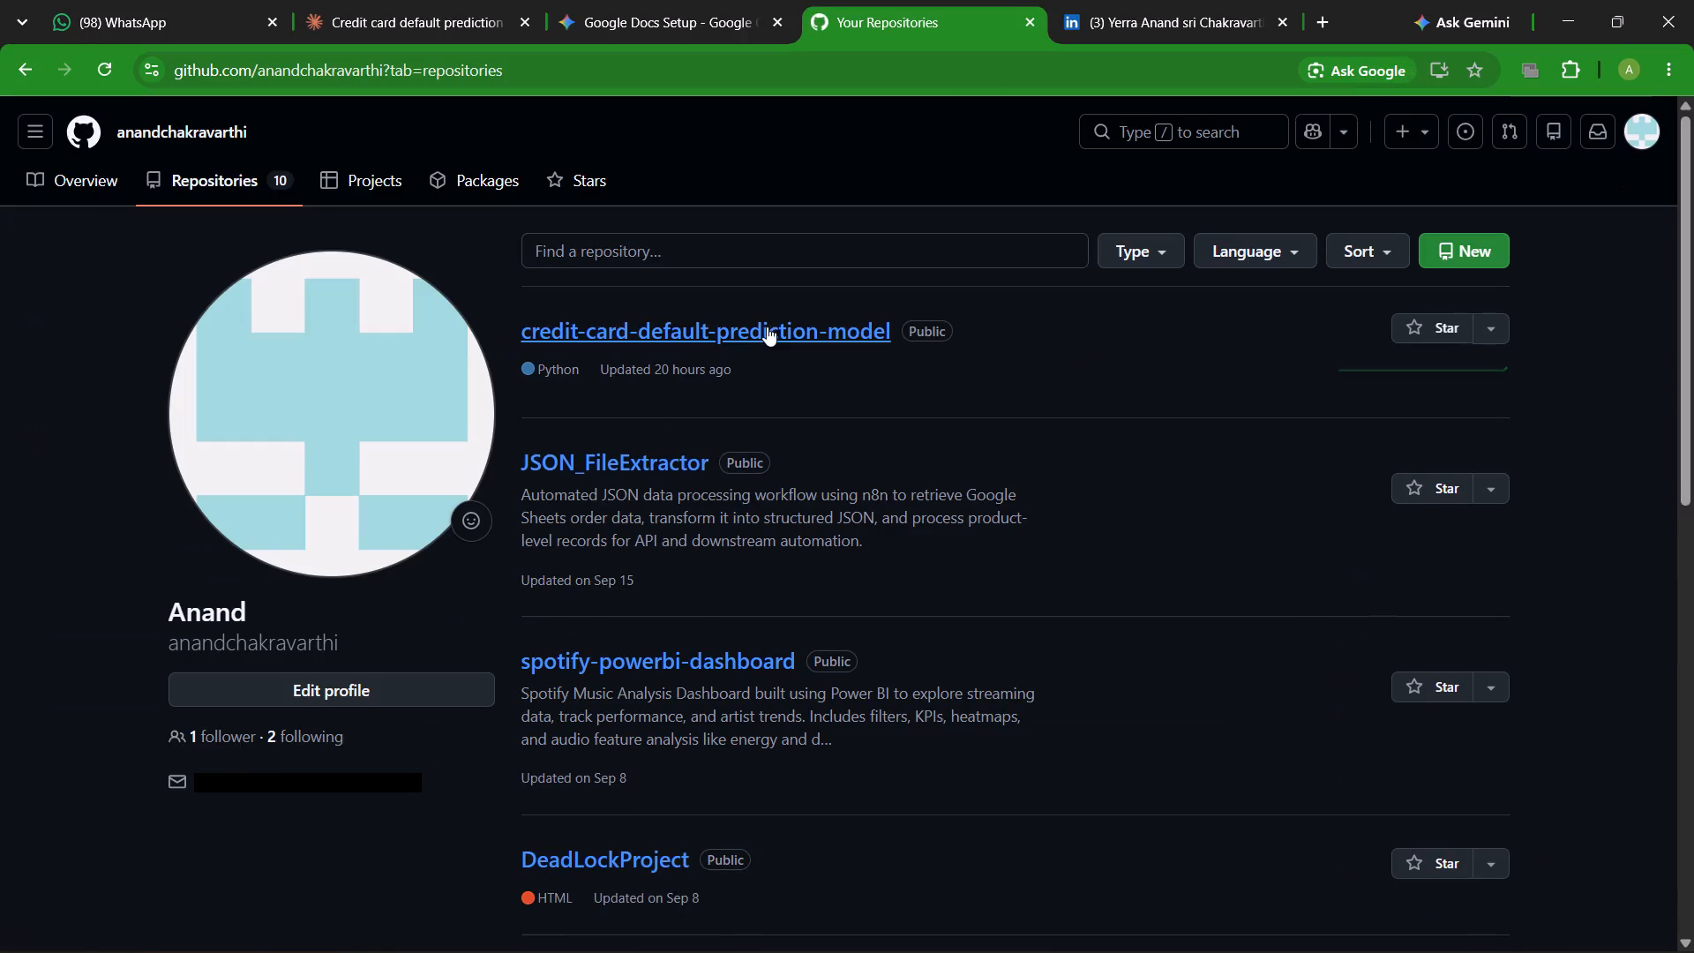
pyautogui.click(753, 328)
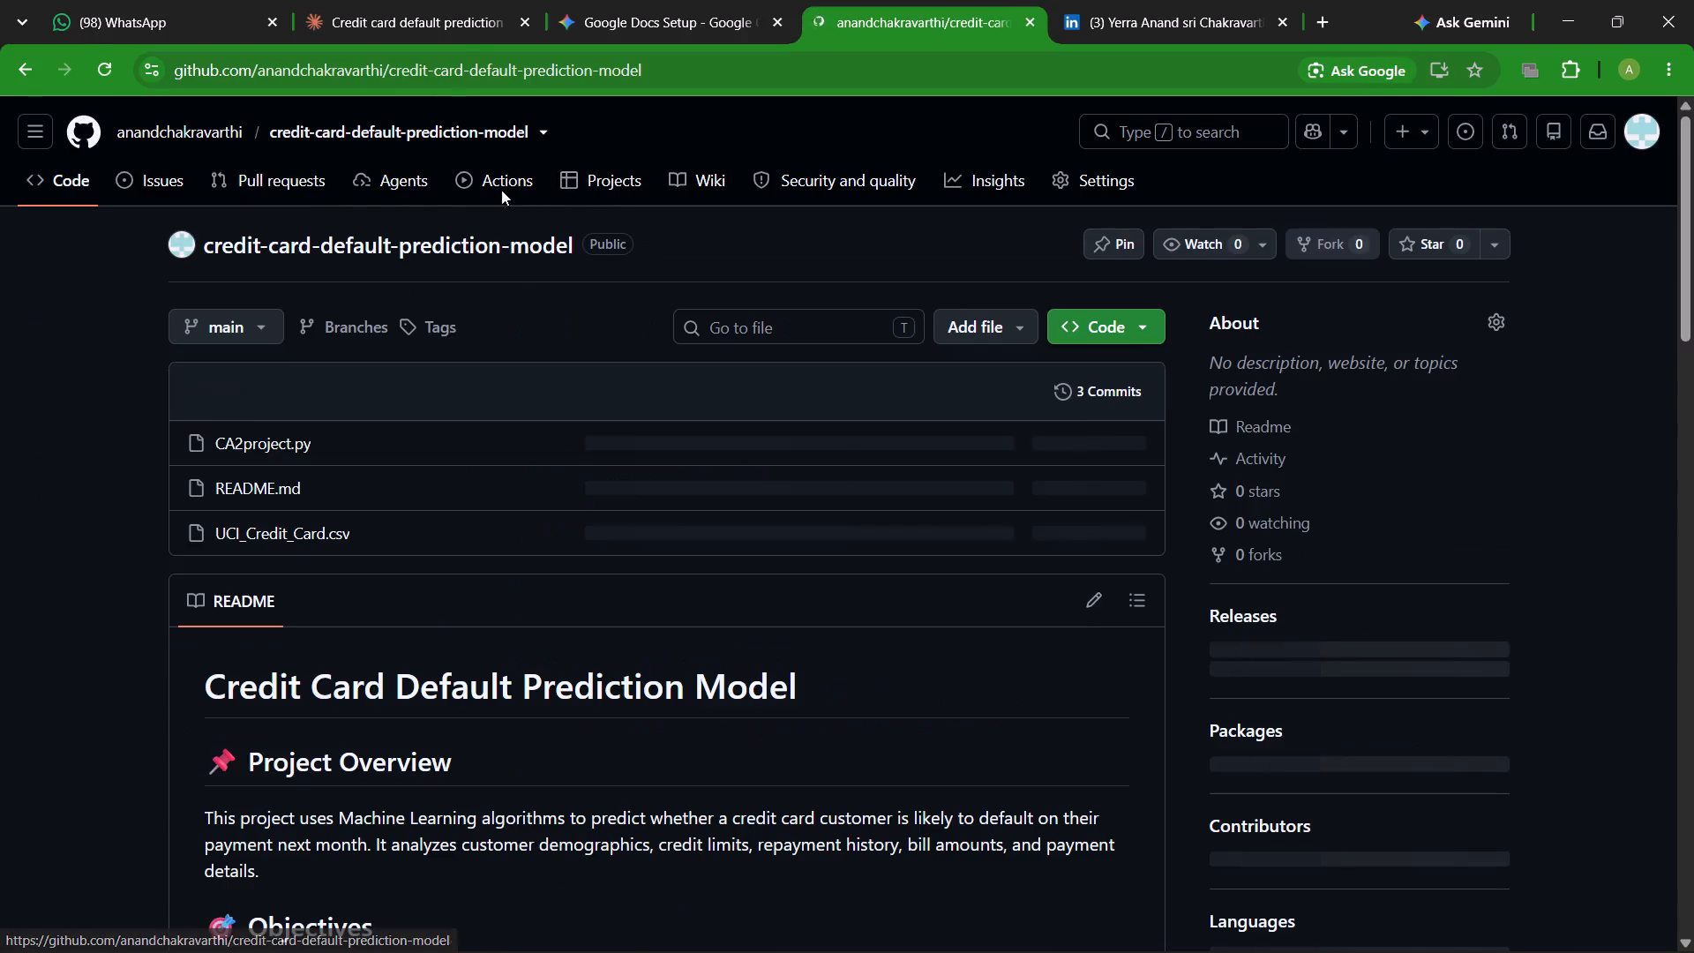
# Select the web address of the credit-card-default-prediction-model repository.
pyautogui.moveTo(670, 63); pyautogui.dragTo(591, 63)
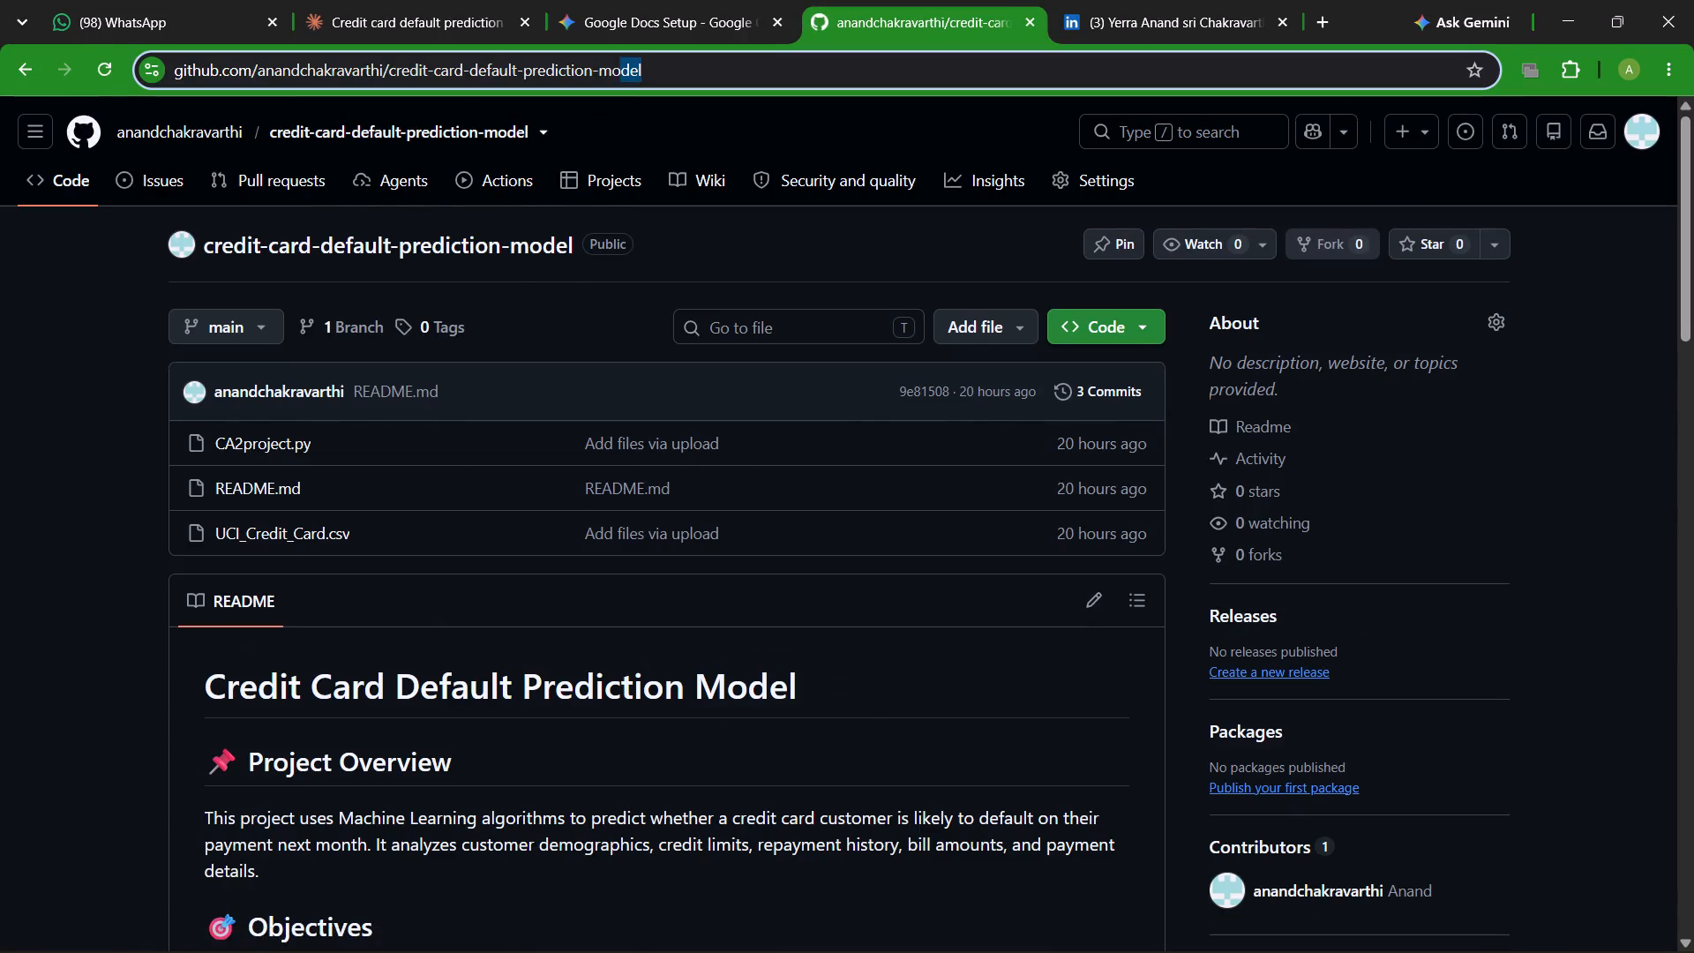
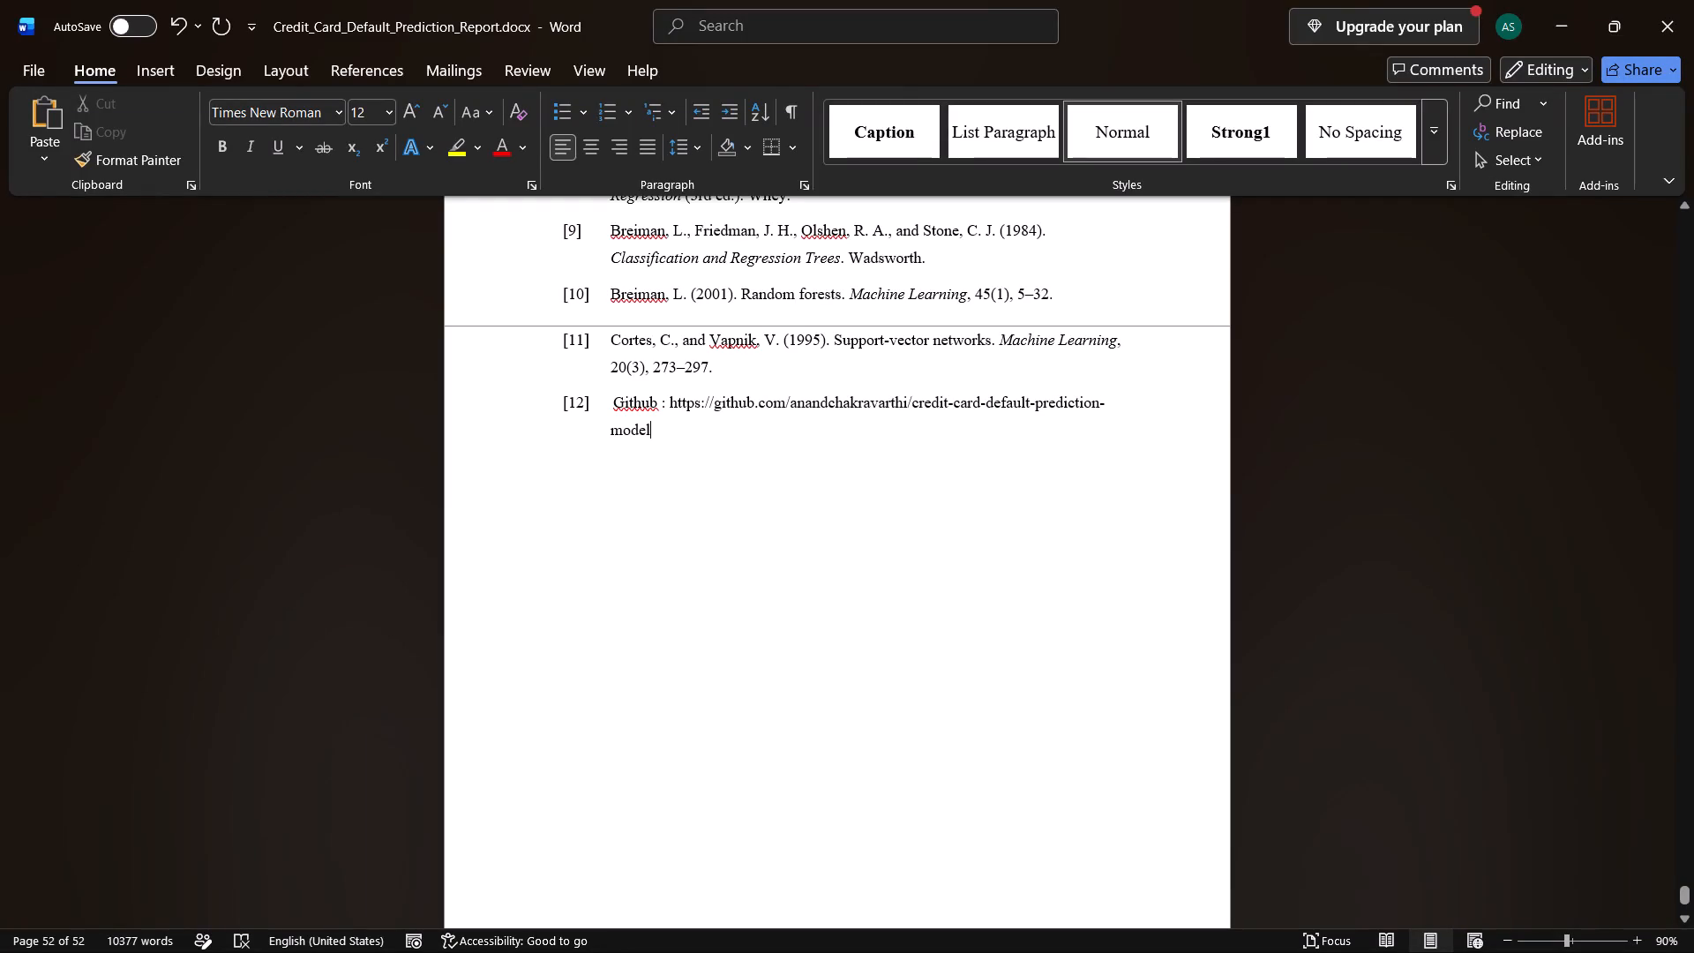
# Select the GitHub repository URL in reference entry [12] at the end of the report.
pyautogui.moveTo(664, 398); pyautogui.dragTo(658, 424)
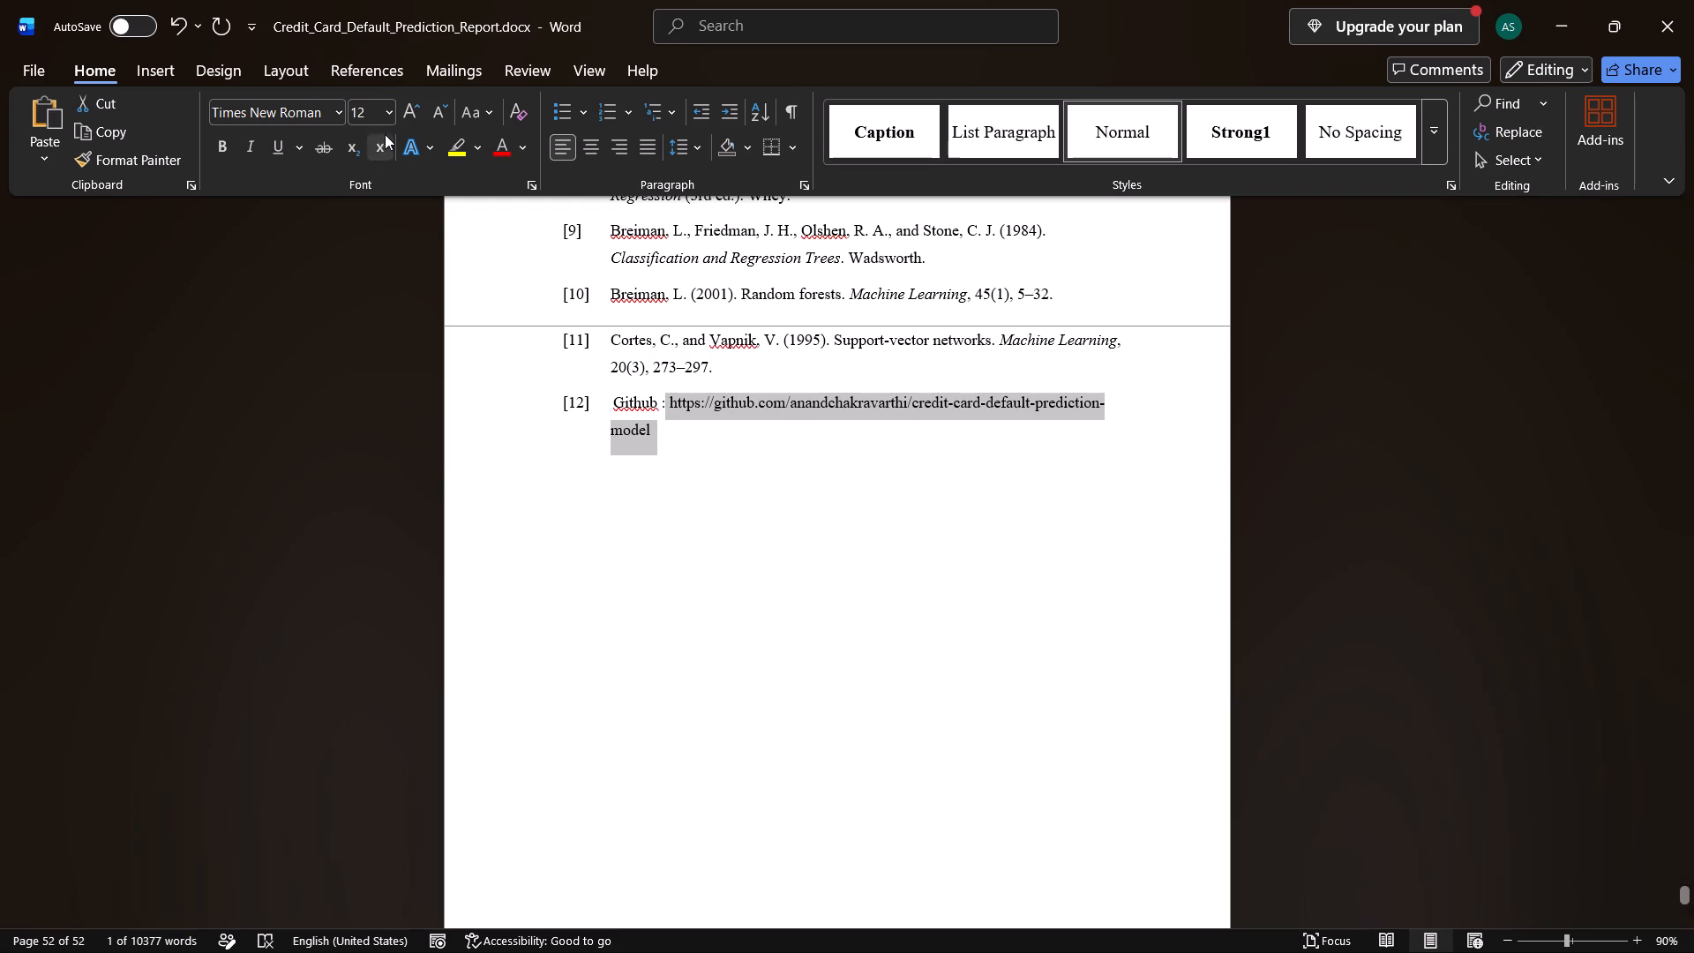
# Turn the selected GitHub repository URL in reference [12] into a hyperlink, keeping the suggested display text and address.
pyautogui.click(231, 70)
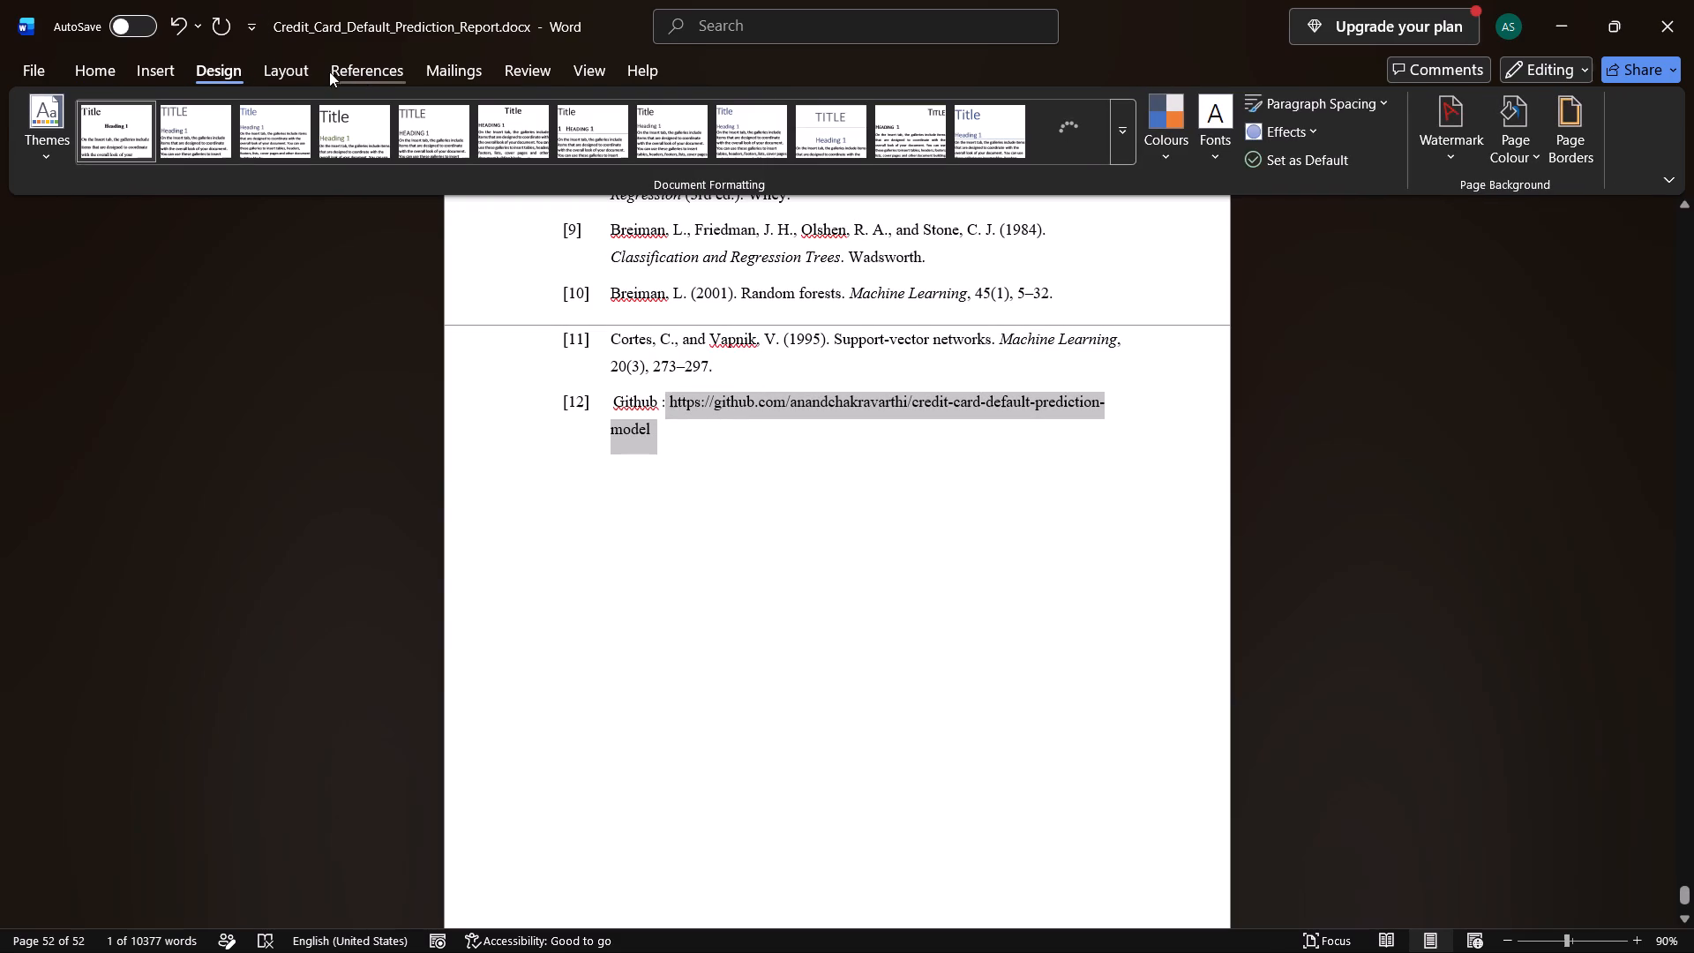
pyautogui.click(312, 71)
pyautogui.click(183, 66)
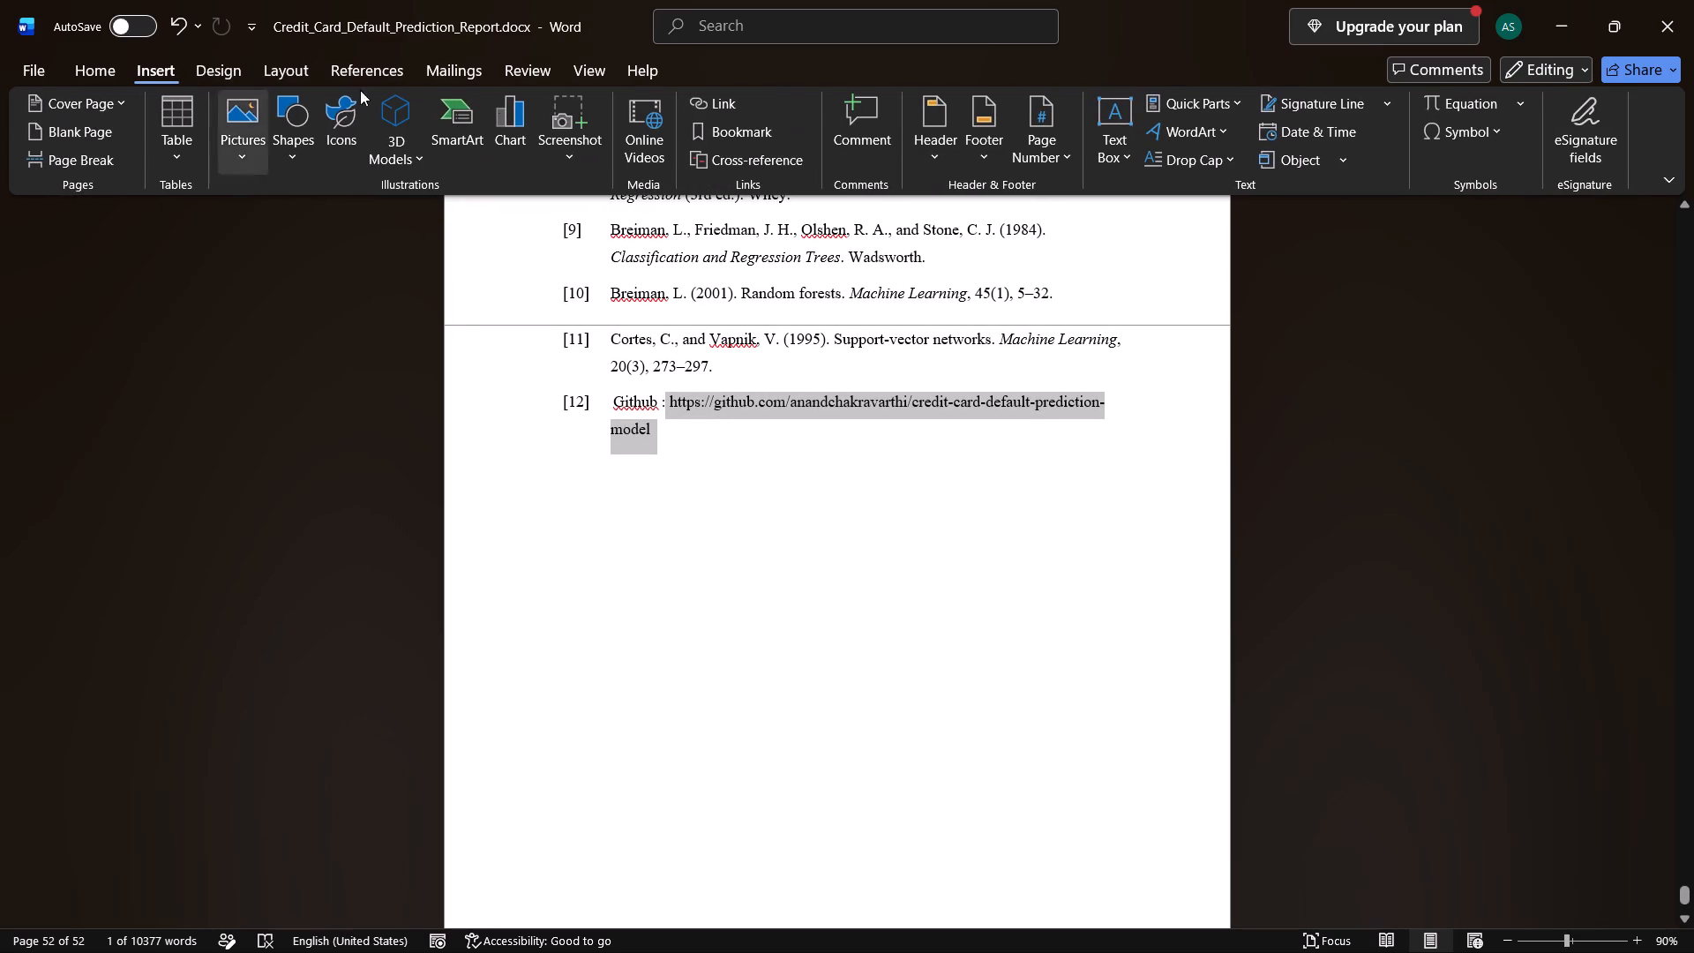
pyautogui.click(715, 109)
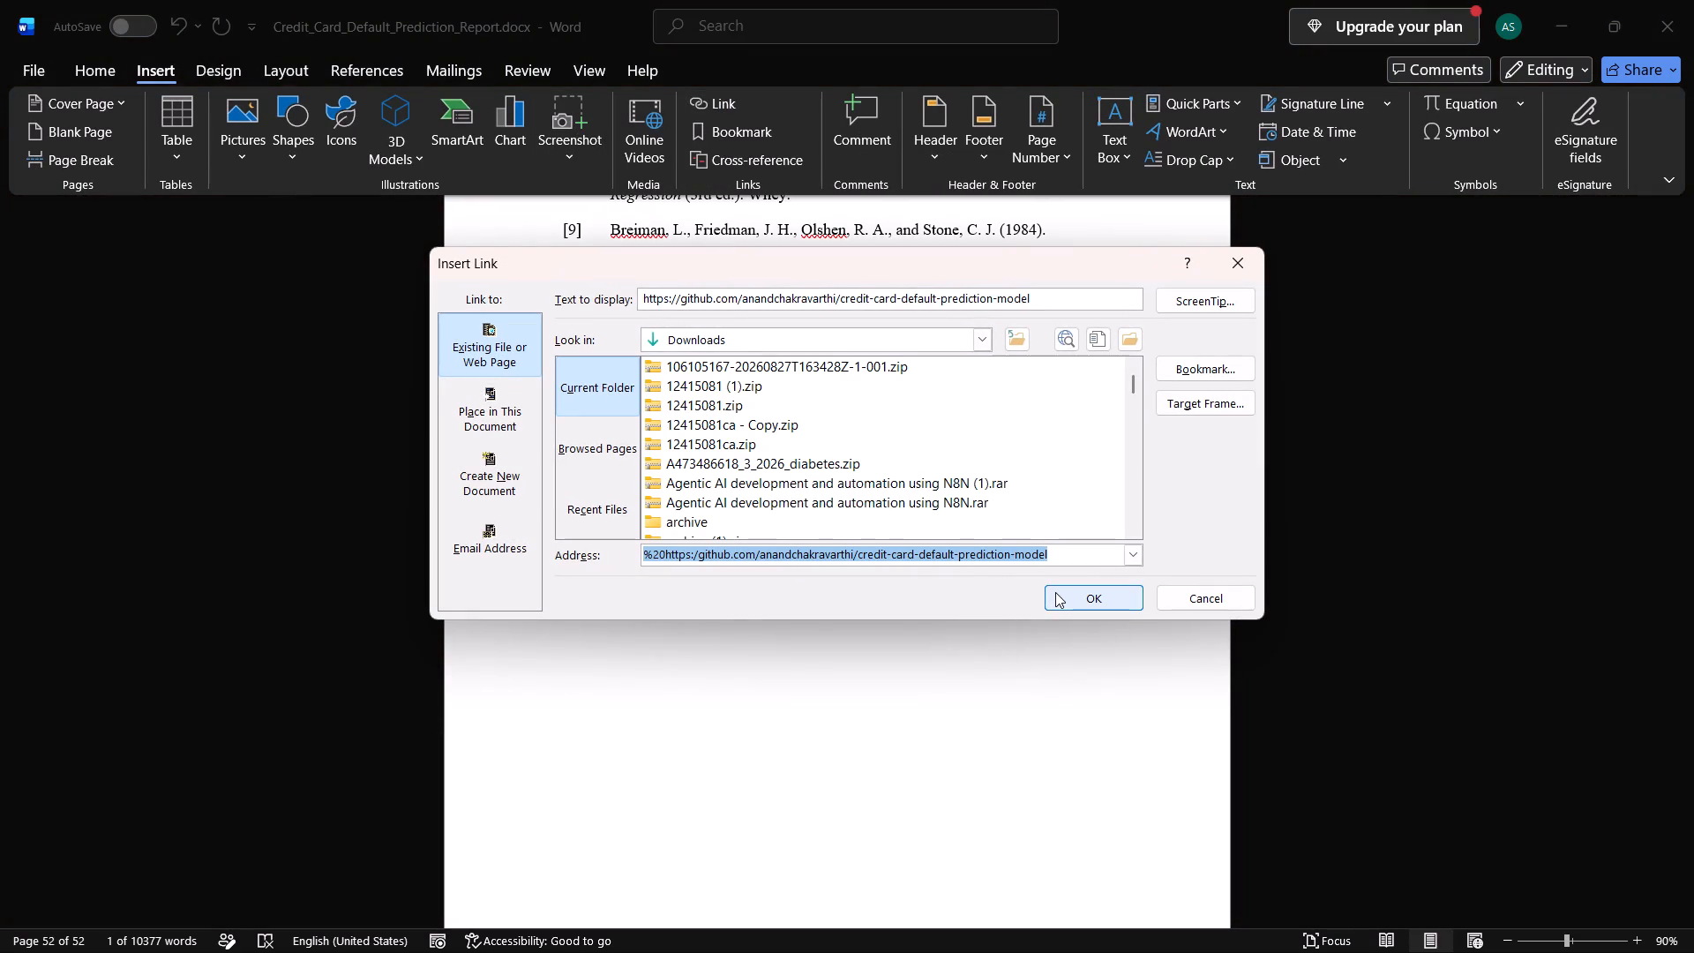
pyautogui.scroll(-1, 924, 507)
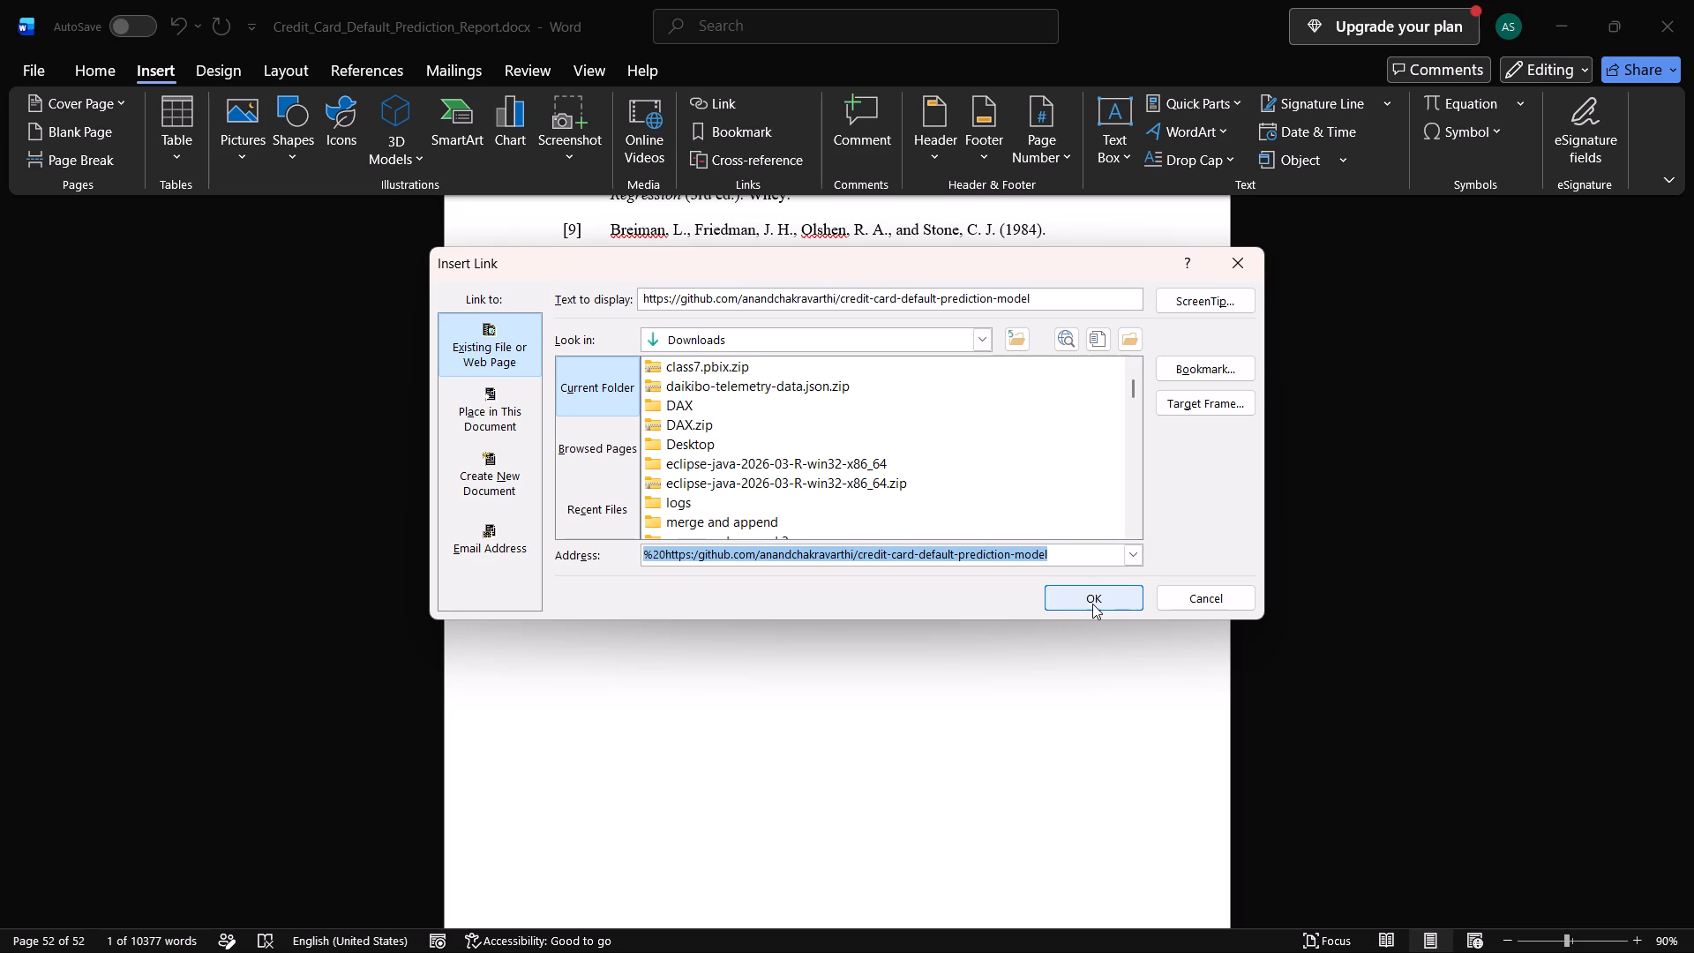
pyautogui.click(1066, 595)
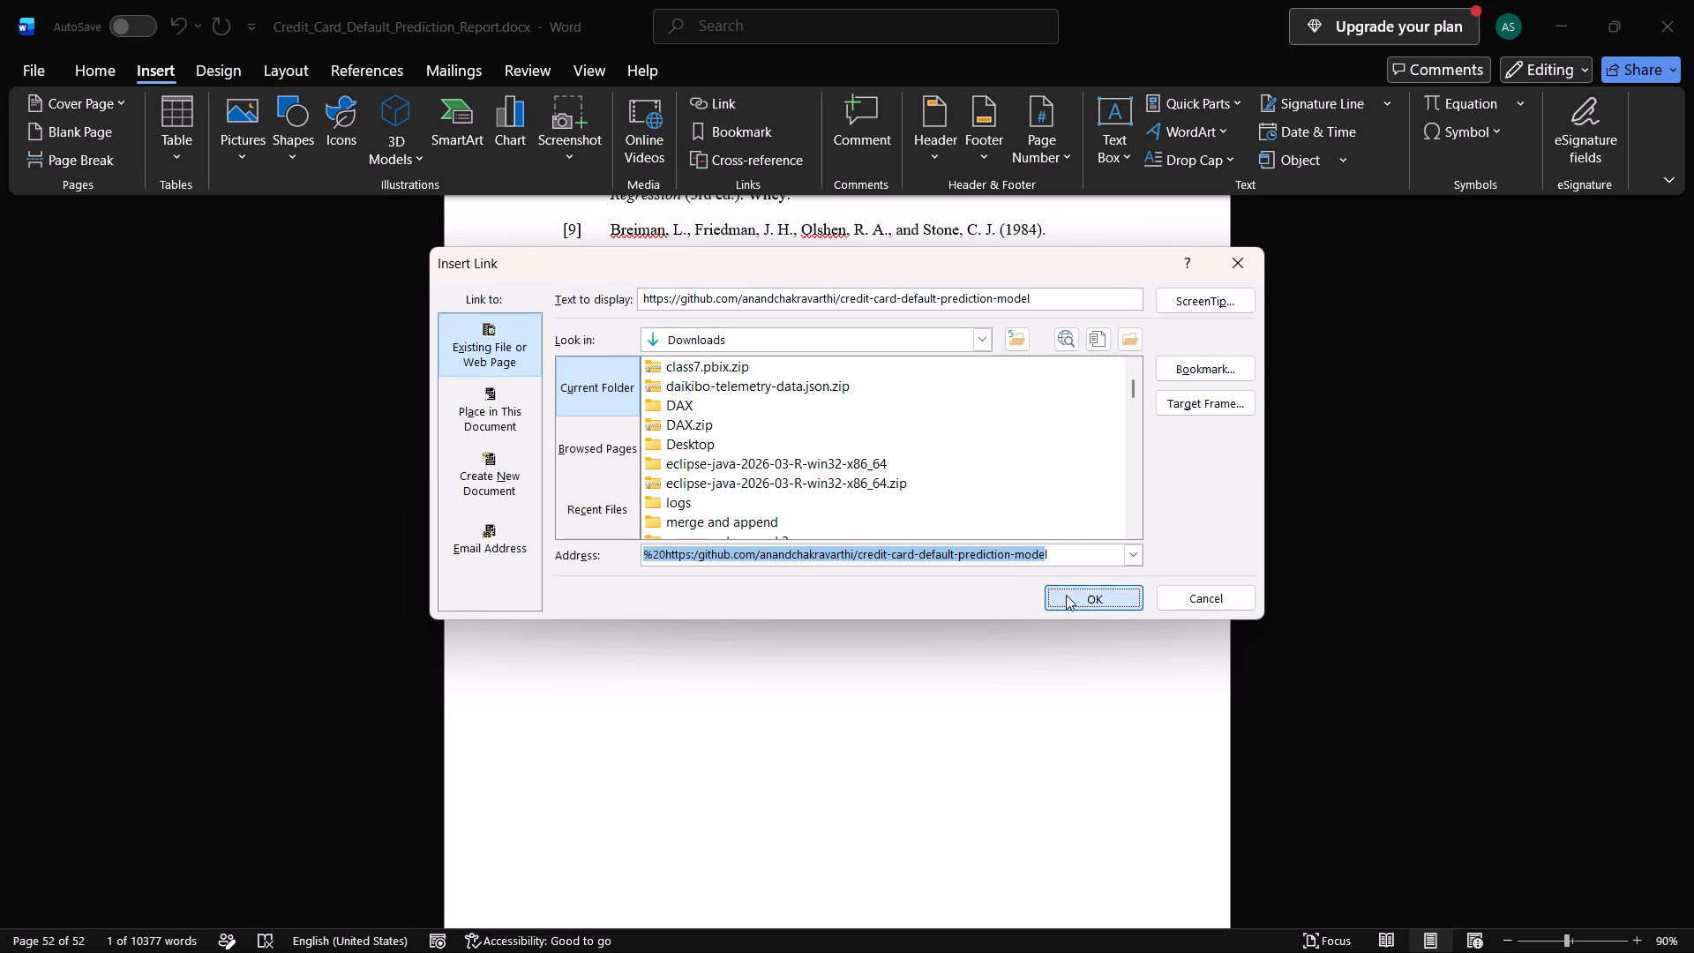
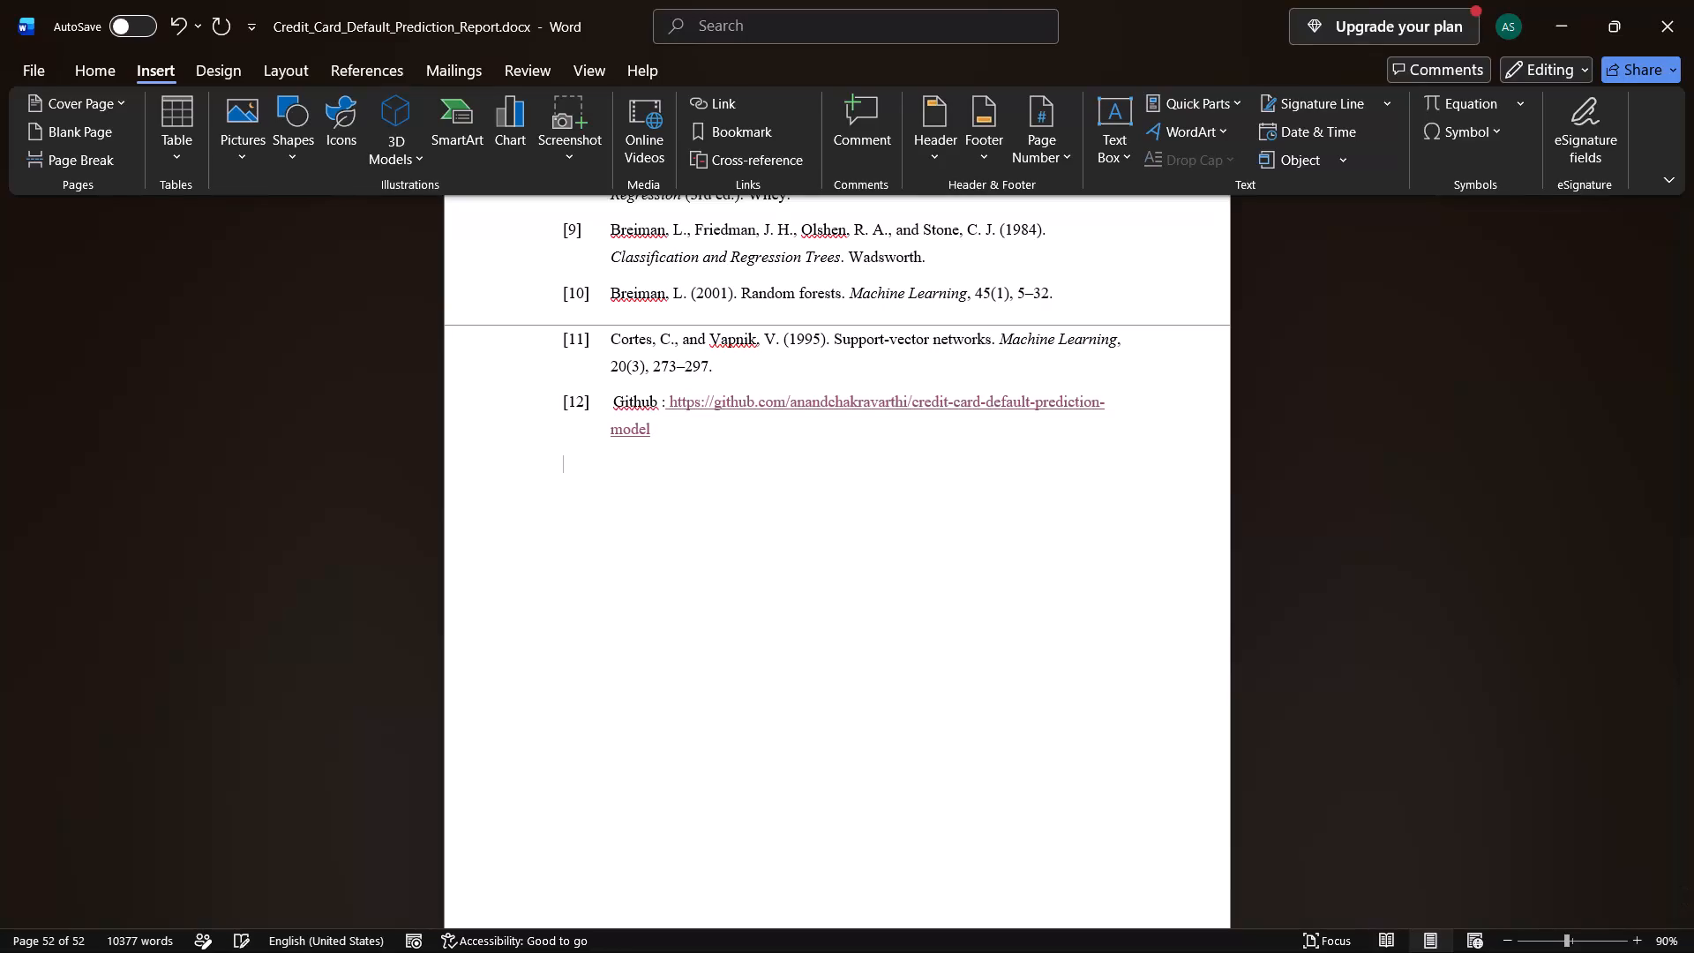
# Start reference entry [13] below the GitHub entry, spacing its text to line up with [12] and beginning it with "L".
pyautogui.write('[13]')
pyautogui.press('space')
pyautogui.press('space')
pyautogui.press('space')
pyautogui.press('space')
pyautogui.press('space')
pyautogui.press('space')
pyautogui.press('Left')
pyautogui.press('space')
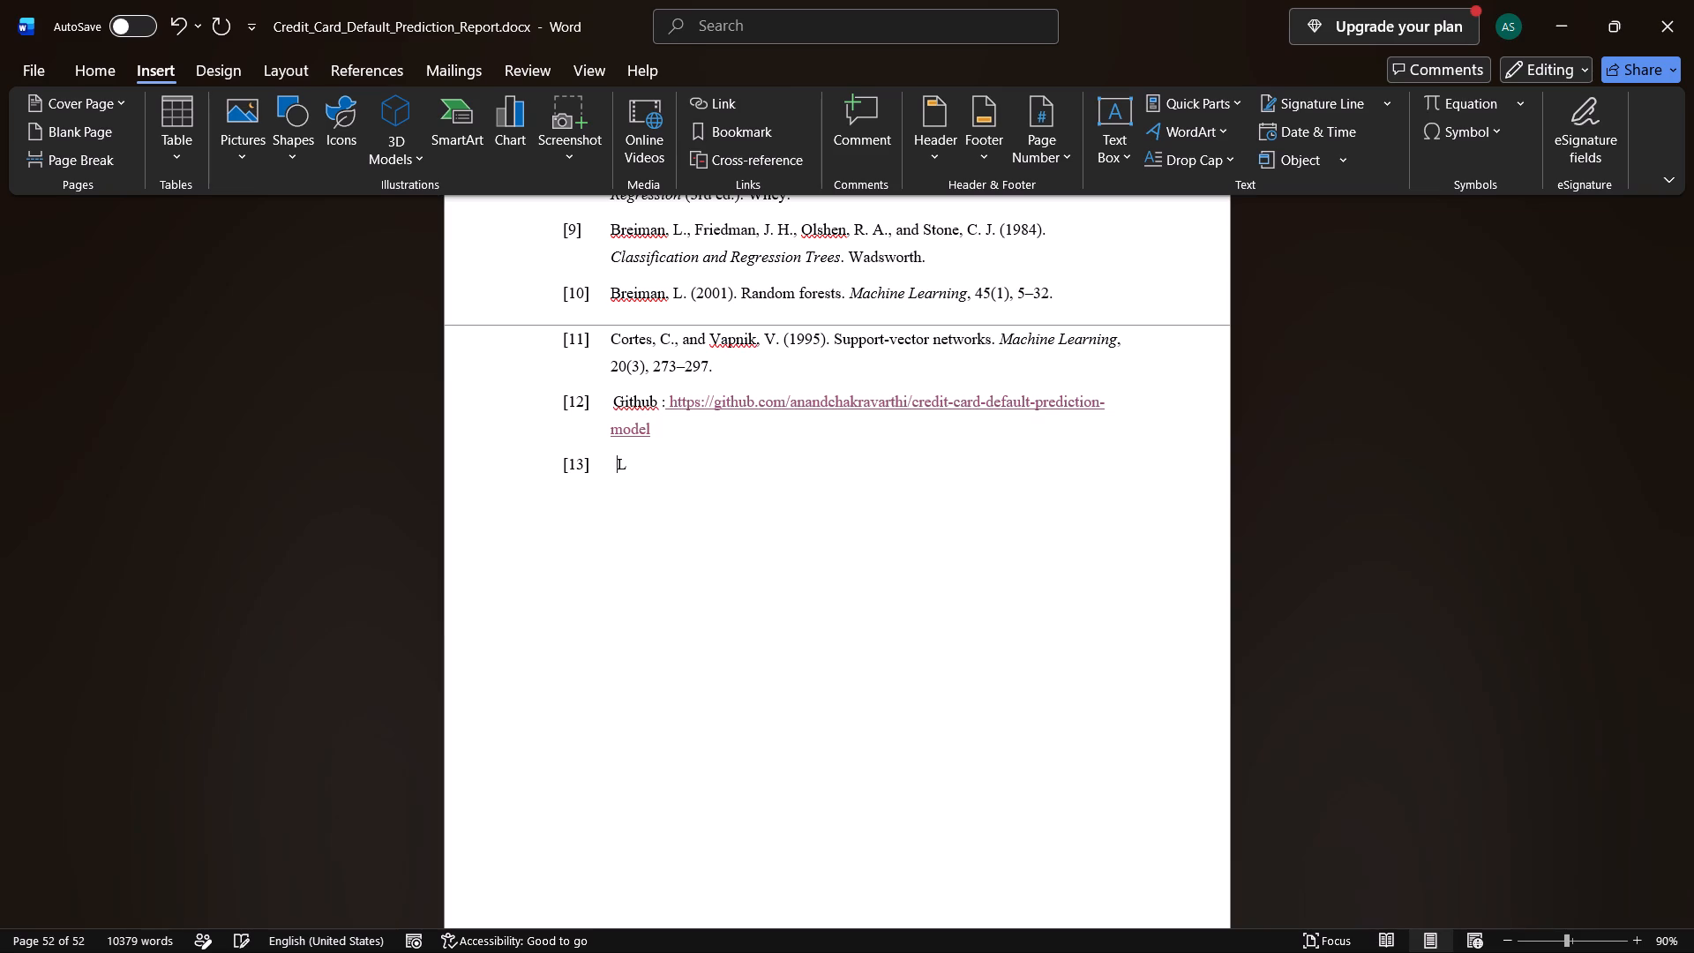
pyautogui.press('BackSpace')
pyautogui.press('Right')
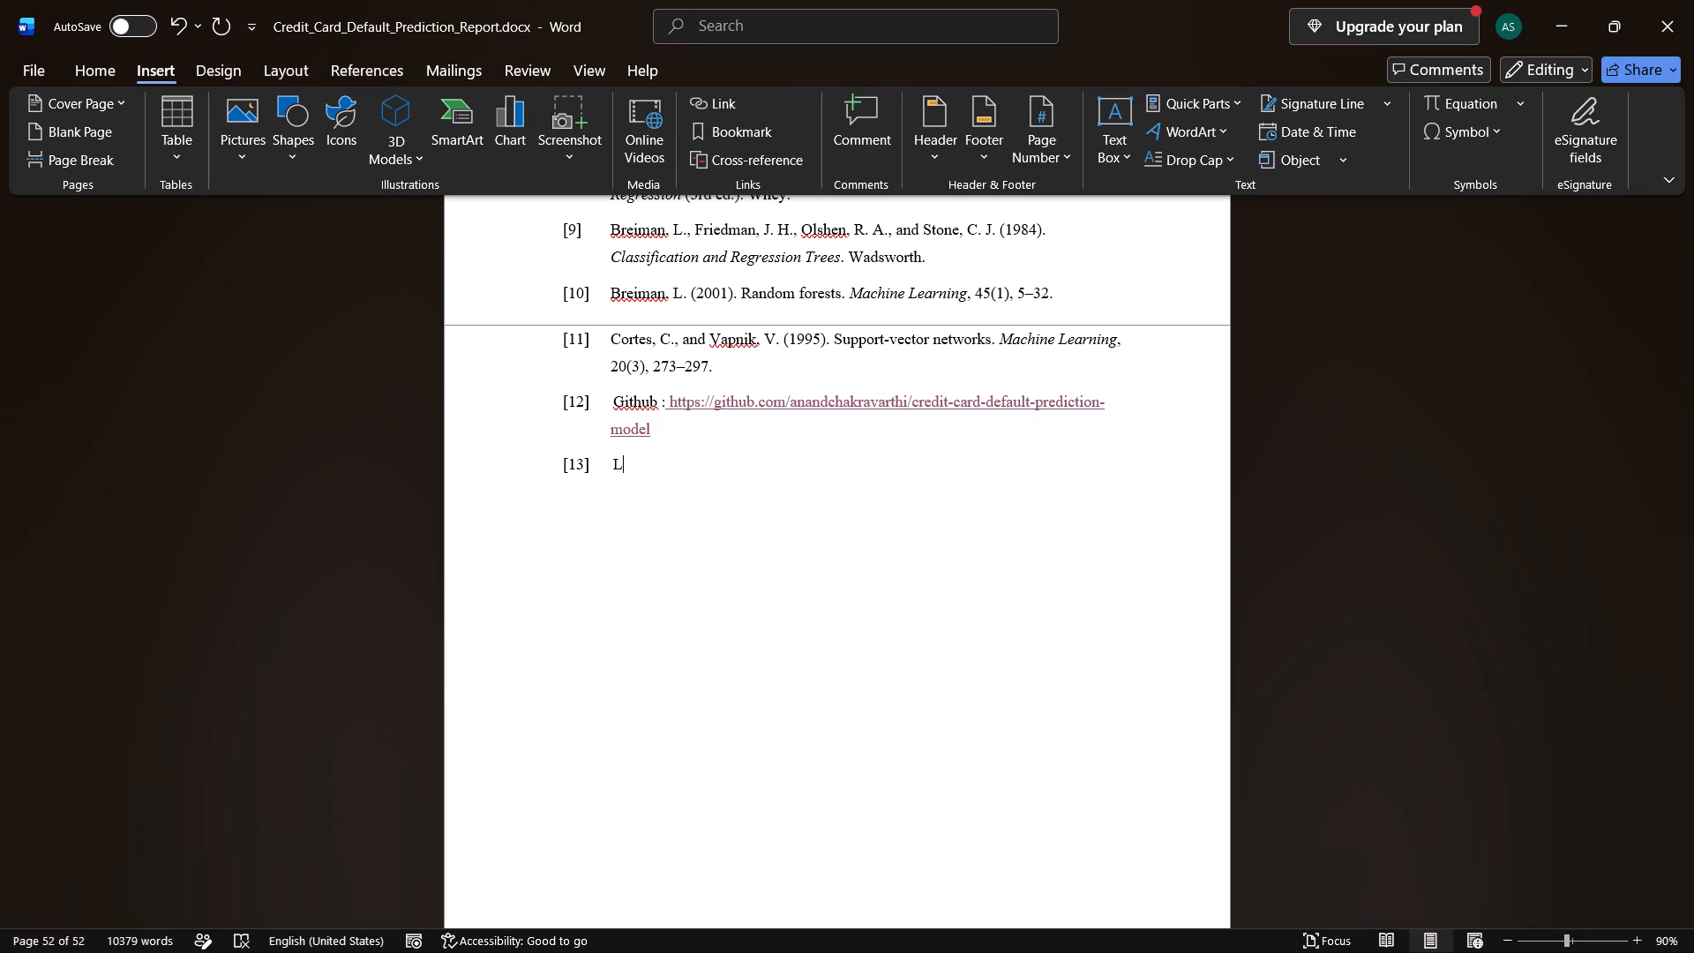
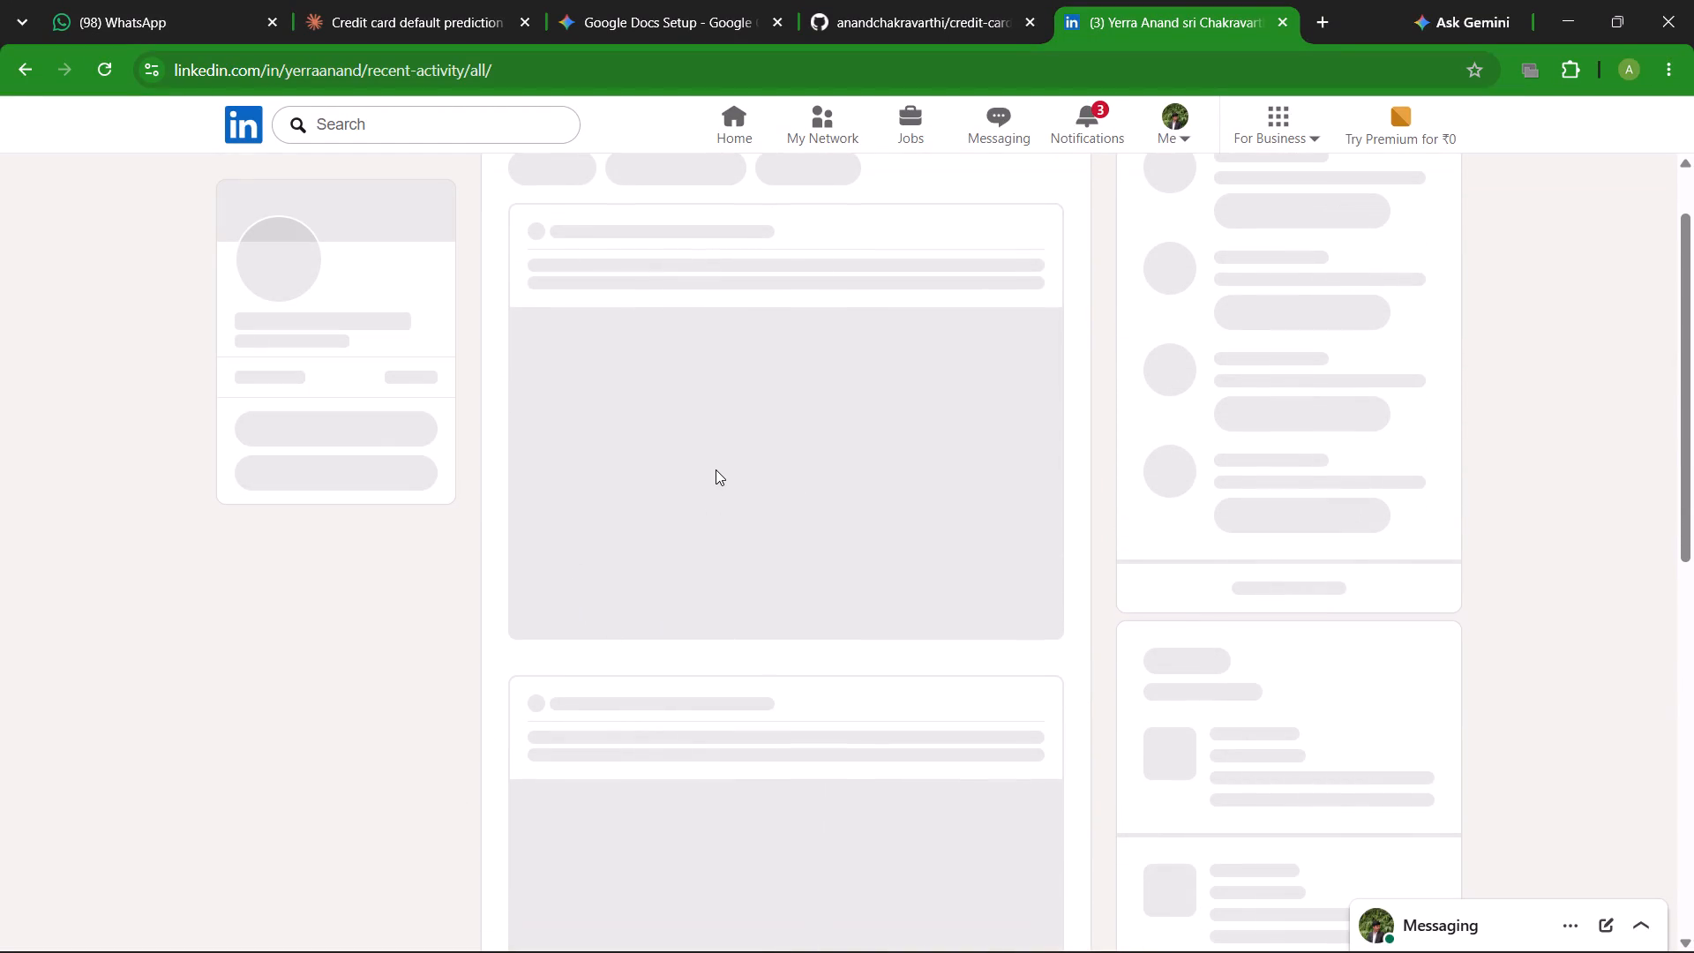
# Copy the link to the LinkedIn post about the Credit Card Default Prediction project from the profile's recent activity.
pyautogui.scroll(-1, 911, 418)
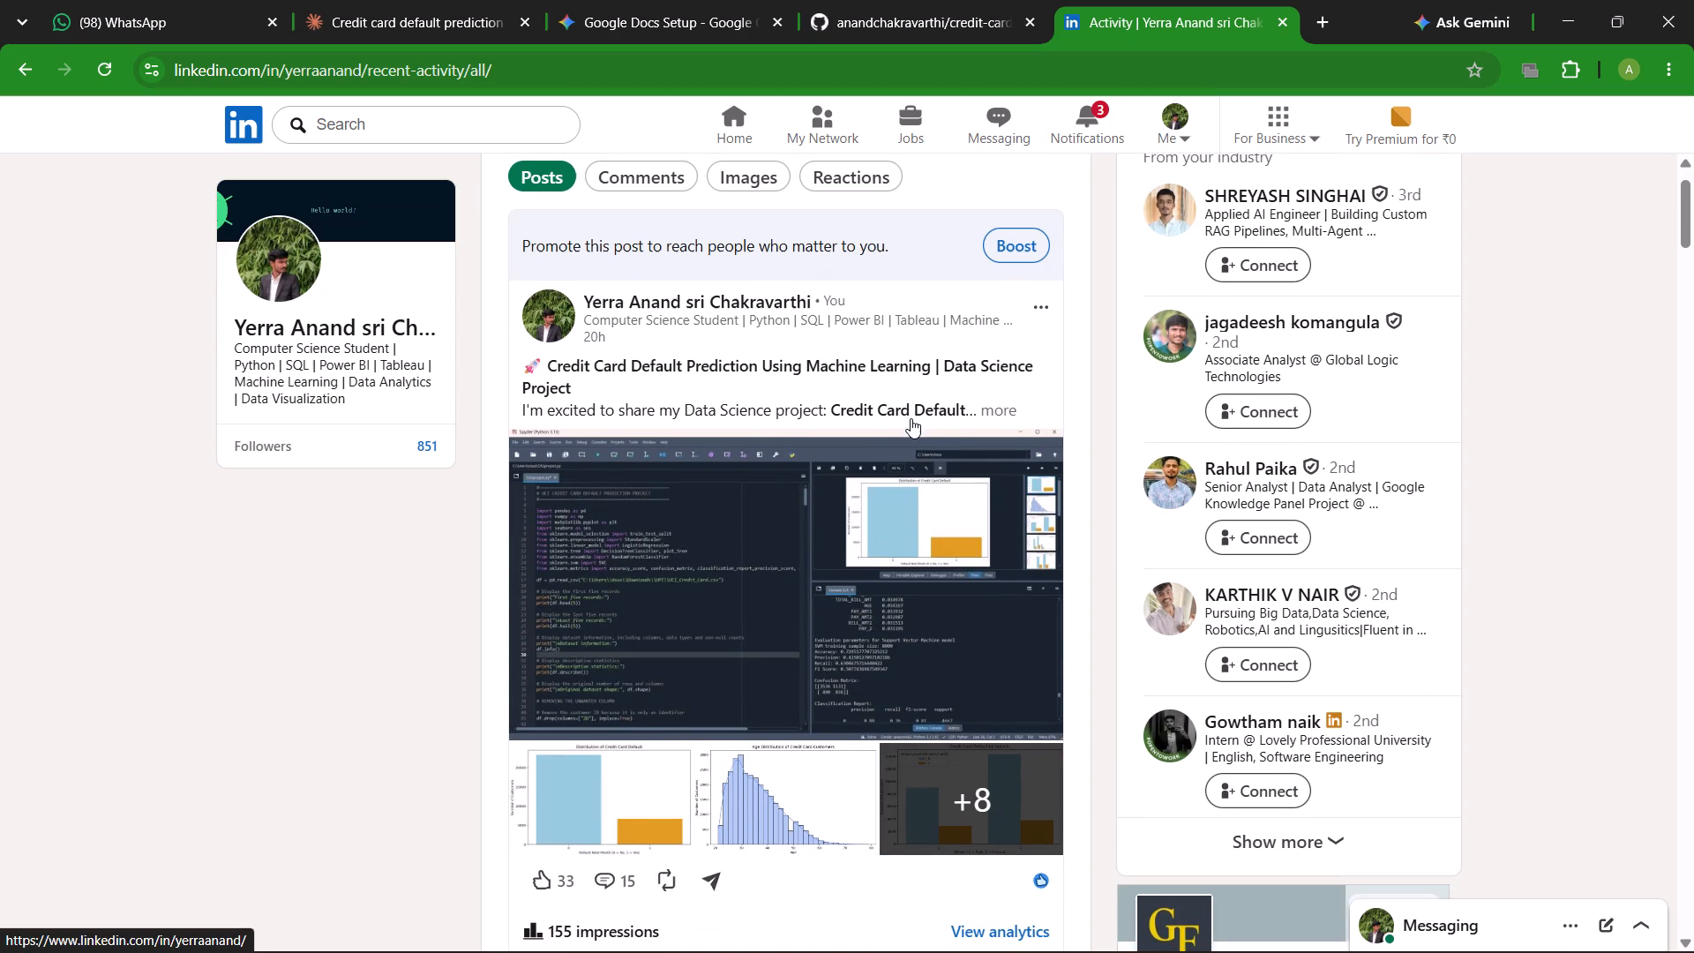
pyautogui.scroll(-1, 911, 418)
pyautogui.click(1036, 304)
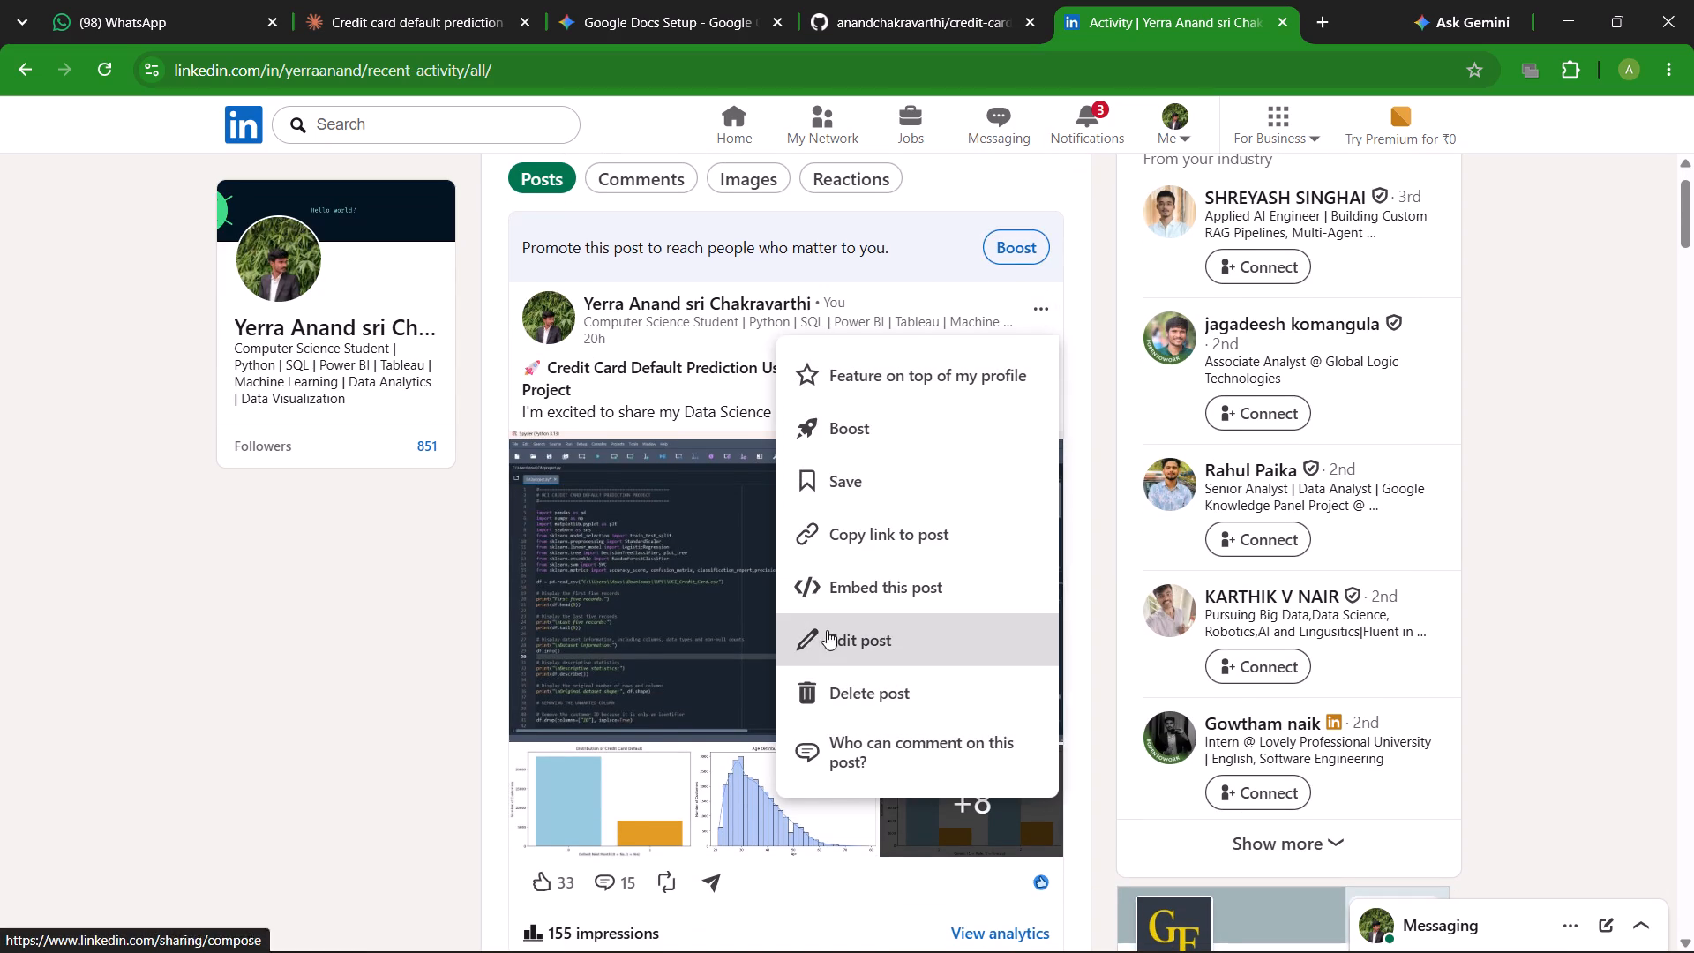
pyautogui.click(307, 630)
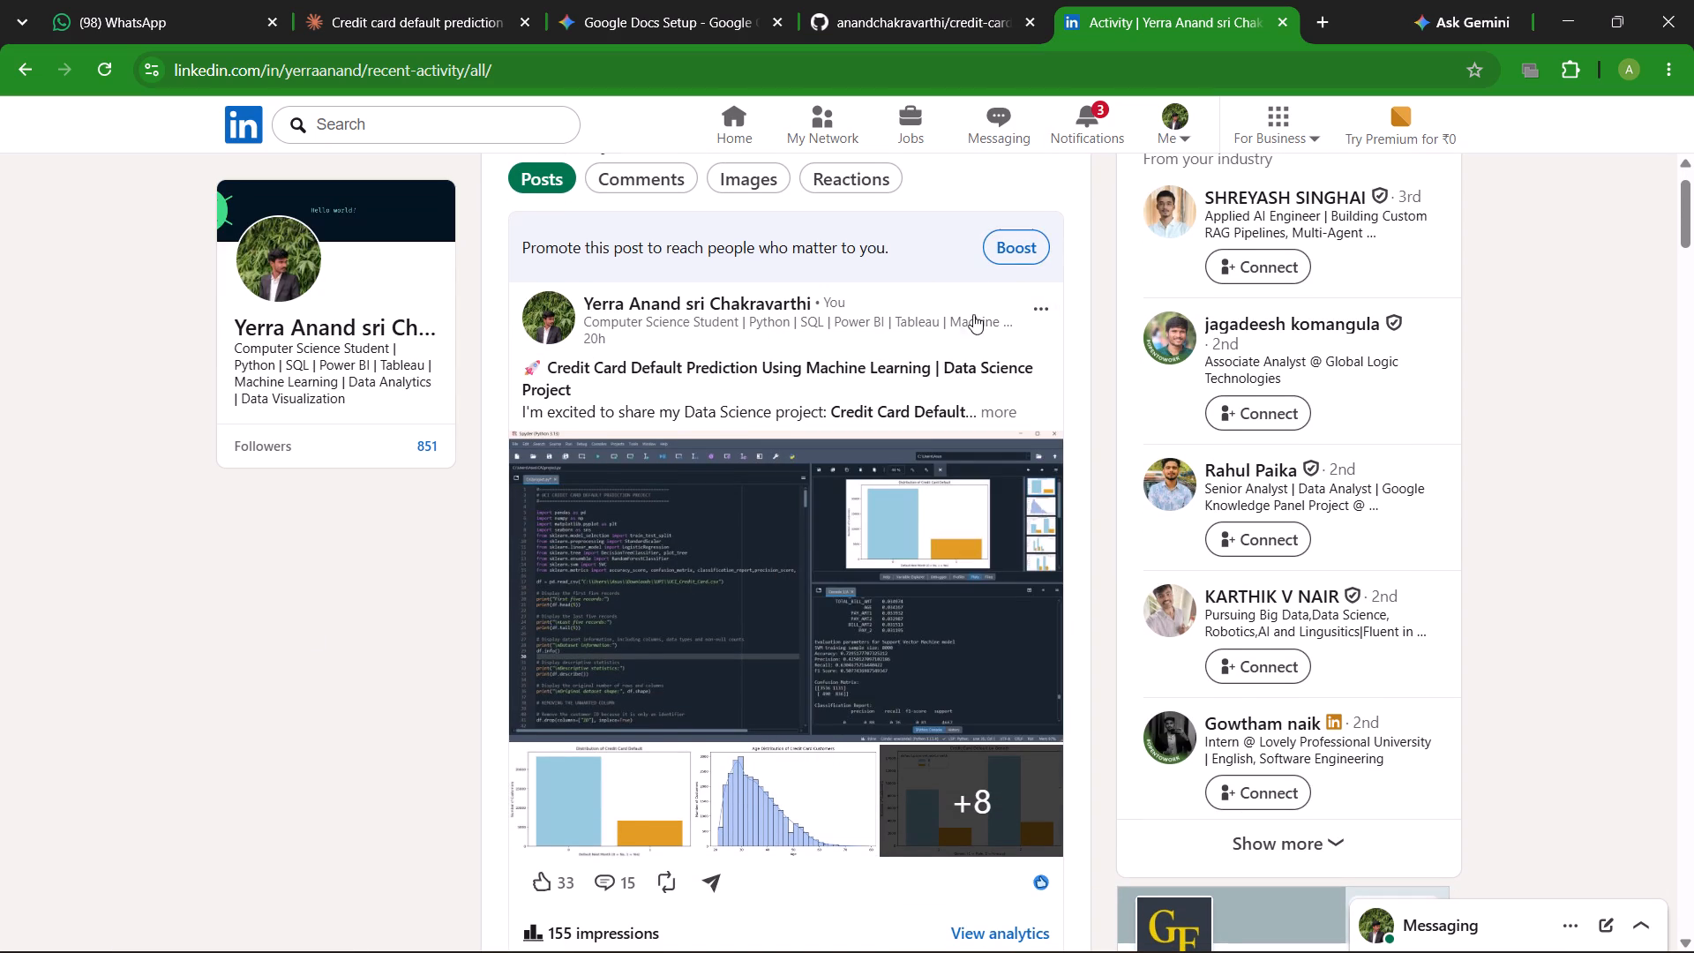
pyautogui.click(1044, 307)
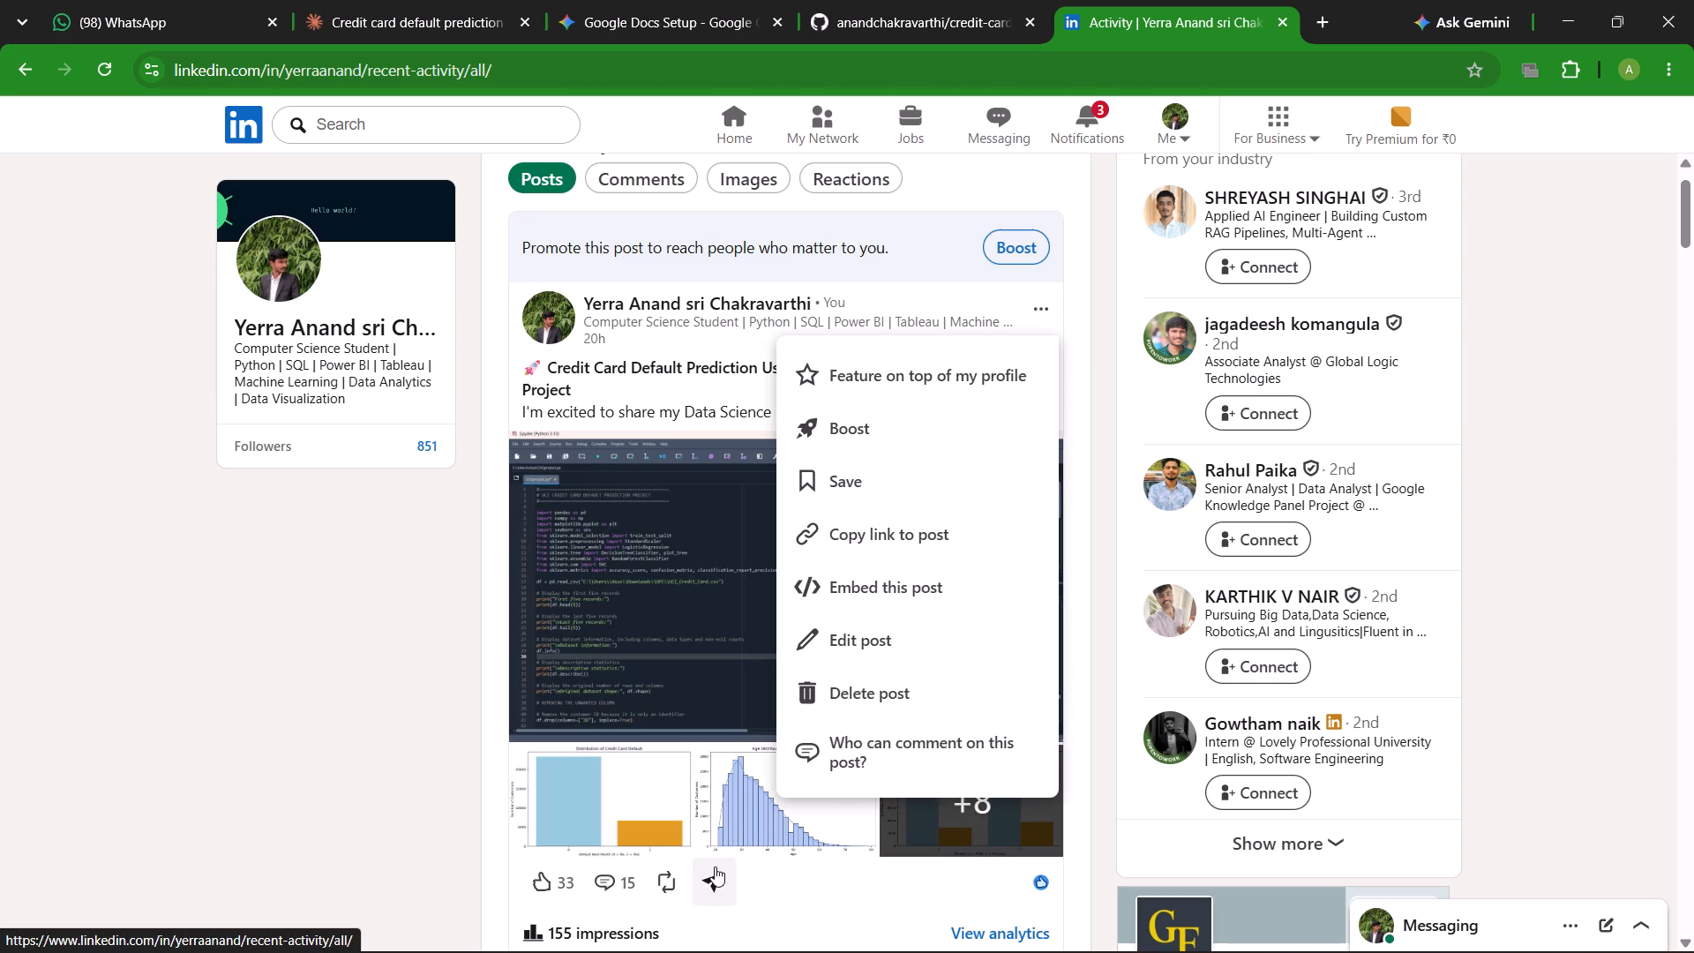
pyautogui.click(716, 867)
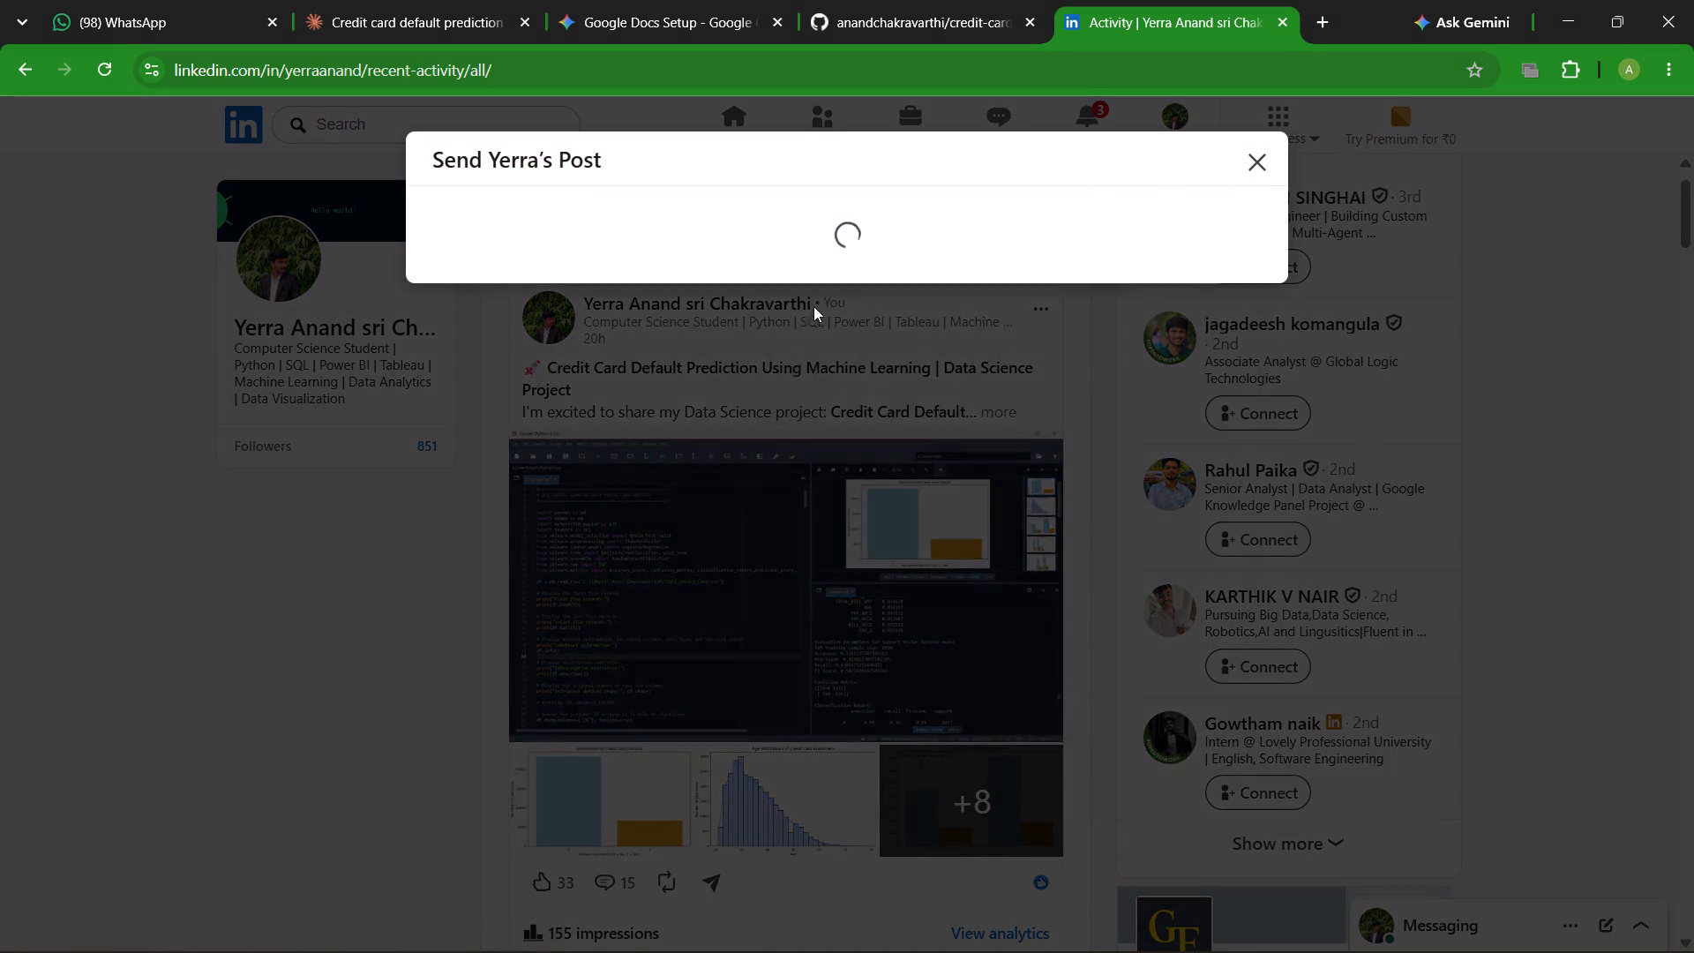
pyautogui.click(527, 769)
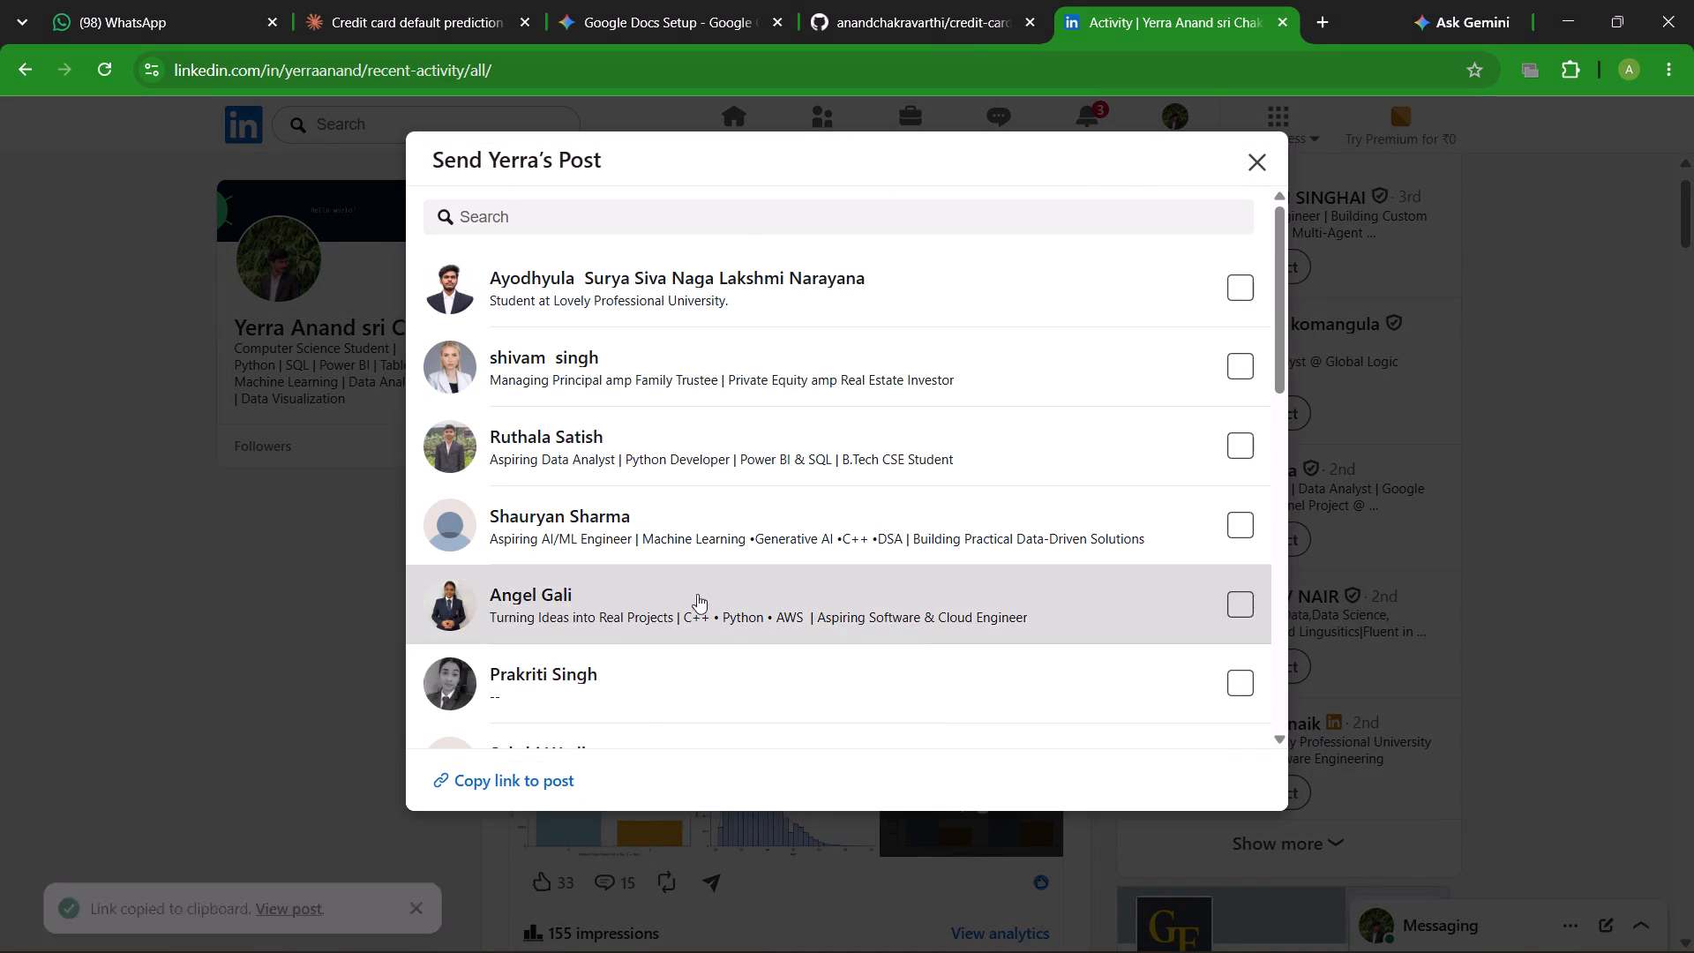
pyautogui.doubleClick(293, 475)
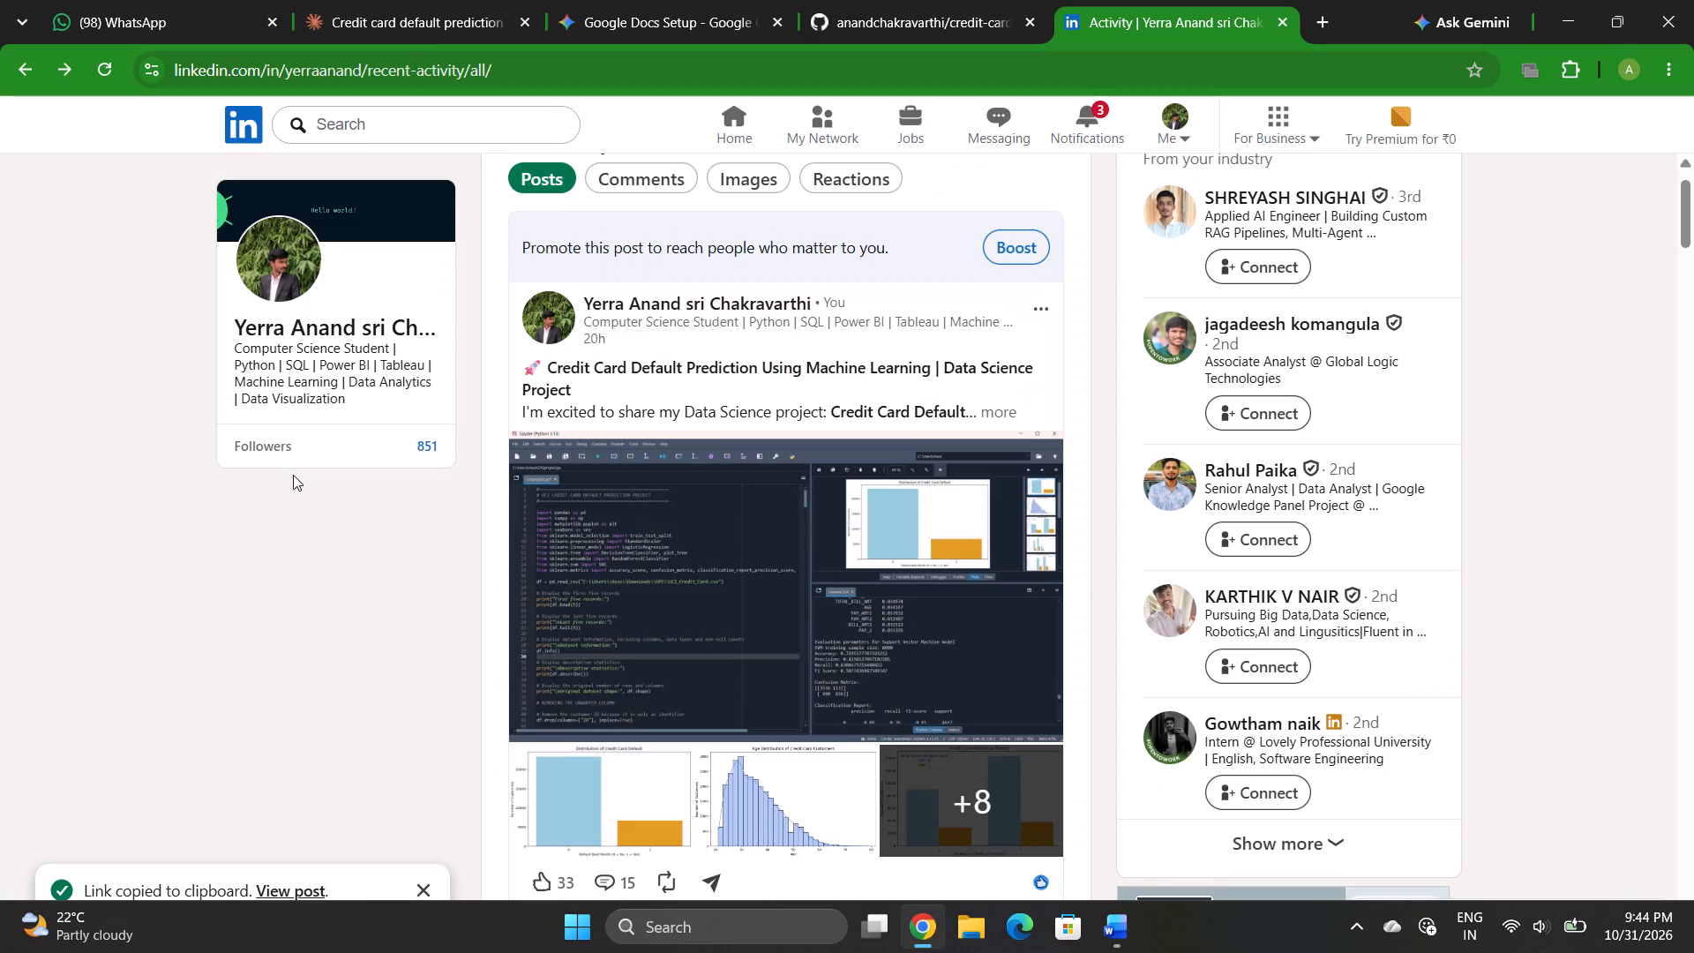
# Switch to the report in Word and paste the copied post link after "LinkedIn Post Link:" in reference [13].
pyautogui.click(1023, 353)
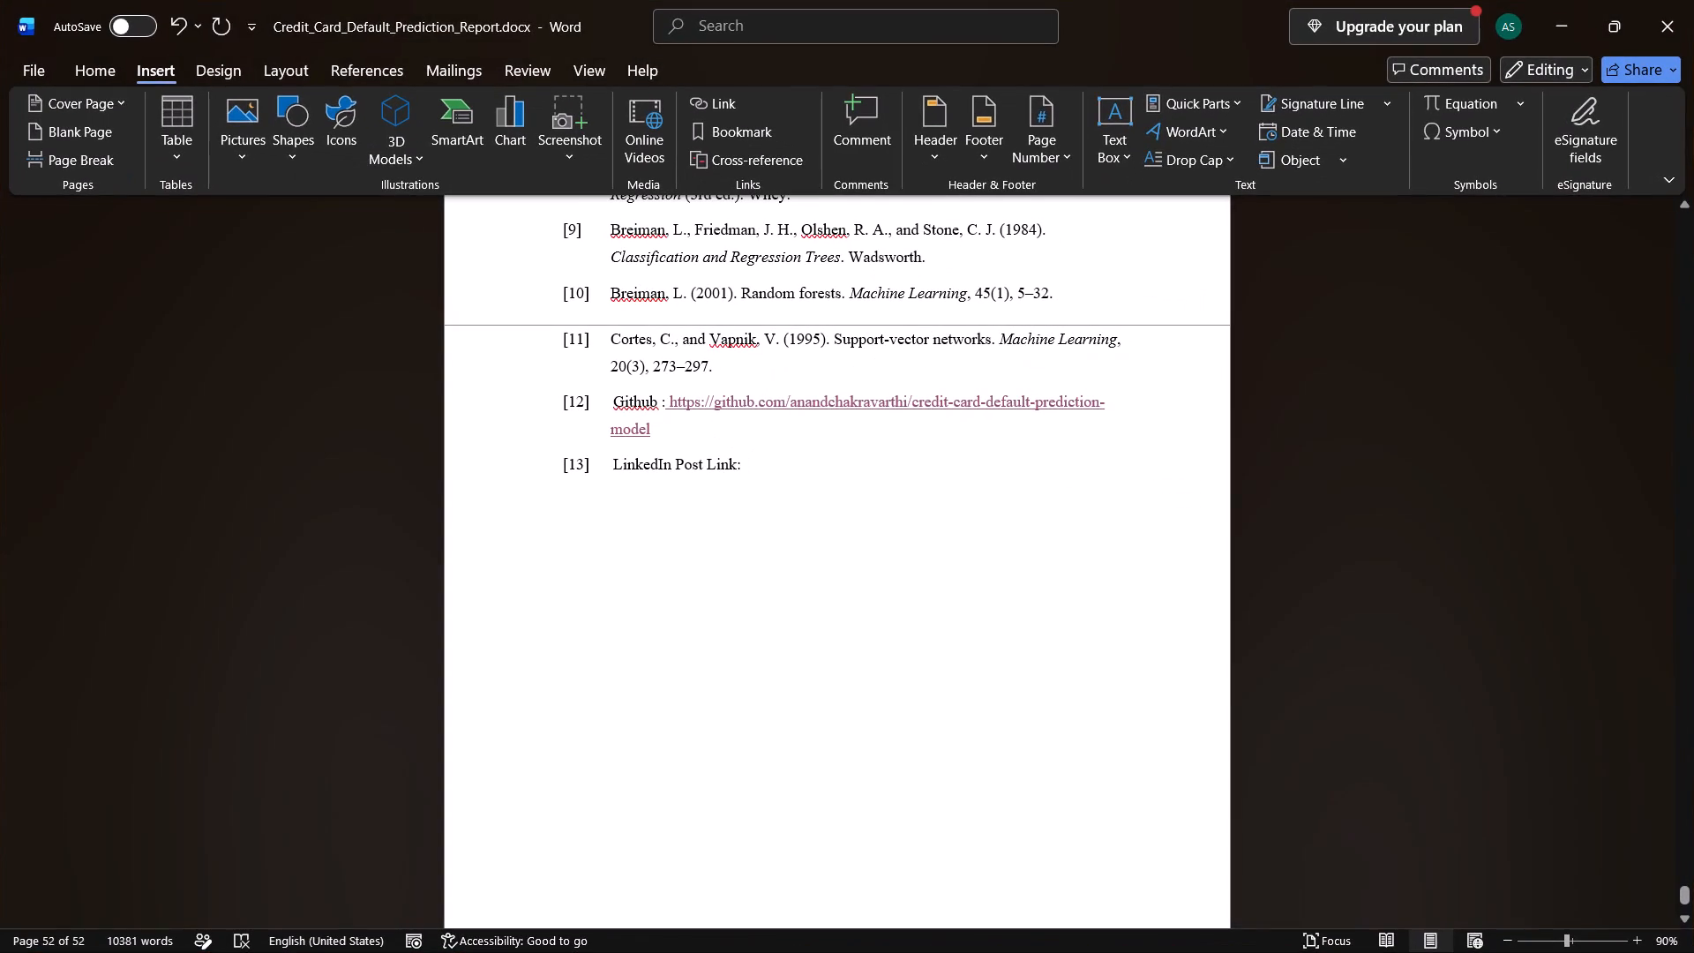
pyautogui.hotkey('ctrl', 'v')
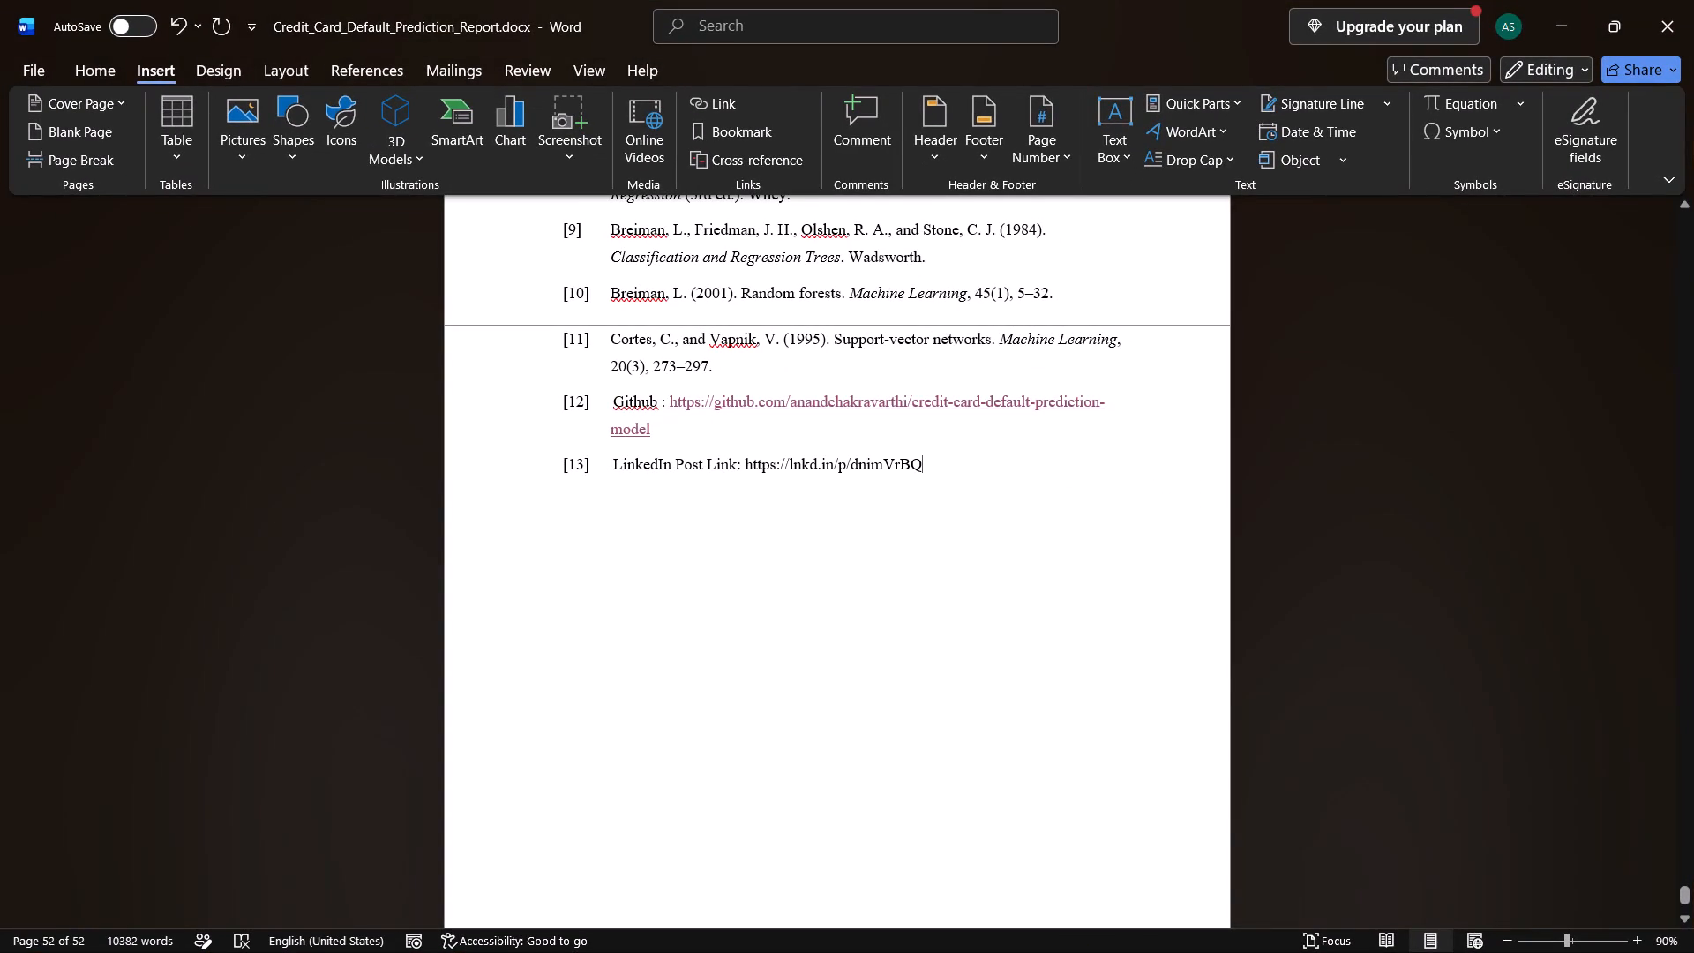
# Turn the pasted lnkd.in address in reference [13] into a hyperlink, keeping the same address and display text.
pyautogui.moveTo(941, 464); pyautogui.dragTo(750, 470)
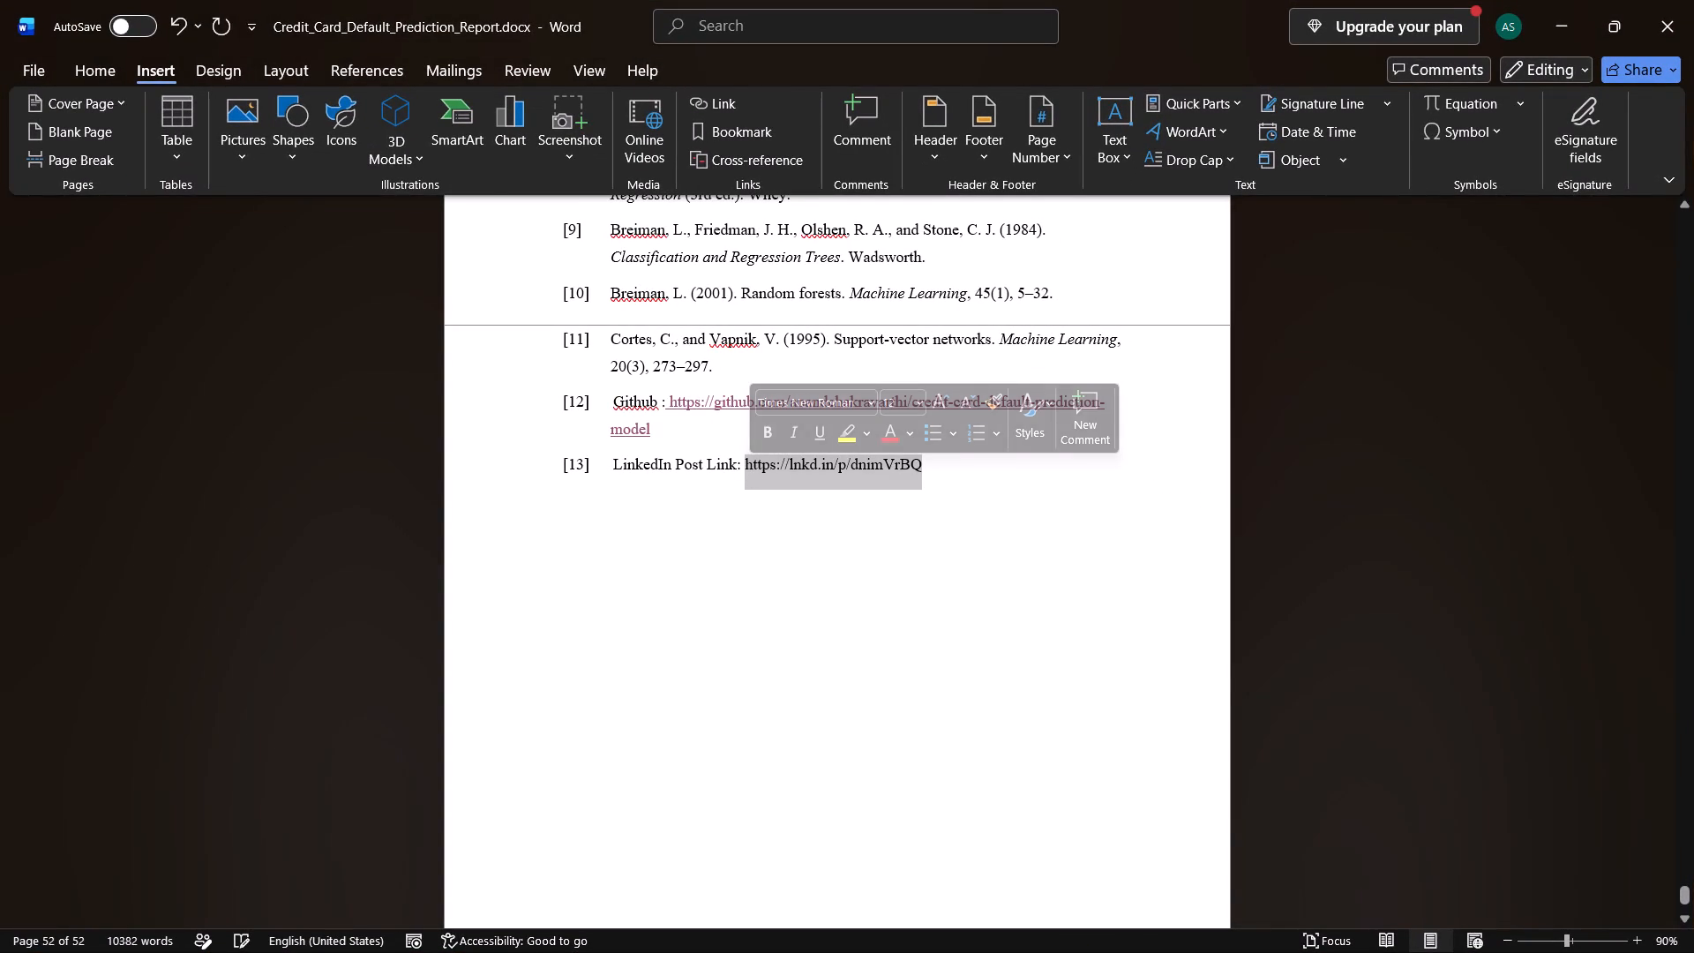
pyautogui.click(702, 109)
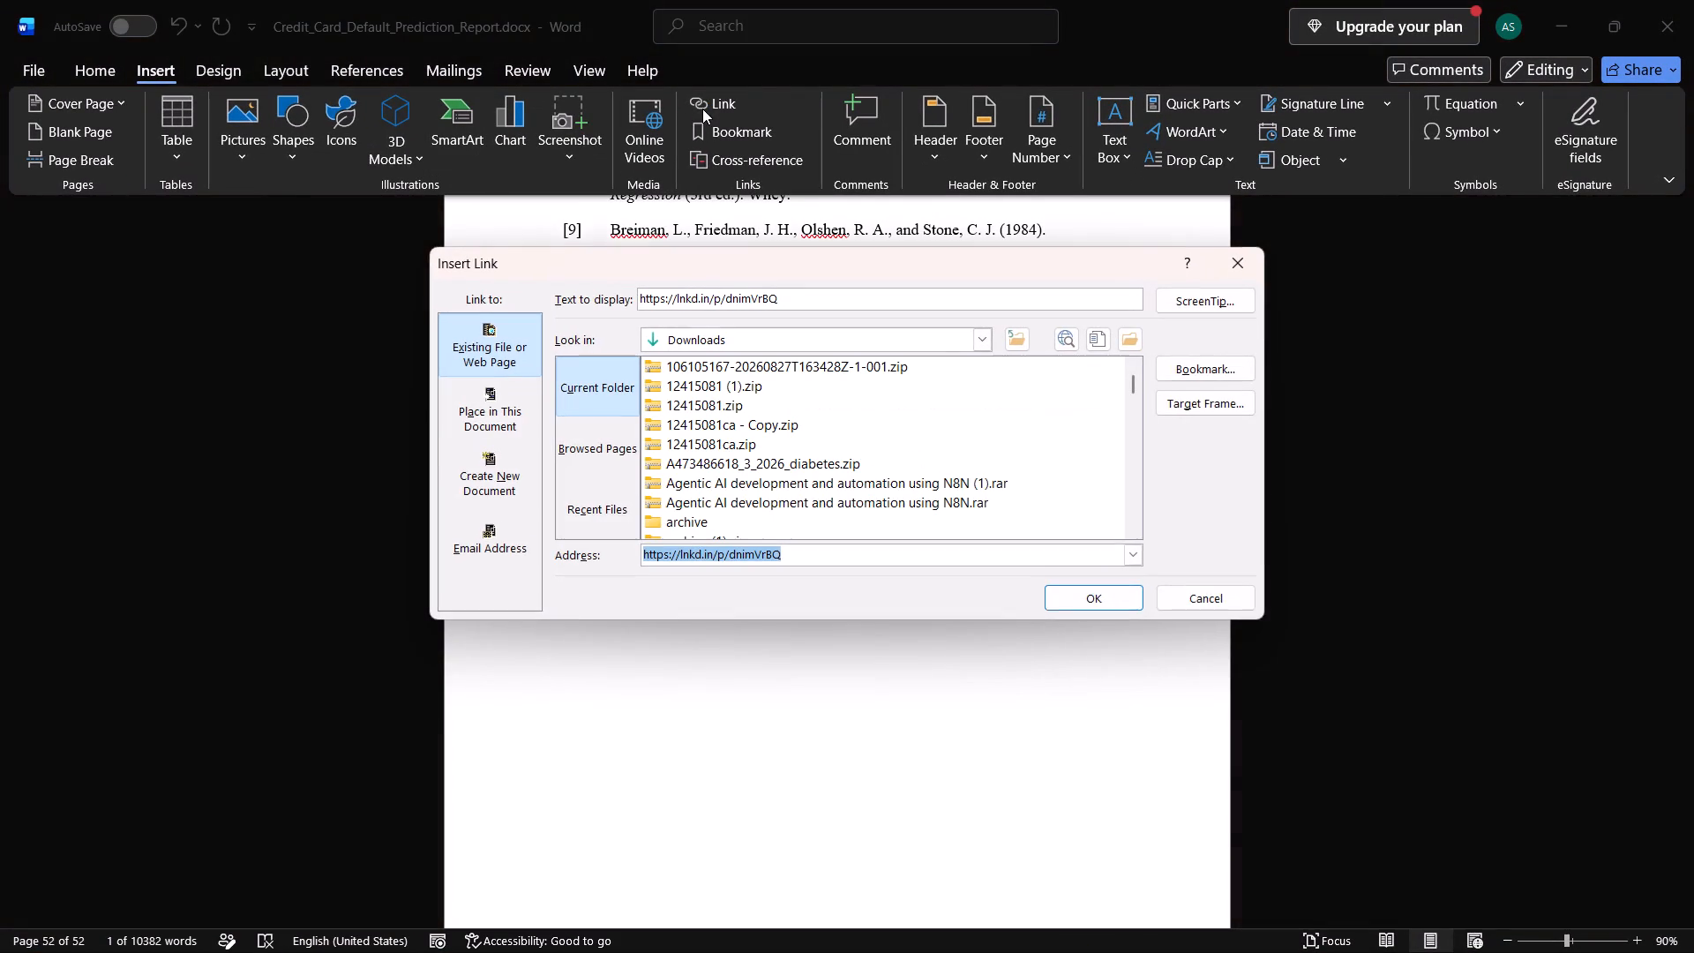
pyautogui.doubleClick(1086, 599)
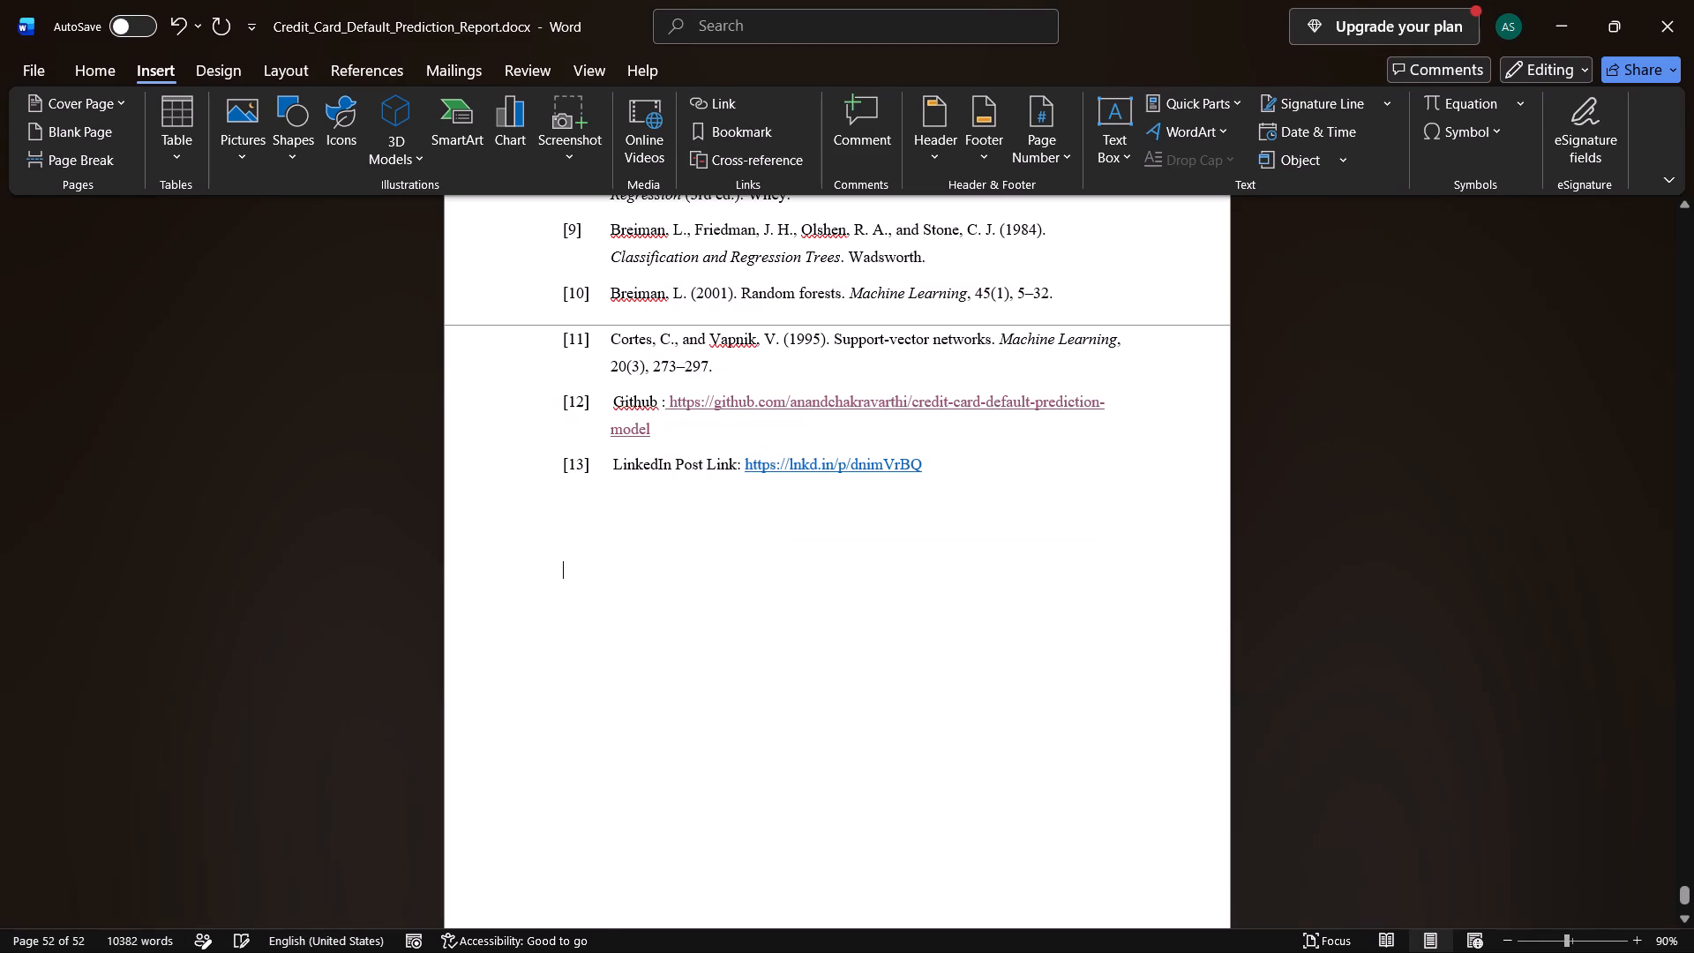
# Insert a page break below reference [13] at the end of the report.
pyautogui.hotkey('ctrl', 'Return')
# Test the LinkedIn post hyperlink in reference [13] by opening it in the browser, close the opened post, and return to the report in Word.
pyautogui.keyDown('ctrl'); pyautogui.click(845, 467); pyautogui.keyUp('ctrl')
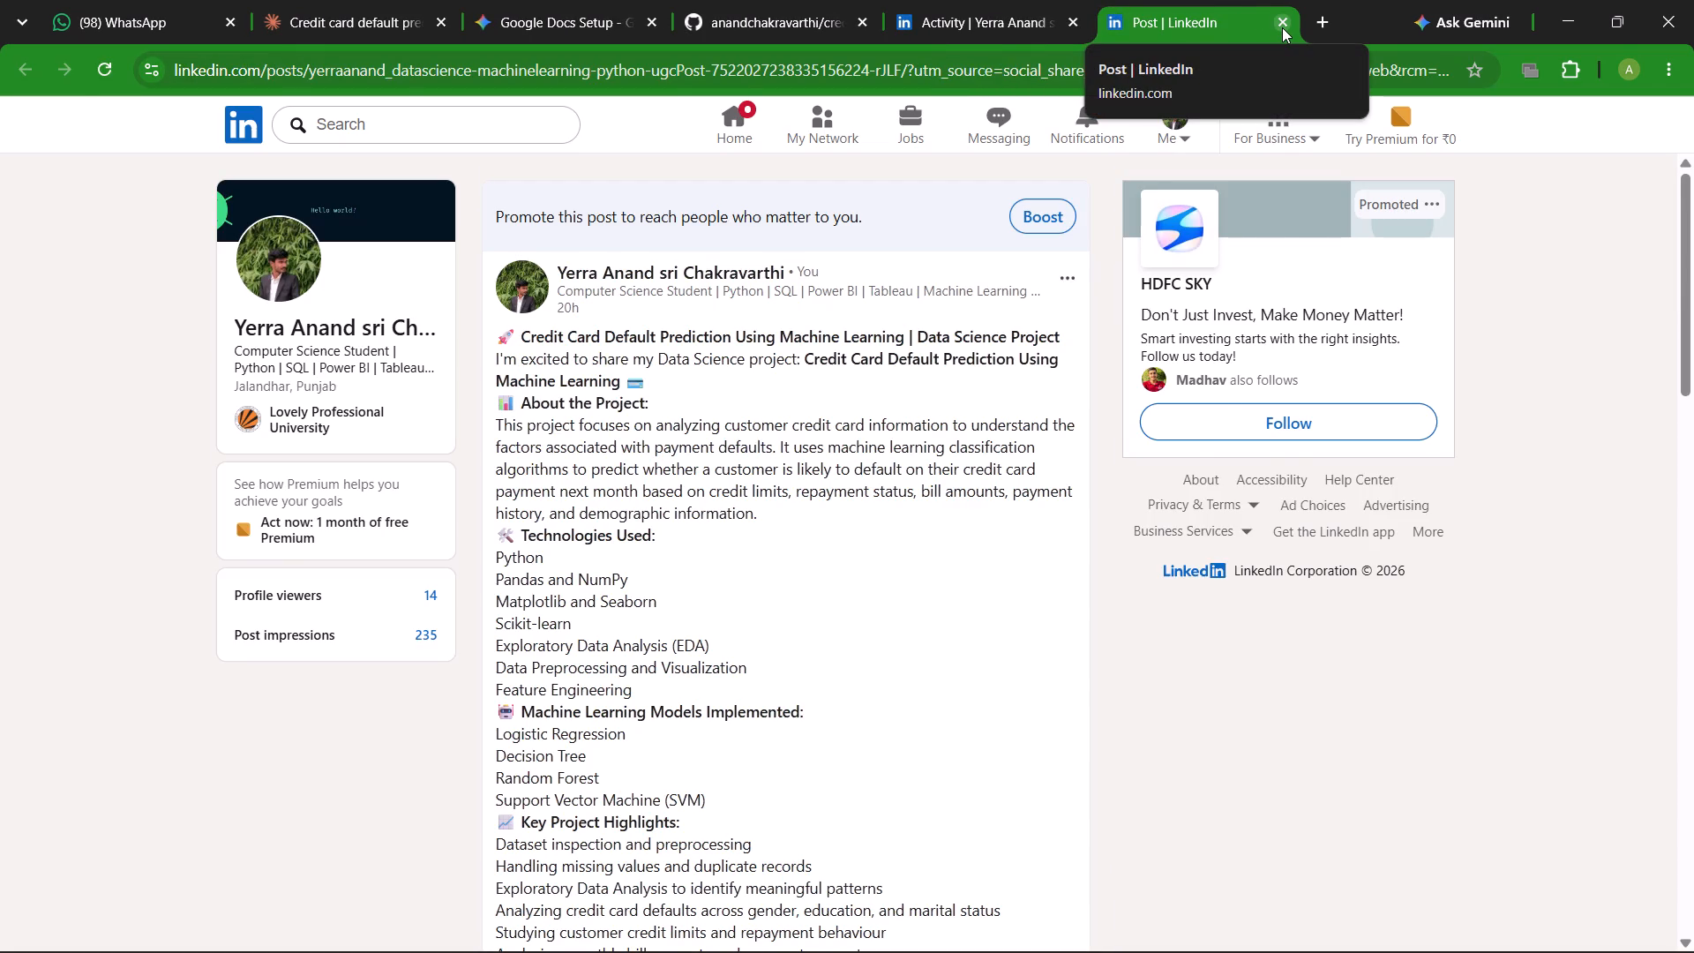
pyautogui.click(1282, 27)
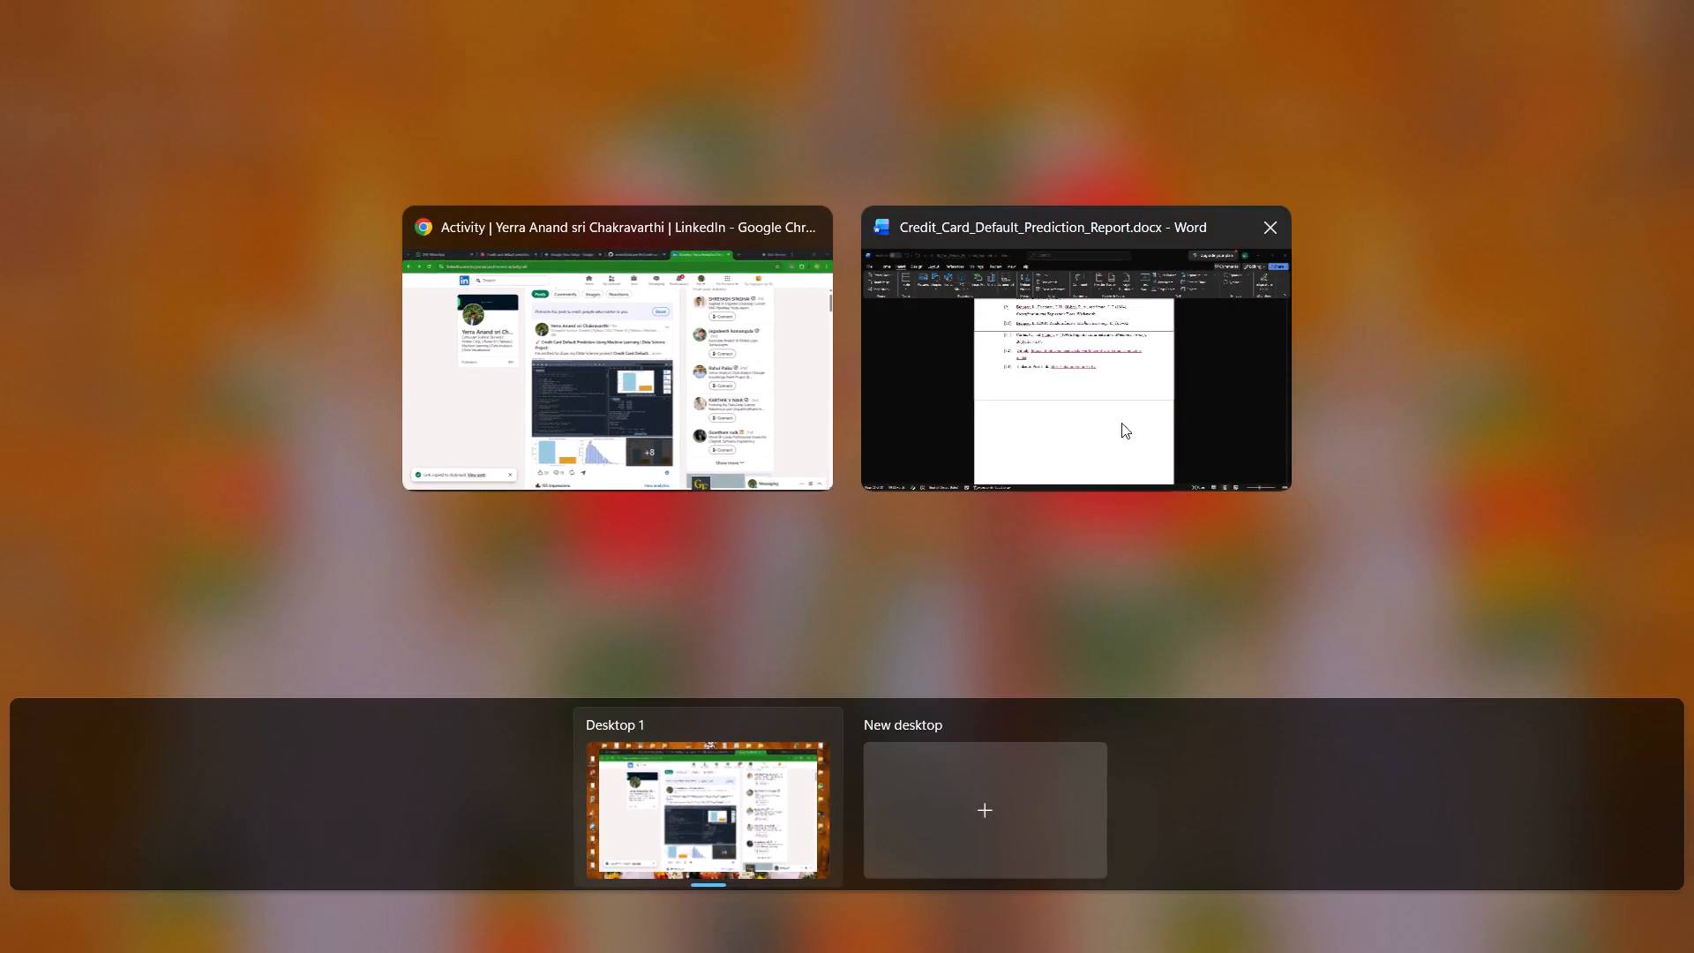
pyautogui.click(1114, 458)
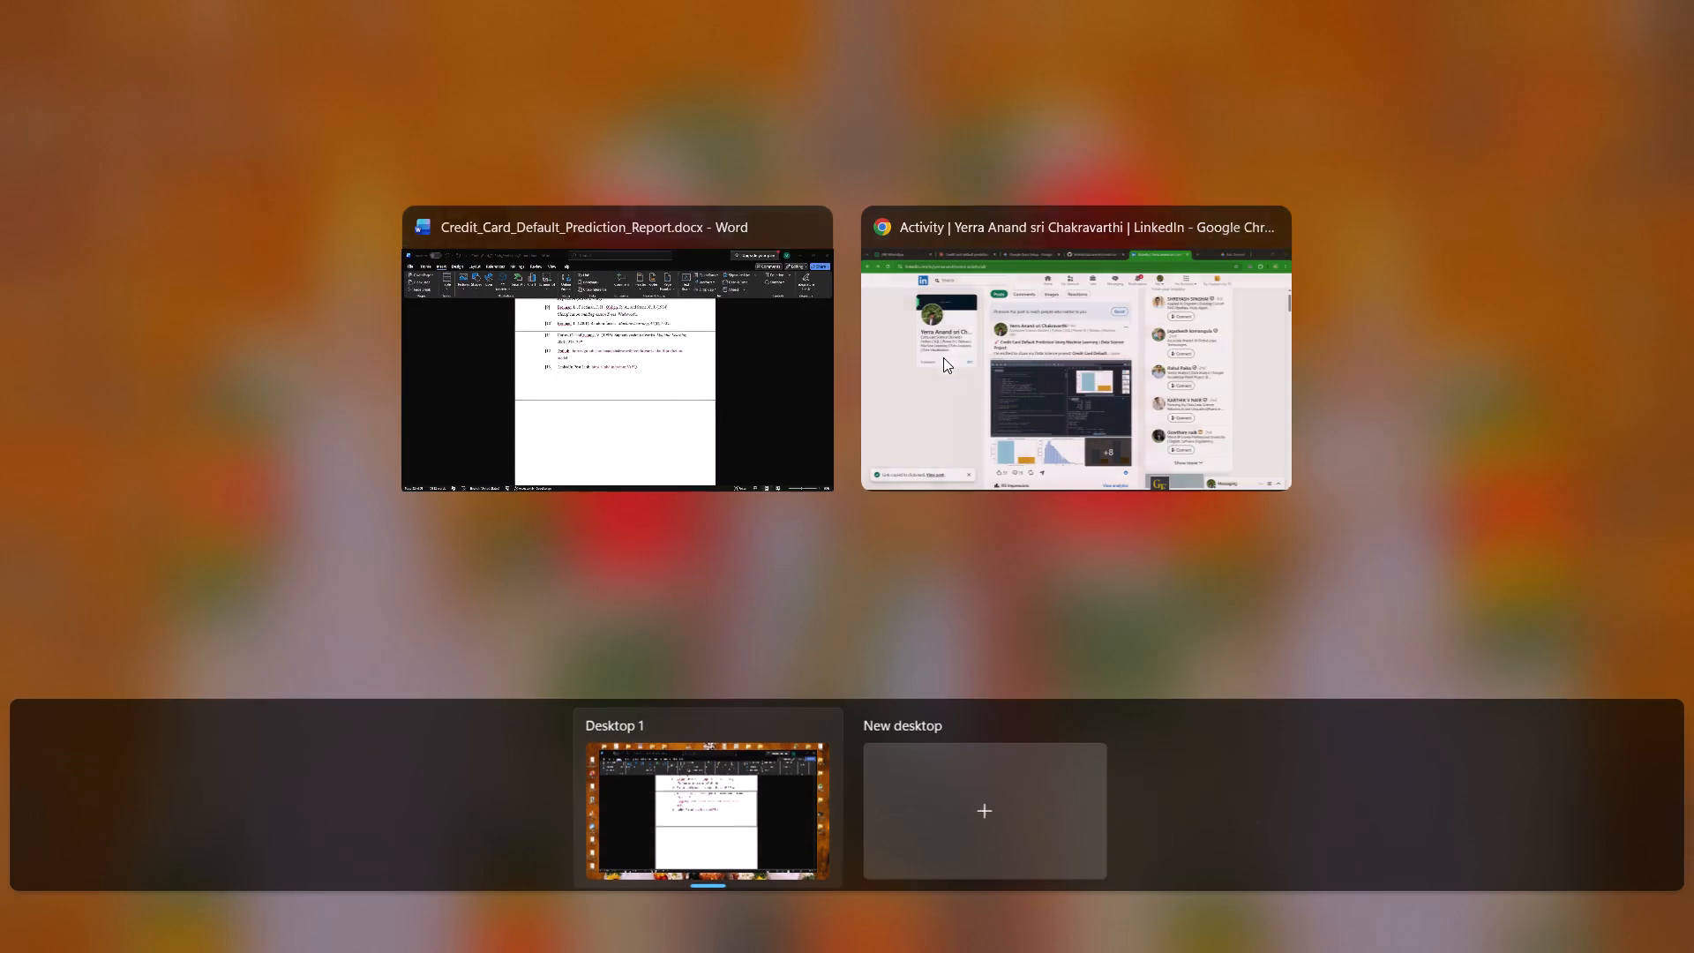
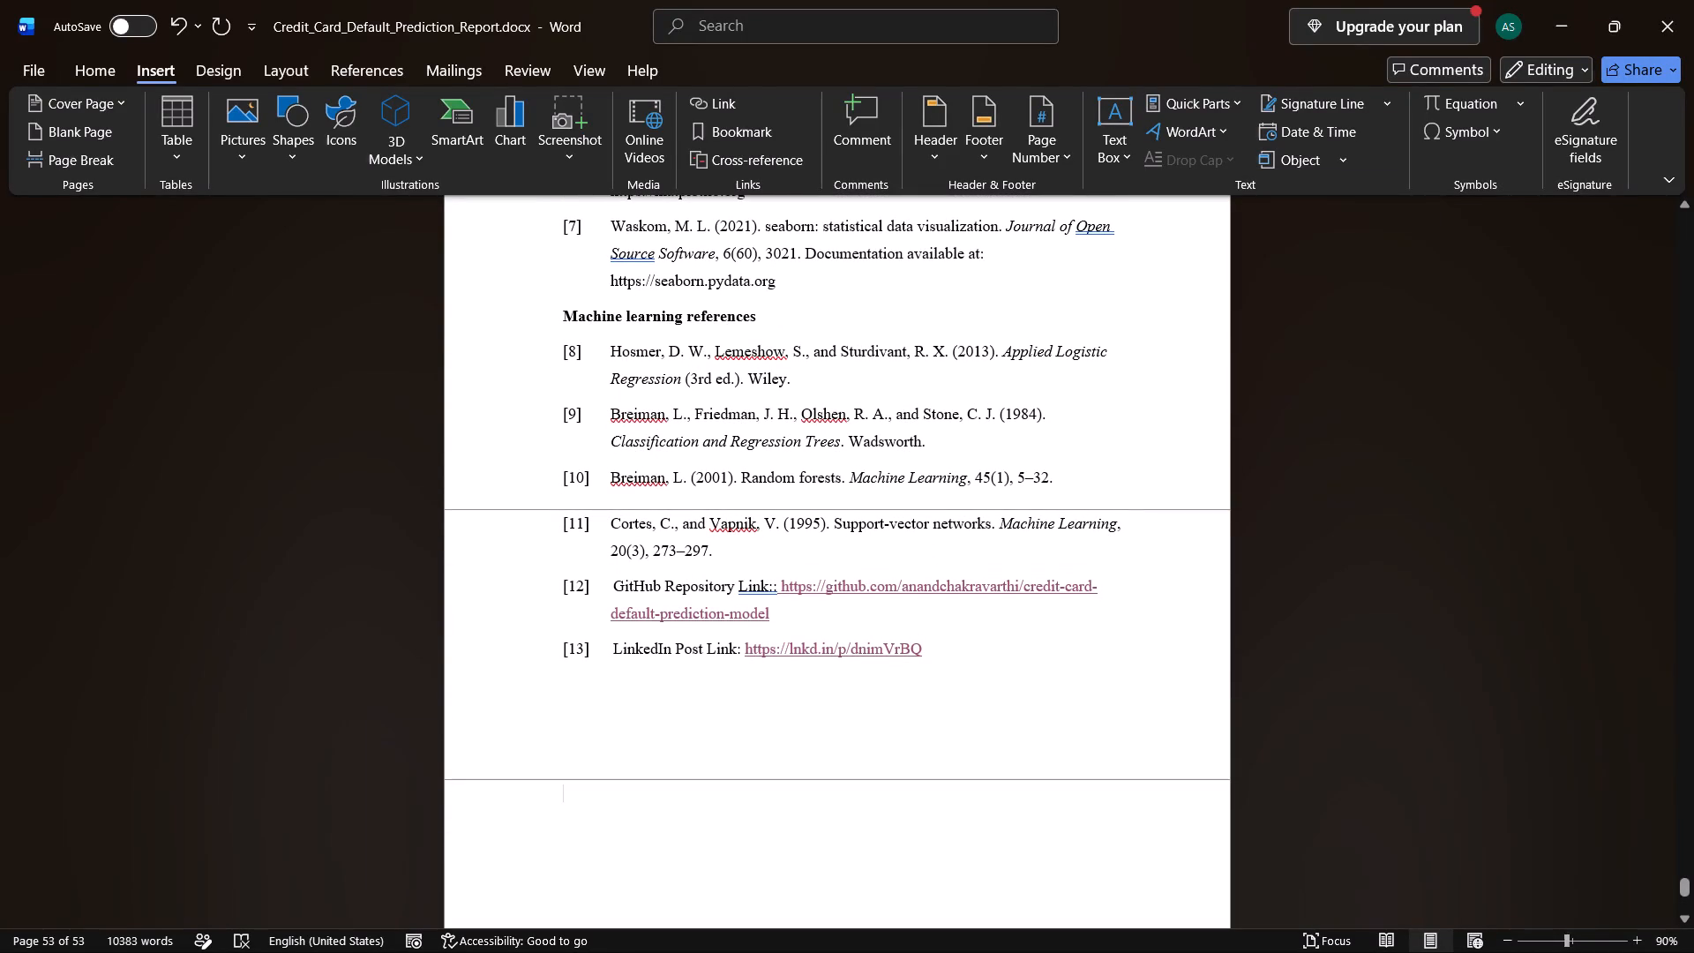
# Insert two blank lines after reference [11] to separate it from the GitHub and LinkedIn link entries.
pyautogui.click(732, 554)
pyautogui.press('Return')
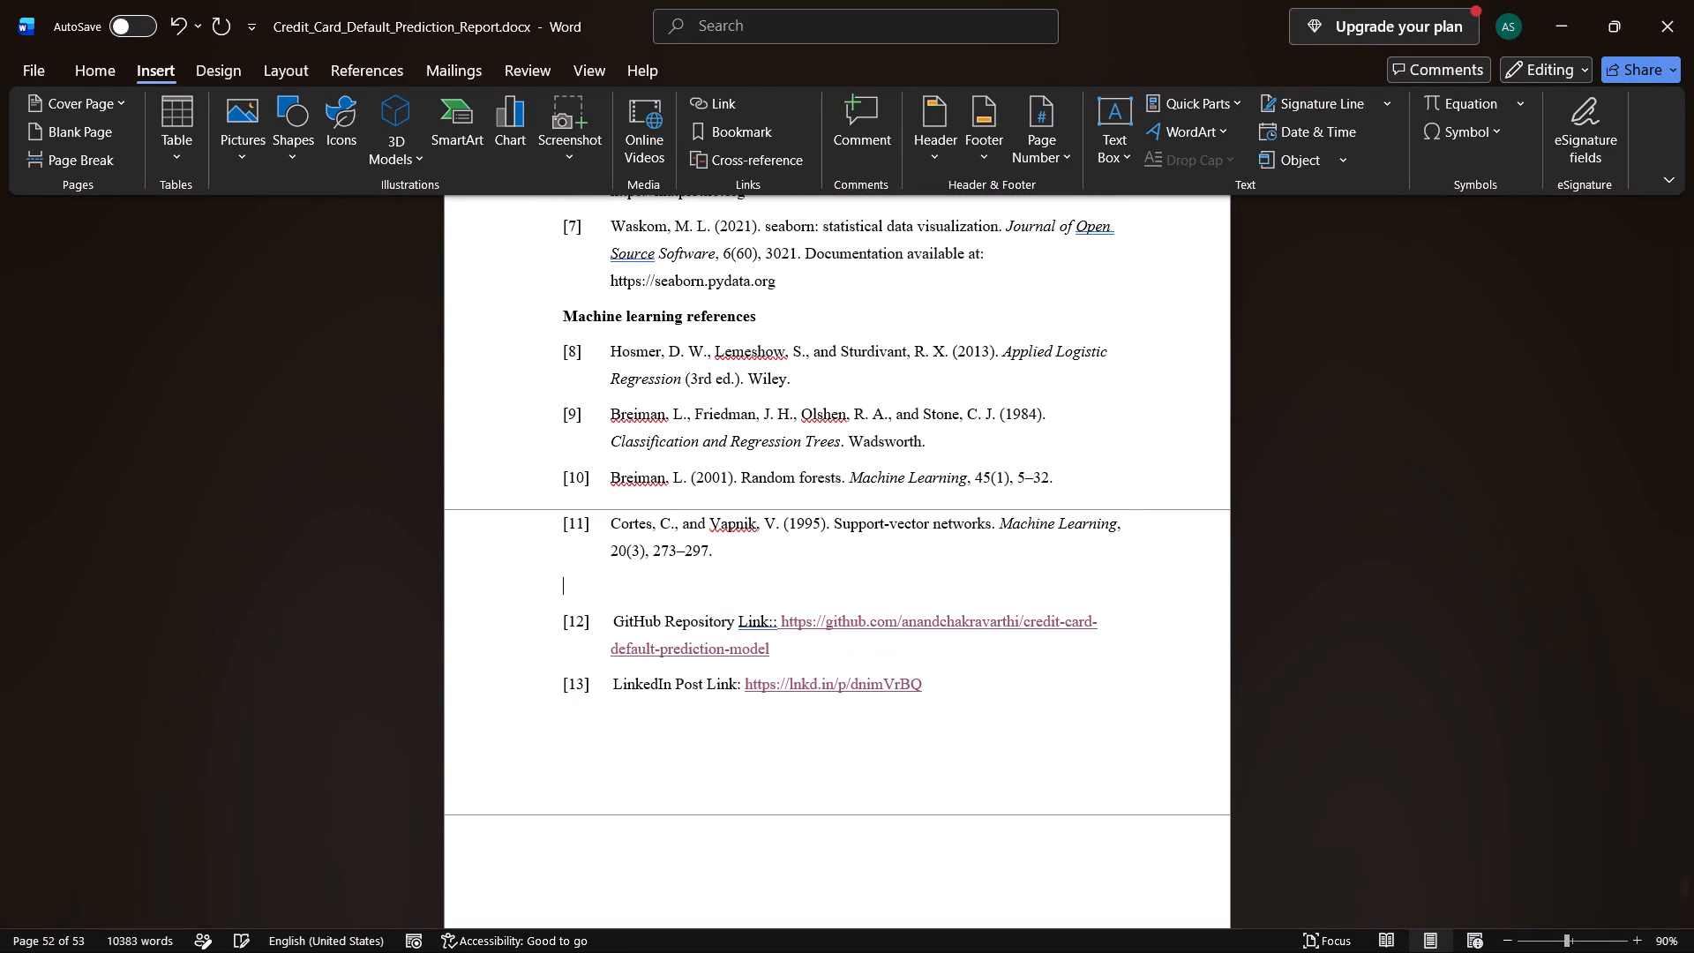
pyautogui.press('Return')
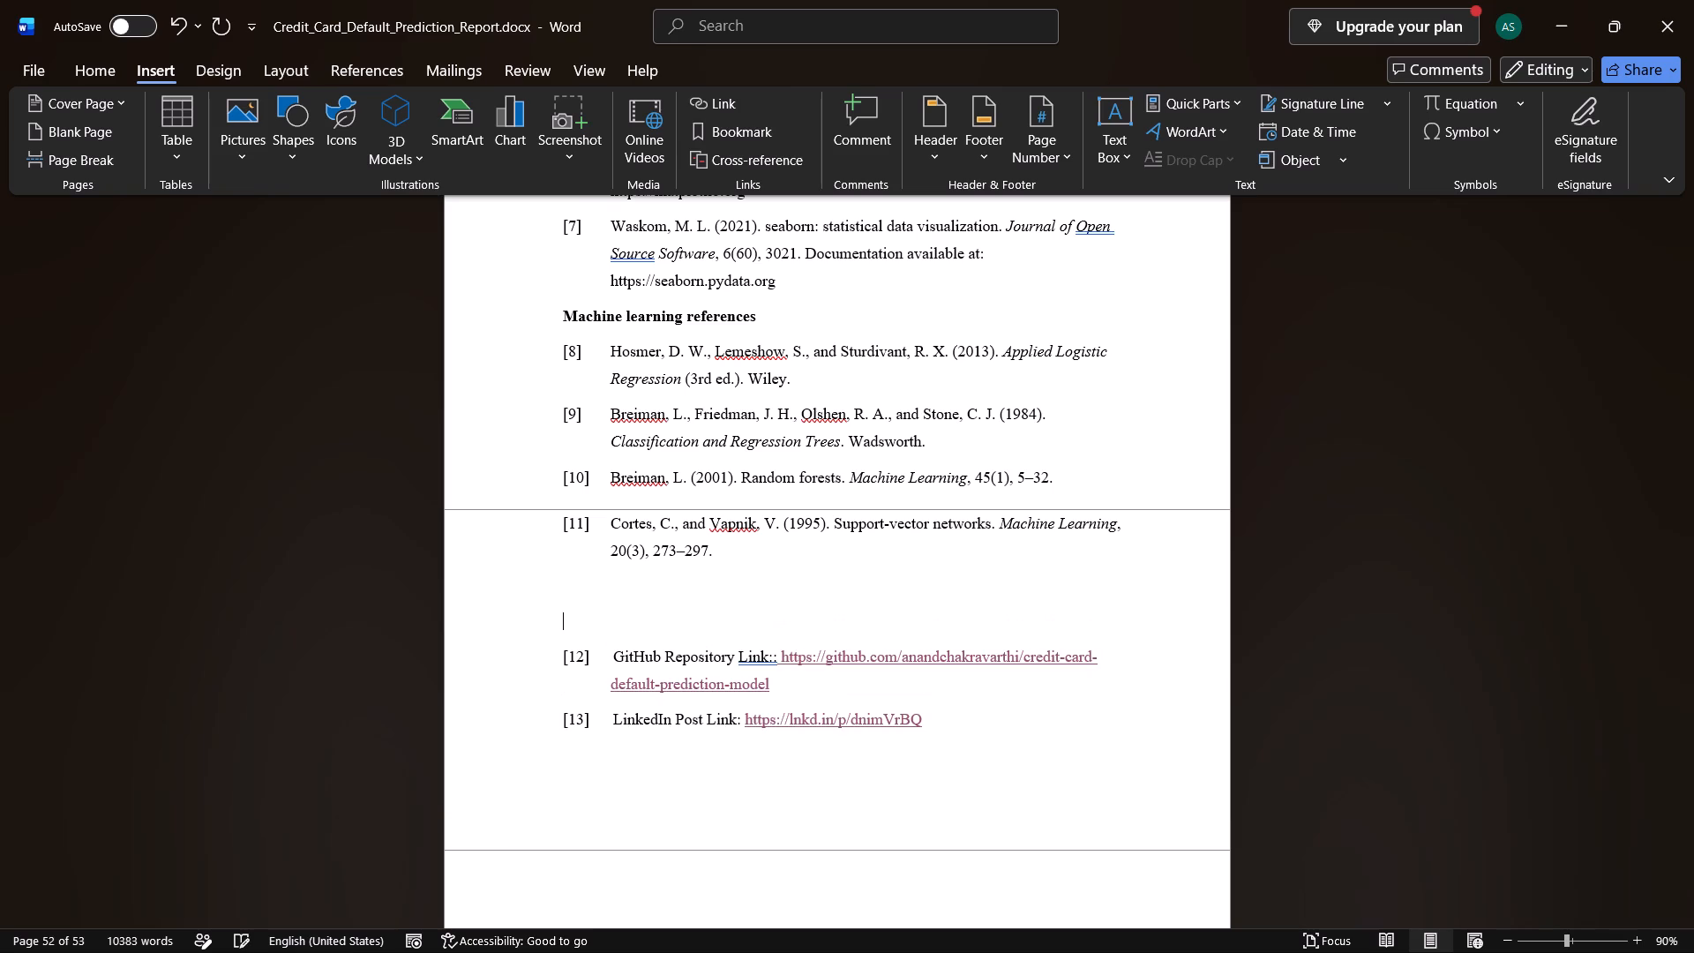
pyautogui.scroll(-1, 732, 554)
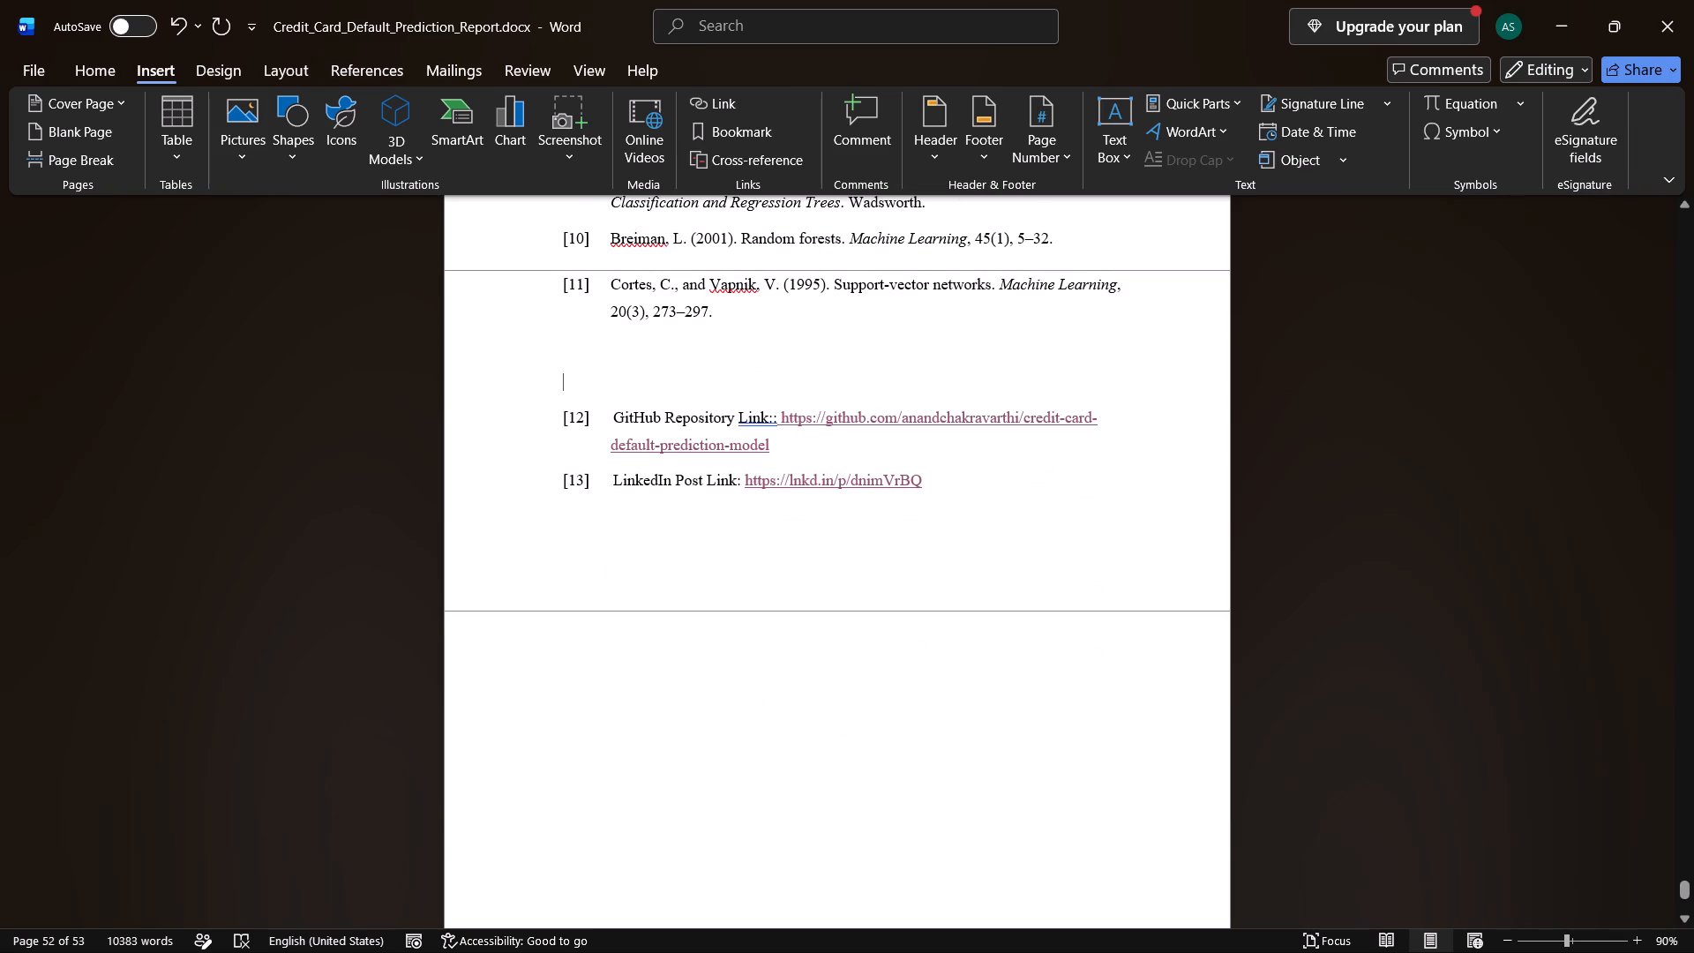
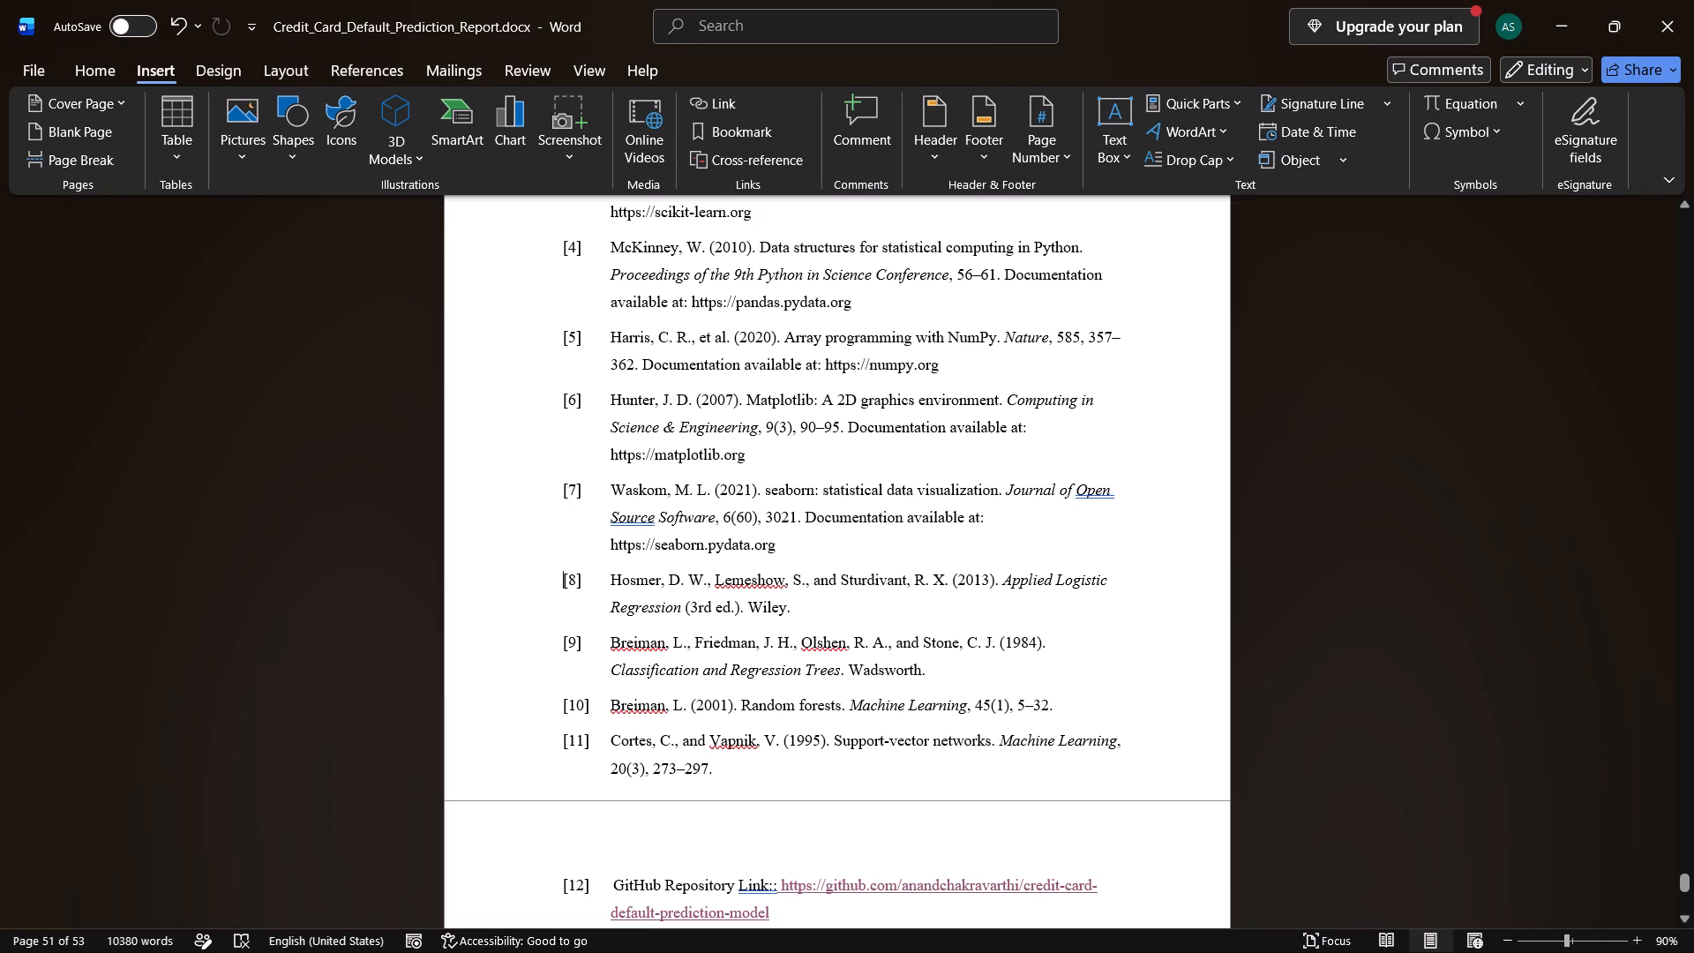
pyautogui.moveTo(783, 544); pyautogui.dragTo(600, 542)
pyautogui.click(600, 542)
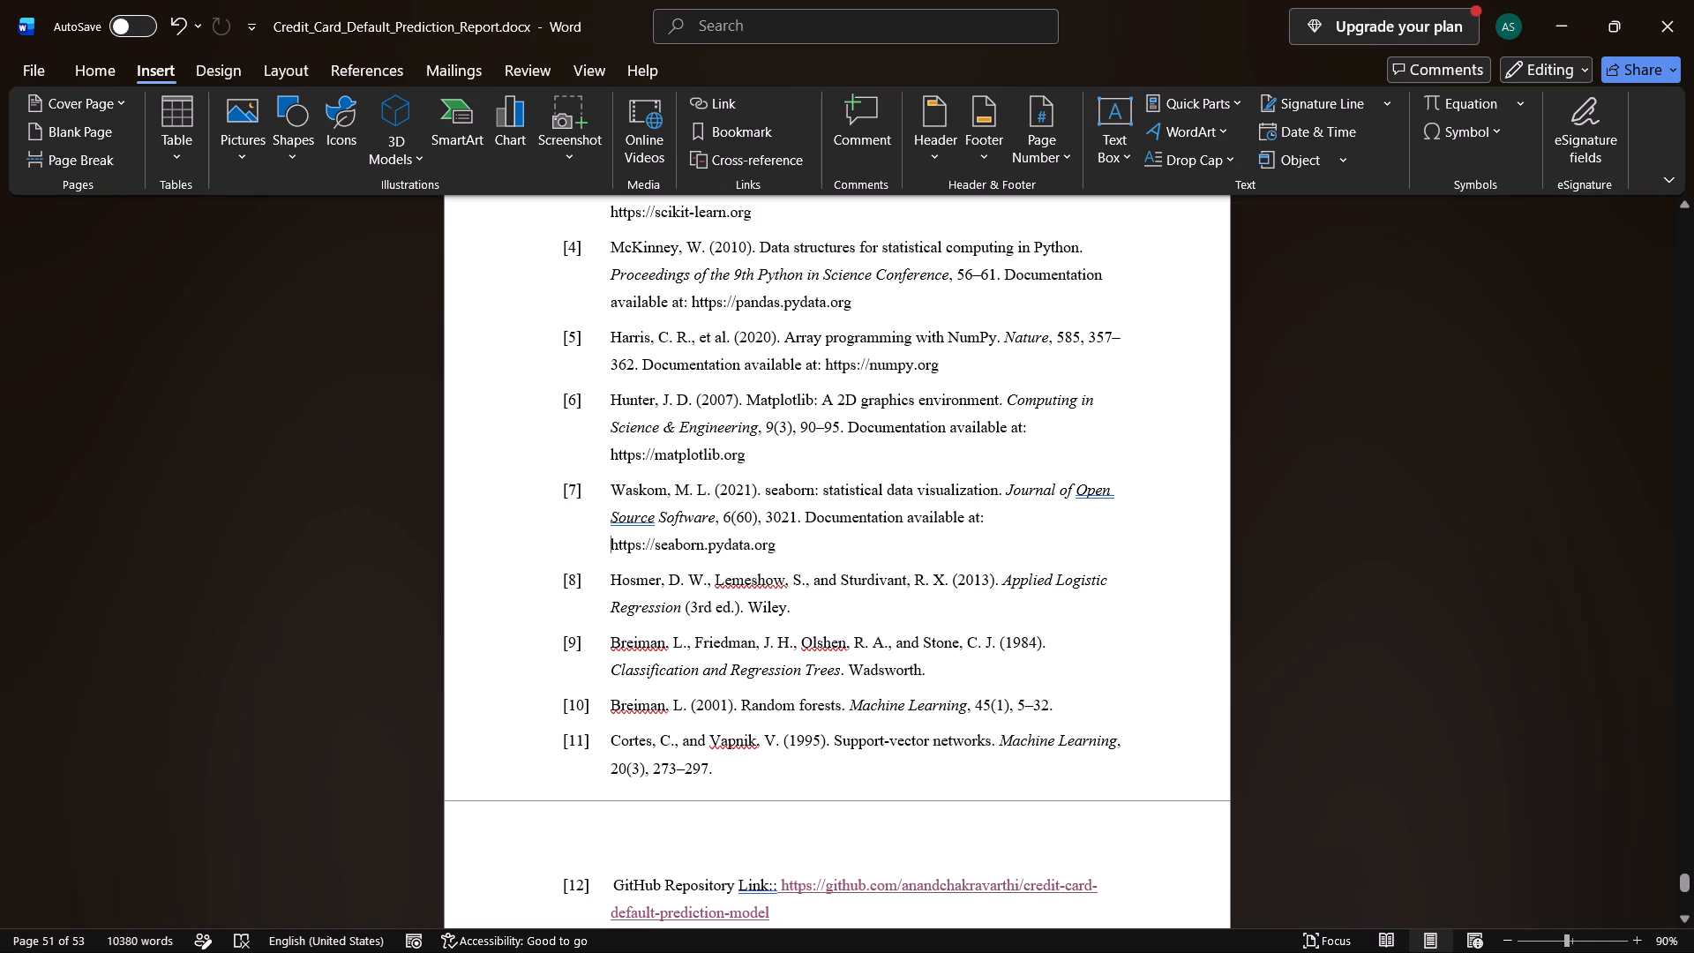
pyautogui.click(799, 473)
# Delete the blank lines between reference [11] and the GitHub repository entry [12].
pyautogui.scroll(-1, 799, 473)
pyautogui.scroll(-1, 817, 669)
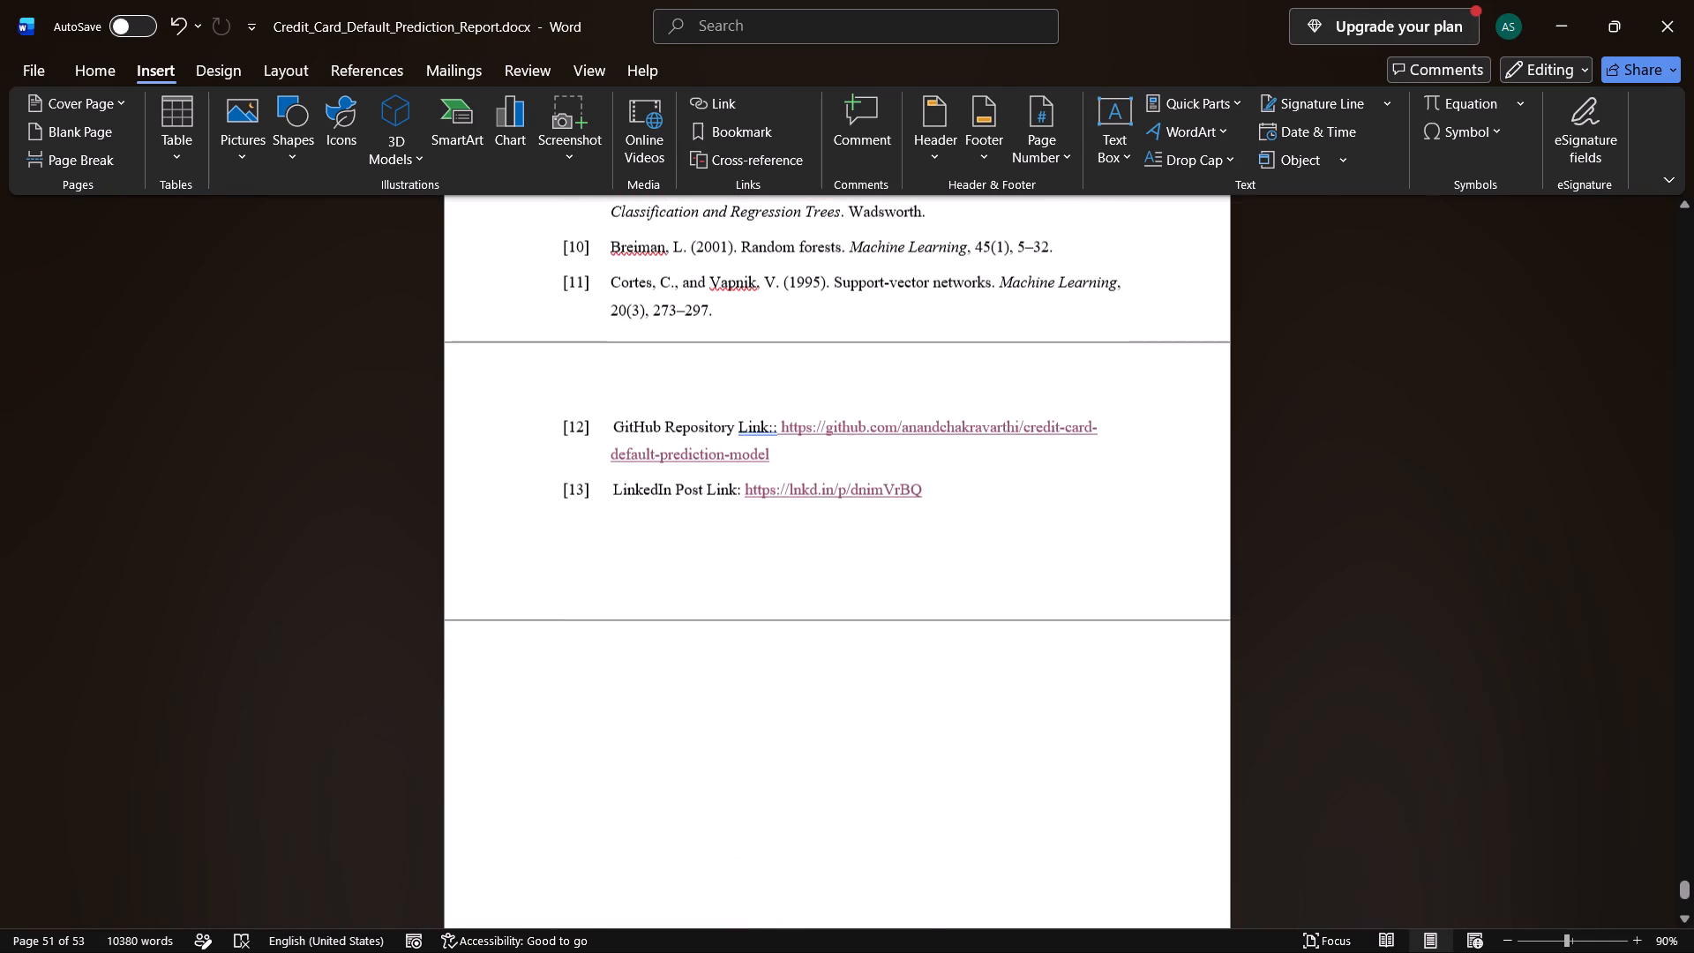
pyautogui.click(791, 572)
pyautogui.click(643, 370)
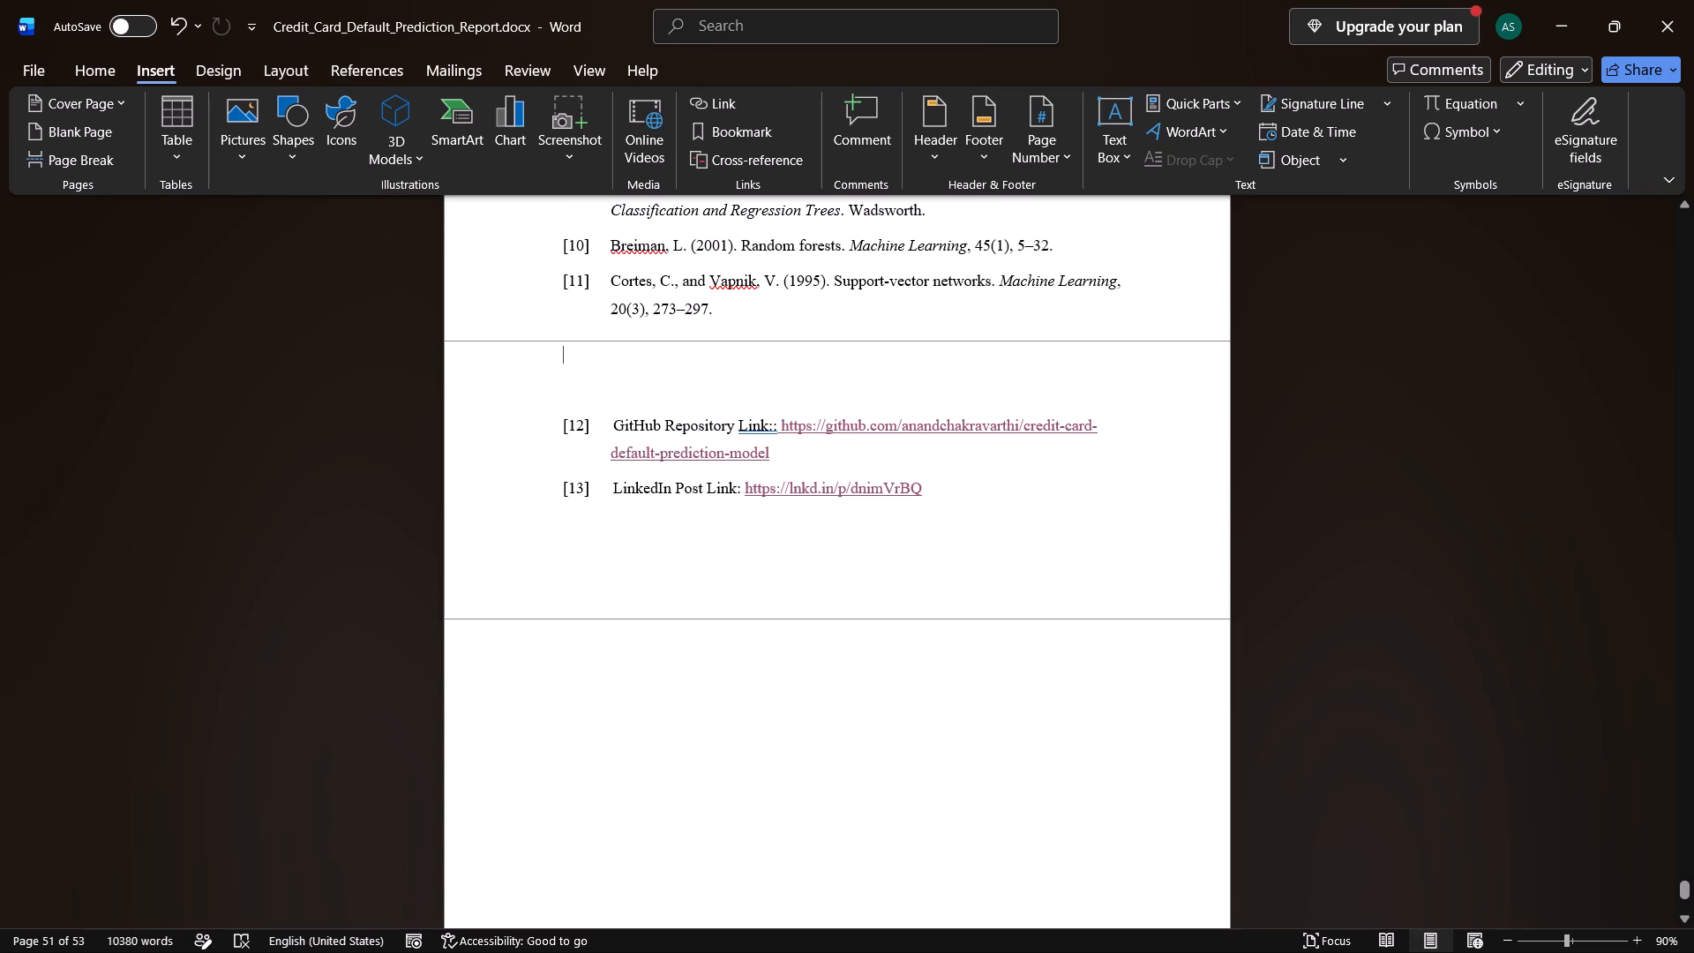
pyautogui.press('BackSpace')
pyautogui.press('BackSpace')
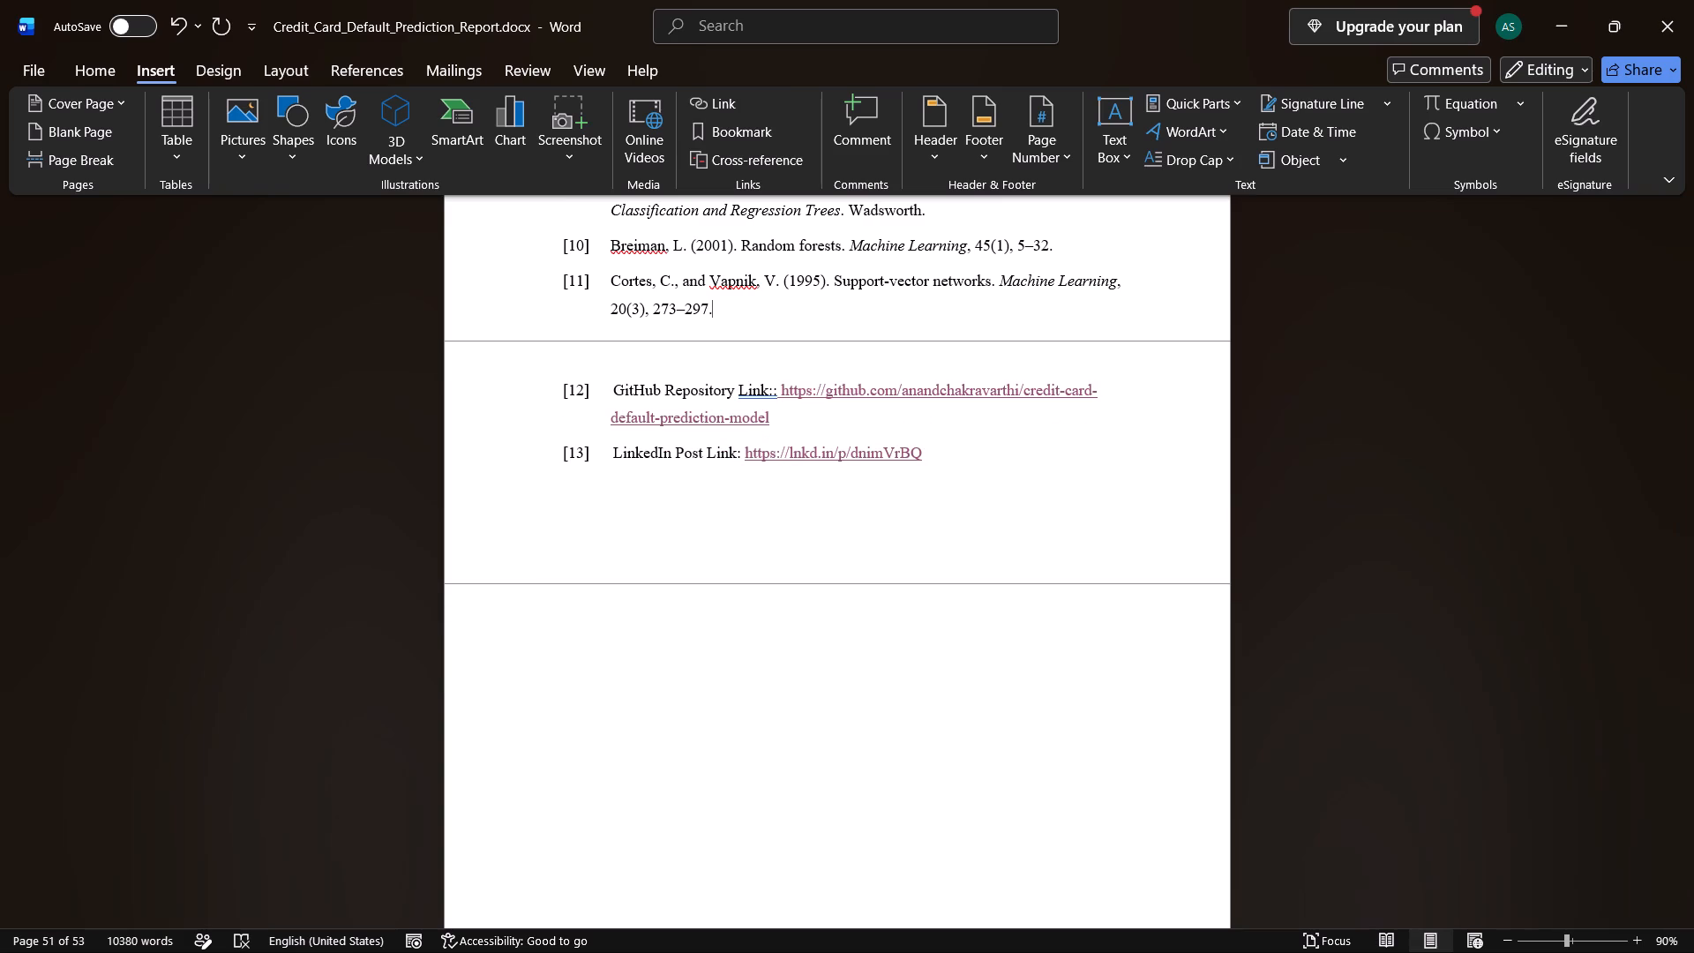
pyautogui.click(604, 345)
pyautogui.press('BackSpace')
pyautogui.press('BackSpace')
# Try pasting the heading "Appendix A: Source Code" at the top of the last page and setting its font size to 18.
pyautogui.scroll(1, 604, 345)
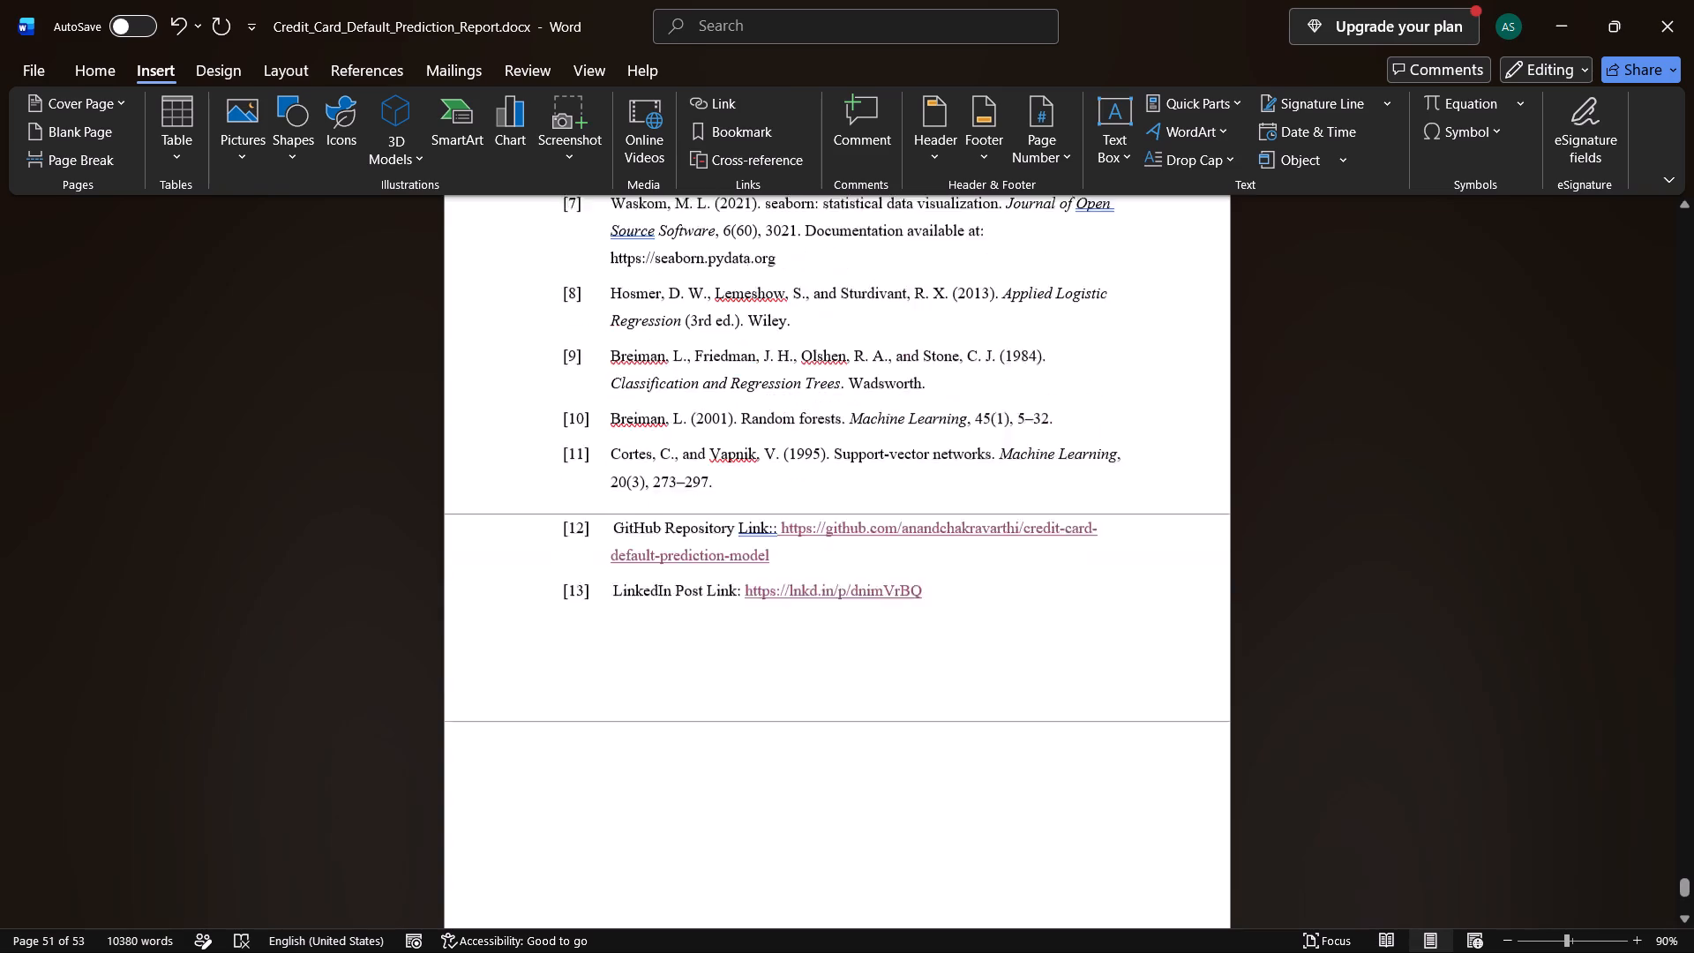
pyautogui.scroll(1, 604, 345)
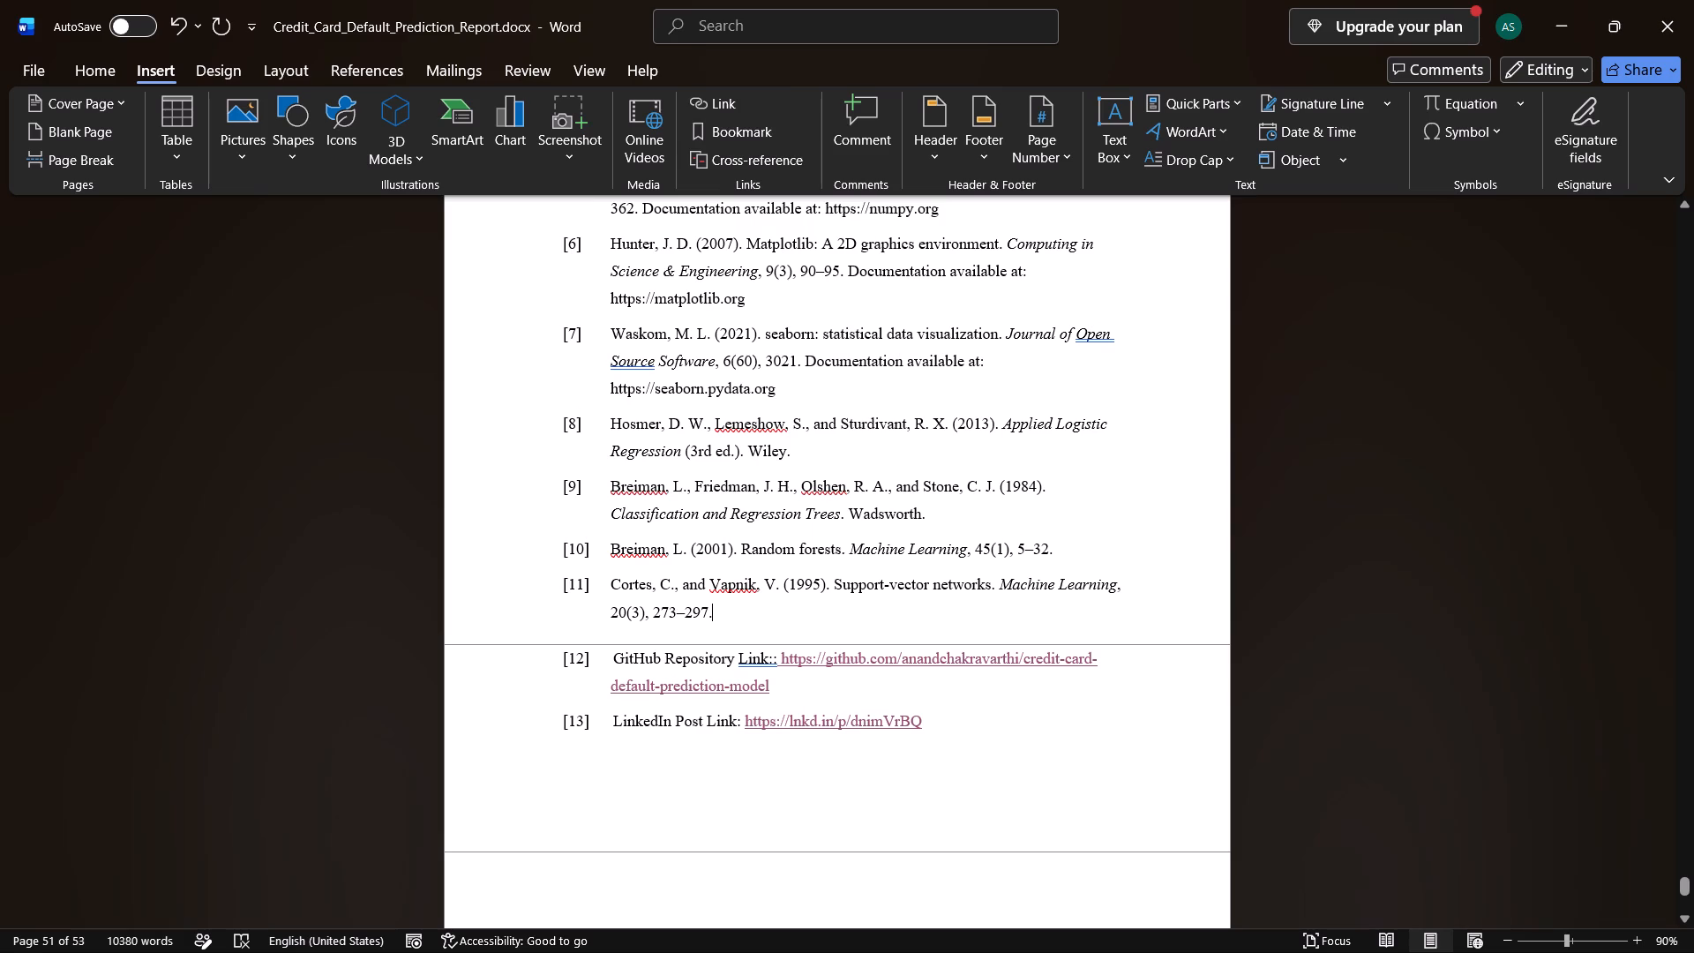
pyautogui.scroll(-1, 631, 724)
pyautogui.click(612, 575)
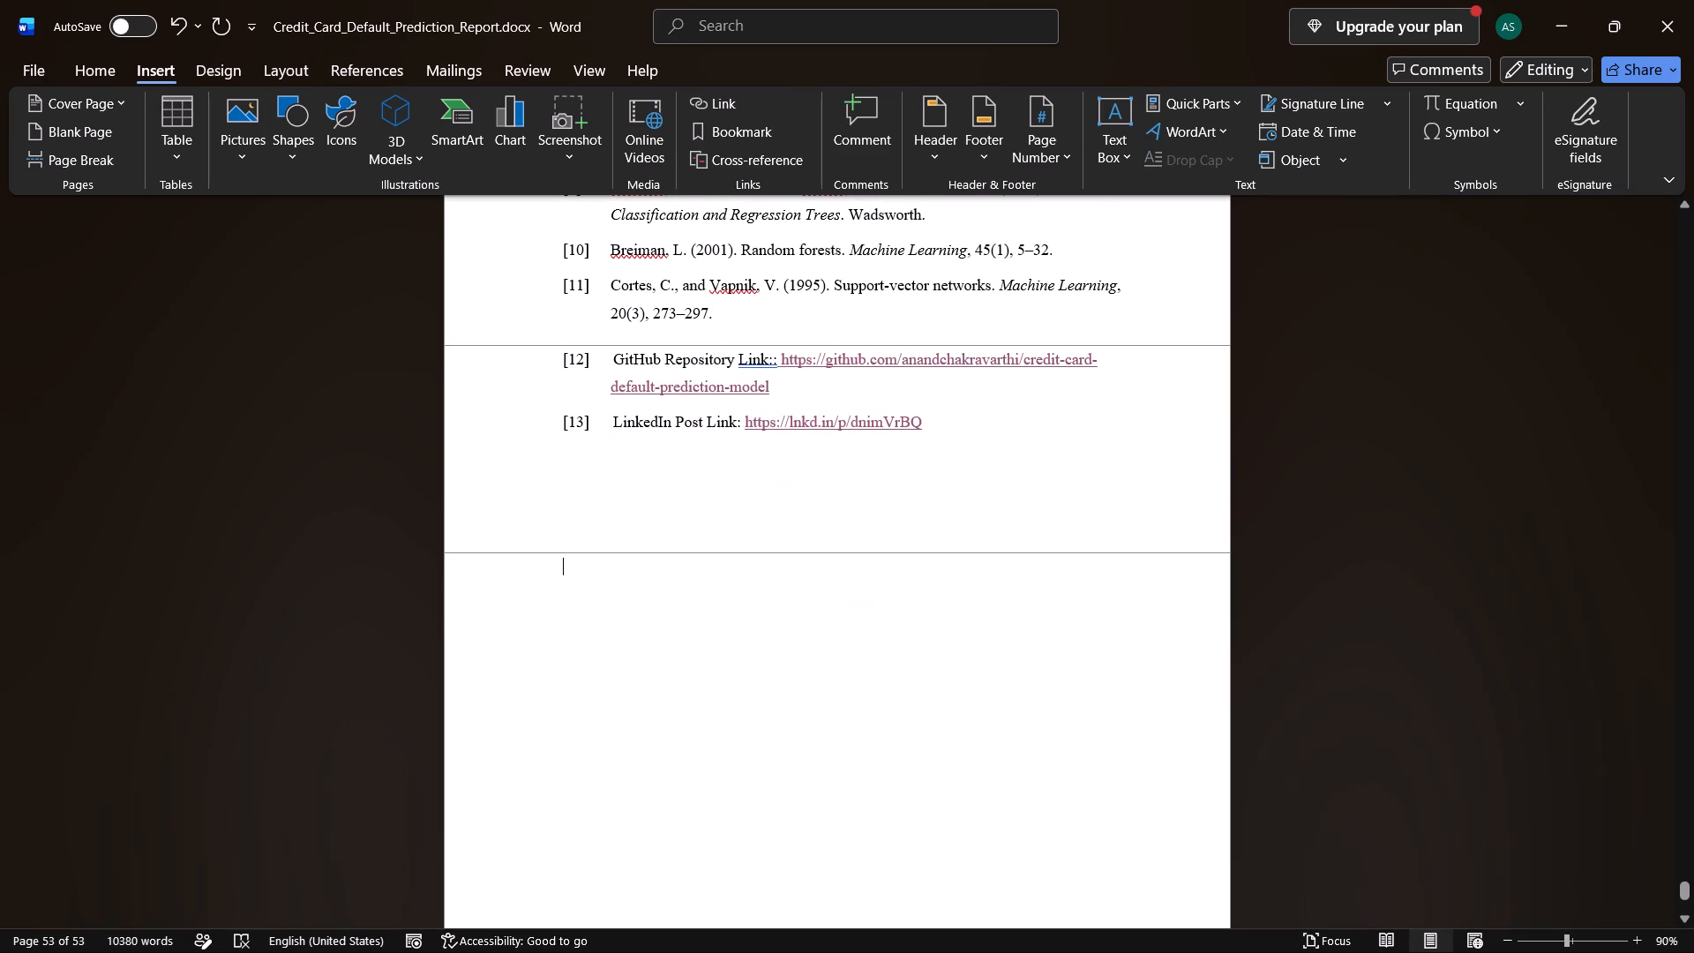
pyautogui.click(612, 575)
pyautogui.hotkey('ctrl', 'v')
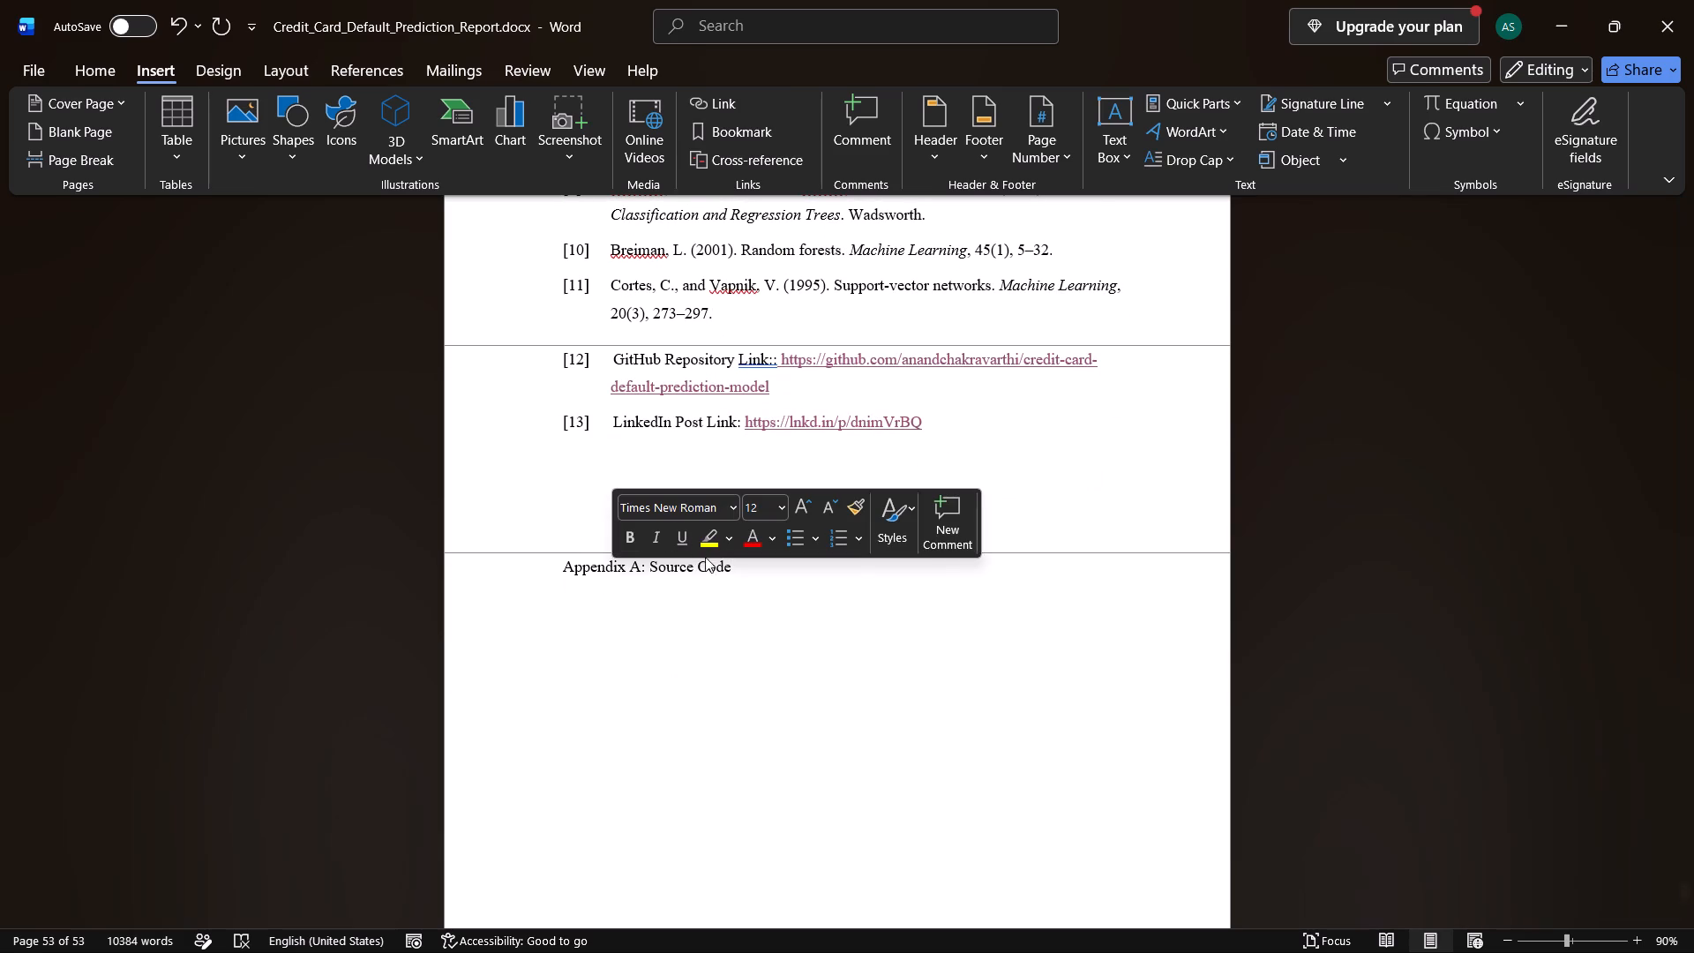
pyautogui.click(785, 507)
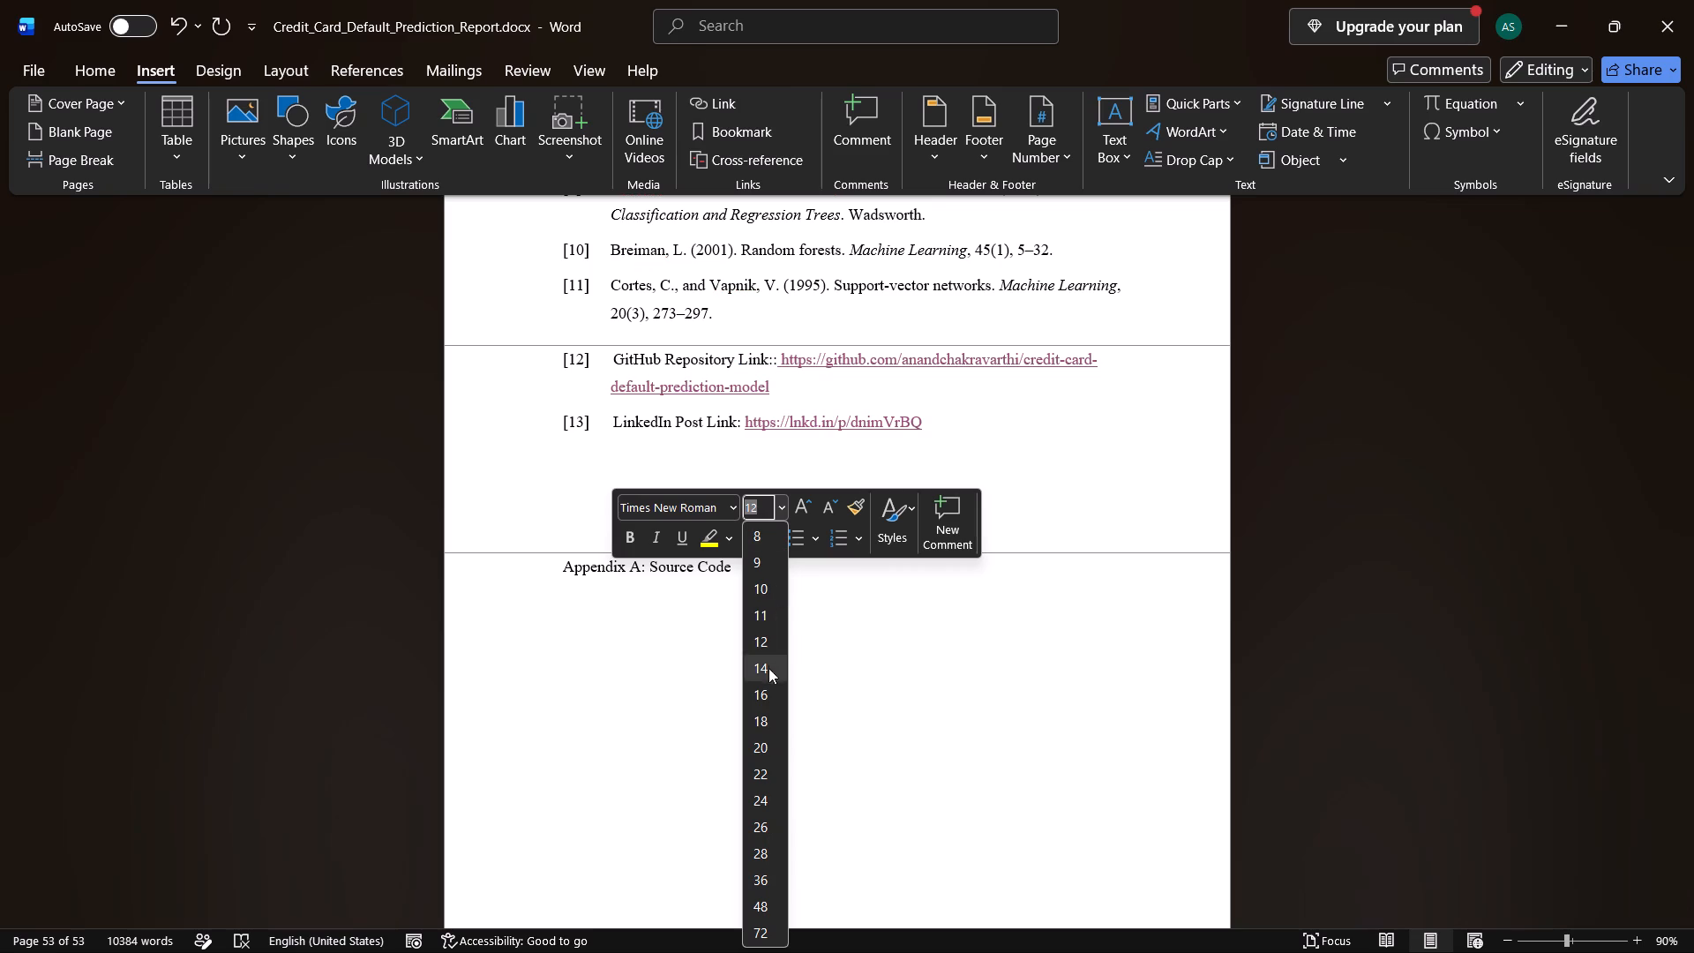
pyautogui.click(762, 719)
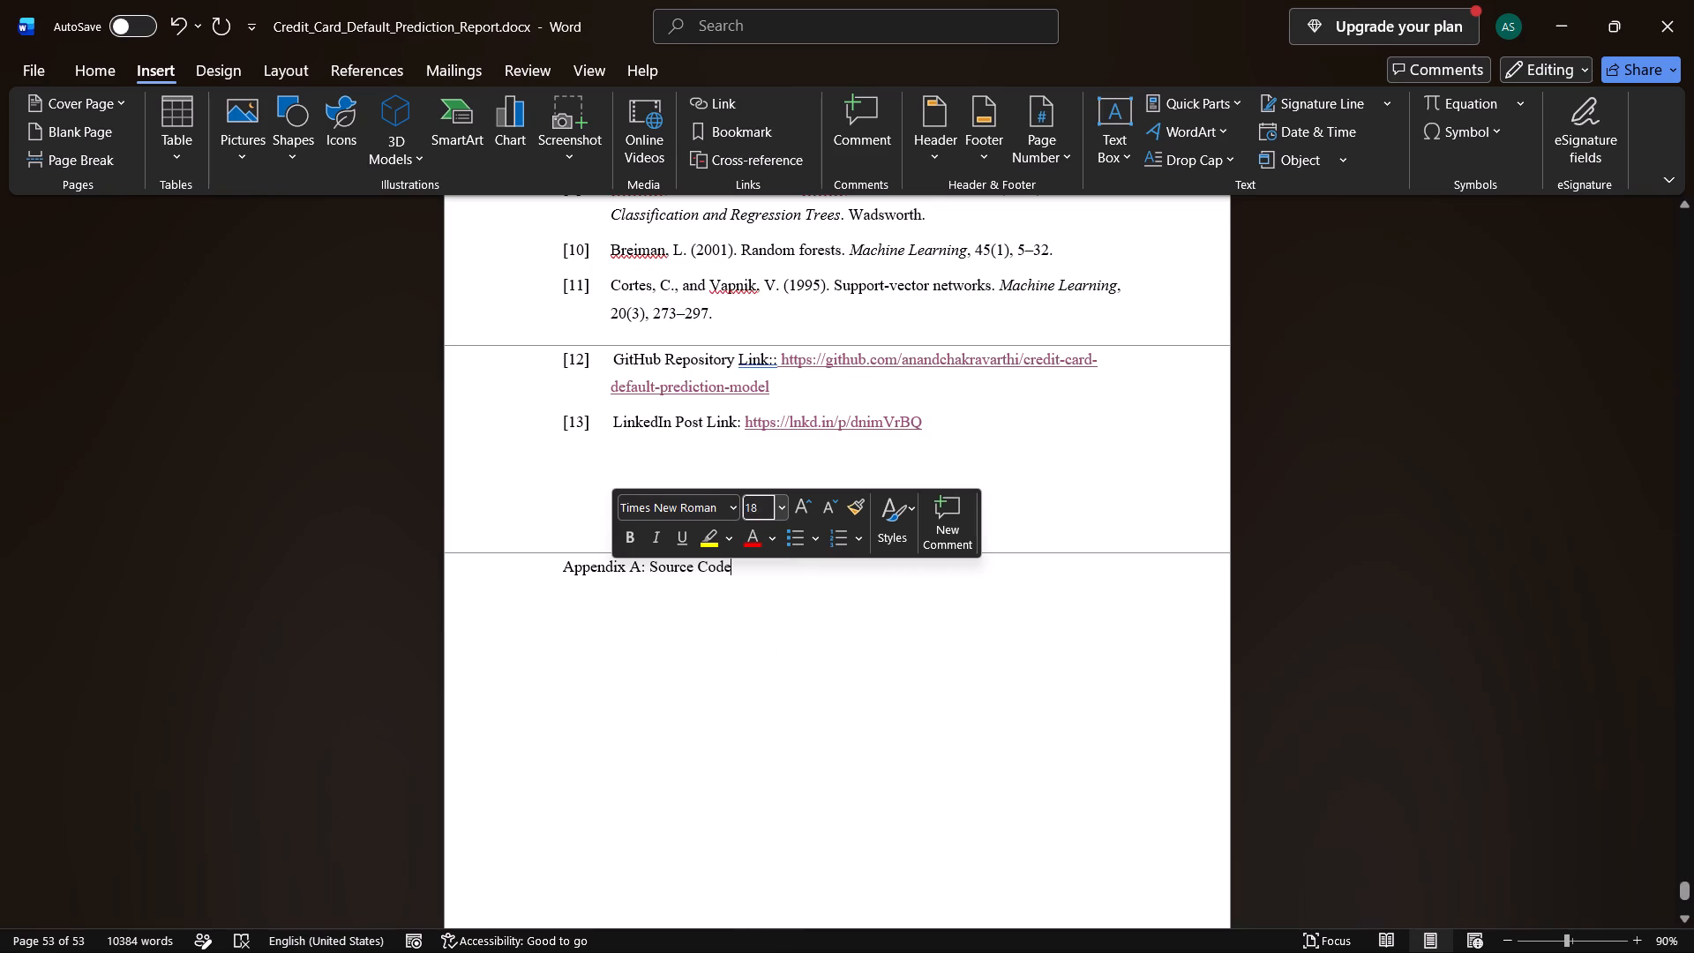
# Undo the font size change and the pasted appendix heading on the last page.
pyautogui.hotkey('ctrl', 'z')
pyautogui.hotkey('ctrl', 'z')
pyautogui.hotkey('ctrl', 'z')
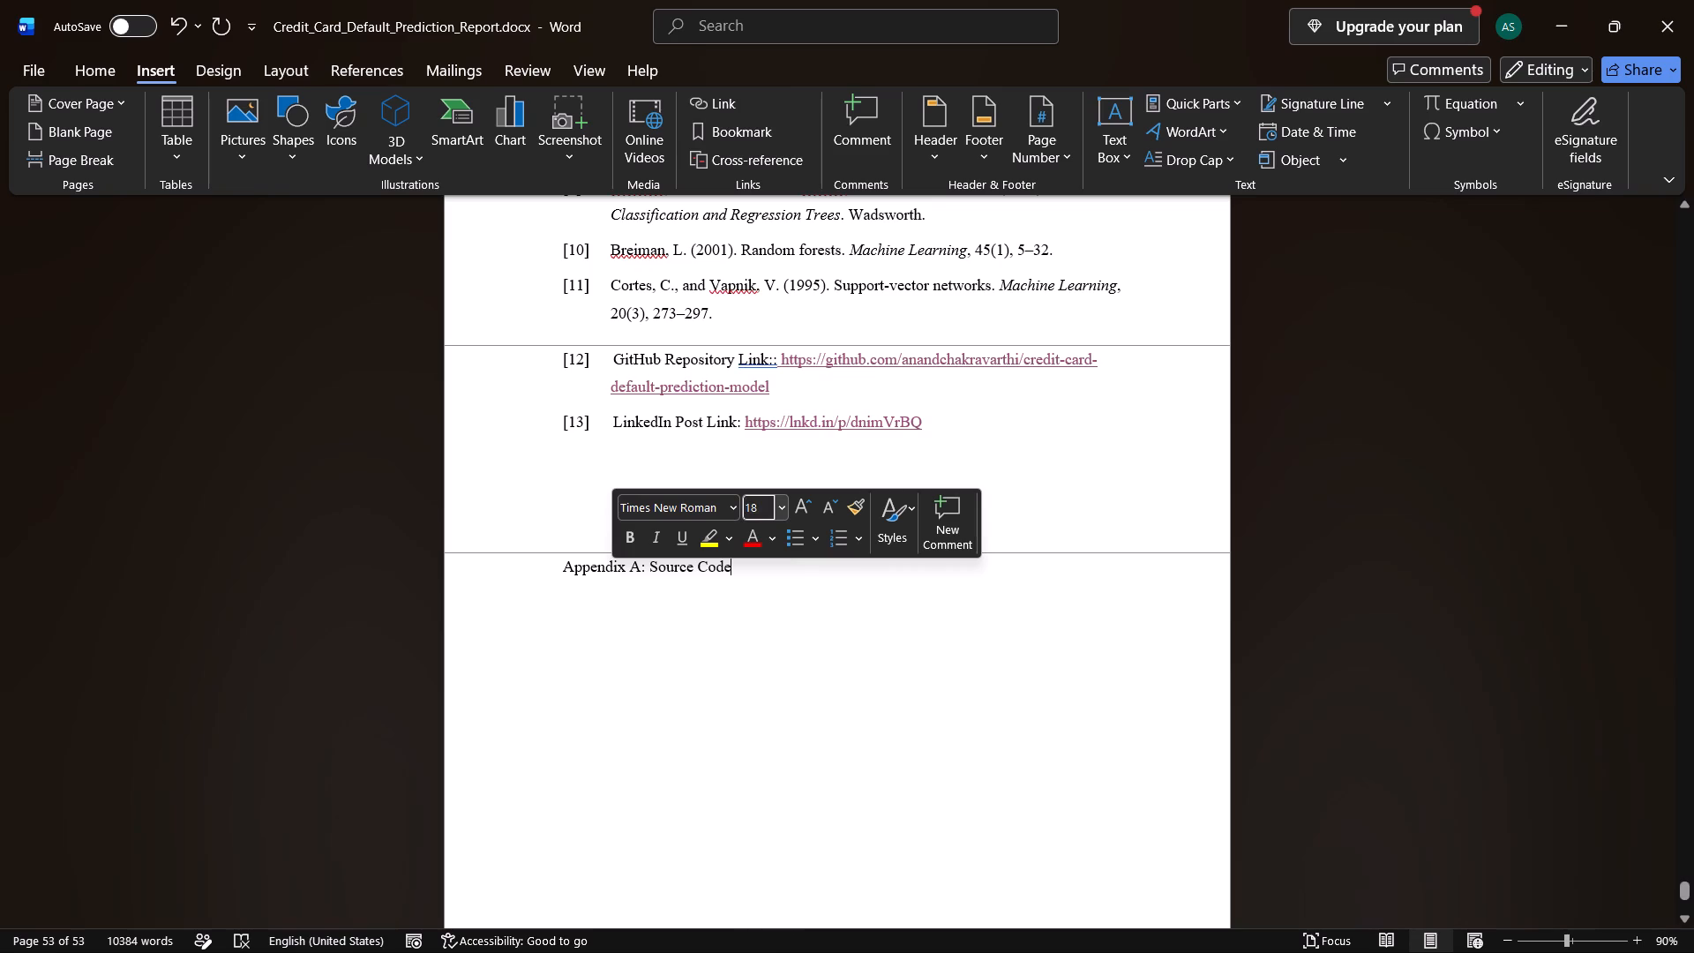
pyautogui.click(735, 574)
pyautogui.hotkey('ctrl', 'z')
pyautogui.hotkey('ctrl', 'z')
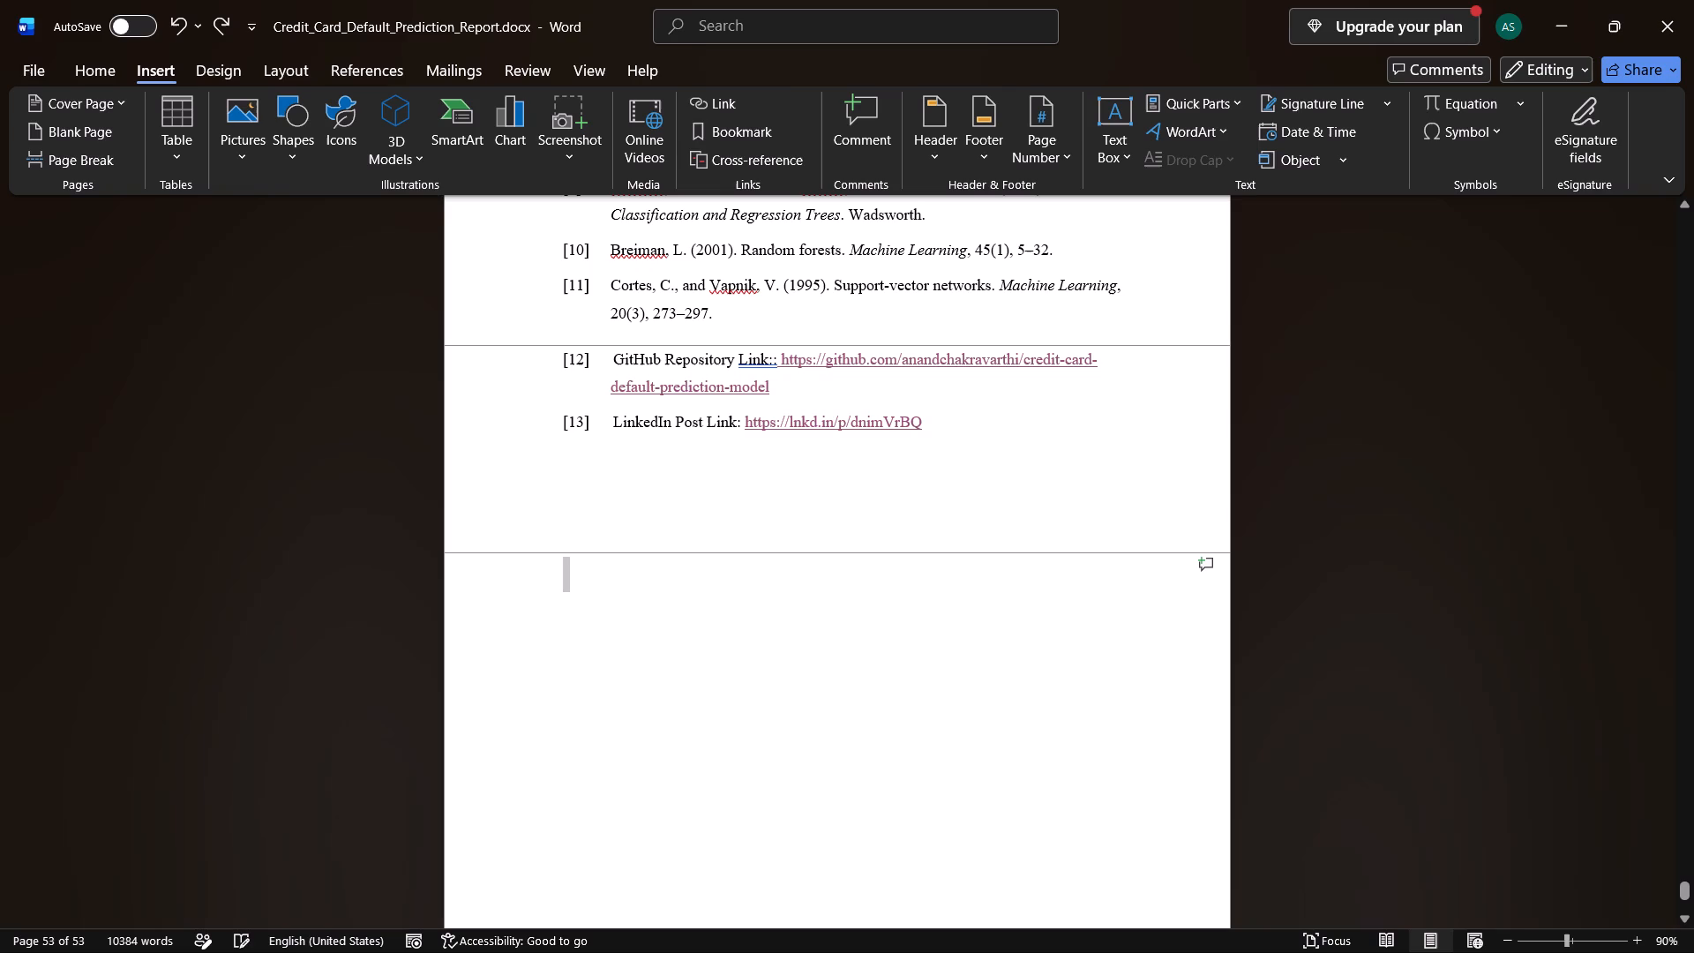
# Paste the heading "Appendix A: Source Code" at the top of the last page and format it bold at font size 18.
pyautogui.hotkey('ctrl', 'v')
pyautogui.moveTo(735, 574); pyautogui.dragTo(588, 569)
pyautogui.click(758, 501)
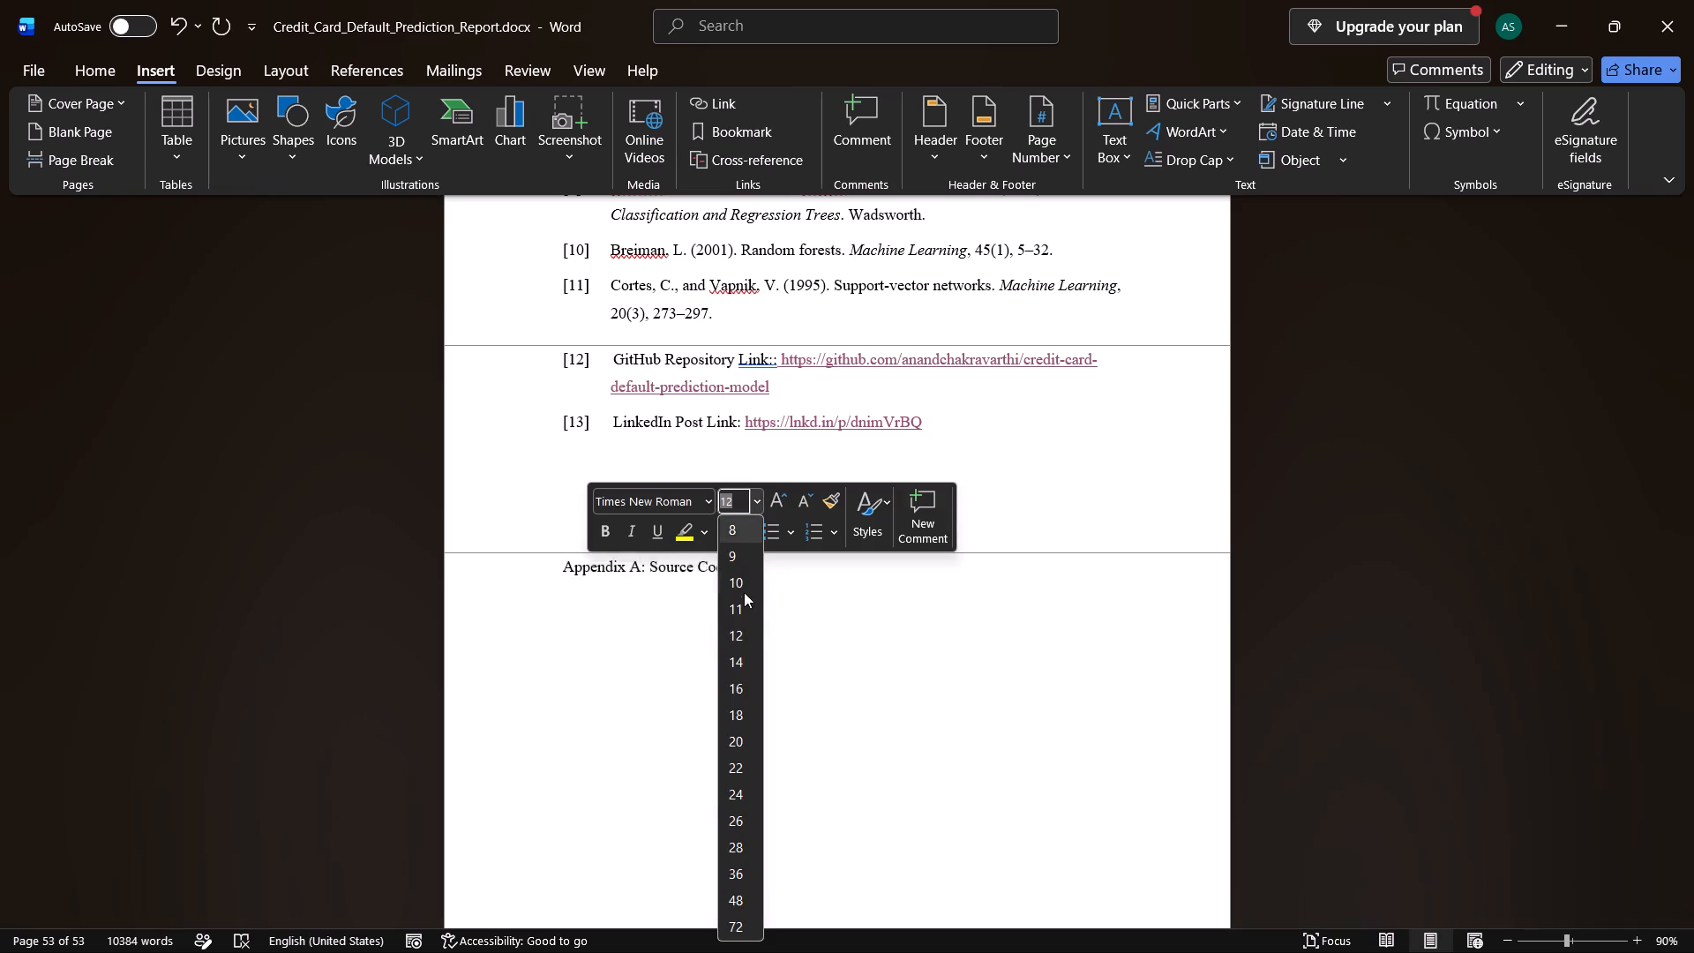
pyautogui.click(730, 732)
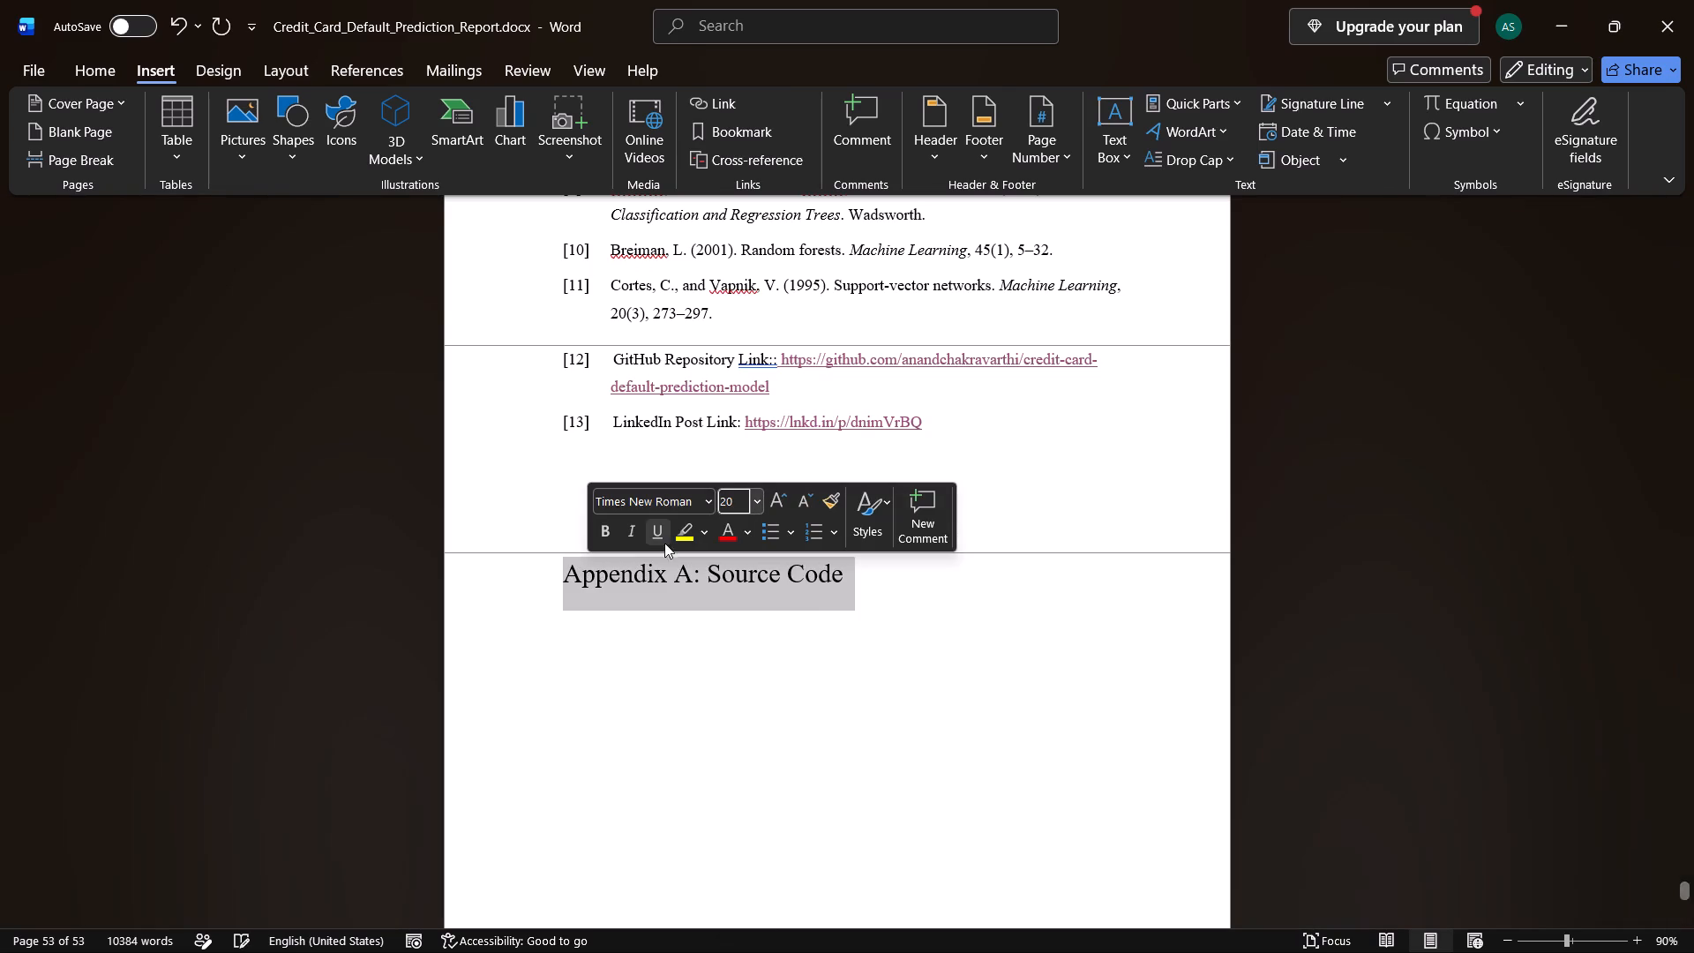
pyautogui.click(598, 535)
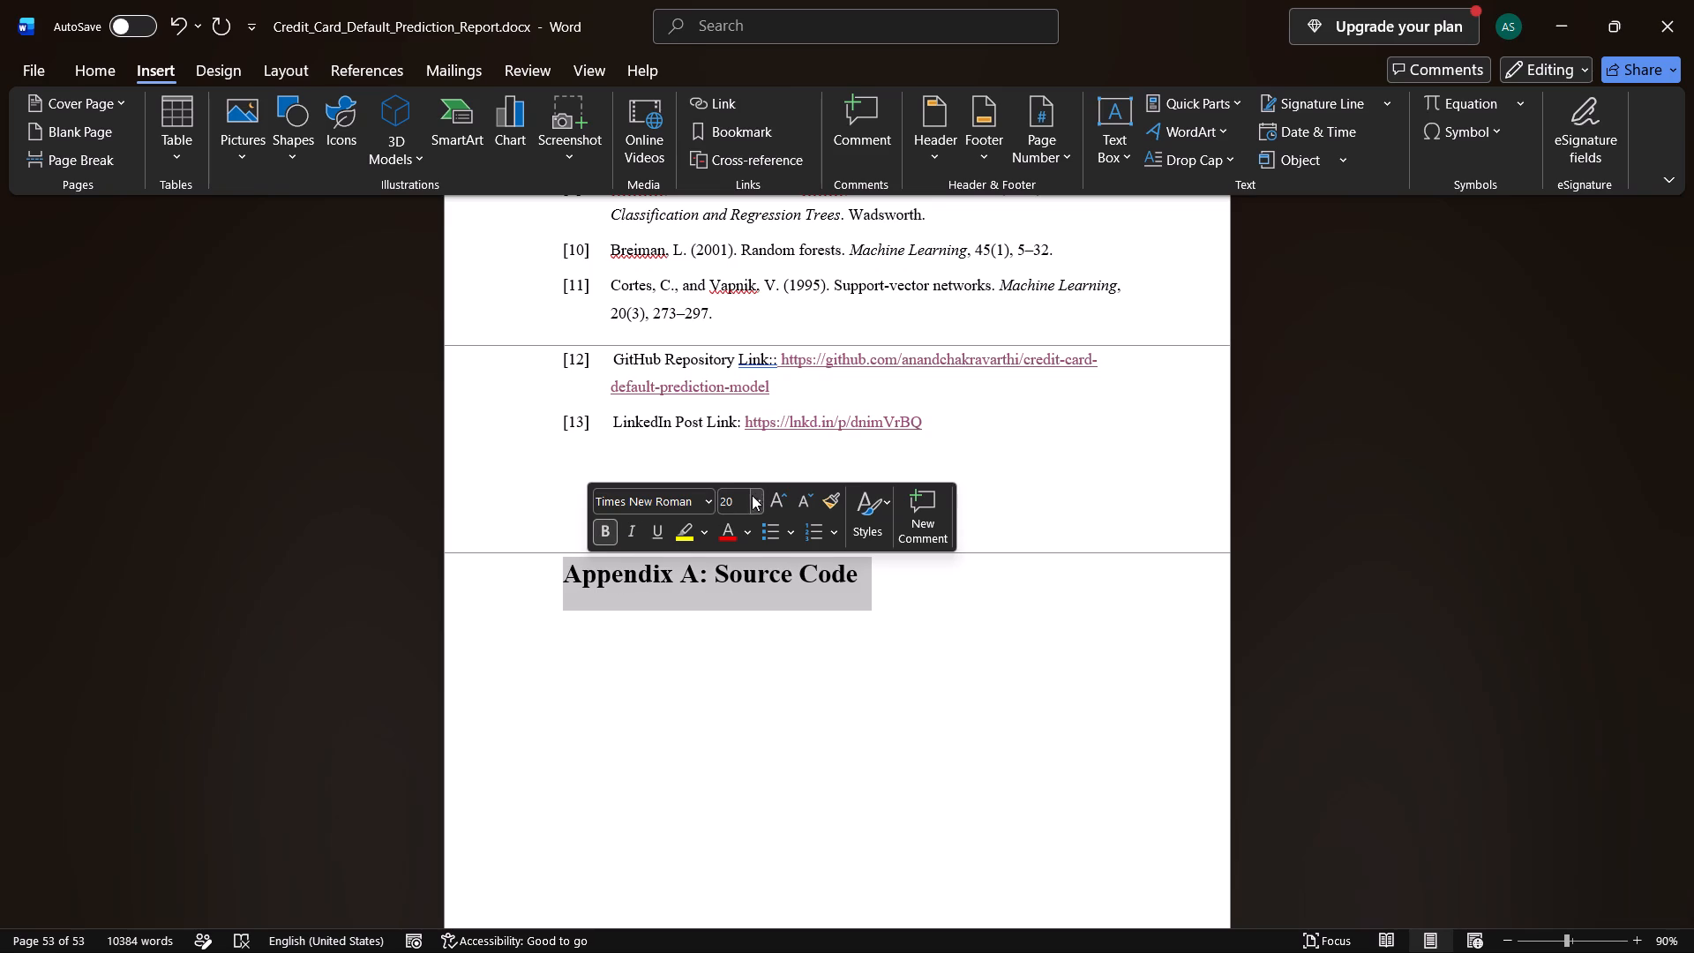
pyautogui.click(759, 499)
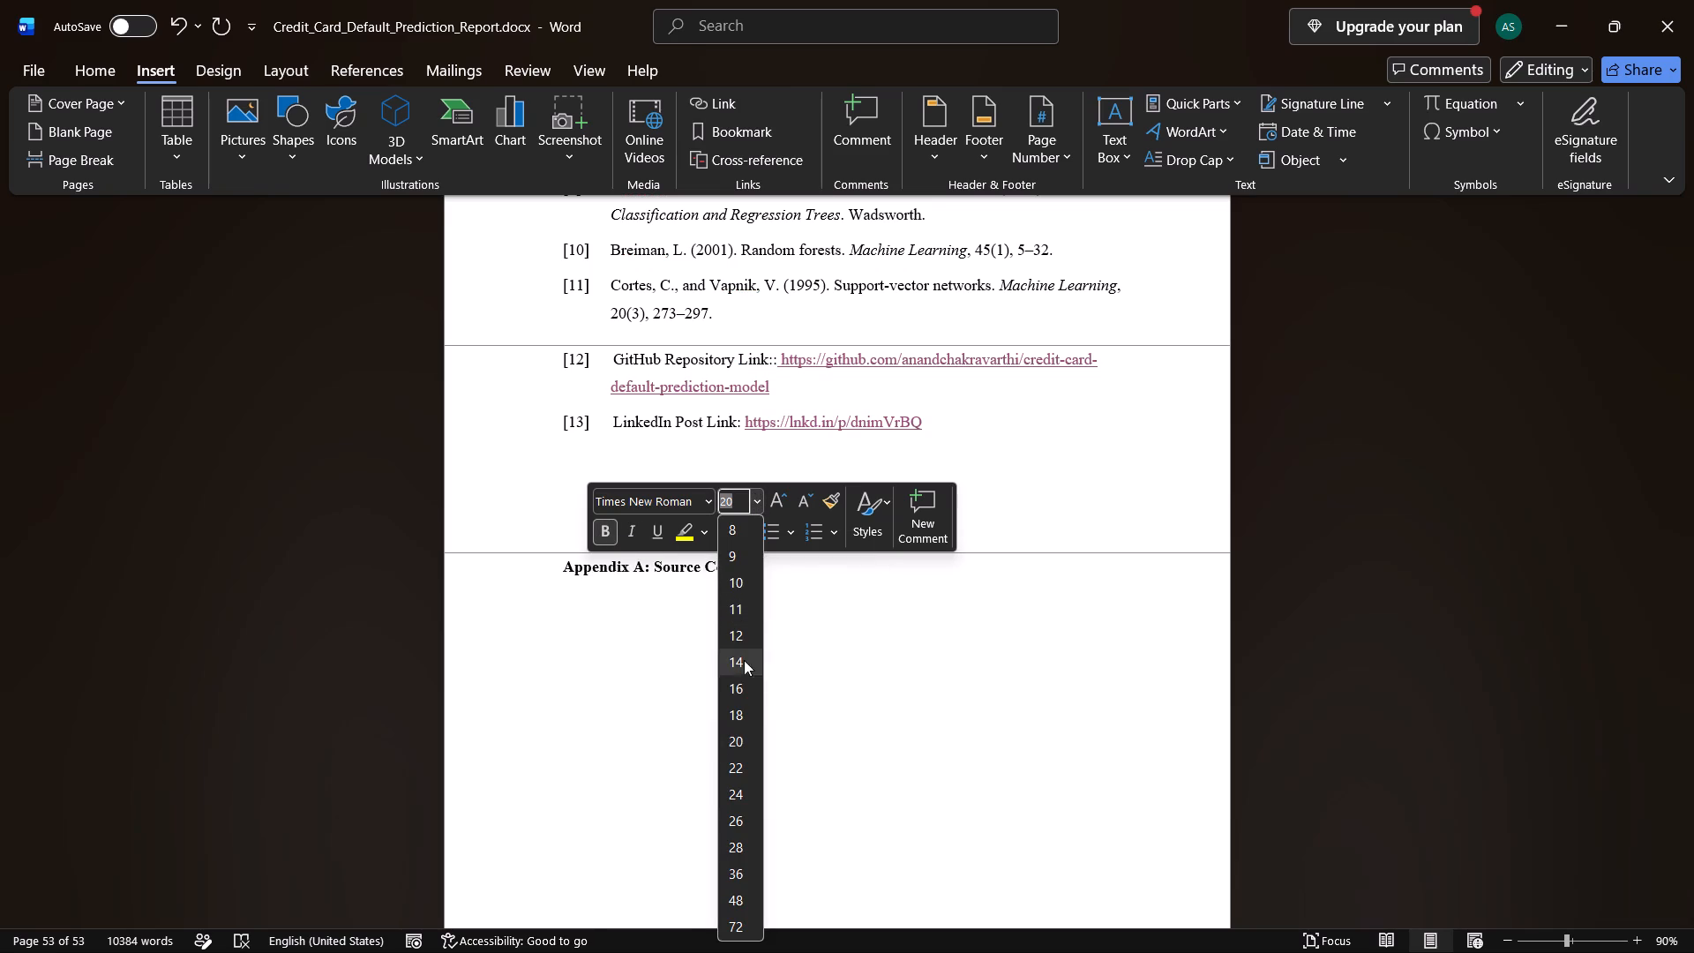
pyautogui.click(737, 708)
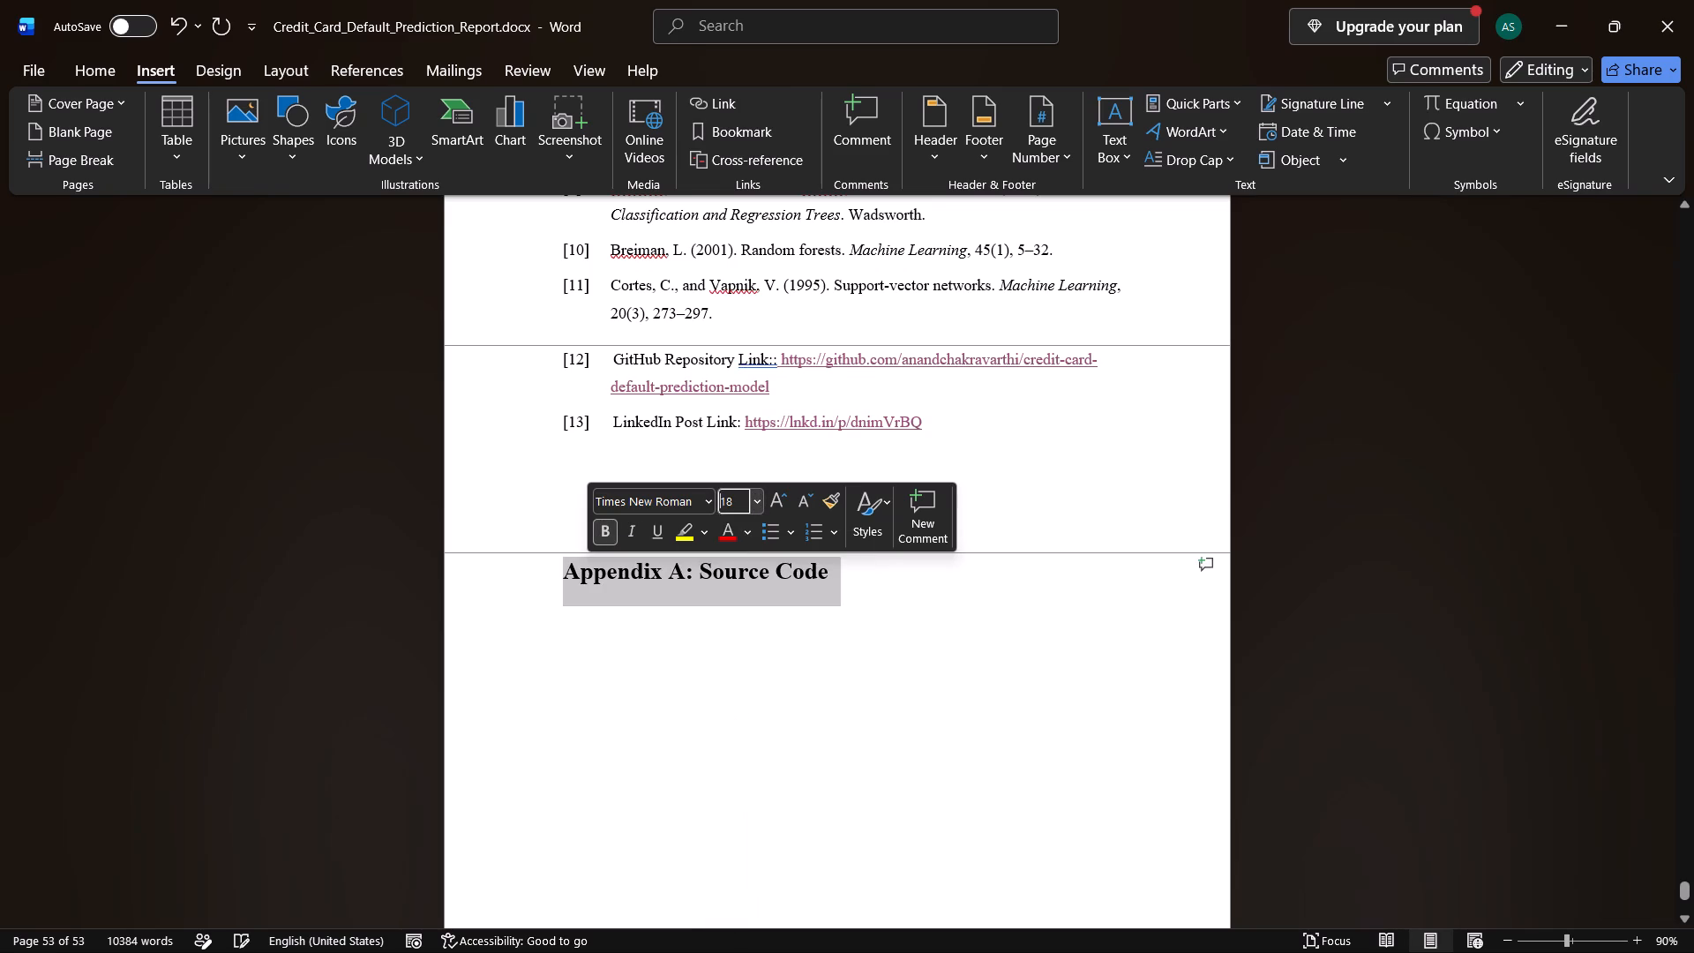
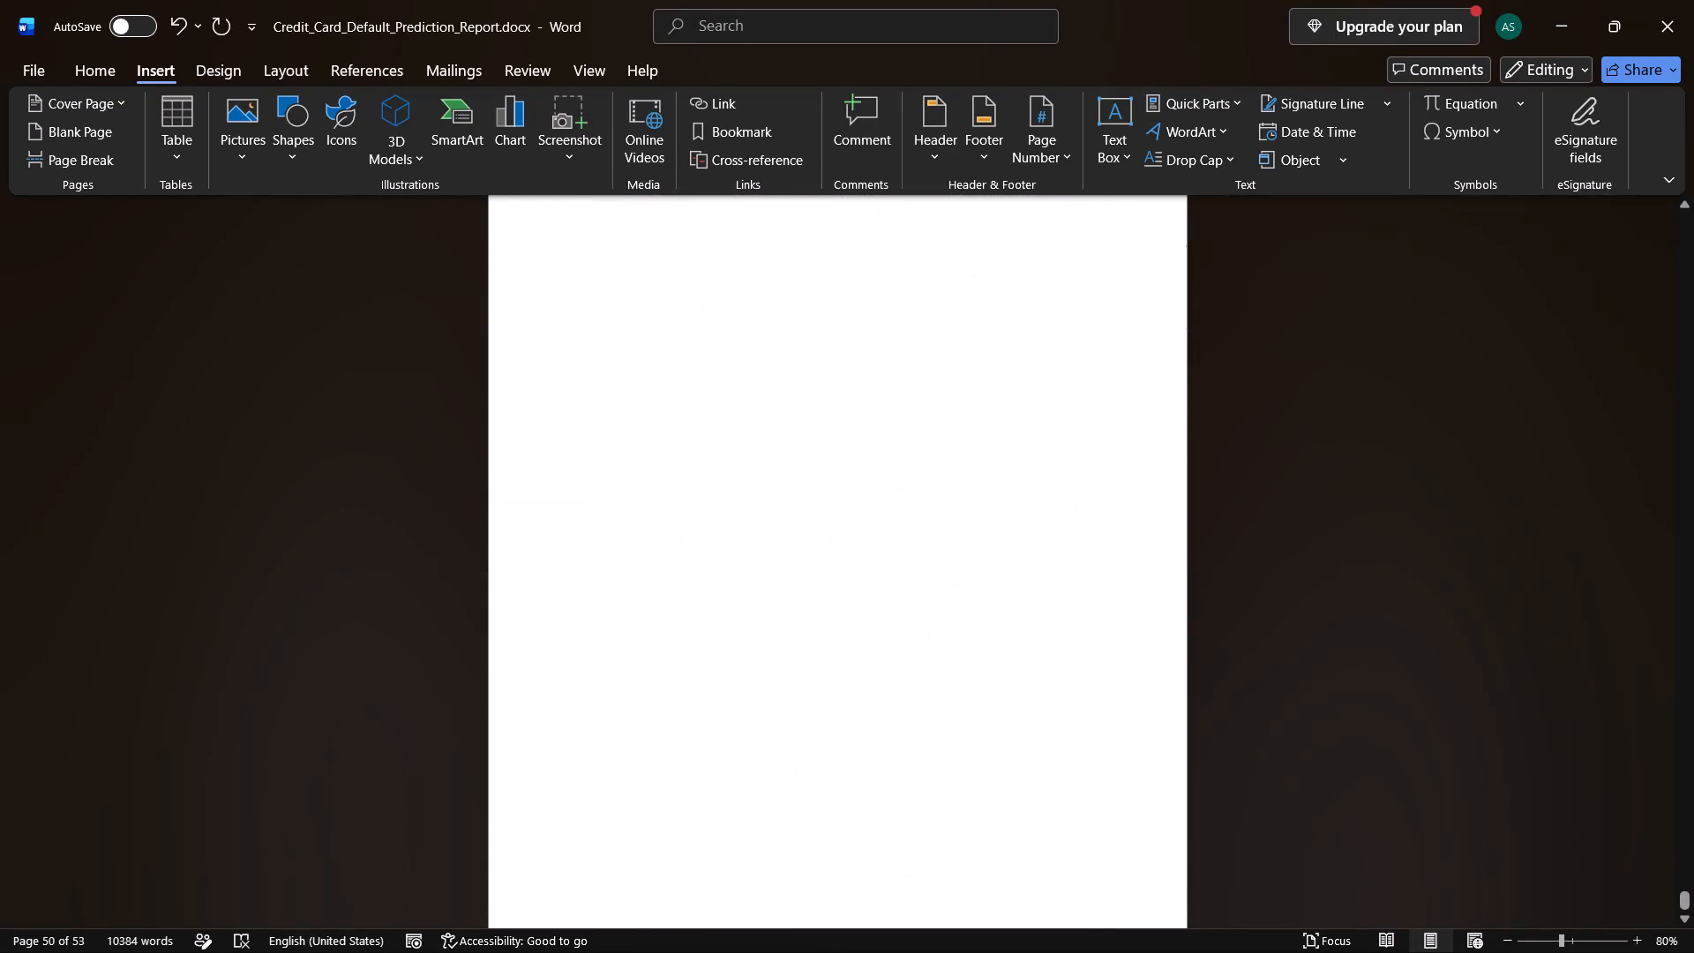
# Start a new line below the heading "Appendix A: Source Code" on the last page, keeping the heading text intact.
pyautogui.scroll(2, 634, 389)
pyautogui.click(858, 752)
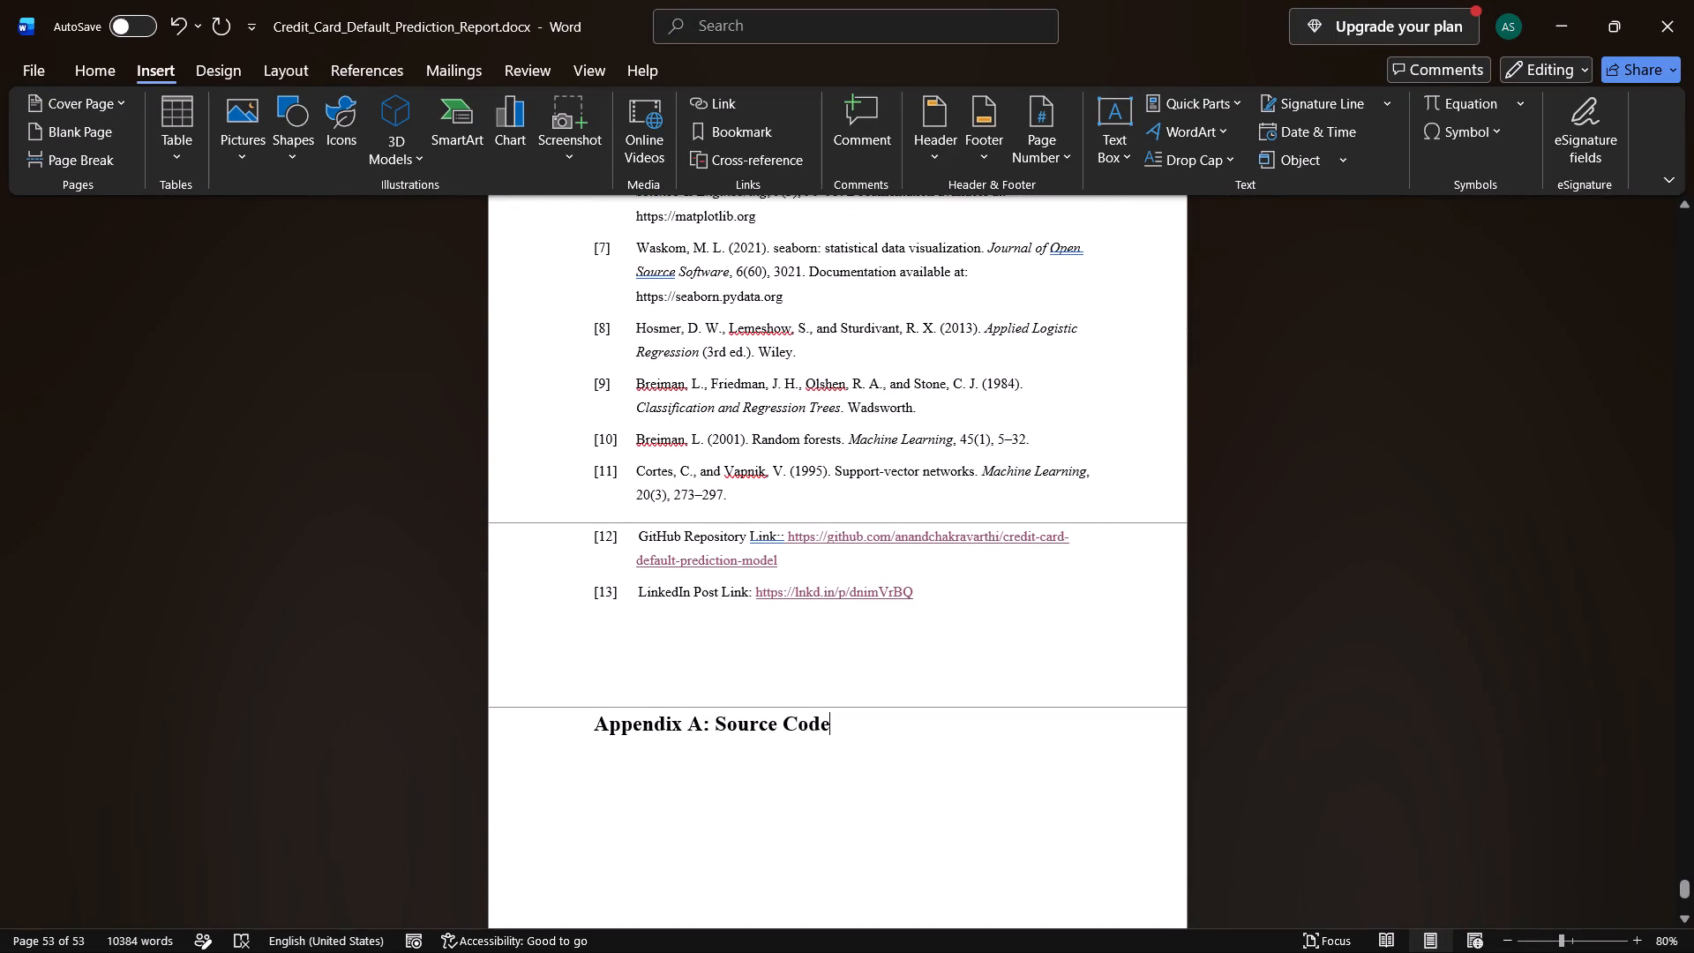
pyautogui.press('Return')
pyautogui.press('BackSpace')
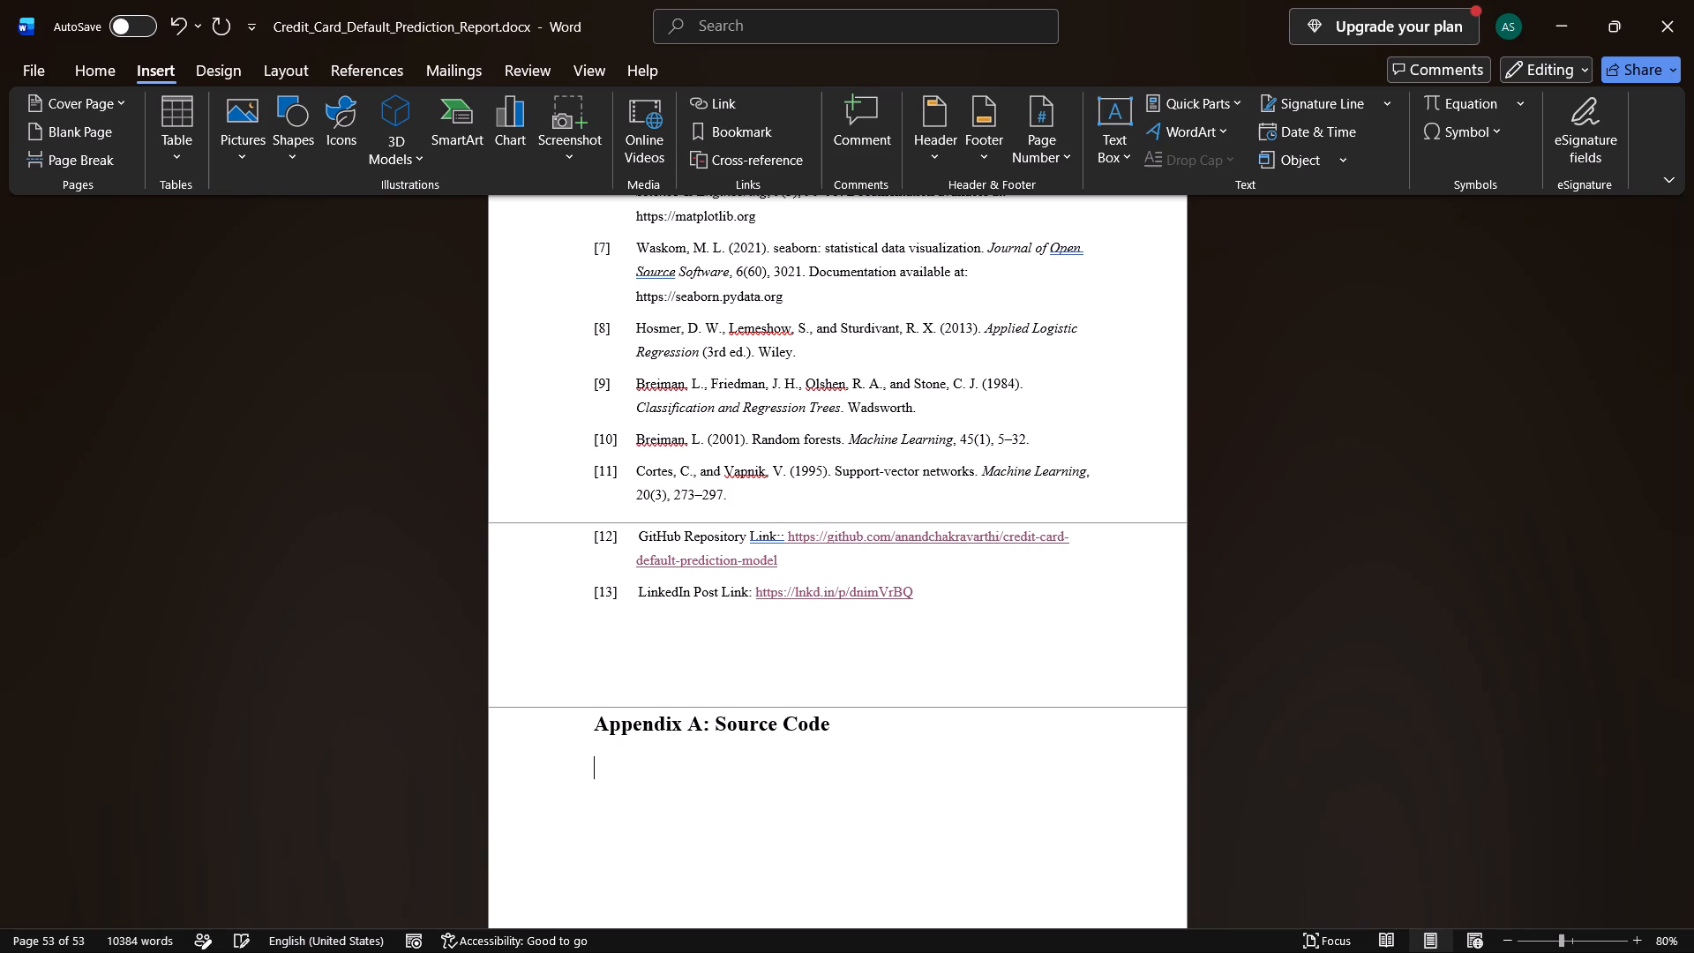
pyautogui.press('BackSpace')
pyautogui.press('BackSpace')
pyautogui.press('BackSpace')
pyautogui.write('DE')
pyautogui.press('BackSpace')
pyautogui.press('BackSpace')
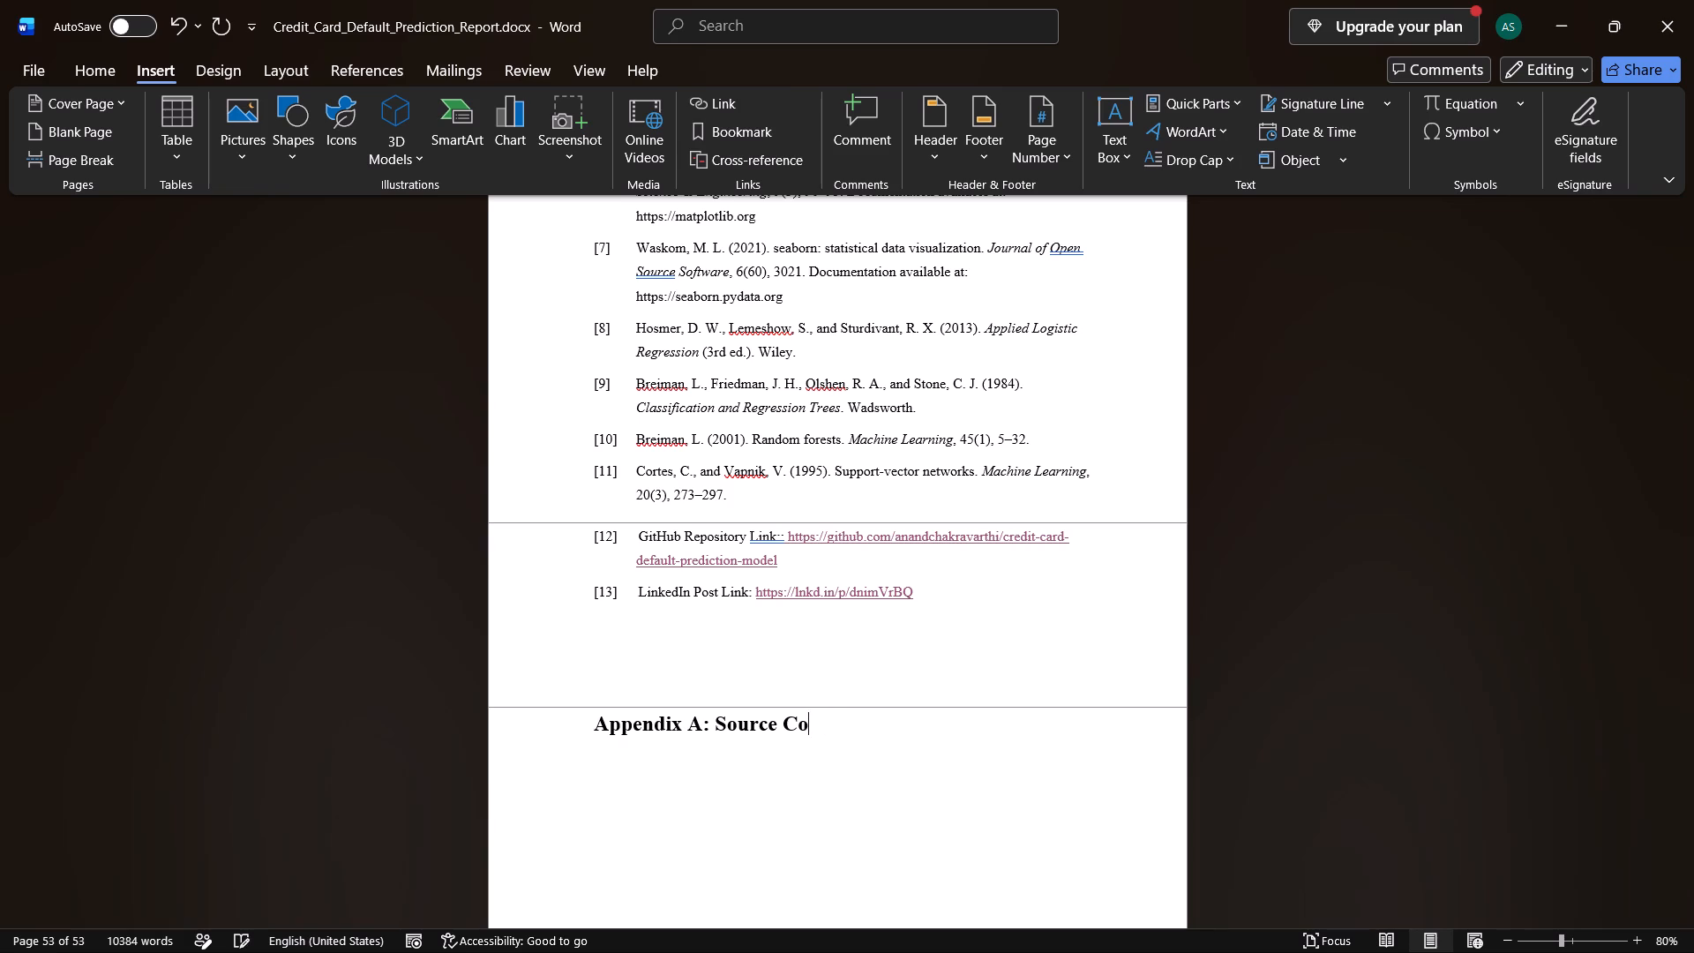
pyautogui.write('de')
pyautogui.press('Return')
pyautogui.scroll(-1, 858, 752)
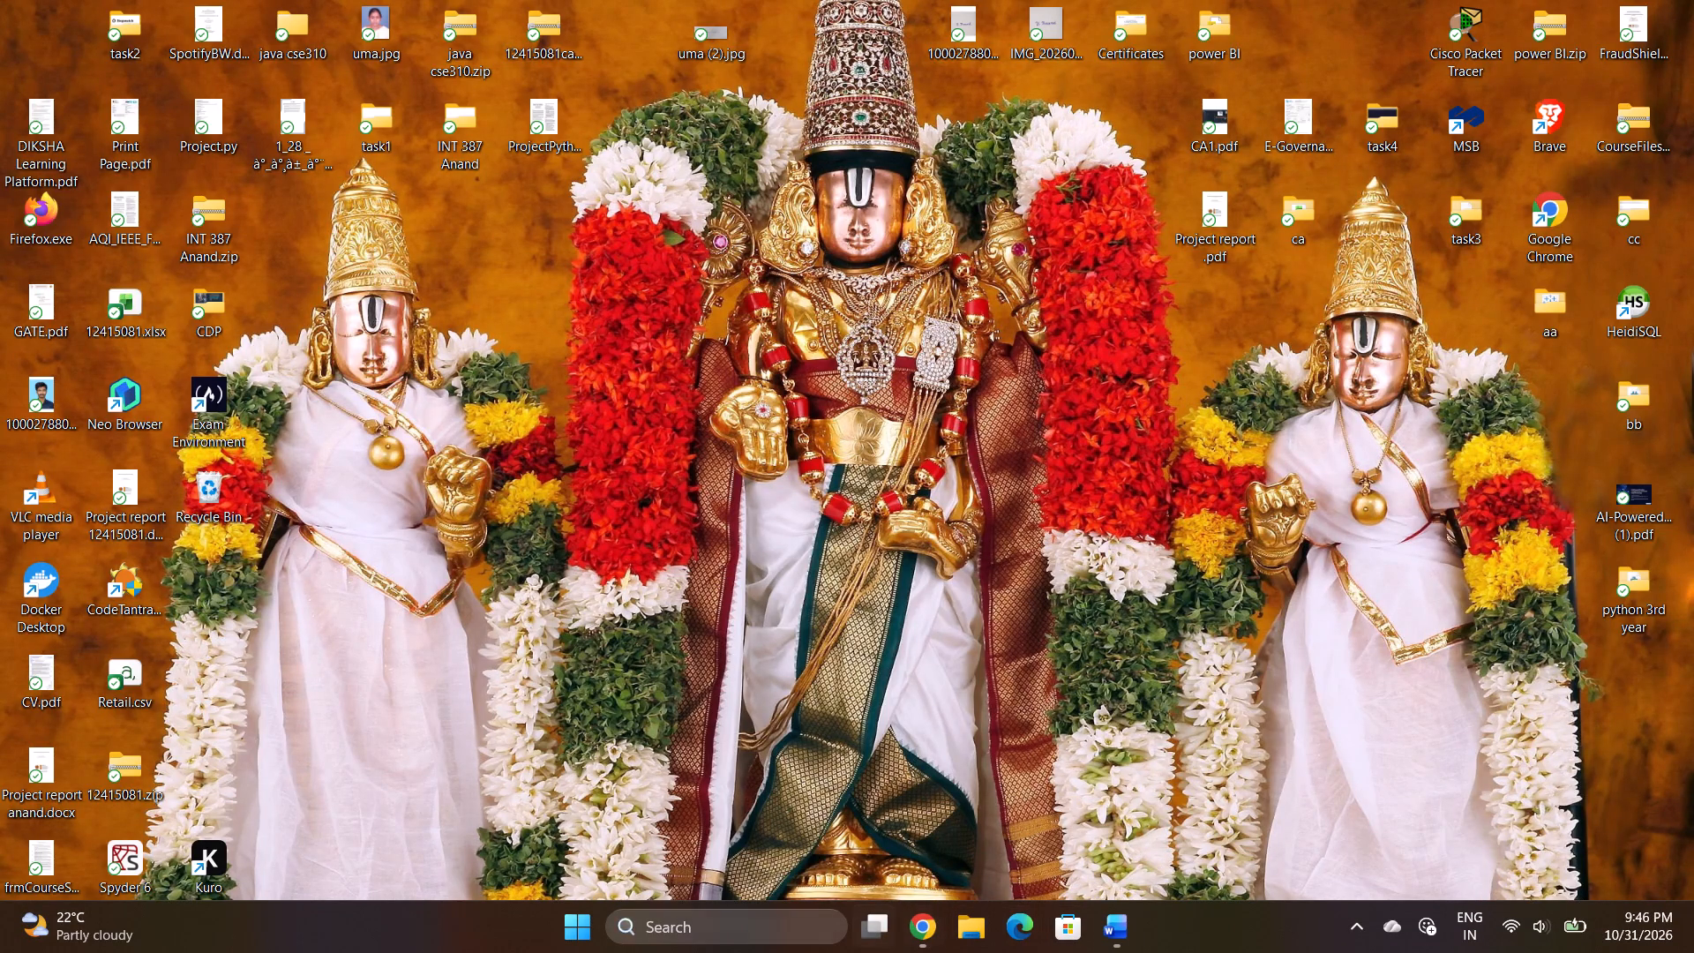
# Switch to the desktop search, find Spyder and open it.
pyautogui.click(588, 933)
pyautogui.write('sp')
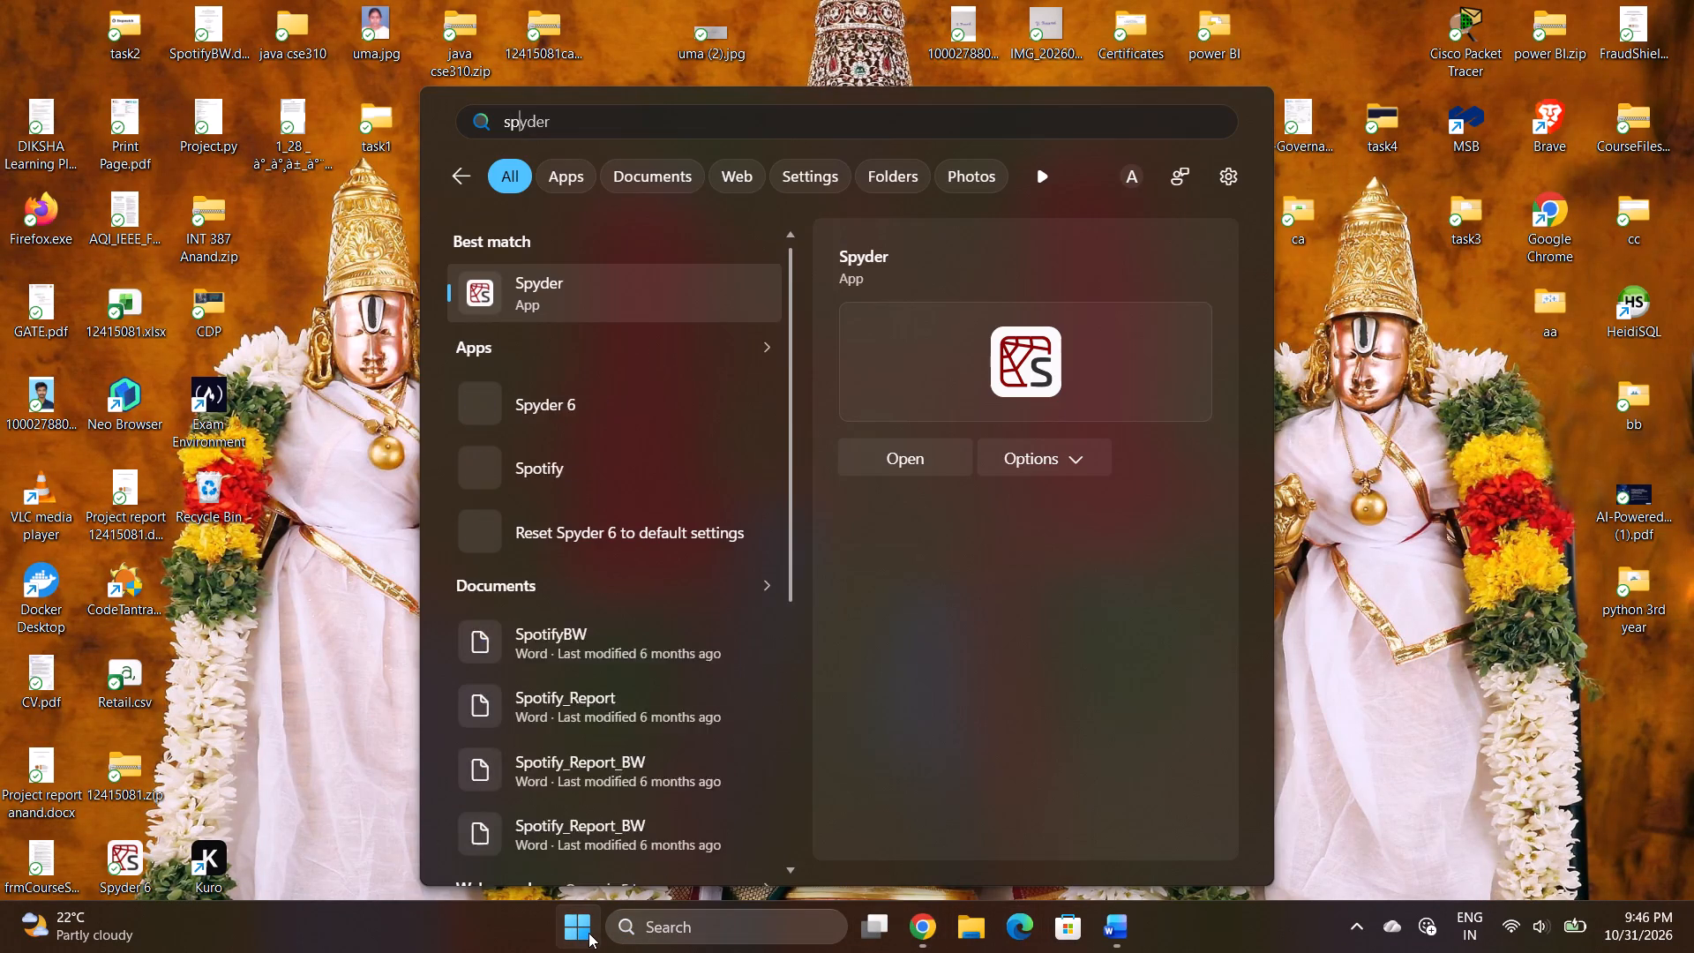
pyautogui.click(881, 461)
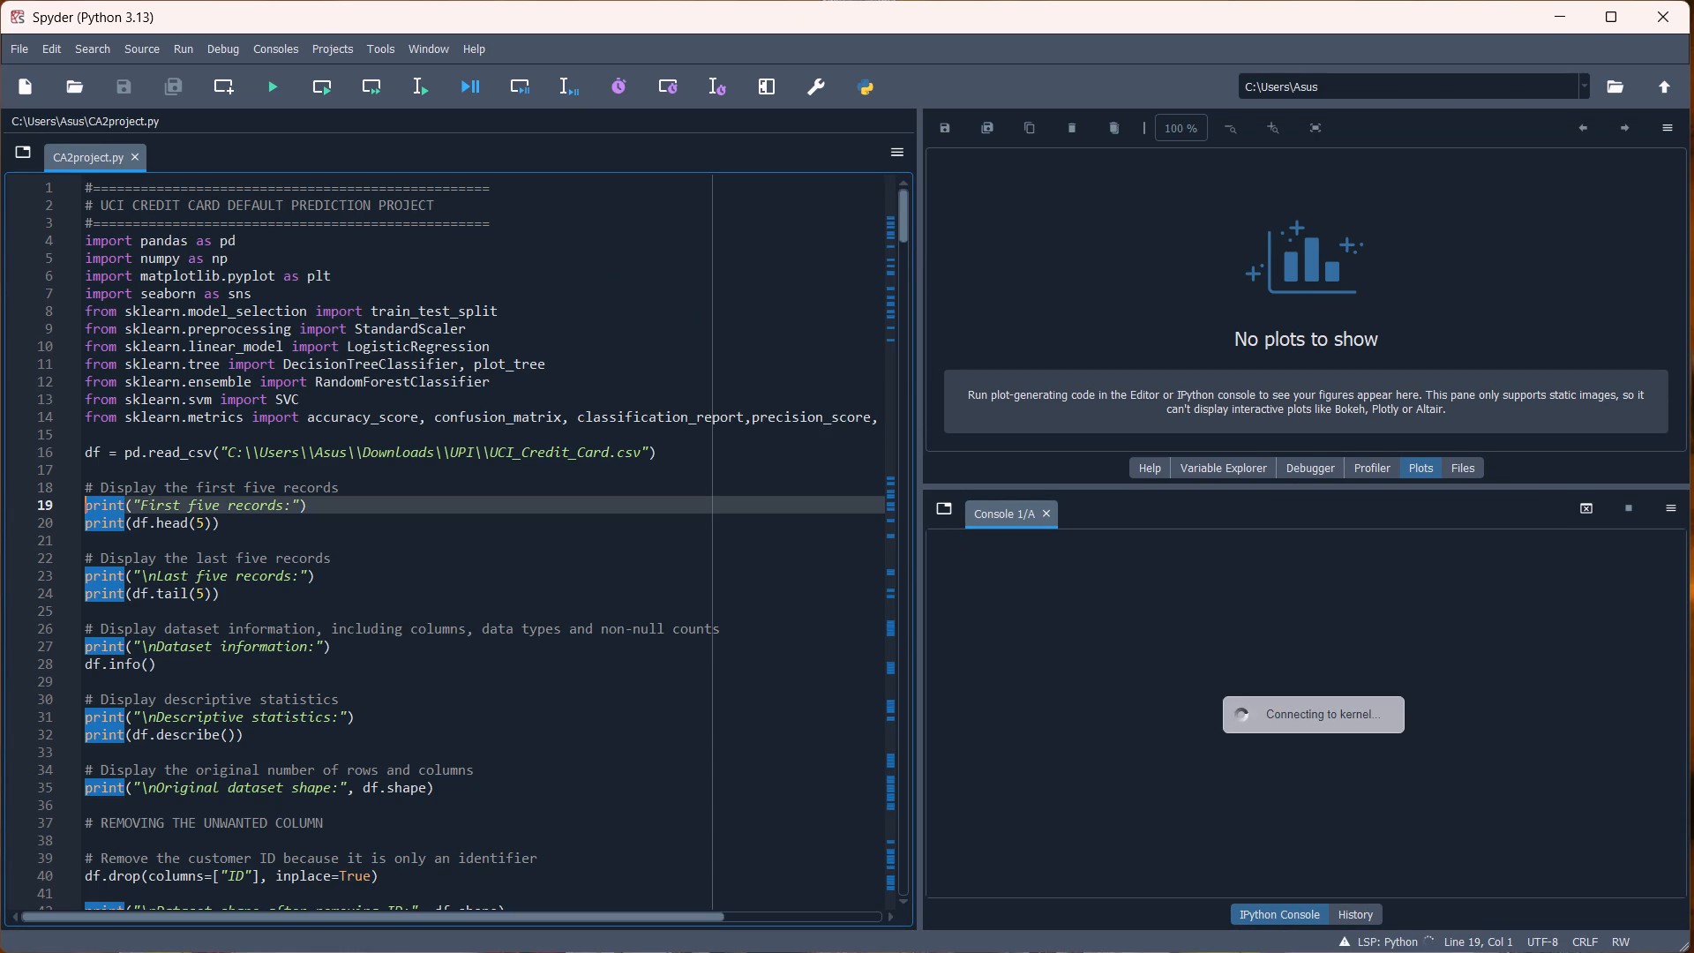
# Copy the entire code of CA2project.py from the Spyder editor.
pyautogui.moveTo(86, 184); pyautogui.dragTo(347, 656)
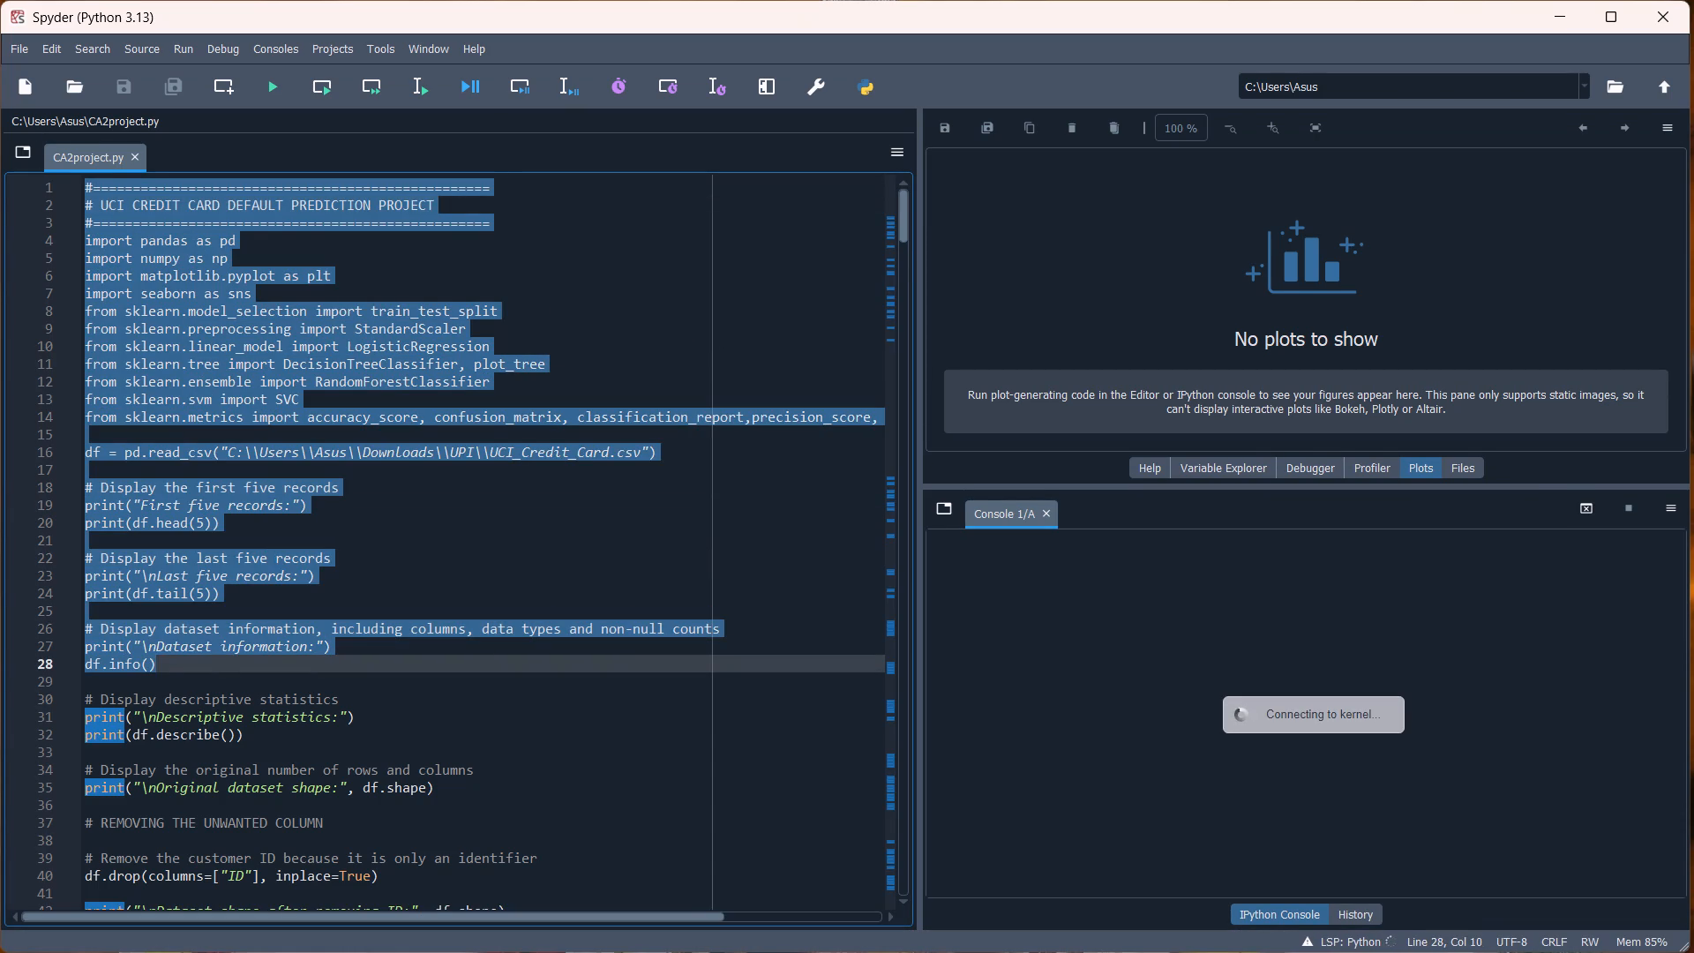
pyautogui.click(405, 587)
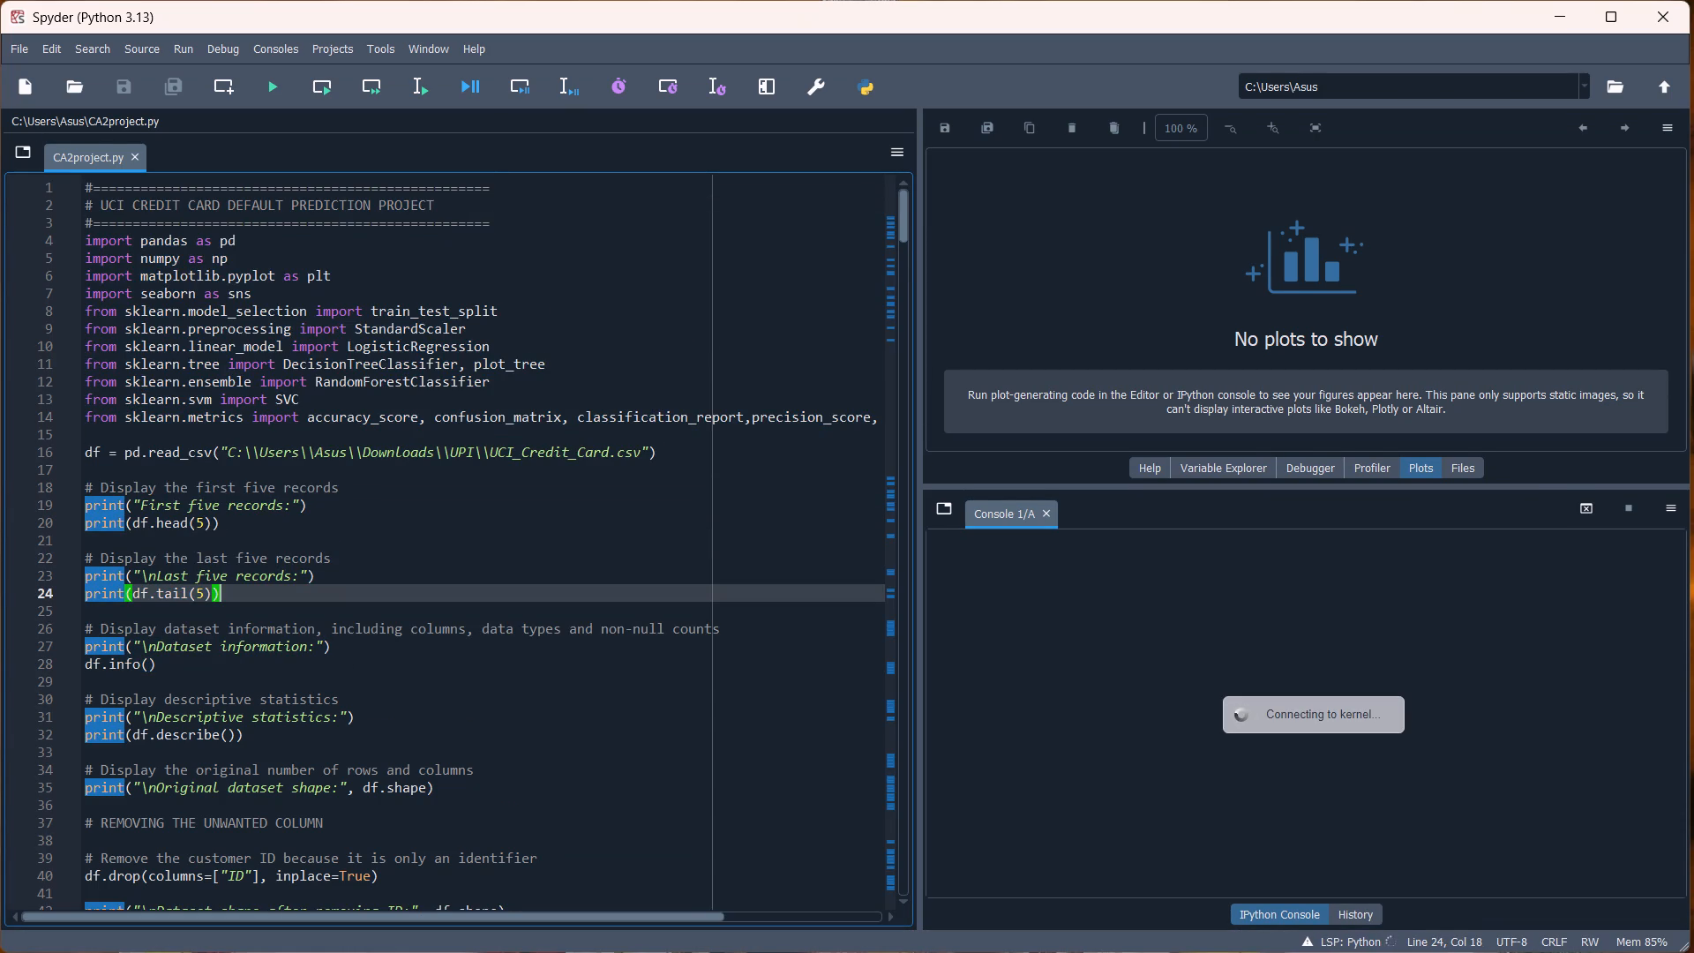
pyautogui.hotkey('ctrl', 'a')
pyautogui.hotkey('ctrl', 'c')
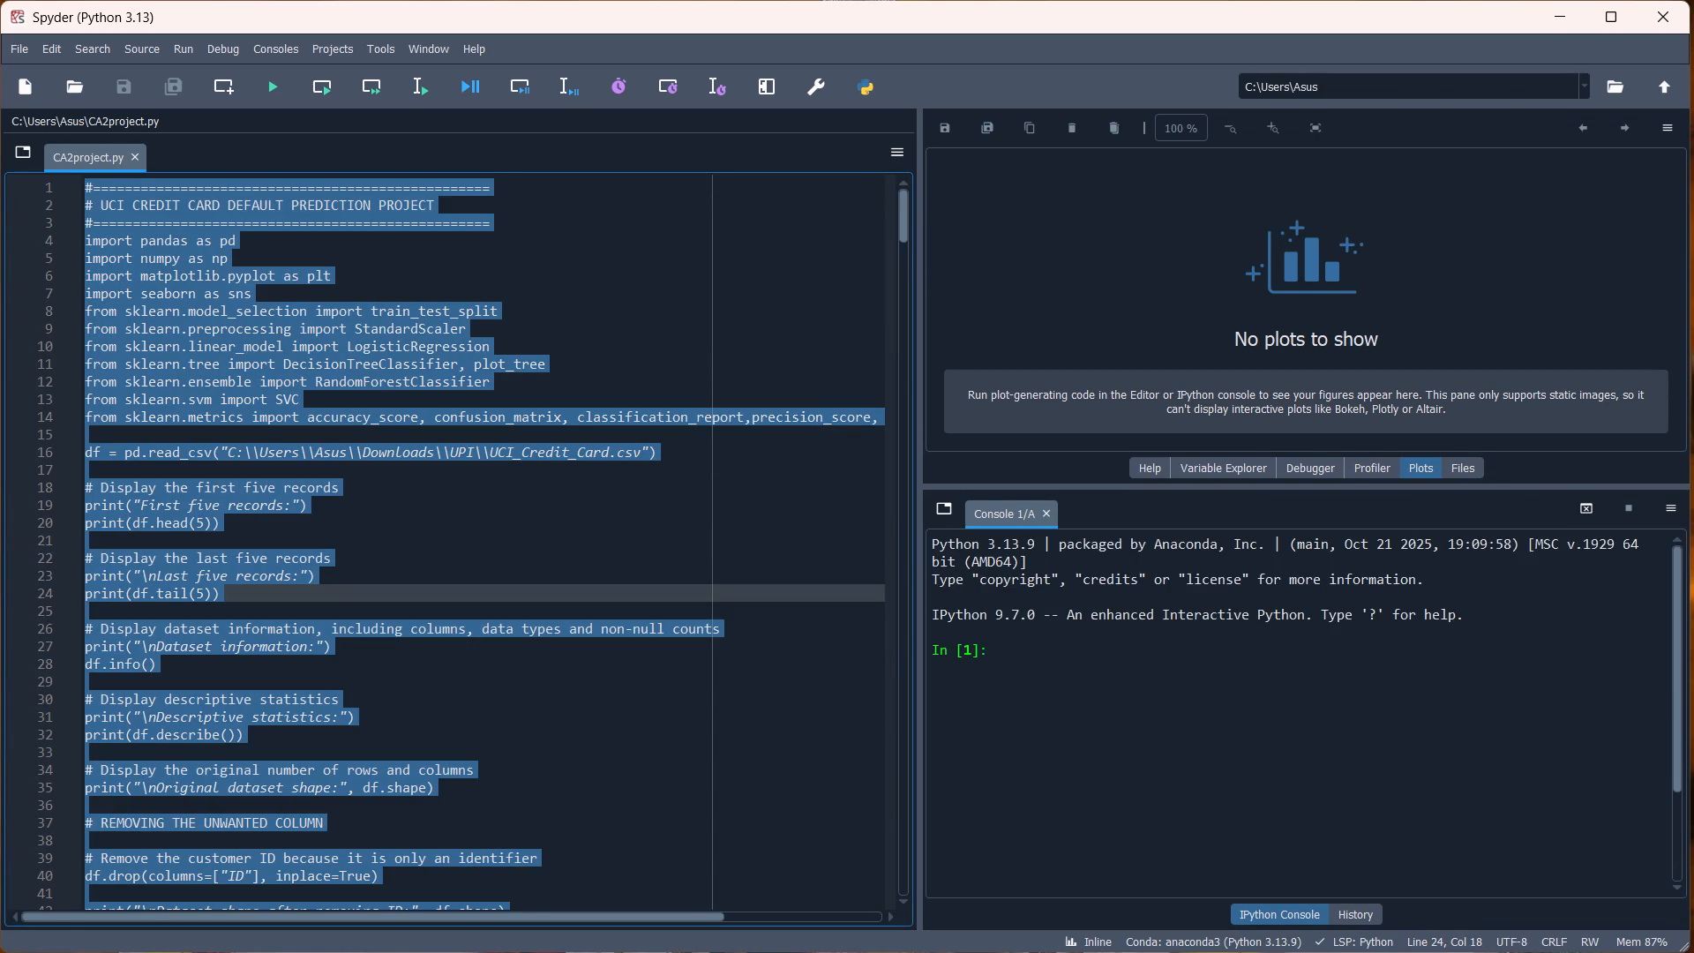
pyautogui.click(399, 579)
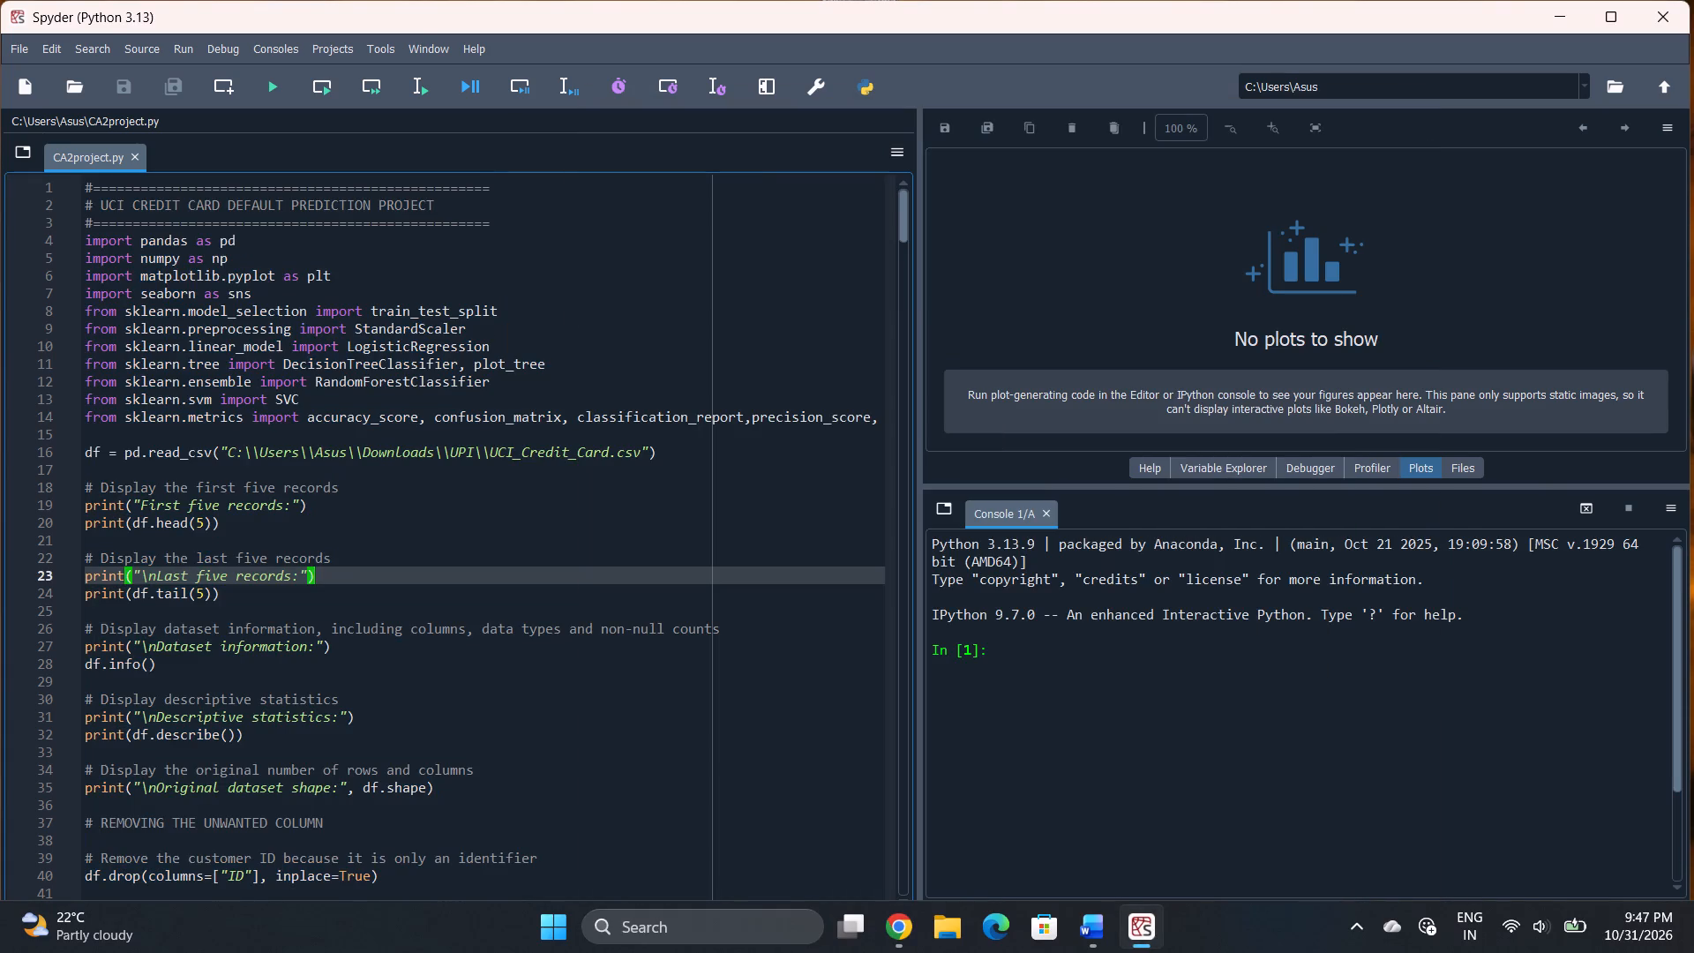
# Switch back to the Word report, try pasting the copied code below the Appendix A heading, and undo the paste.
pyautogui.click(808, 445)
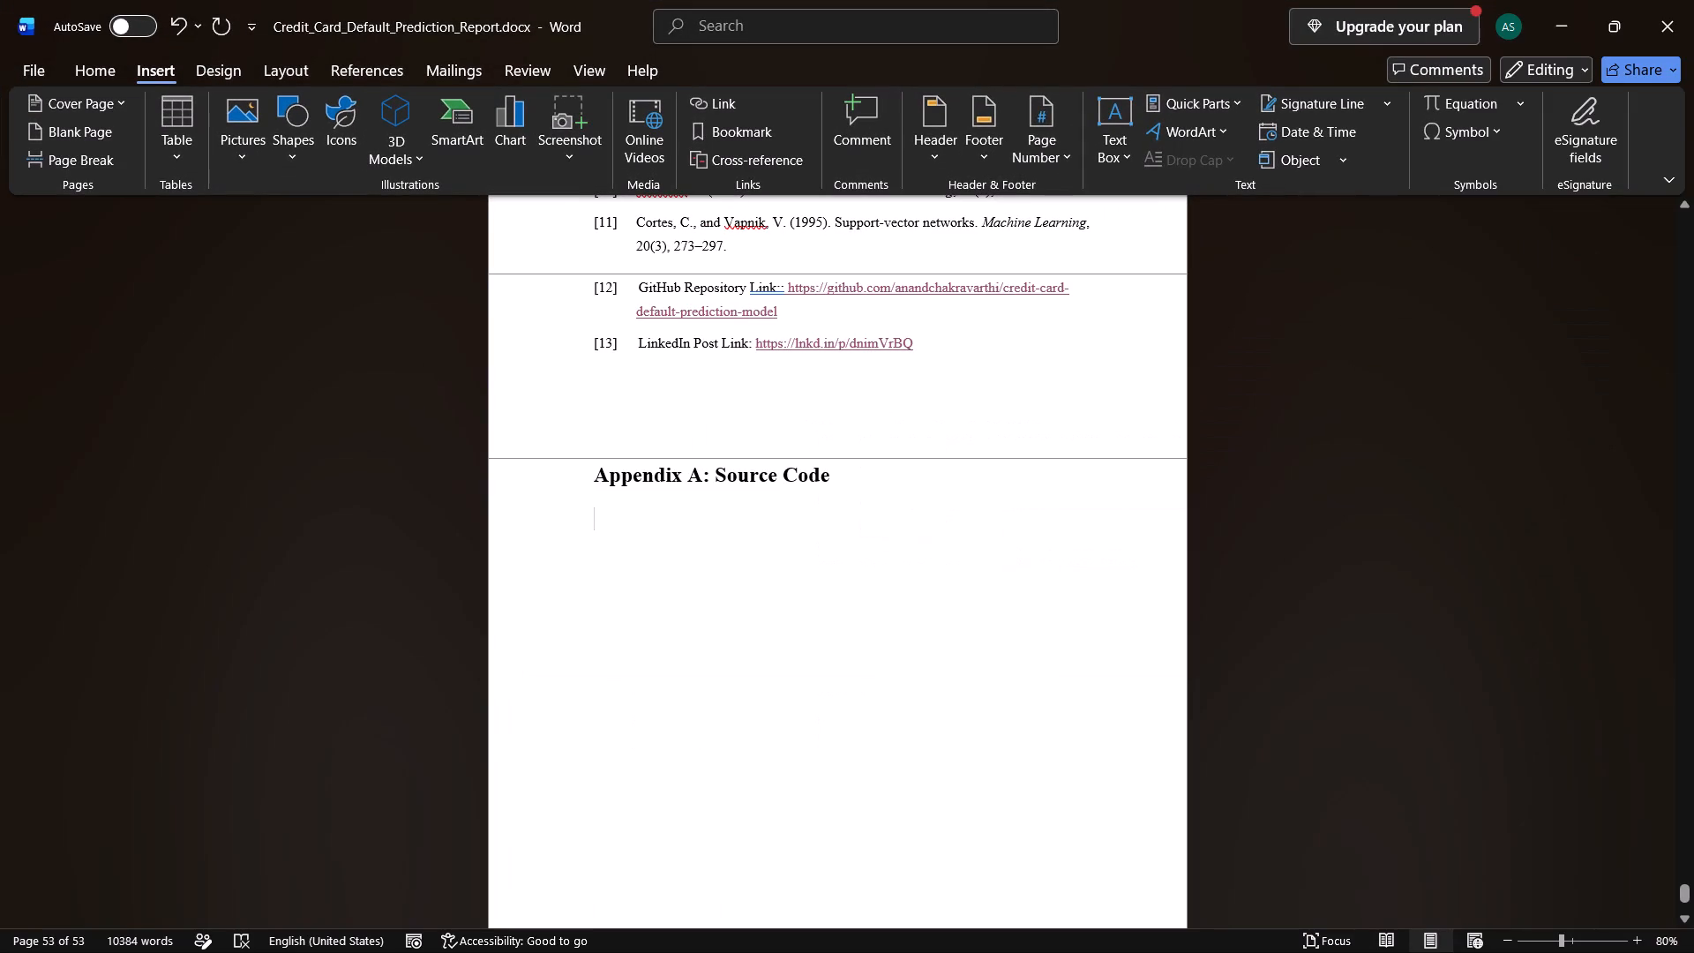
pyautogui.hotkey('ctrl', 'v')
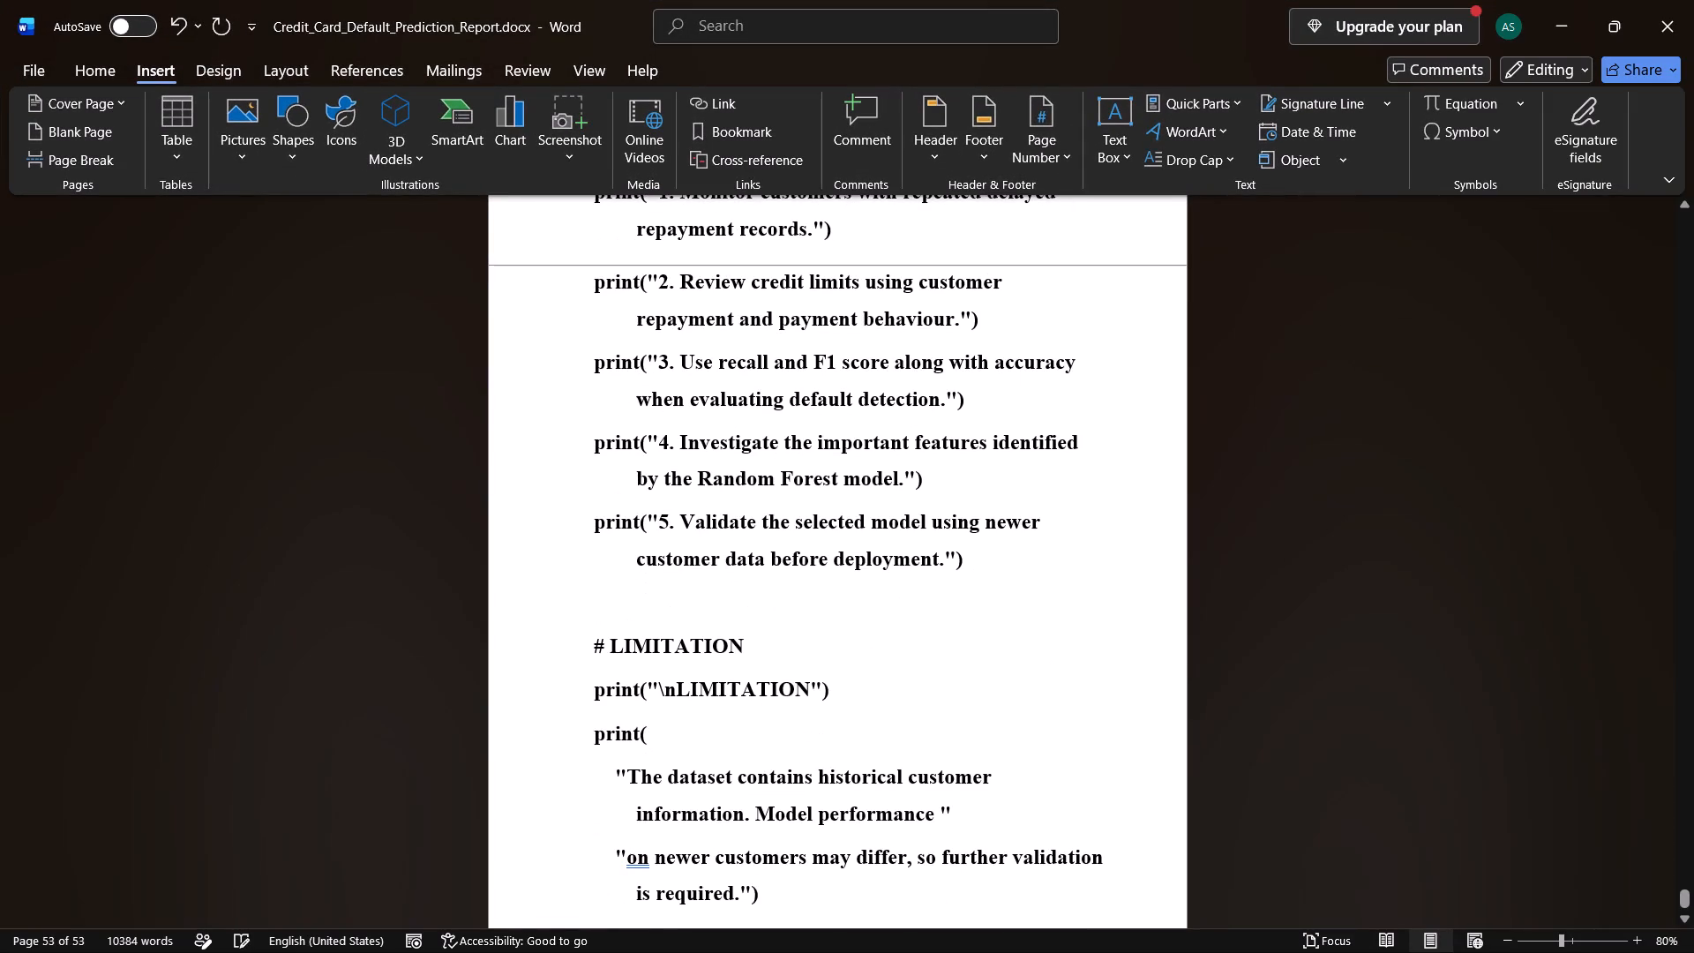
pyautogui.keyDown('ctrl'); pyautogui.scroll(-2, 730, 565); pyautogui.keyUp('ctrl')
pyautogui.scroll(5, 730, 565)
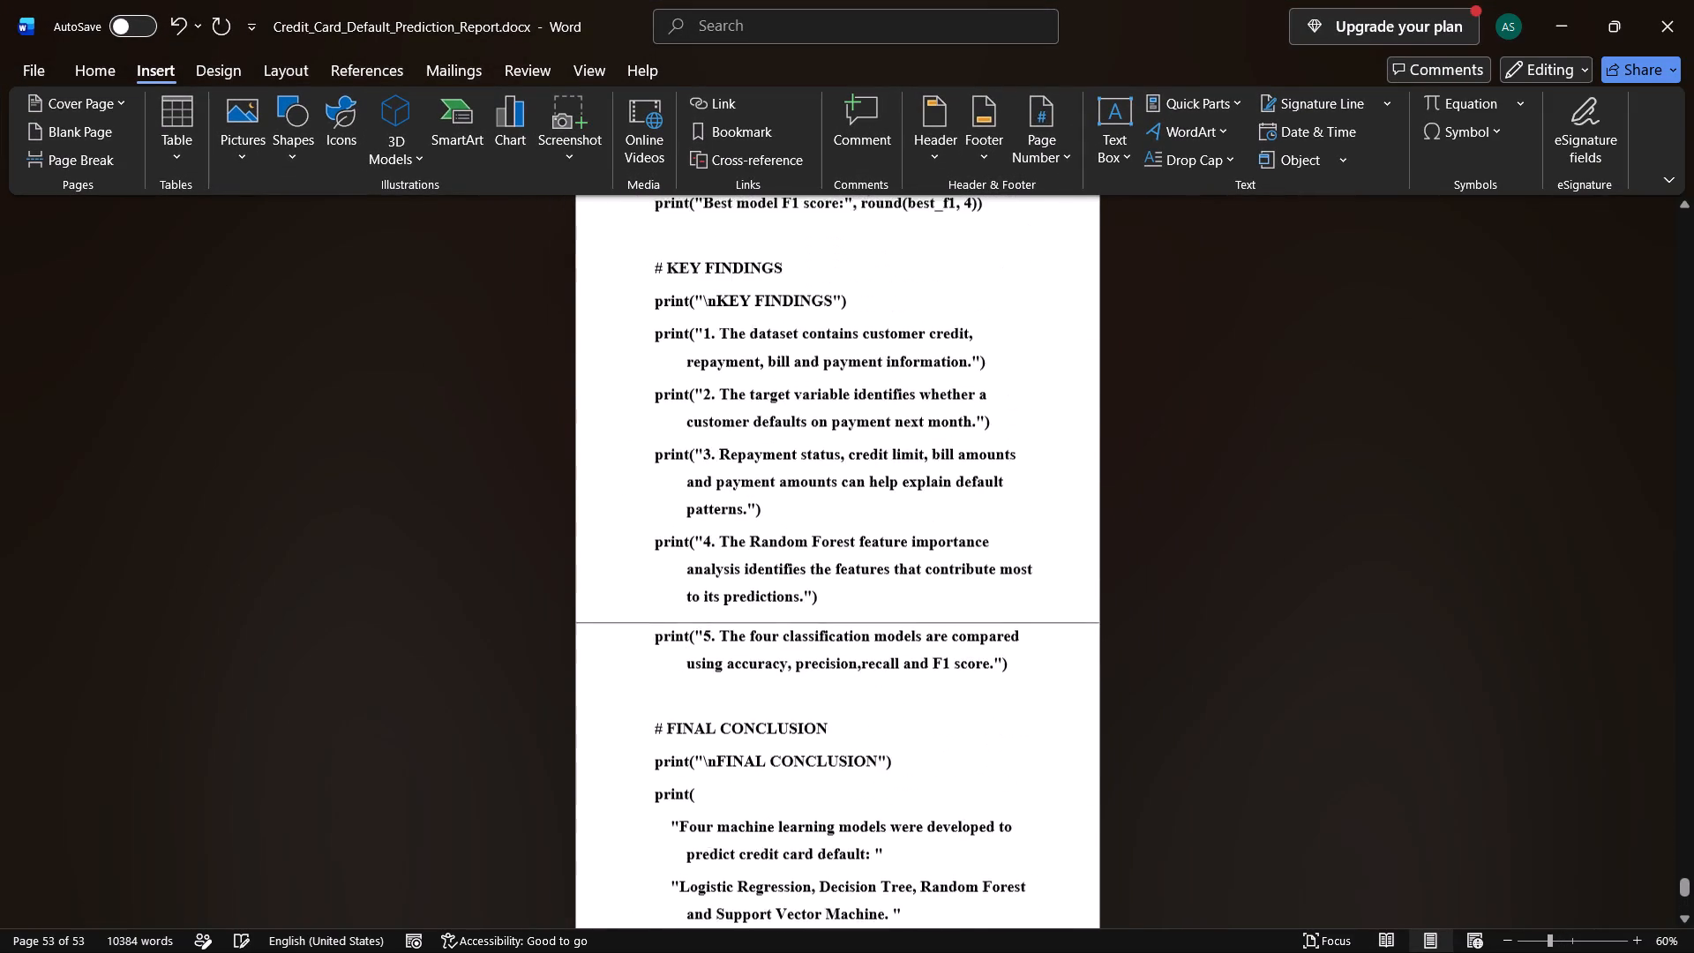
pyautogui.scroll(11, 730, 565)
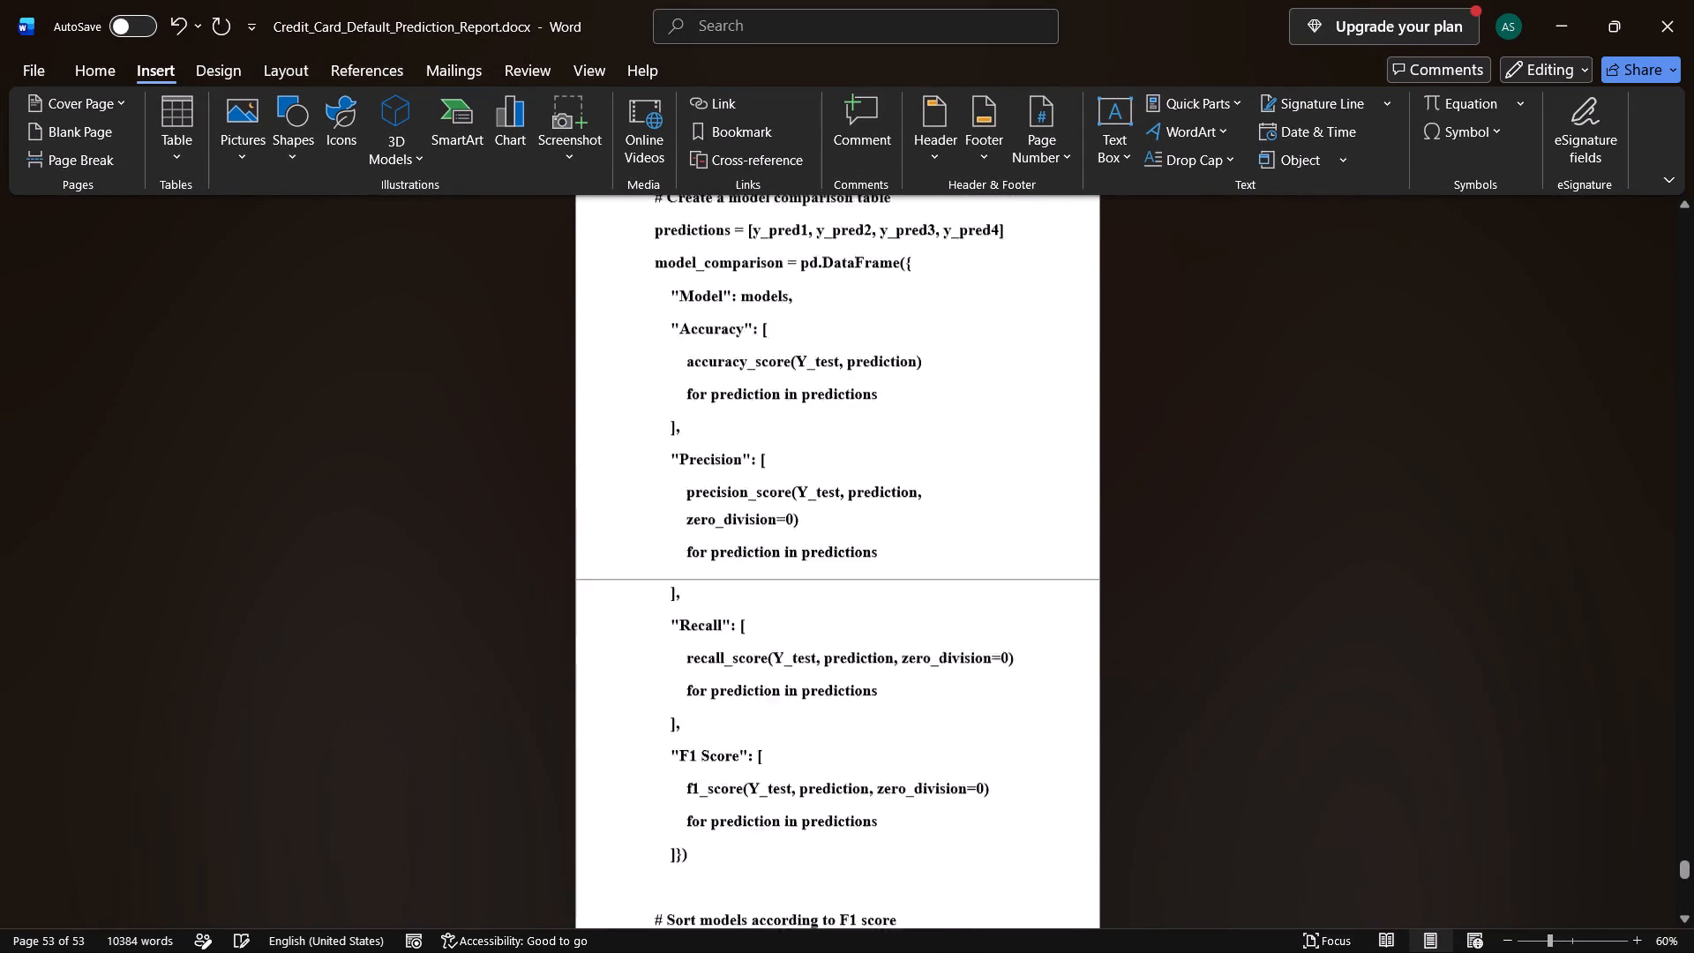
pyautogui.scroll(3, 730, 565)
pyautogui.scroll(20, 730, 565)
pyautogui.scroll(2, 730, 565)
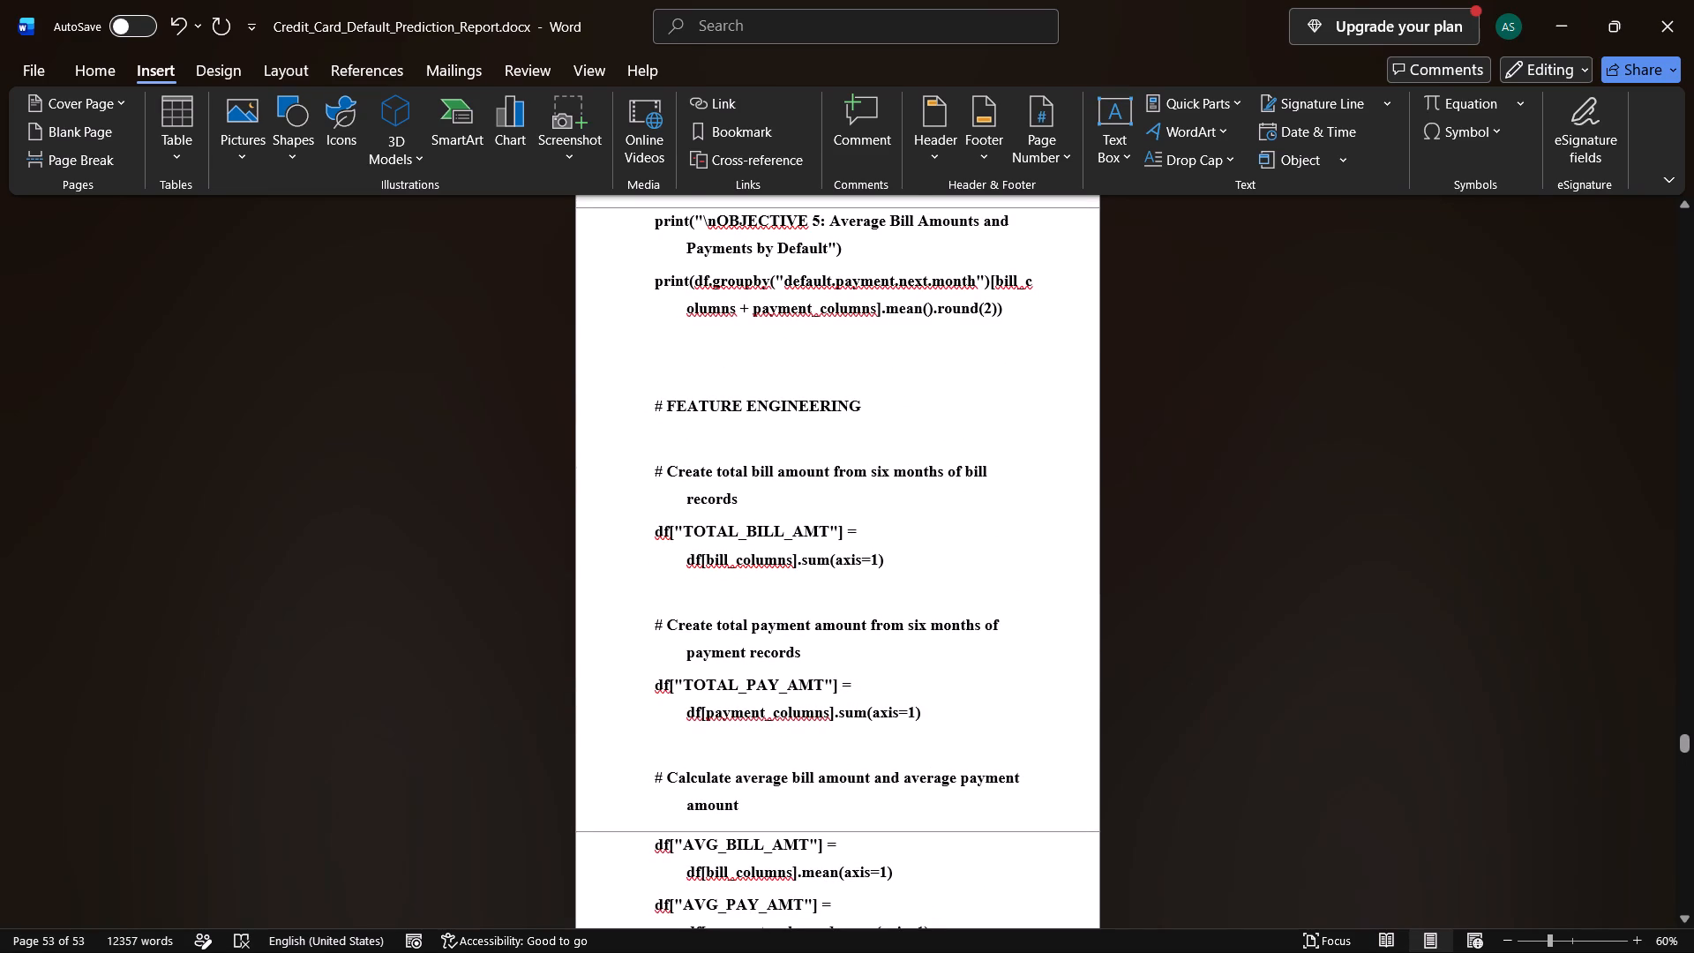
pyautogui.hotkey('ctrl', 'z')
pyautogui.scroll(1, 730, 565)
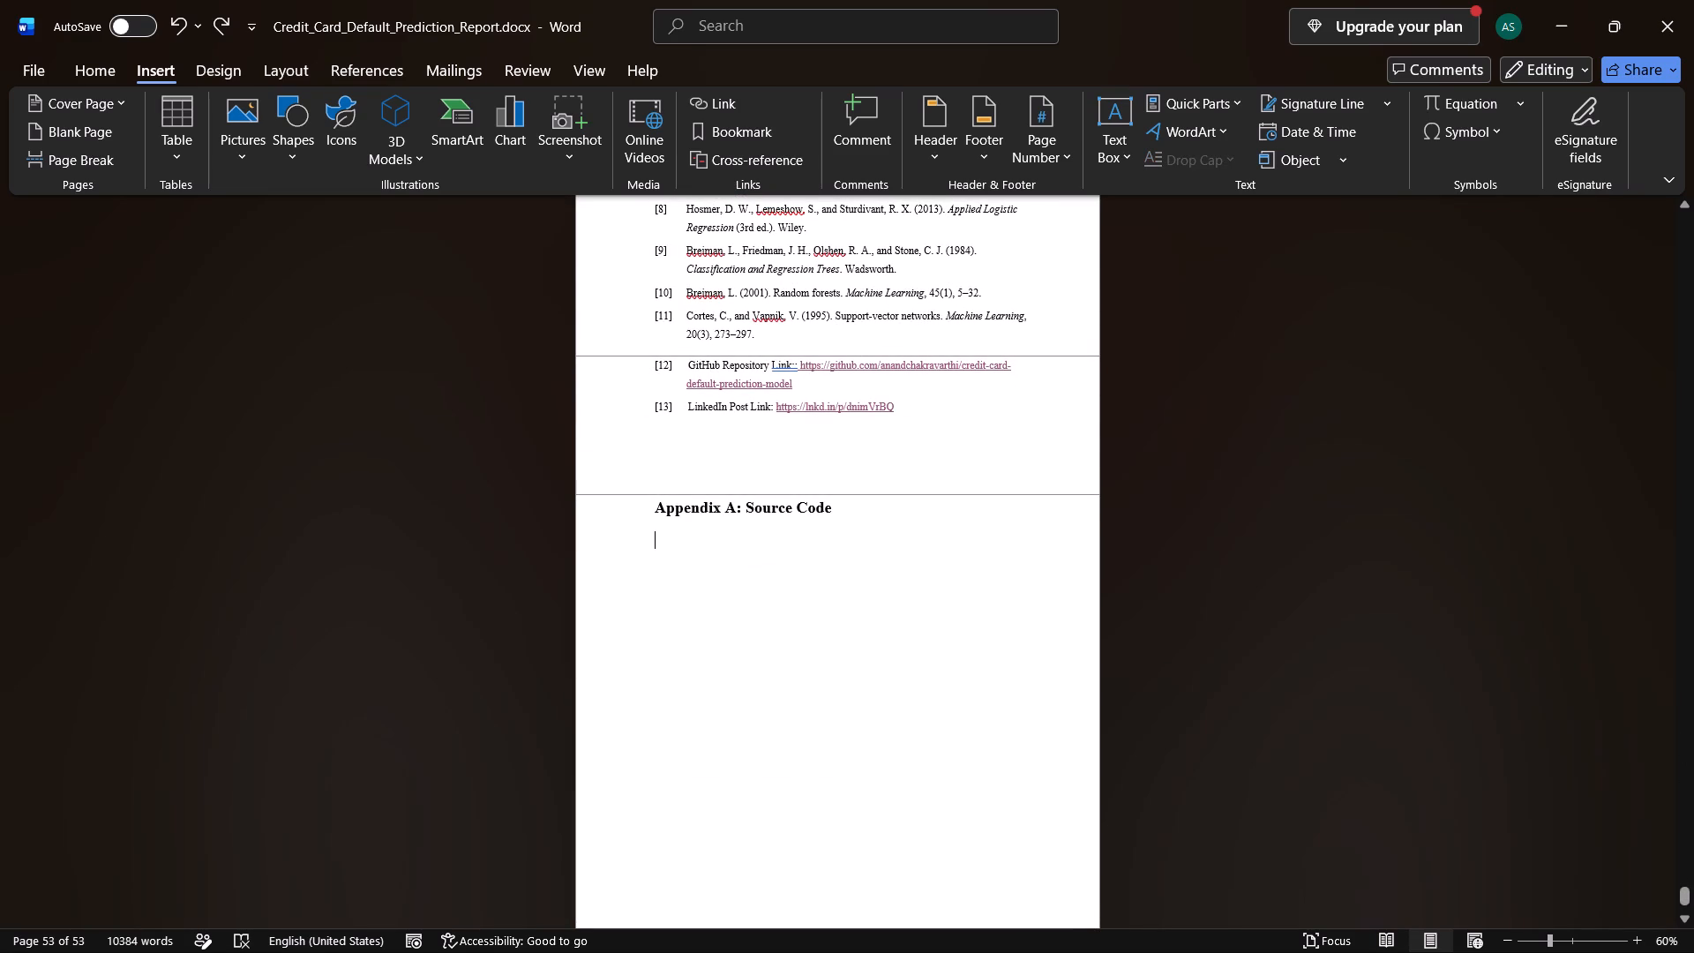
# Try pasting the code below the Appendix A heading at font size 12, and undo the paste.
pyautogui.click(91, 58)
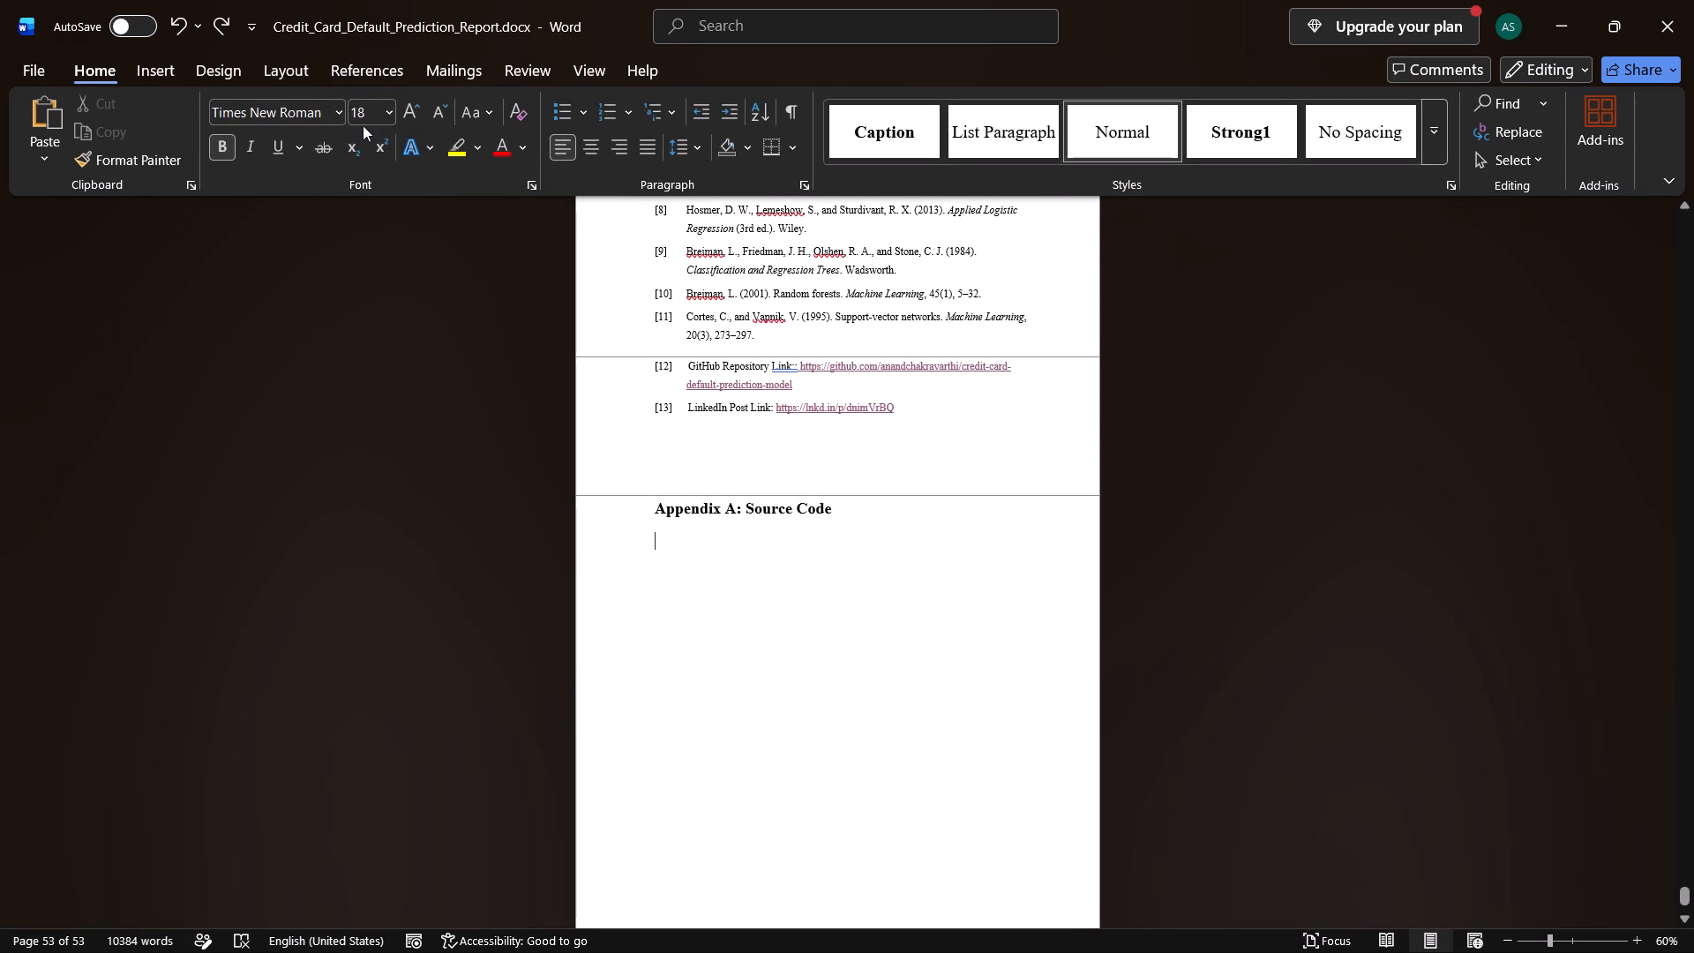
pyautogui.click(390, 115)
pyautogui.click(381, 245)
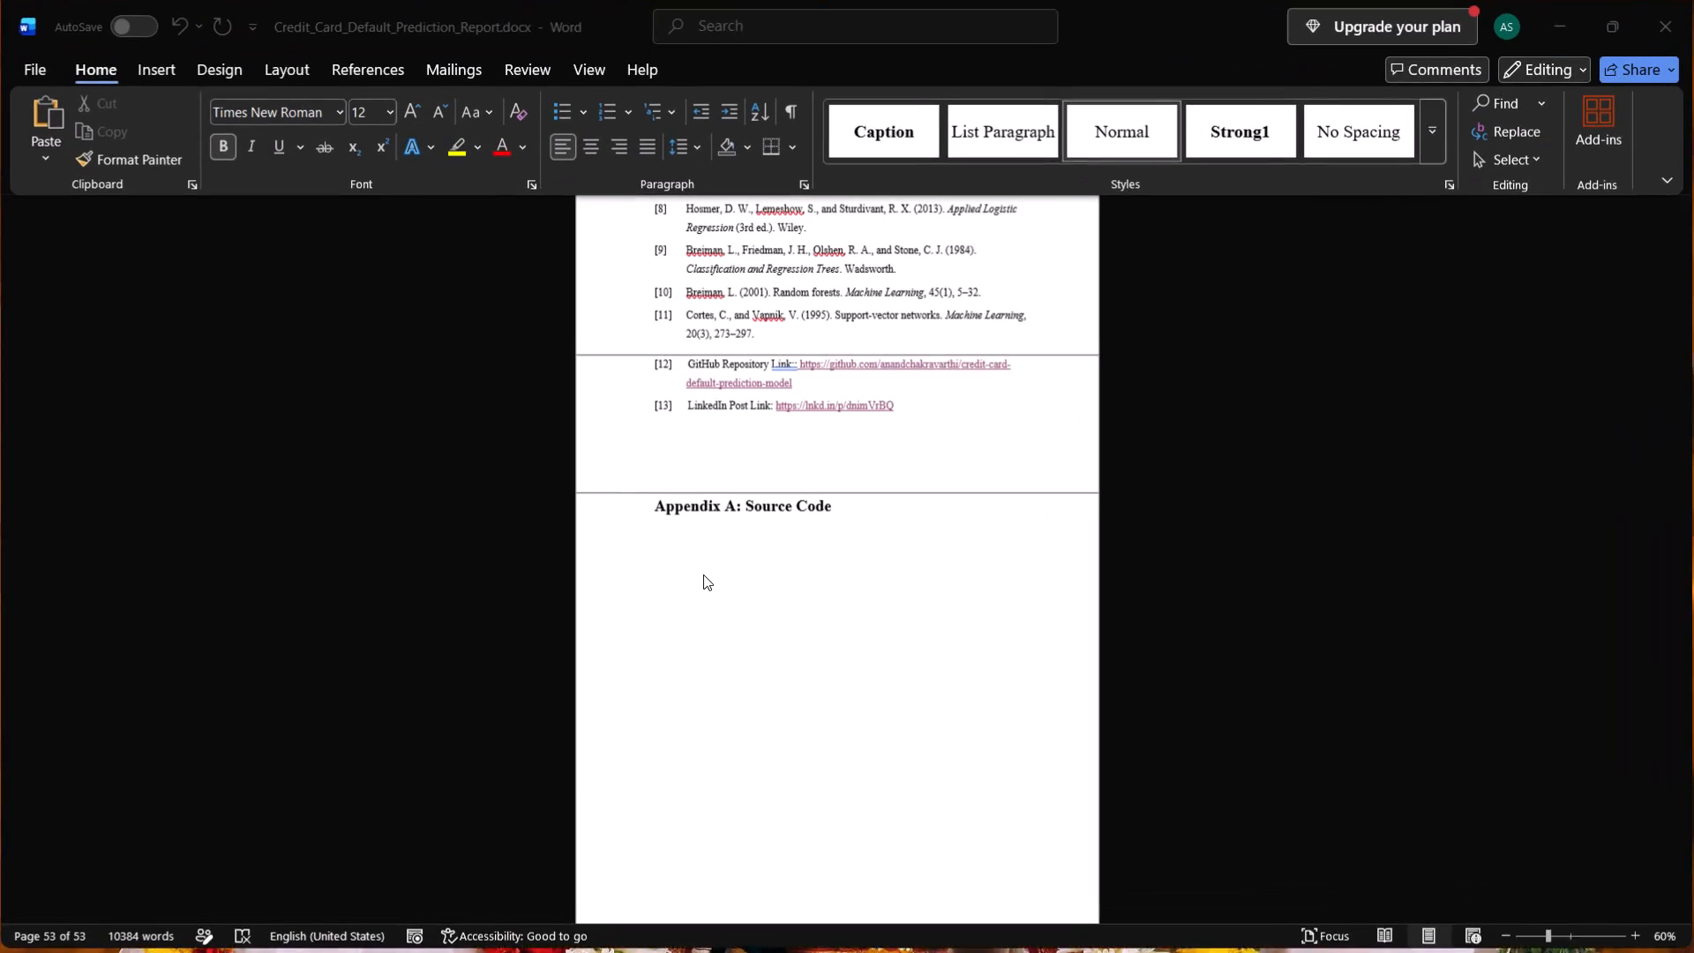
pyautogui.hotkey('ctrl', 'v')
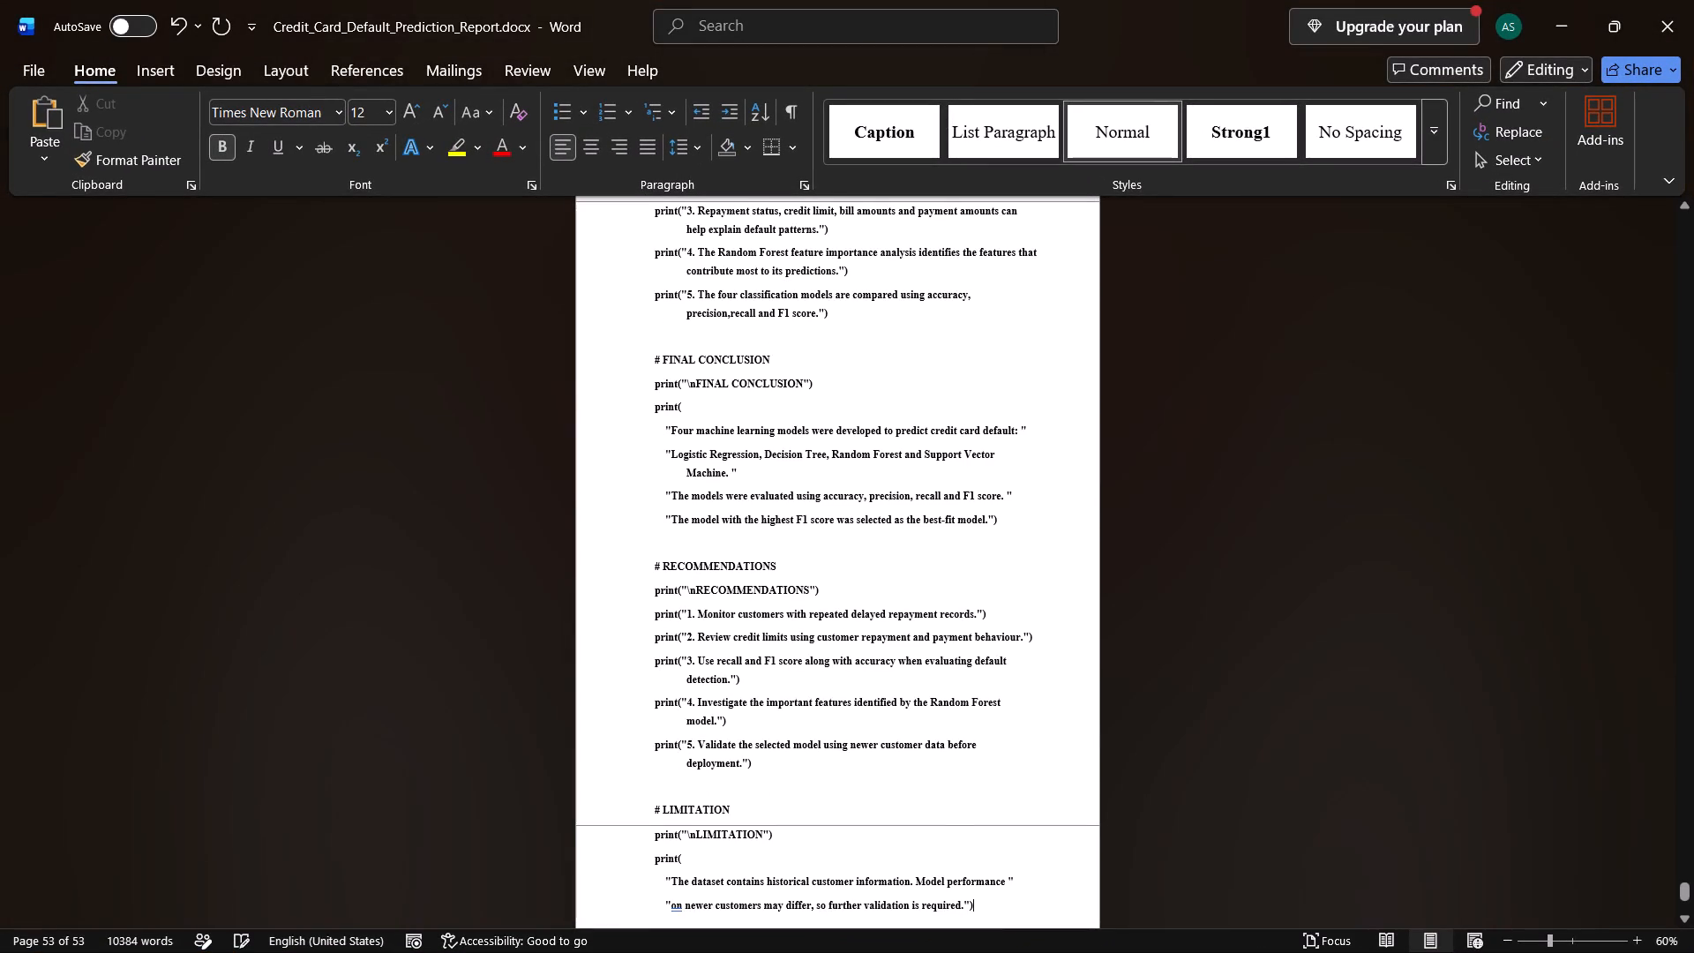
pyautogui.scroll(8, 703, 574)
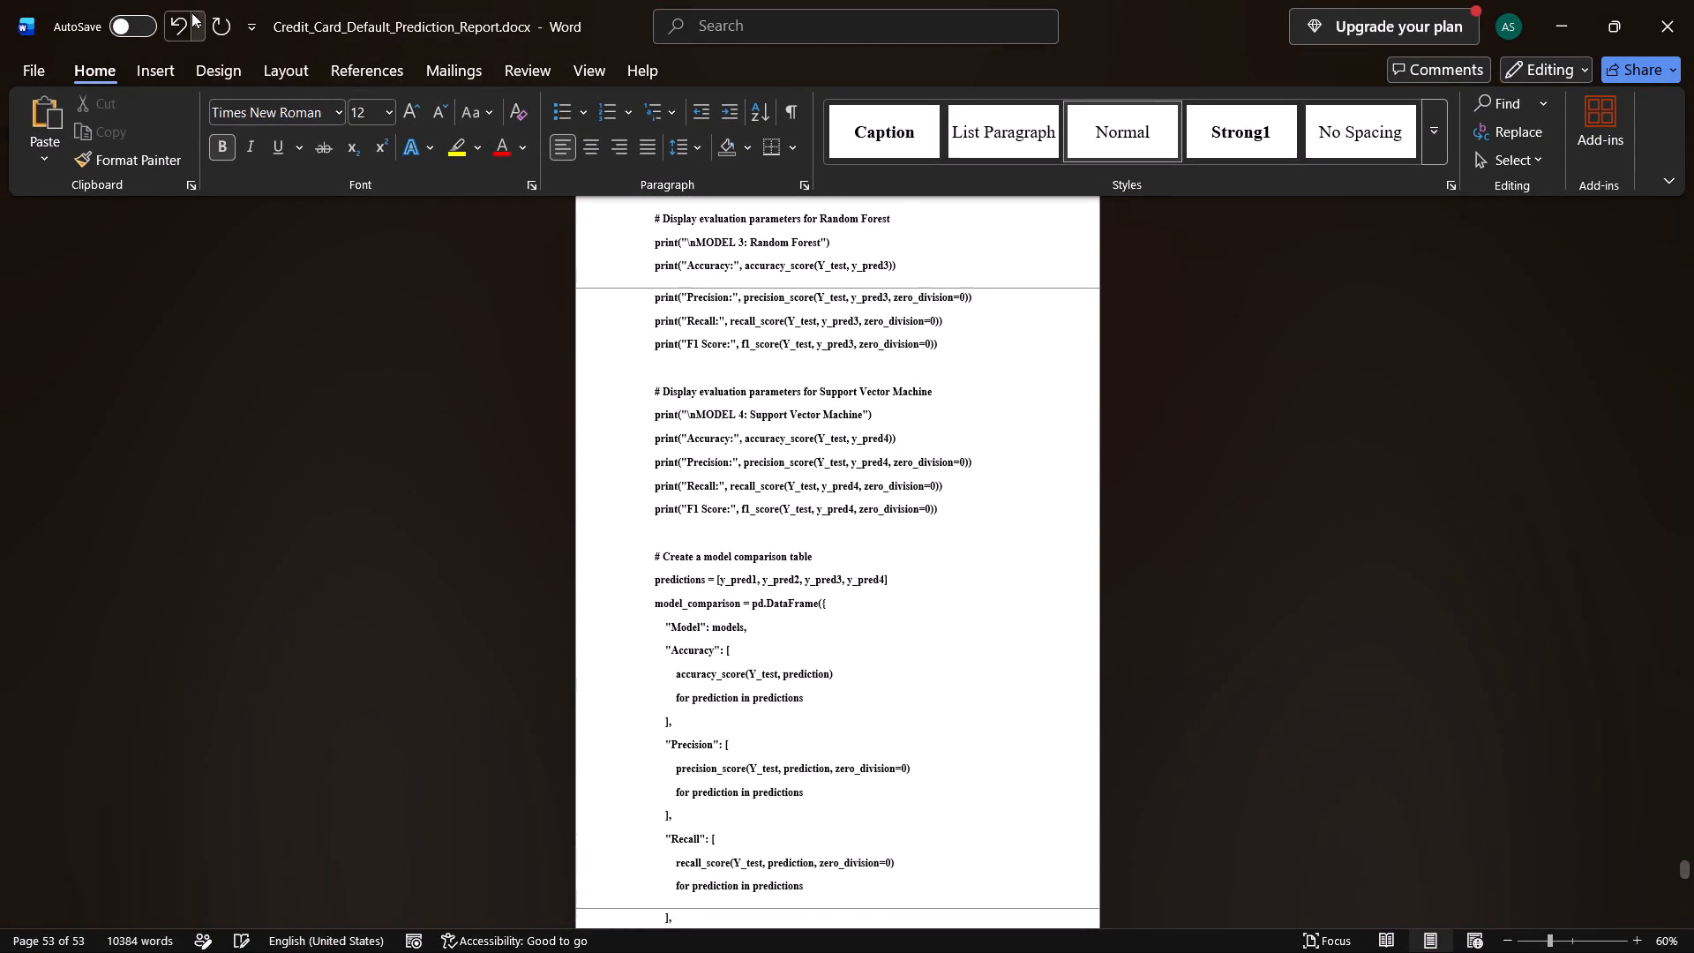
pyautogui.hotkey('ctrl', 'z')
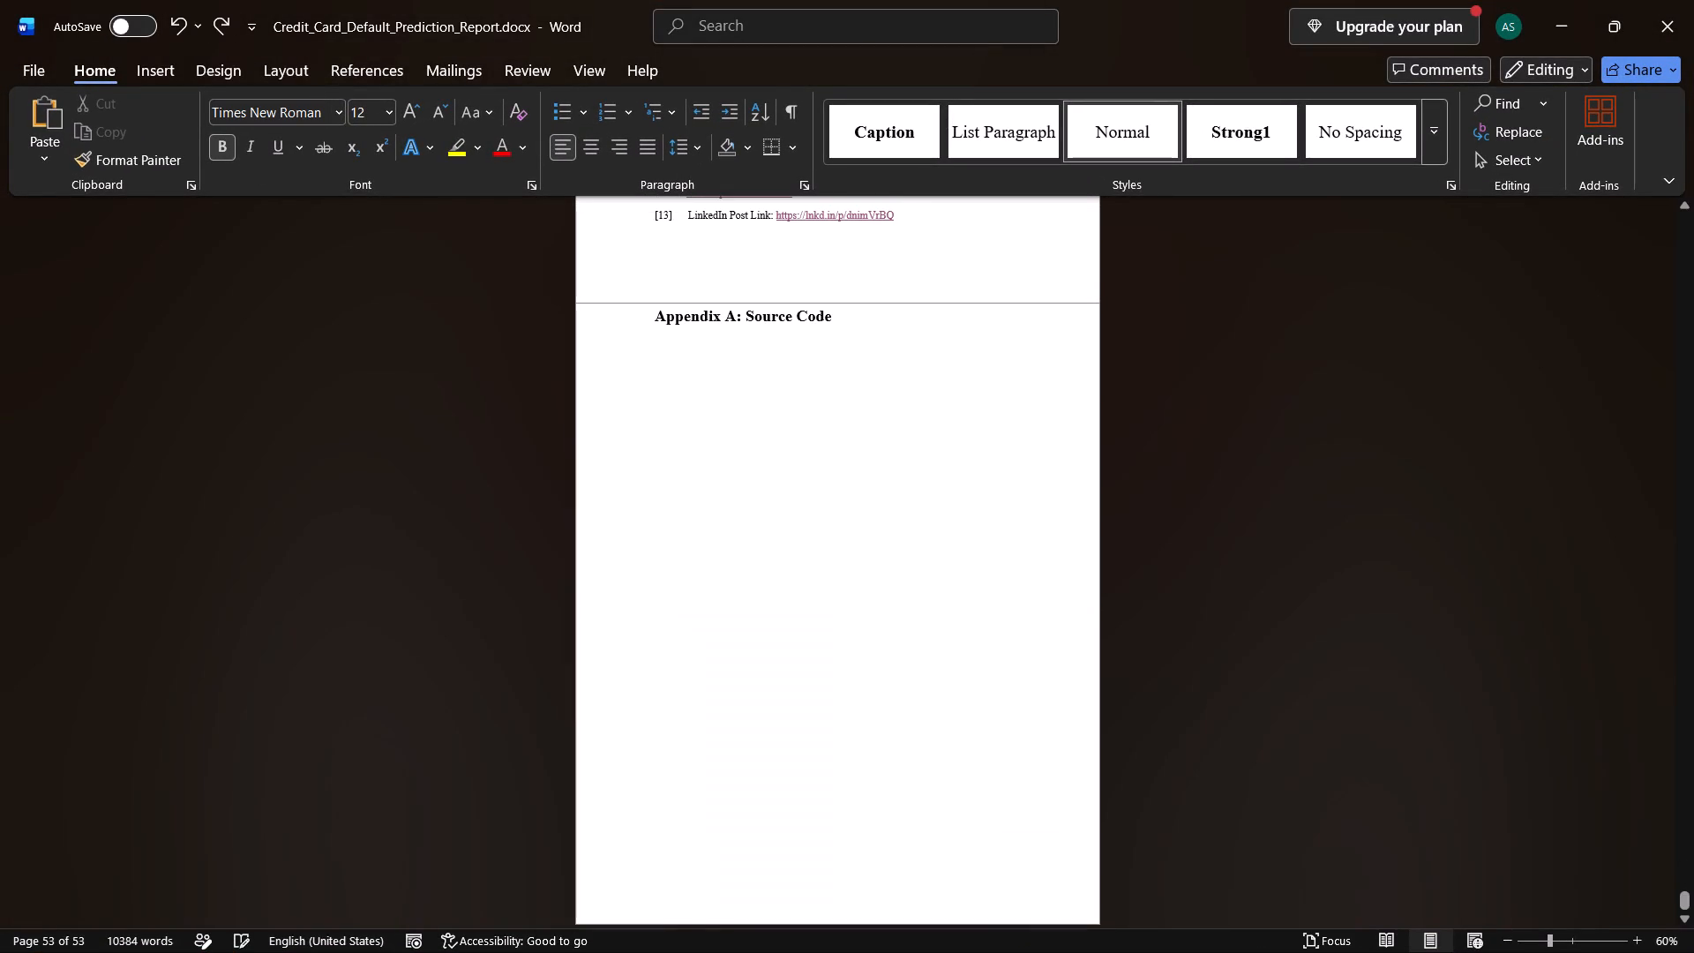
# Paste the copied code below the Appendix A heading as non-bold text at font size 11.
pyautogui.click(214, 139)
pyautogui.click(391, 110)
pyautogui.click(364, 214)
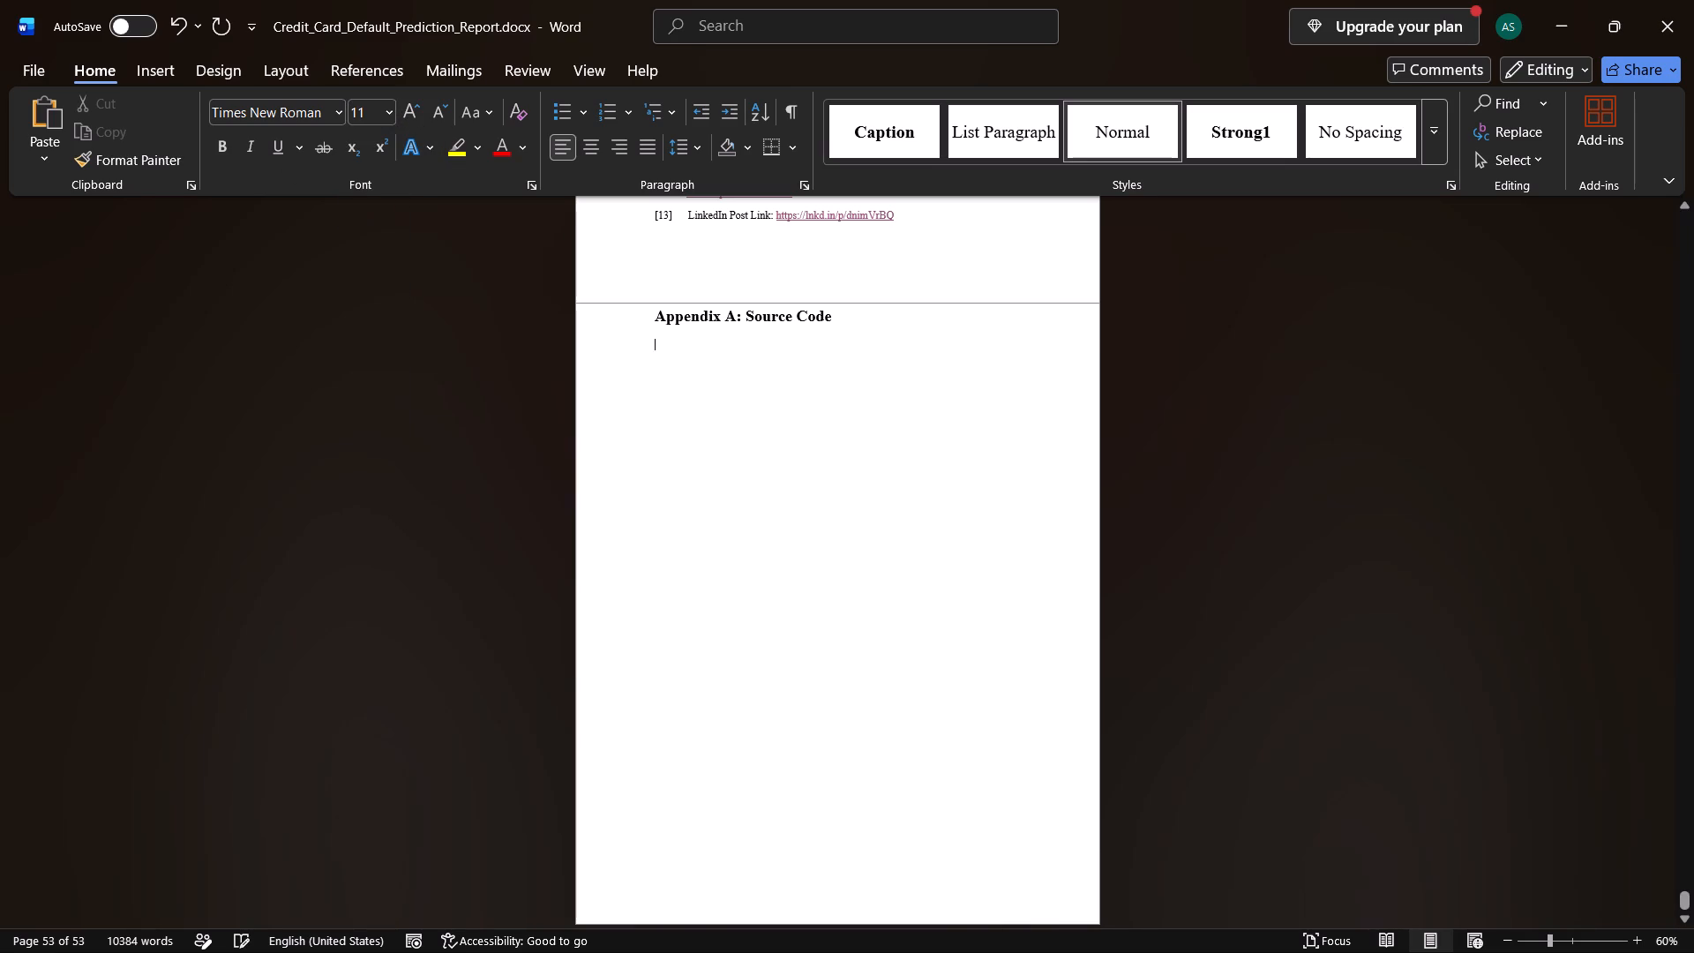
pyautogui.hotkey('ctrl', 'v')
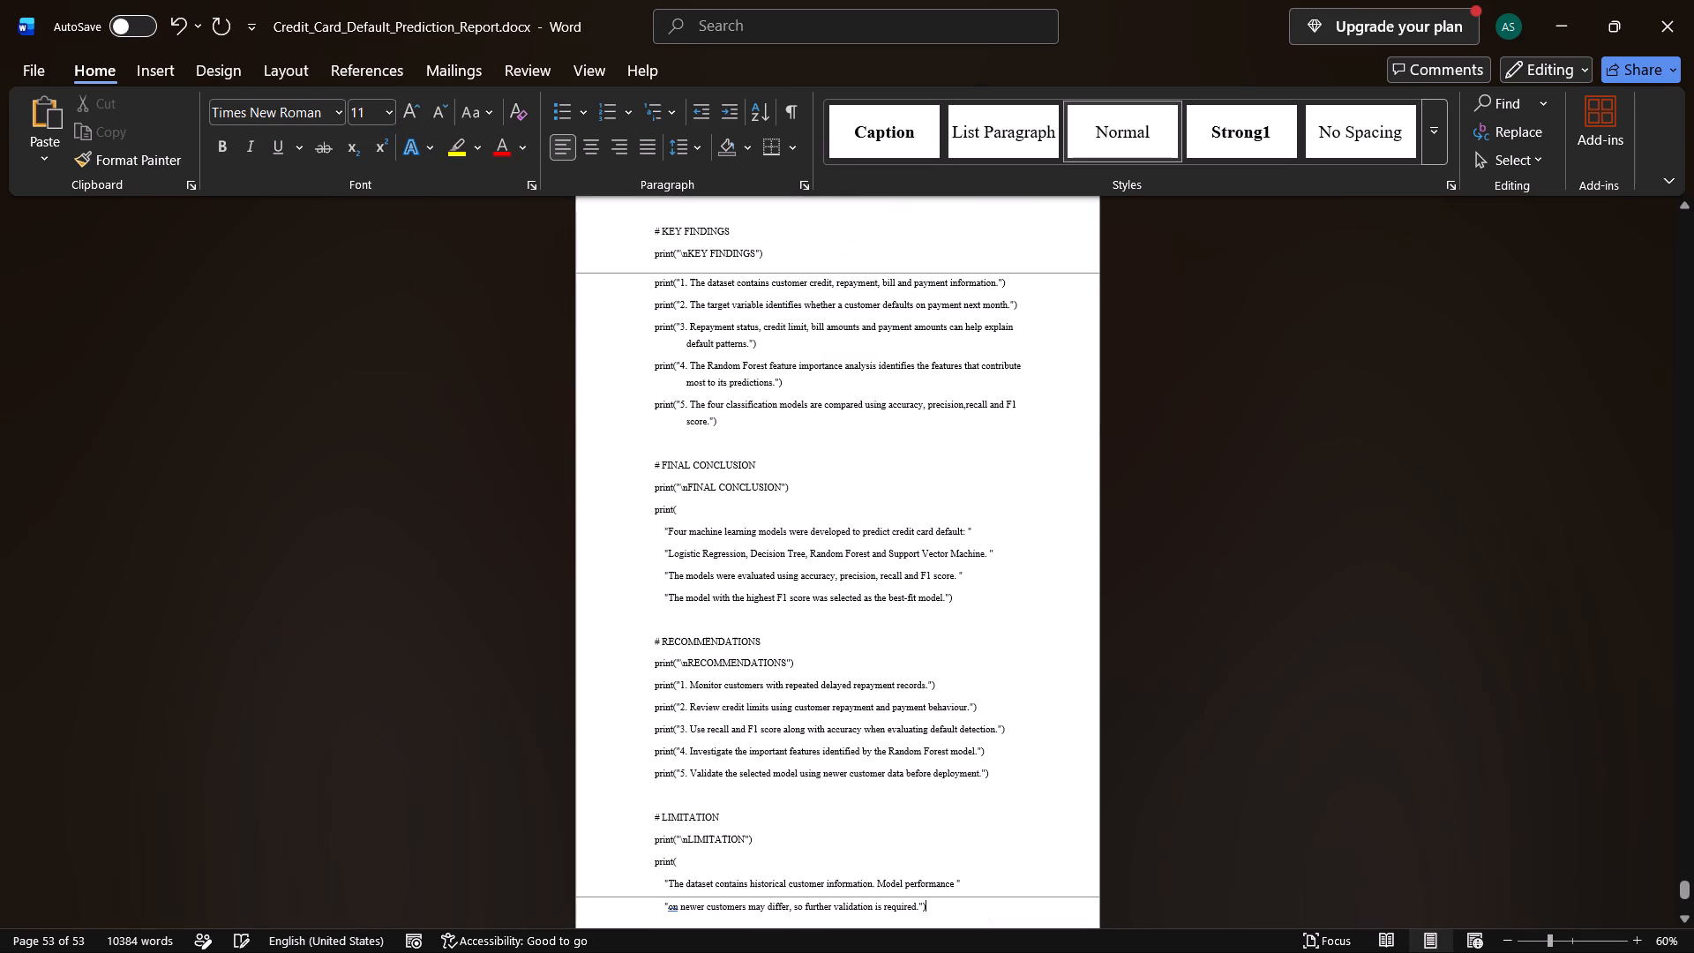
# Review the layout and line breaks of the pasted source code throughout Appendix A.
pyautogui.scroll(5, 770, 355)
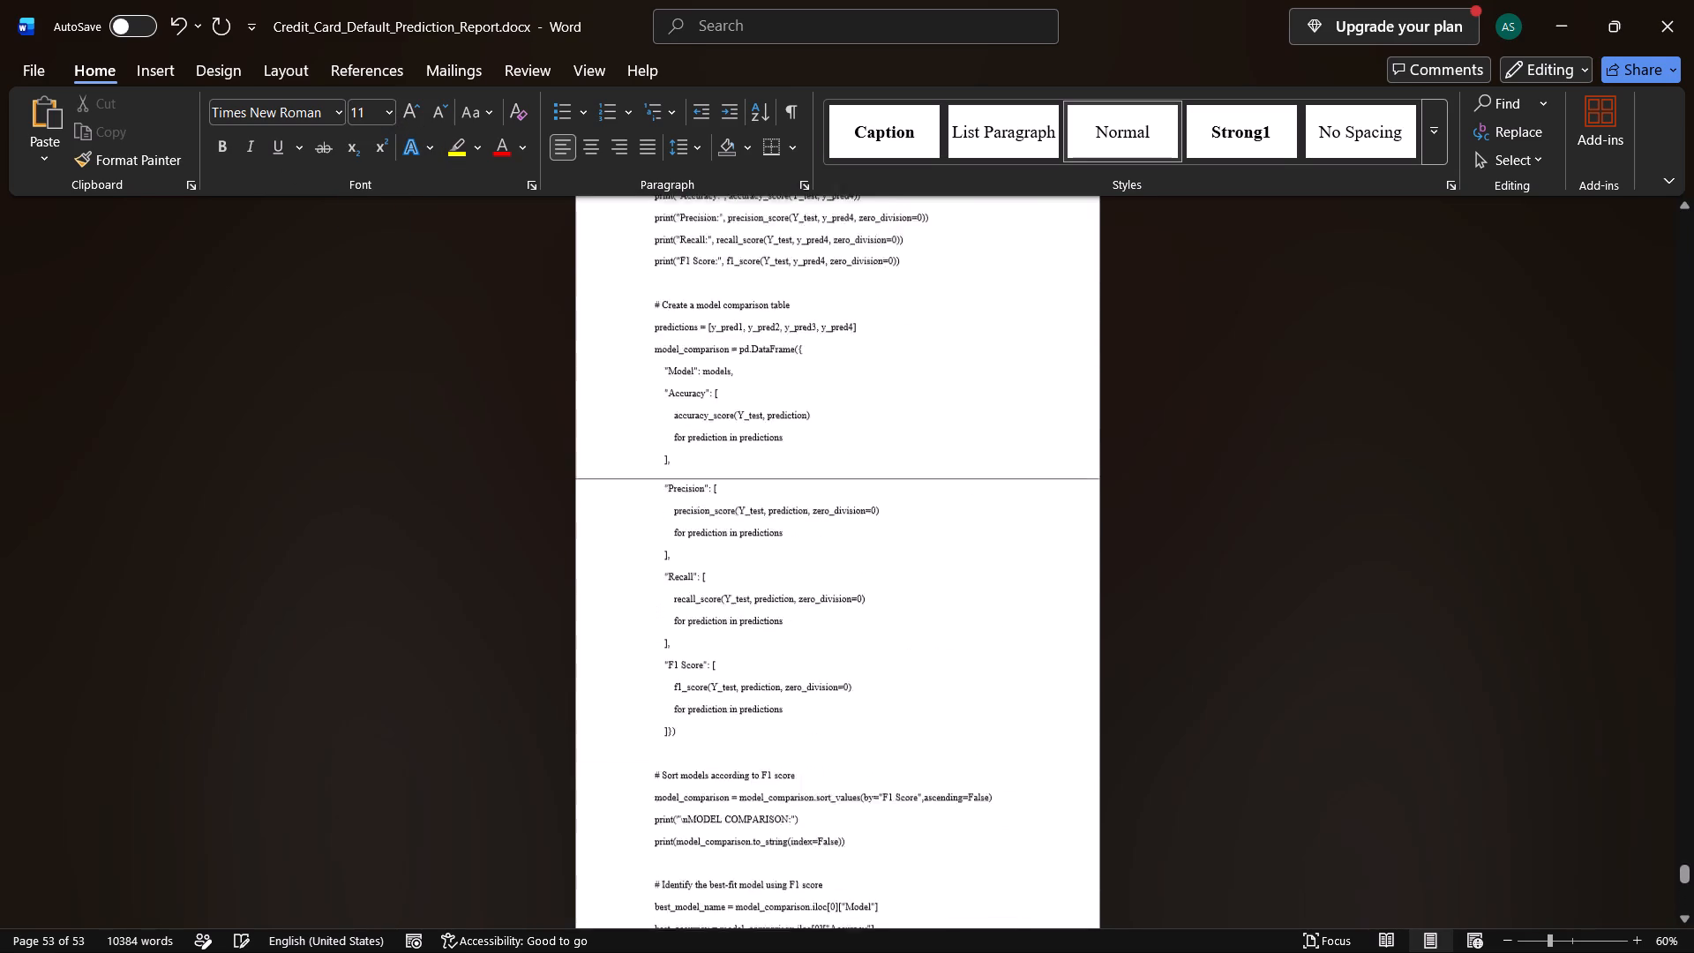
pyautogui.scroll(2, 770, 355)
pyautogui.scroll(-9, 770, 355)
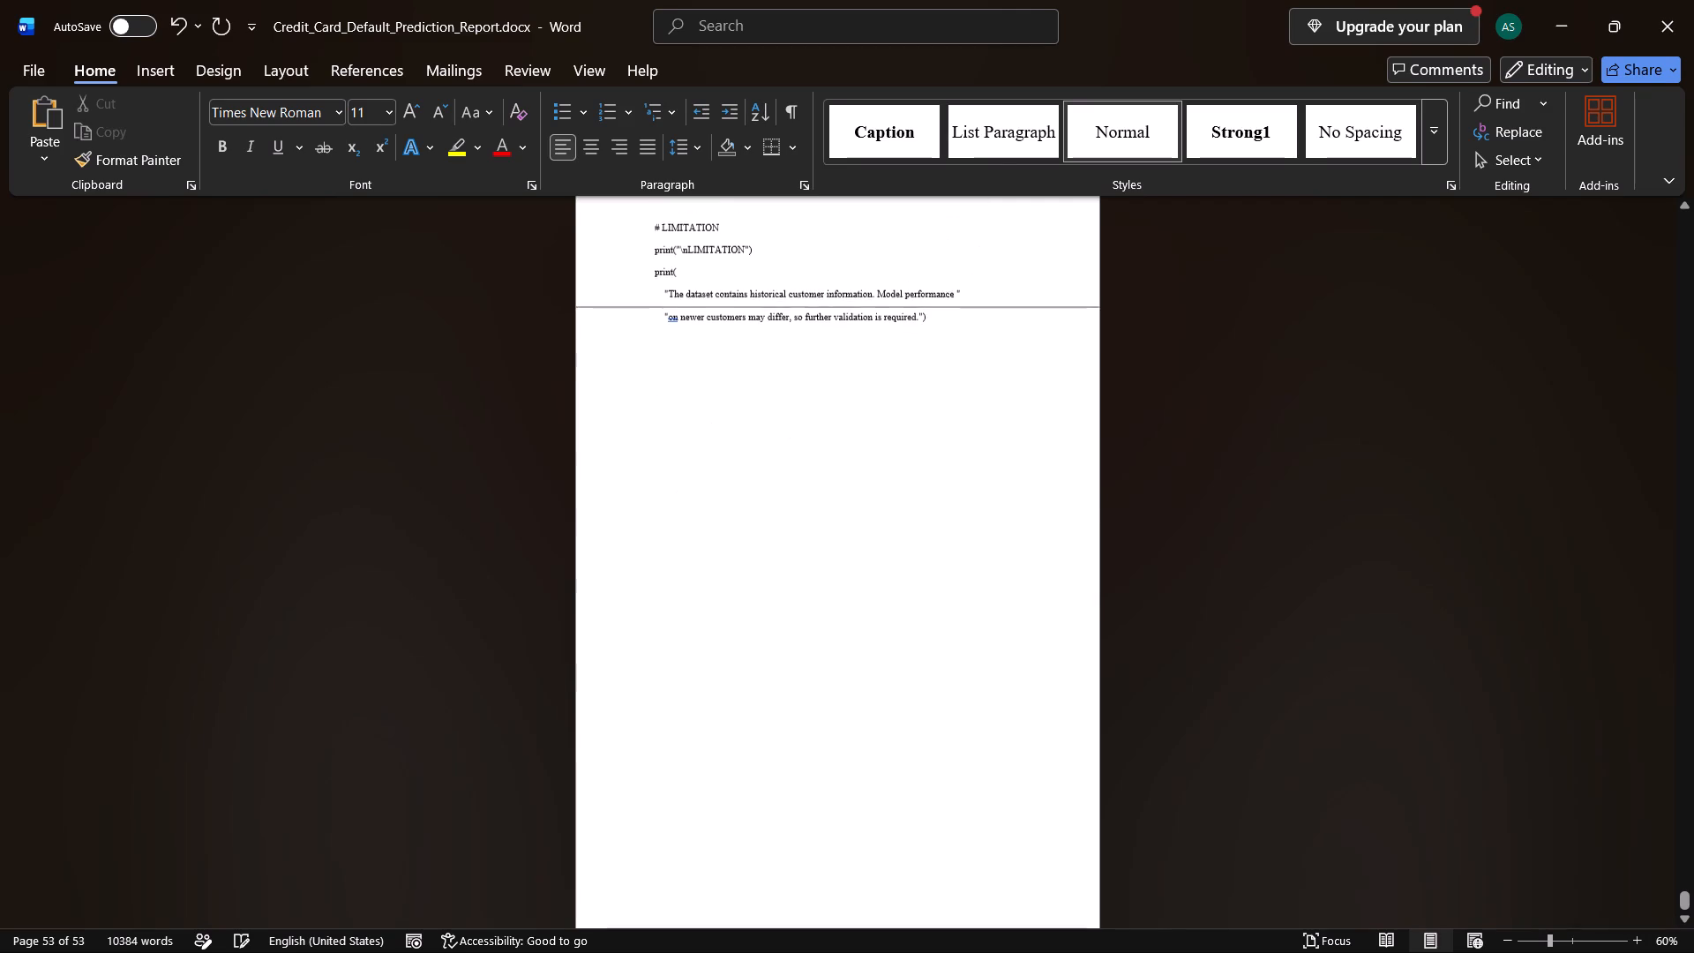
pyautogui.scroll(5, 770, 355)
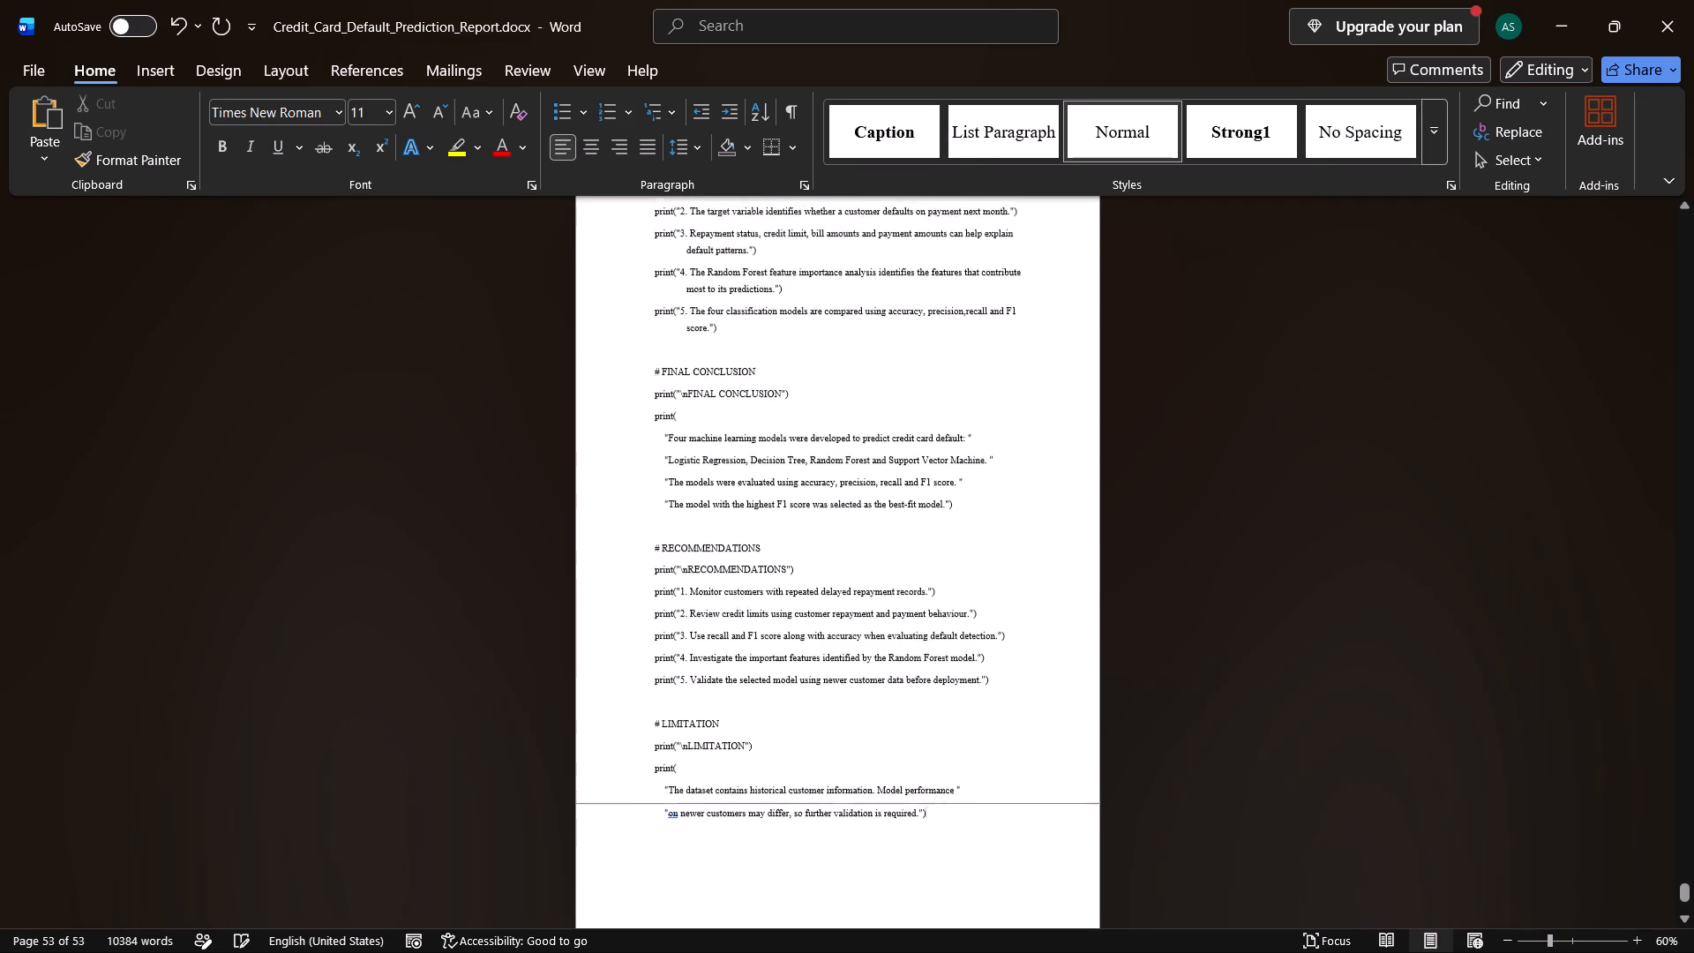
pyautogui.scroll(17, 770, 355)
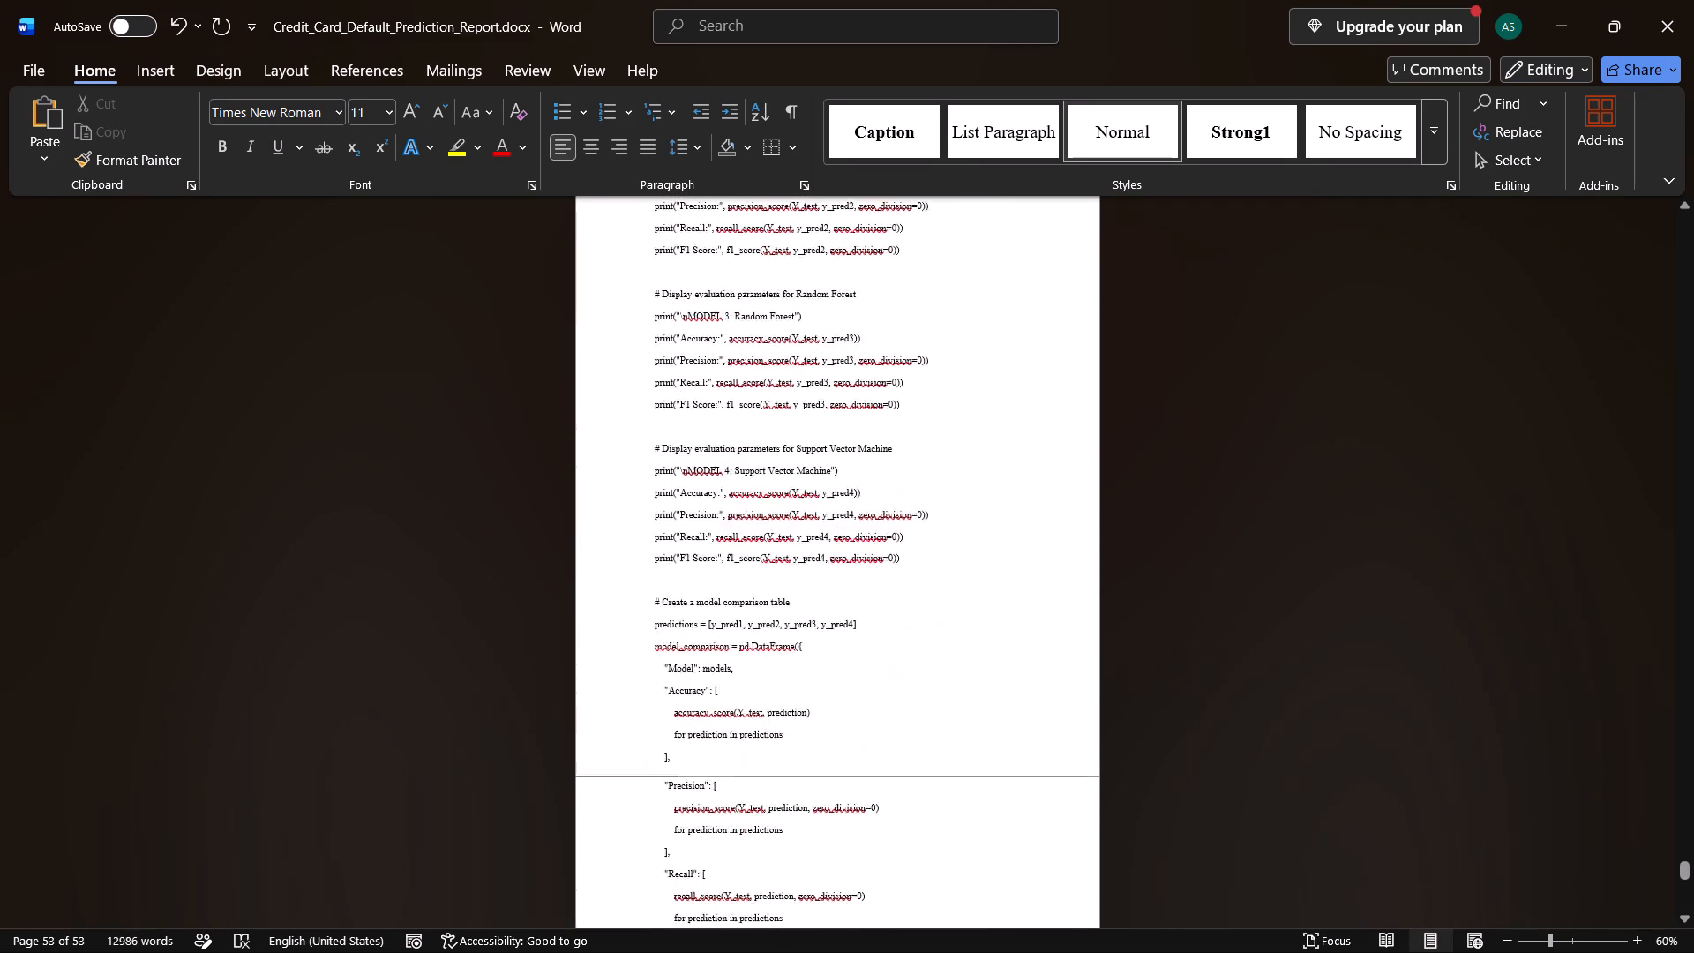
pyautogui.scroll(19, 770, 355)
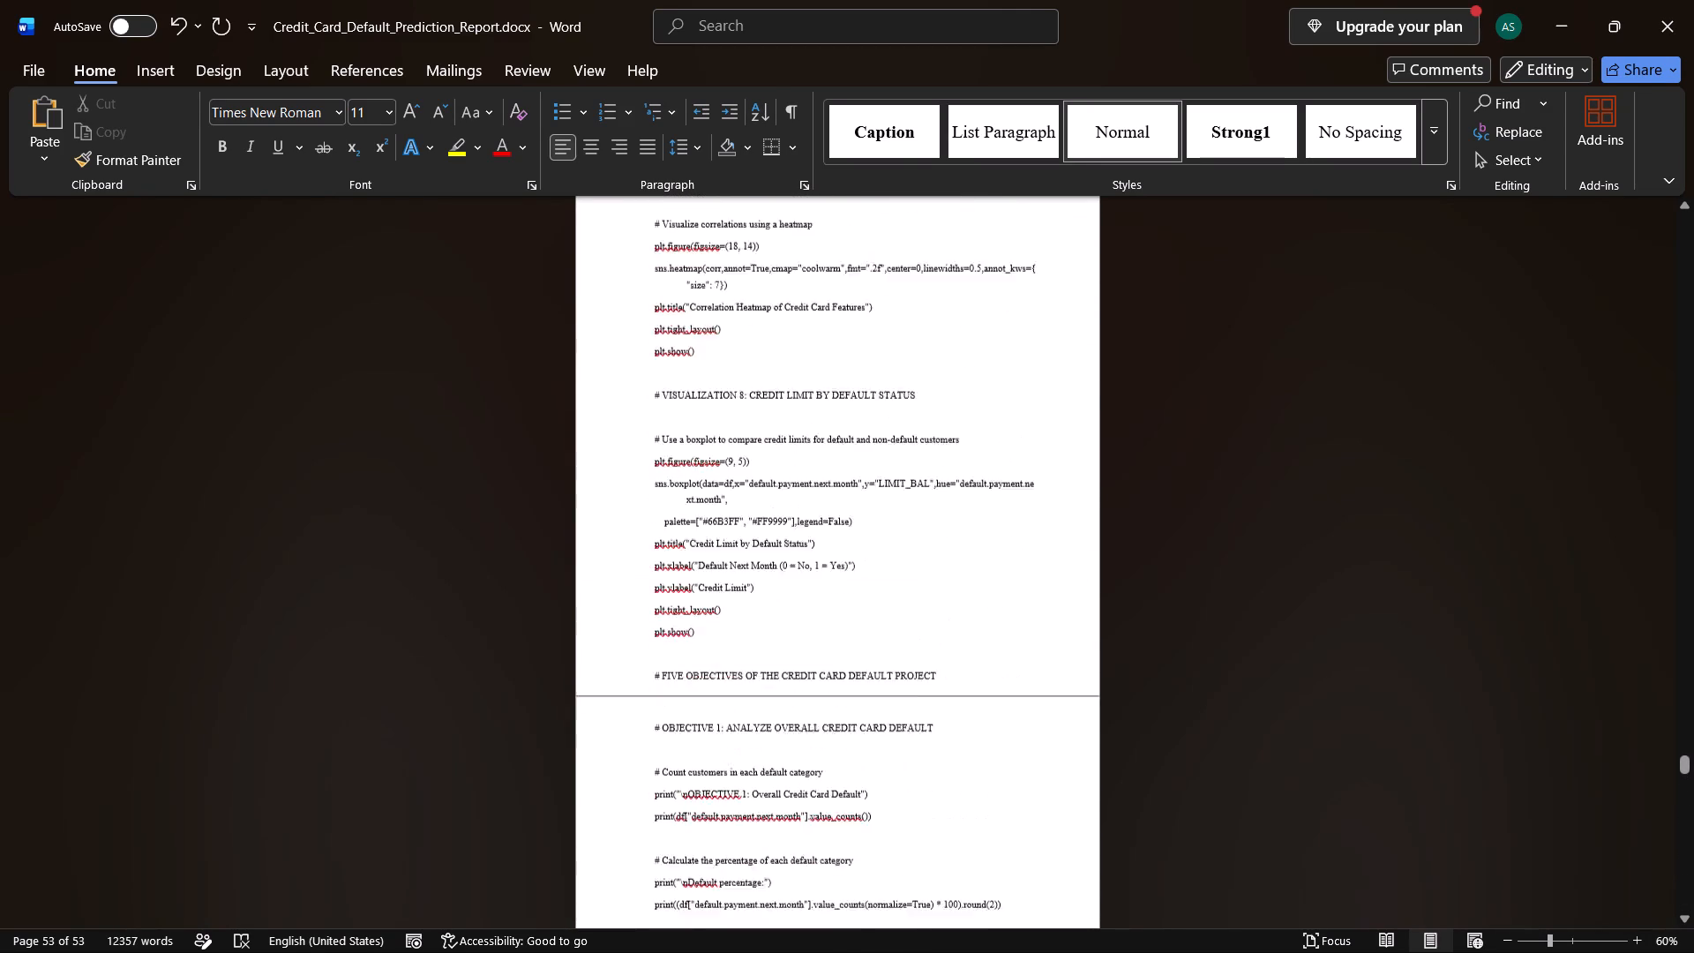
pyautogui.scroll(12, 770, 355)
pyautogui.scroll(-3, 770, 355)
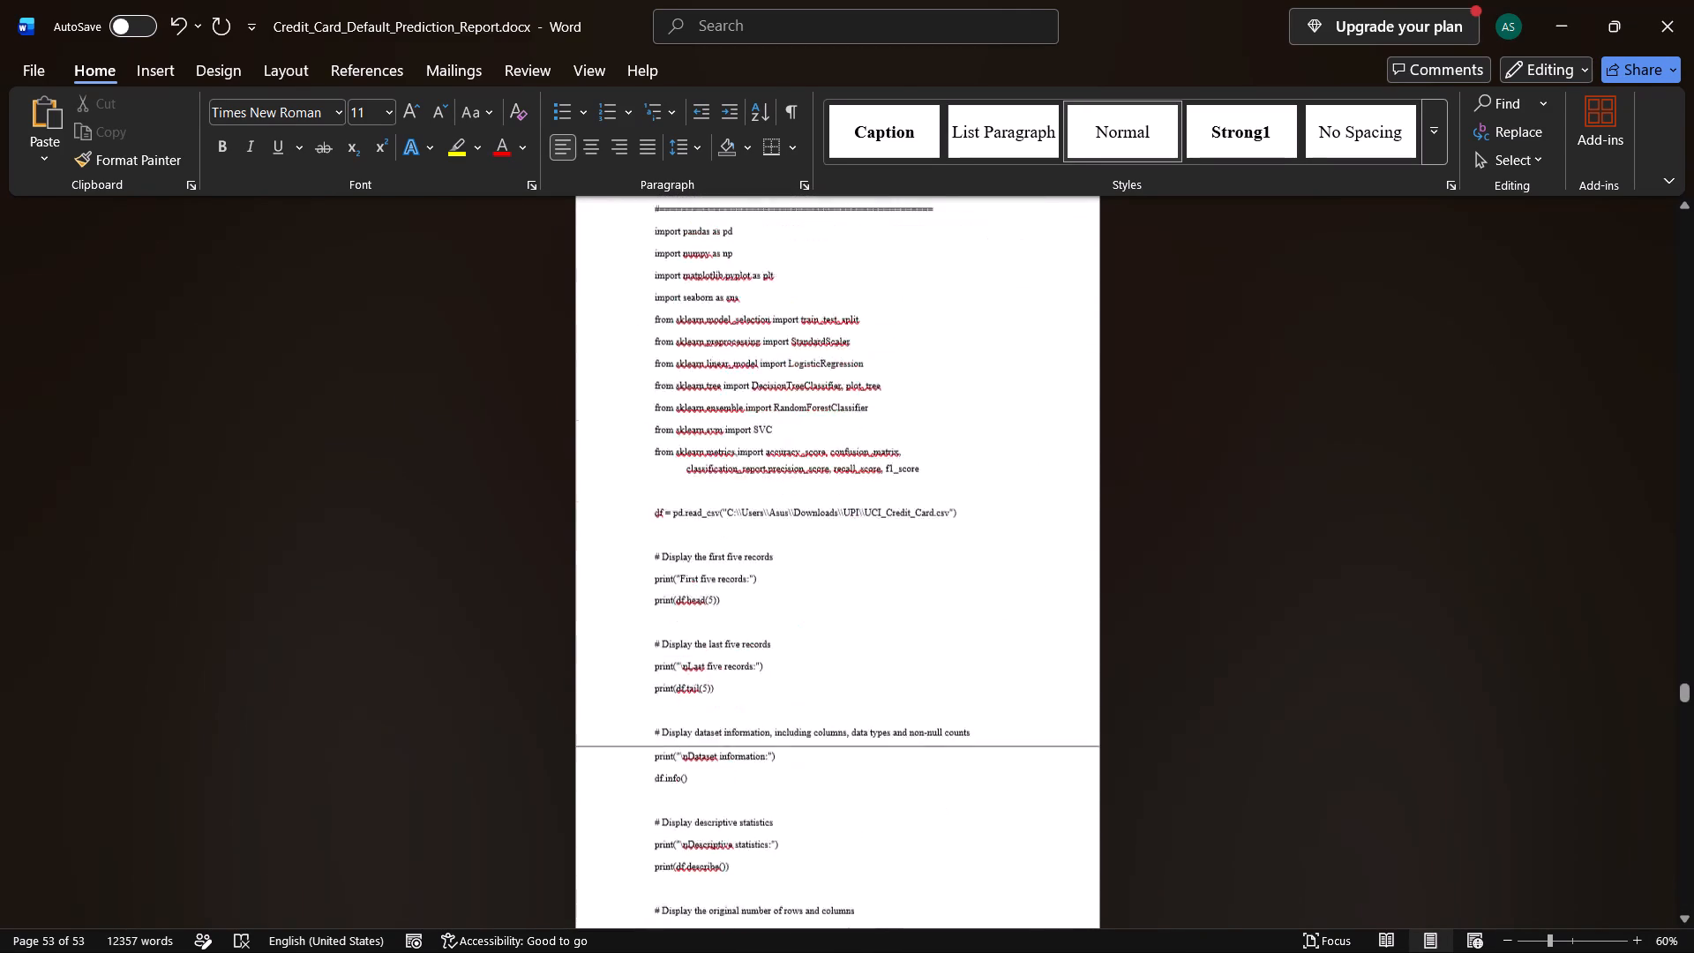
pyautogui.scroll(14, 770, 355)
pyautogui.scroll(9, 770, 355)
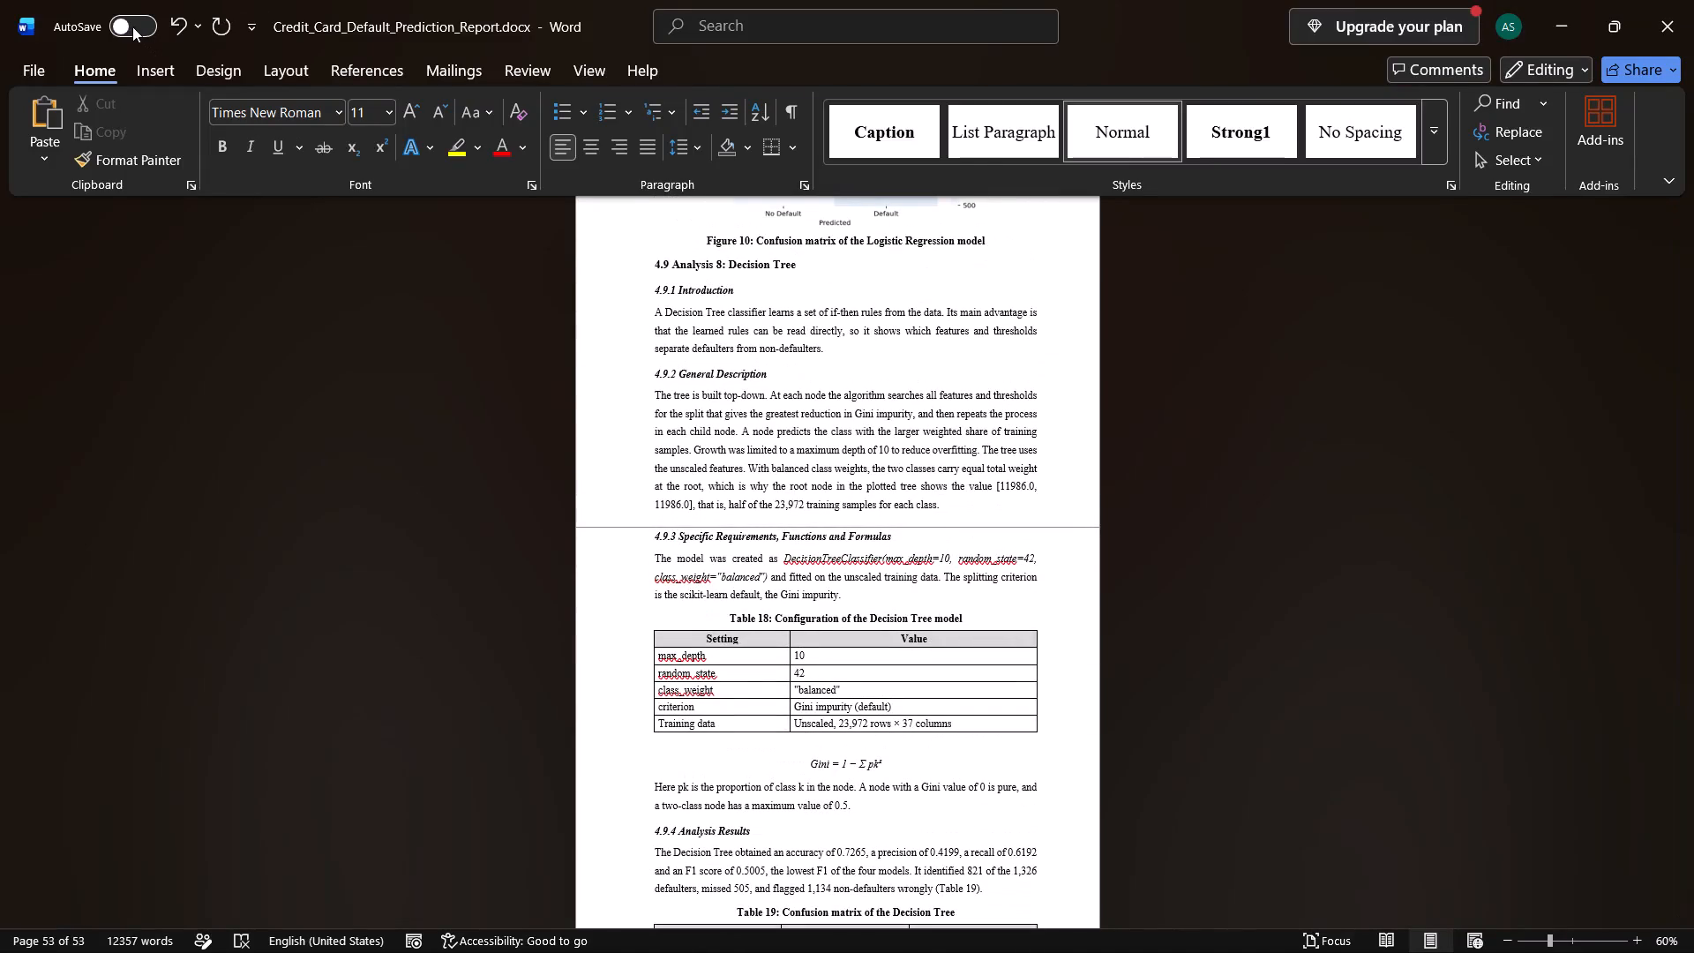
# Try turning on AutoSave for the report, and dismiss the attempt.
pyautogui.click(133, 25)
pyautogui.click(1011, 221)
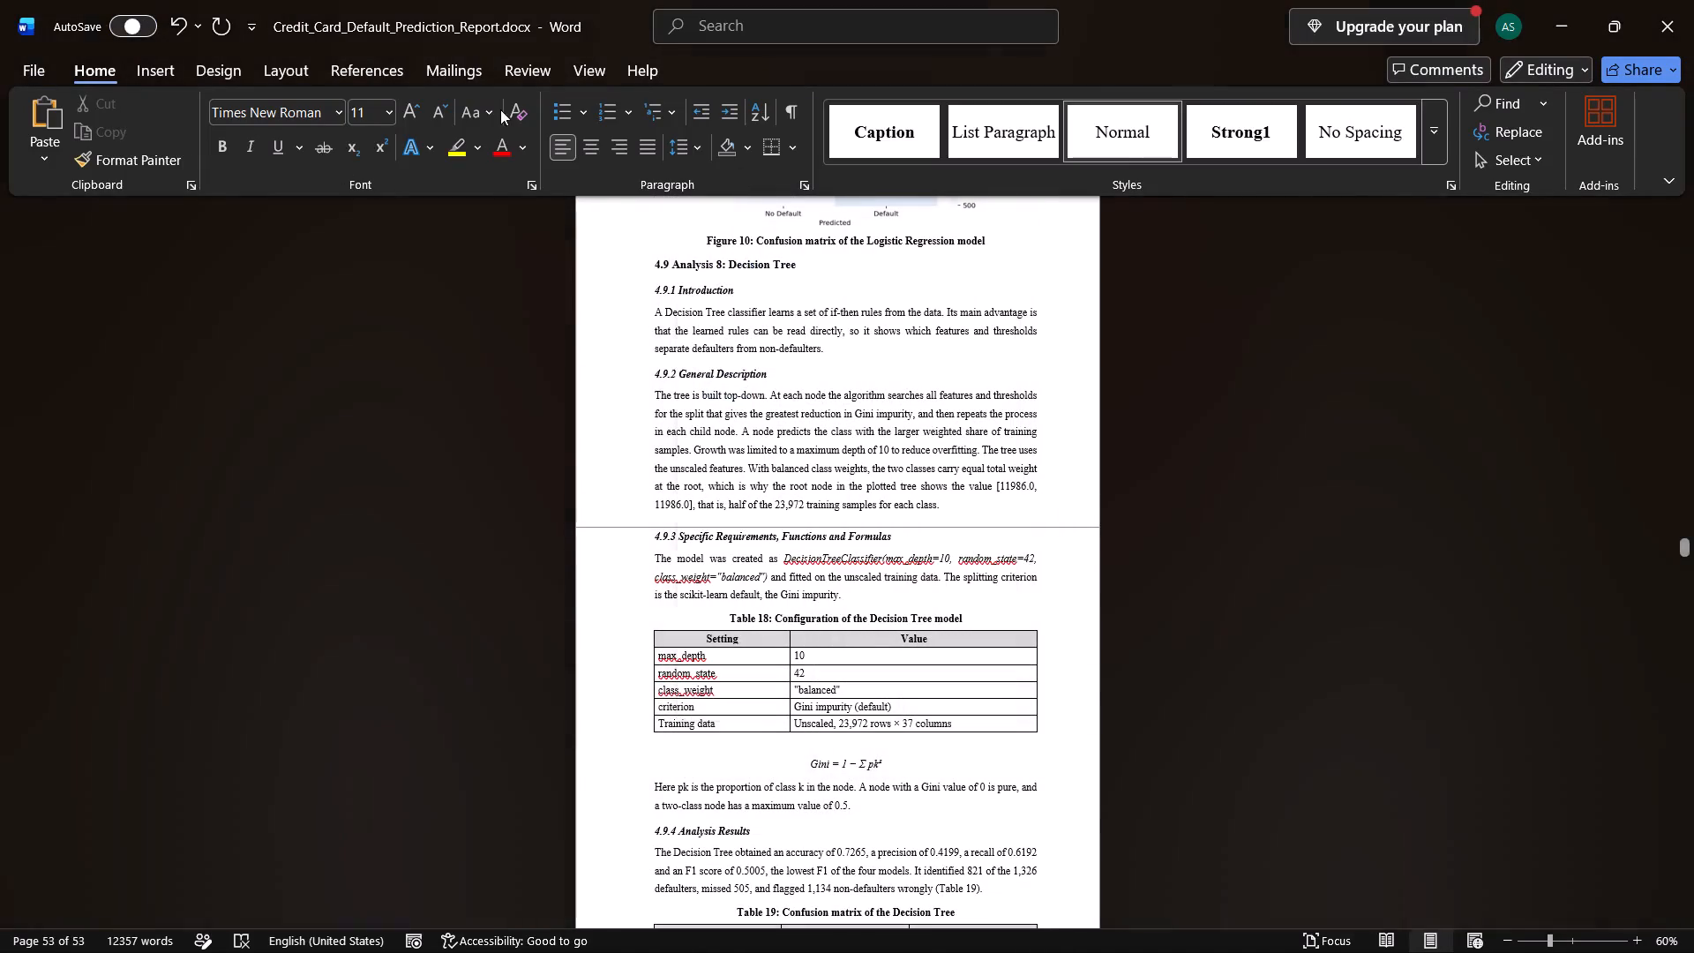
# Export the report as Credit_Card_Default_Prediction_Report.pdf in Downloads, optimised for standard publishing and opened after publishing.
pyautogui.click(36, 62)
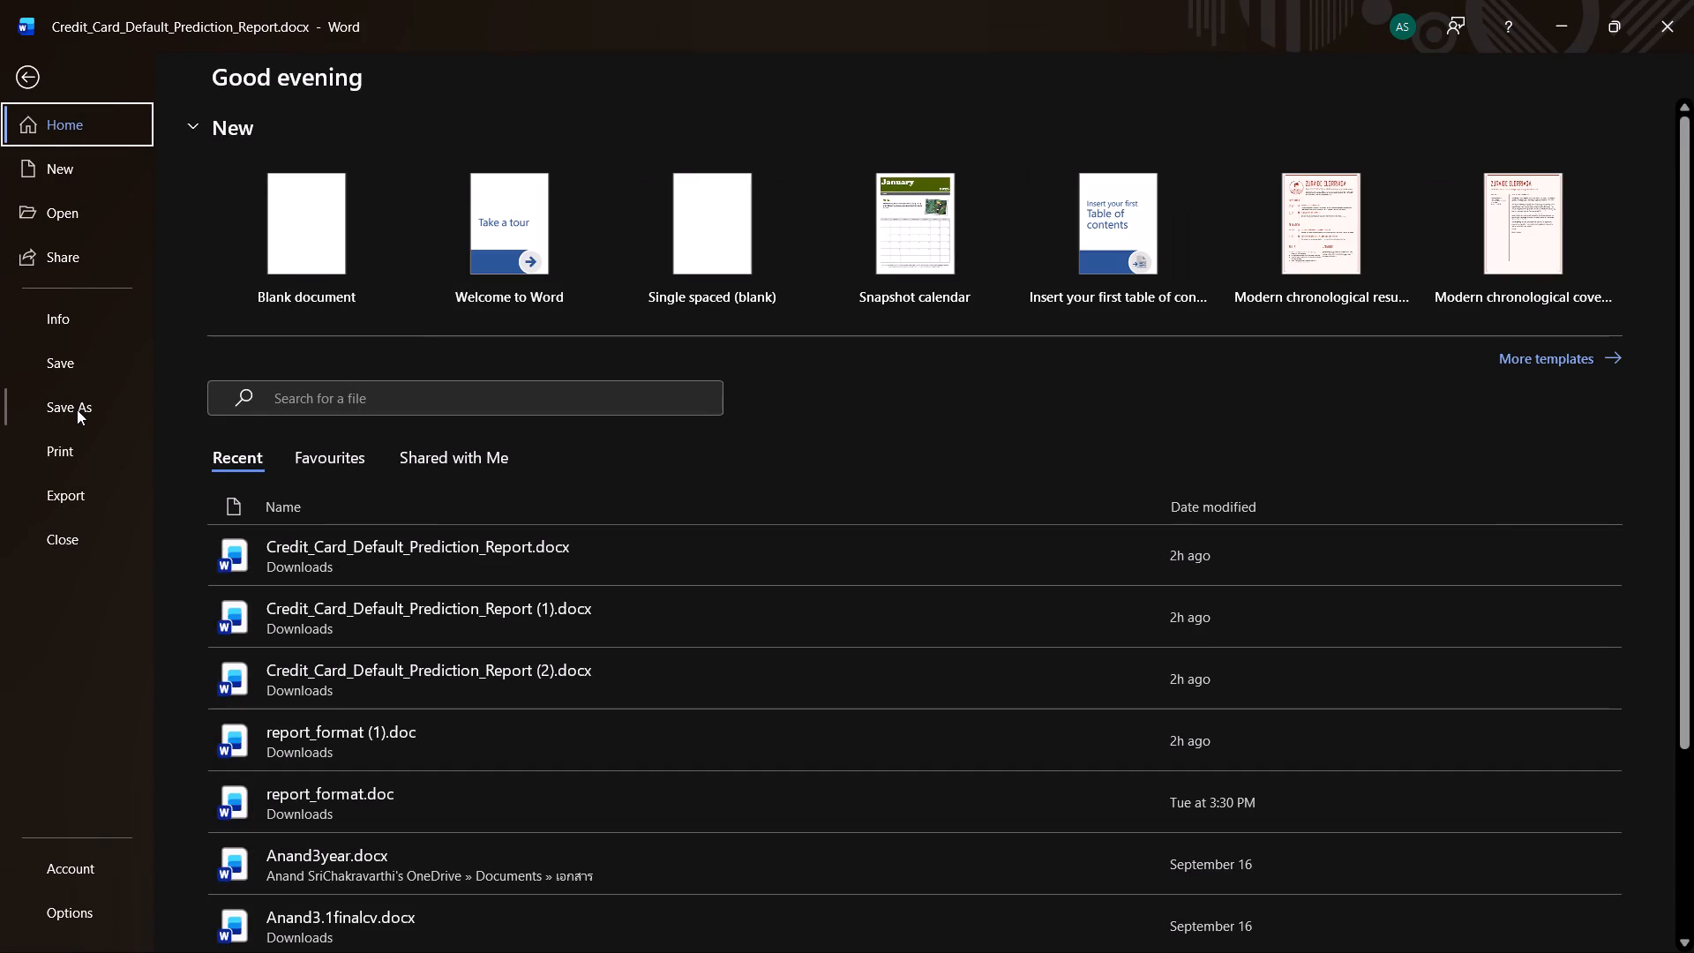
pyautogui.click(75, 497)
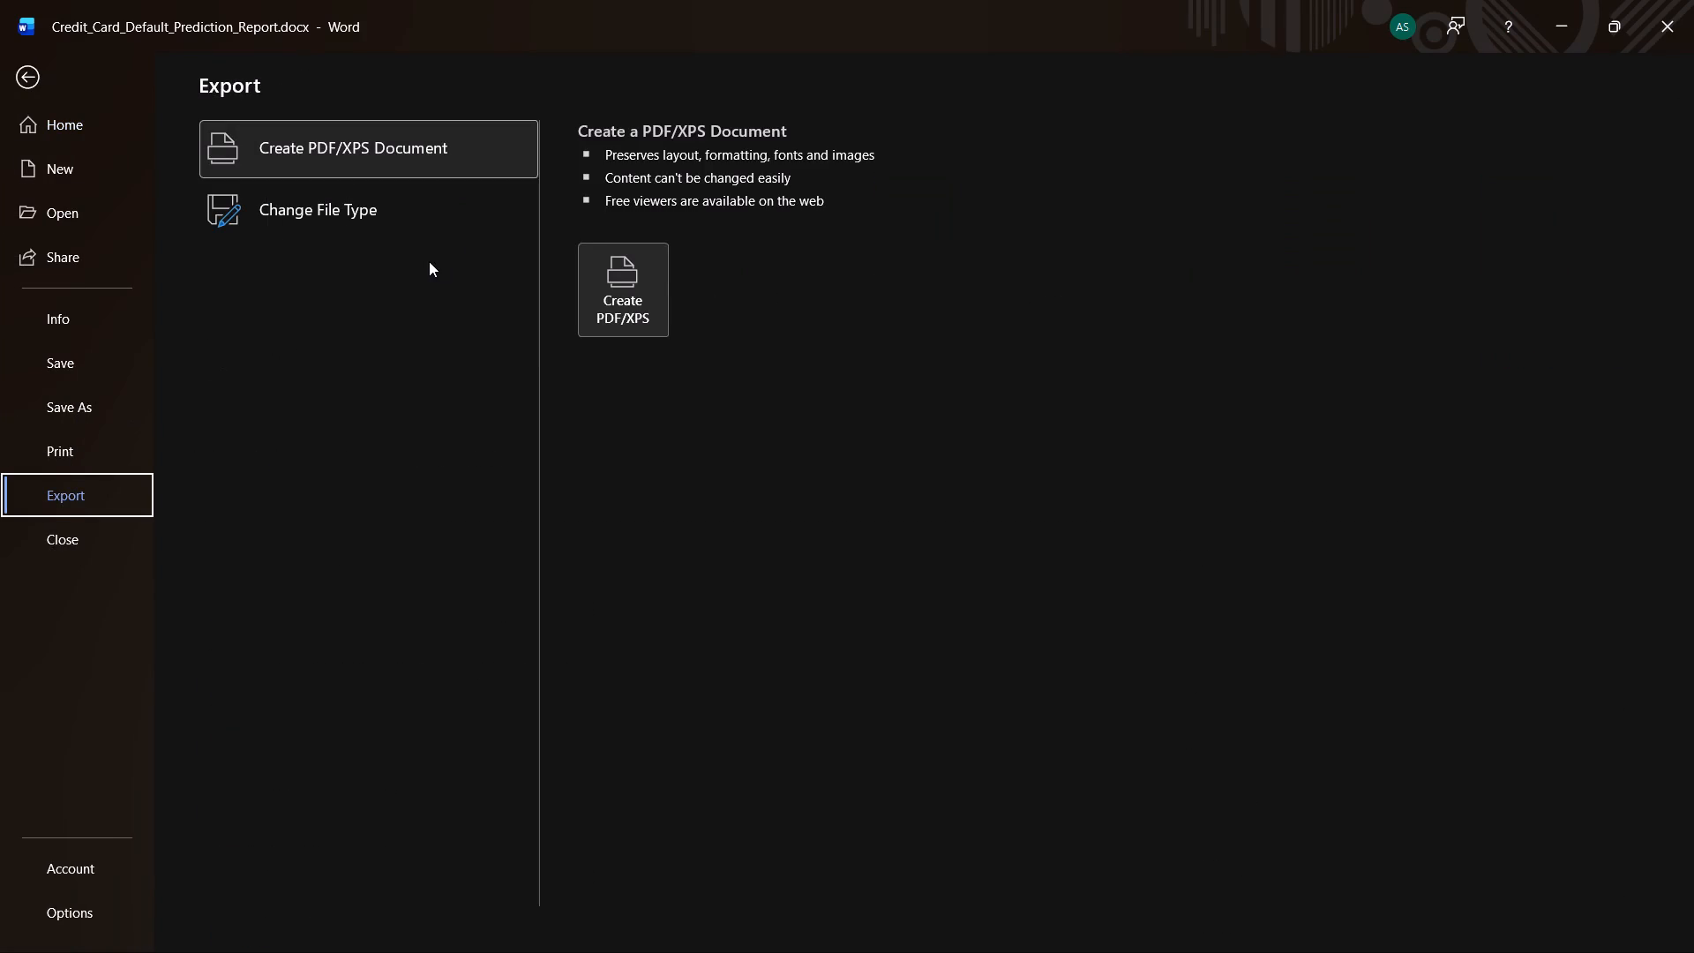
pyautogui.doubleClick(389, 150)
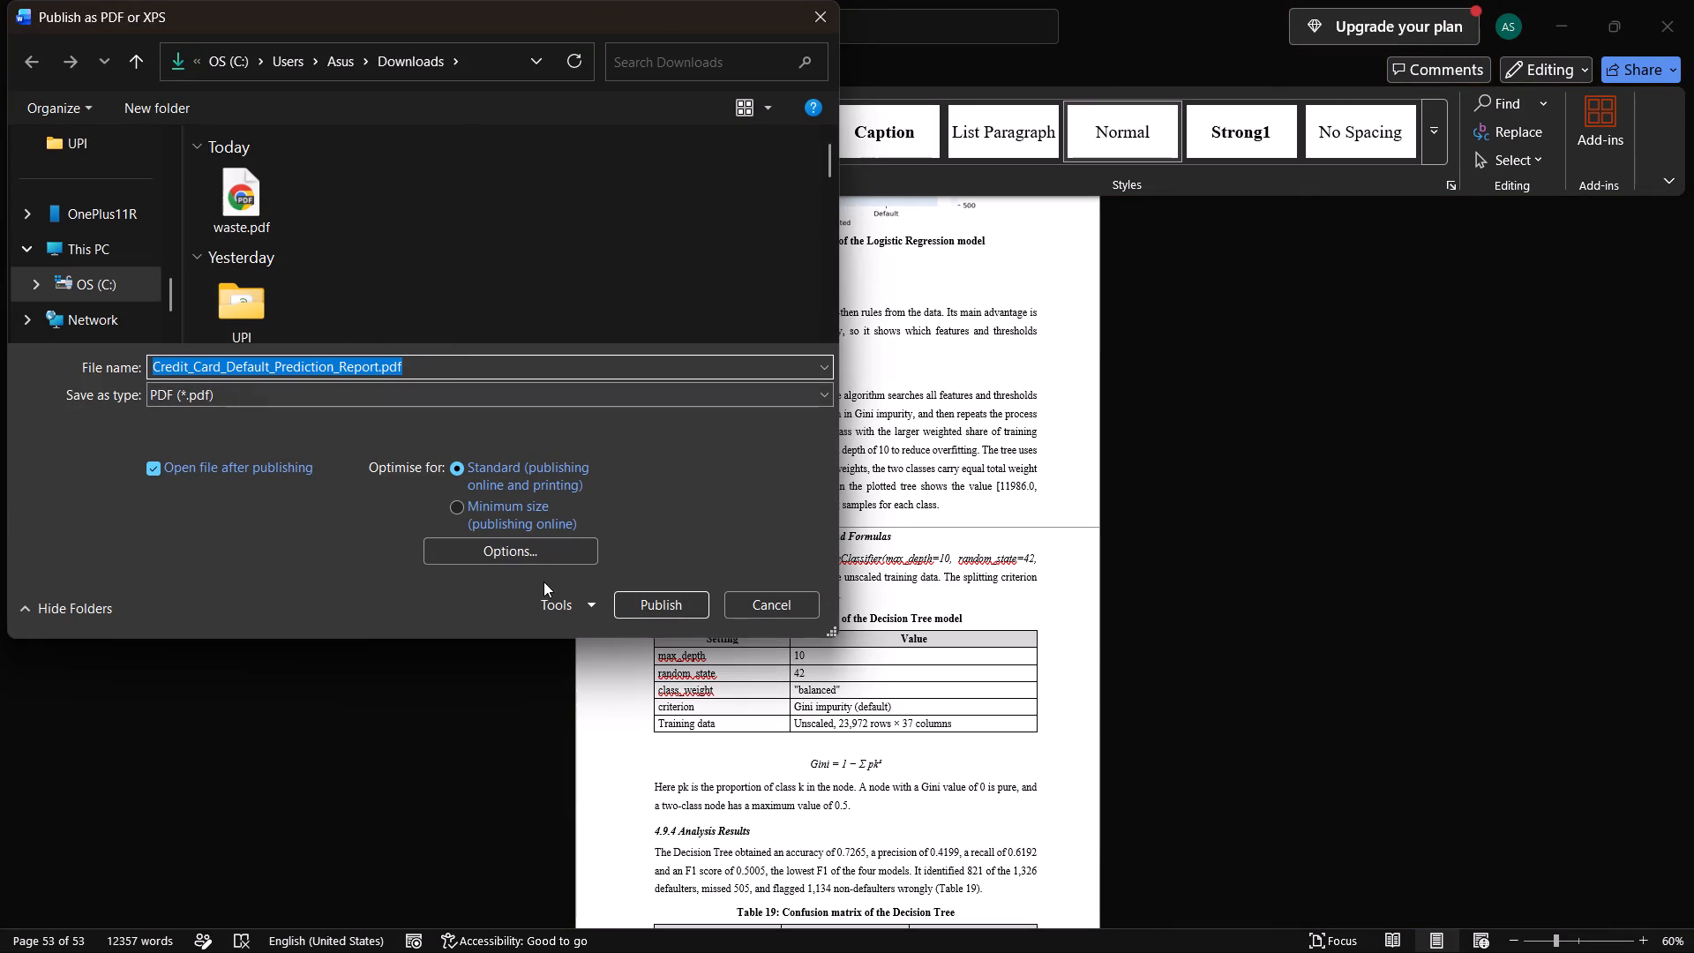
pyautogui.click(649, 608)
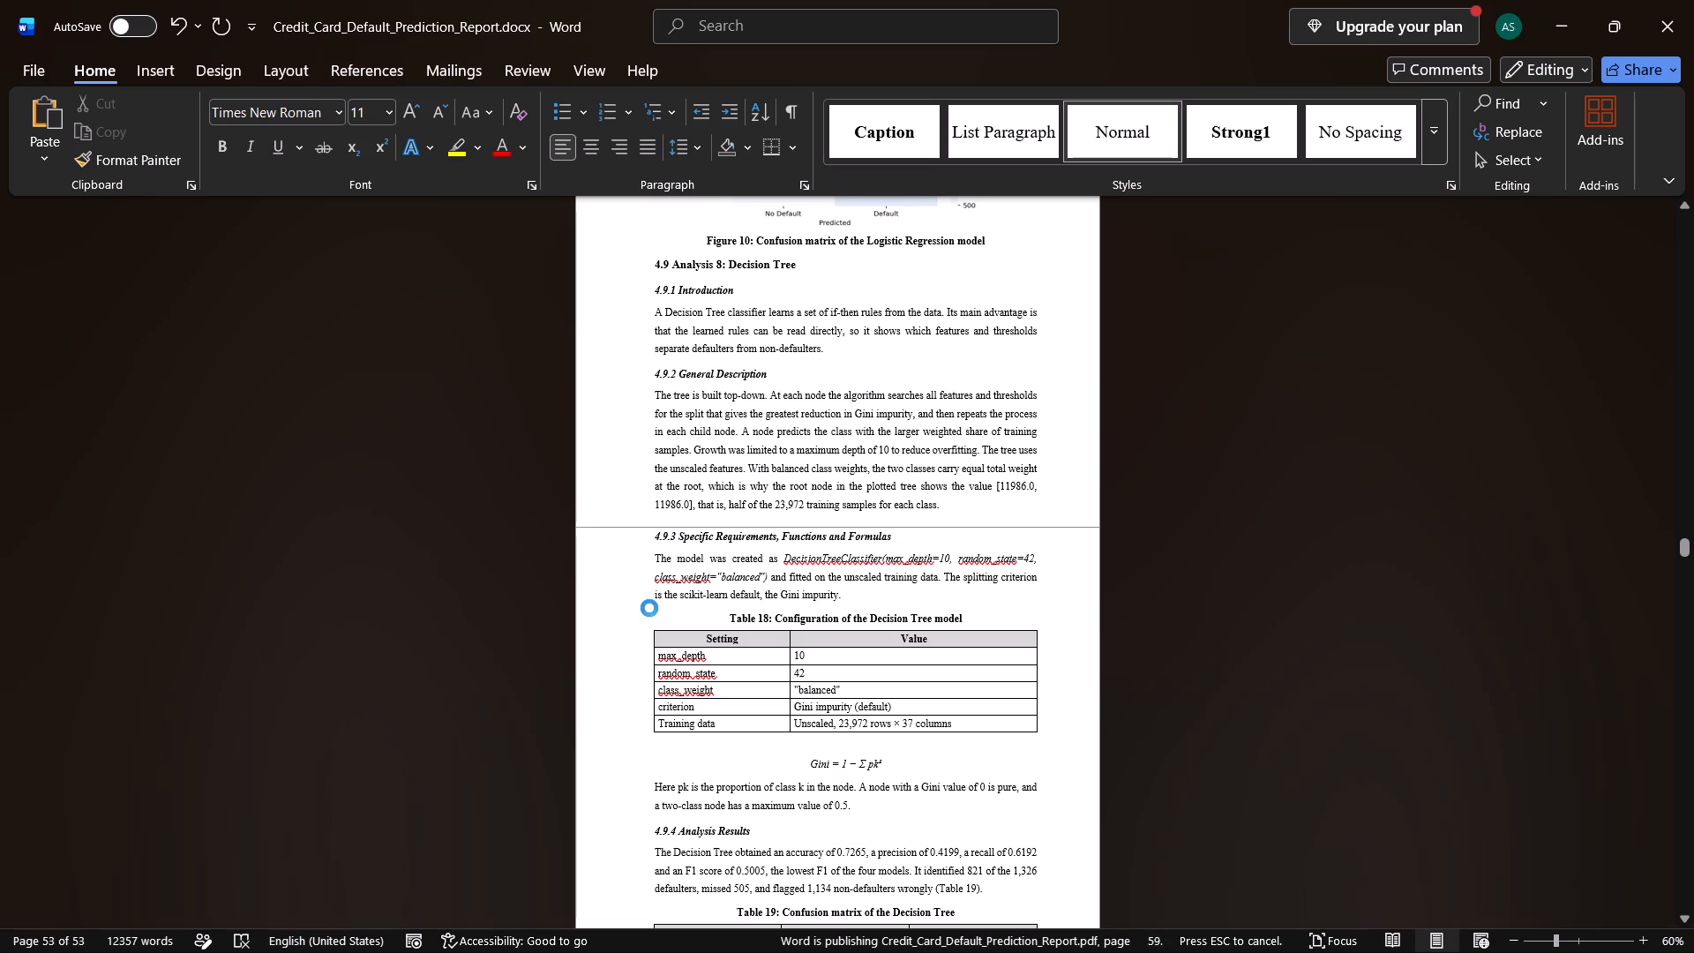
# Skim the exported PDF from the title page through the contents and chapters to the Appendix A code.
pyautogui.scroll(-3, 863, 363)
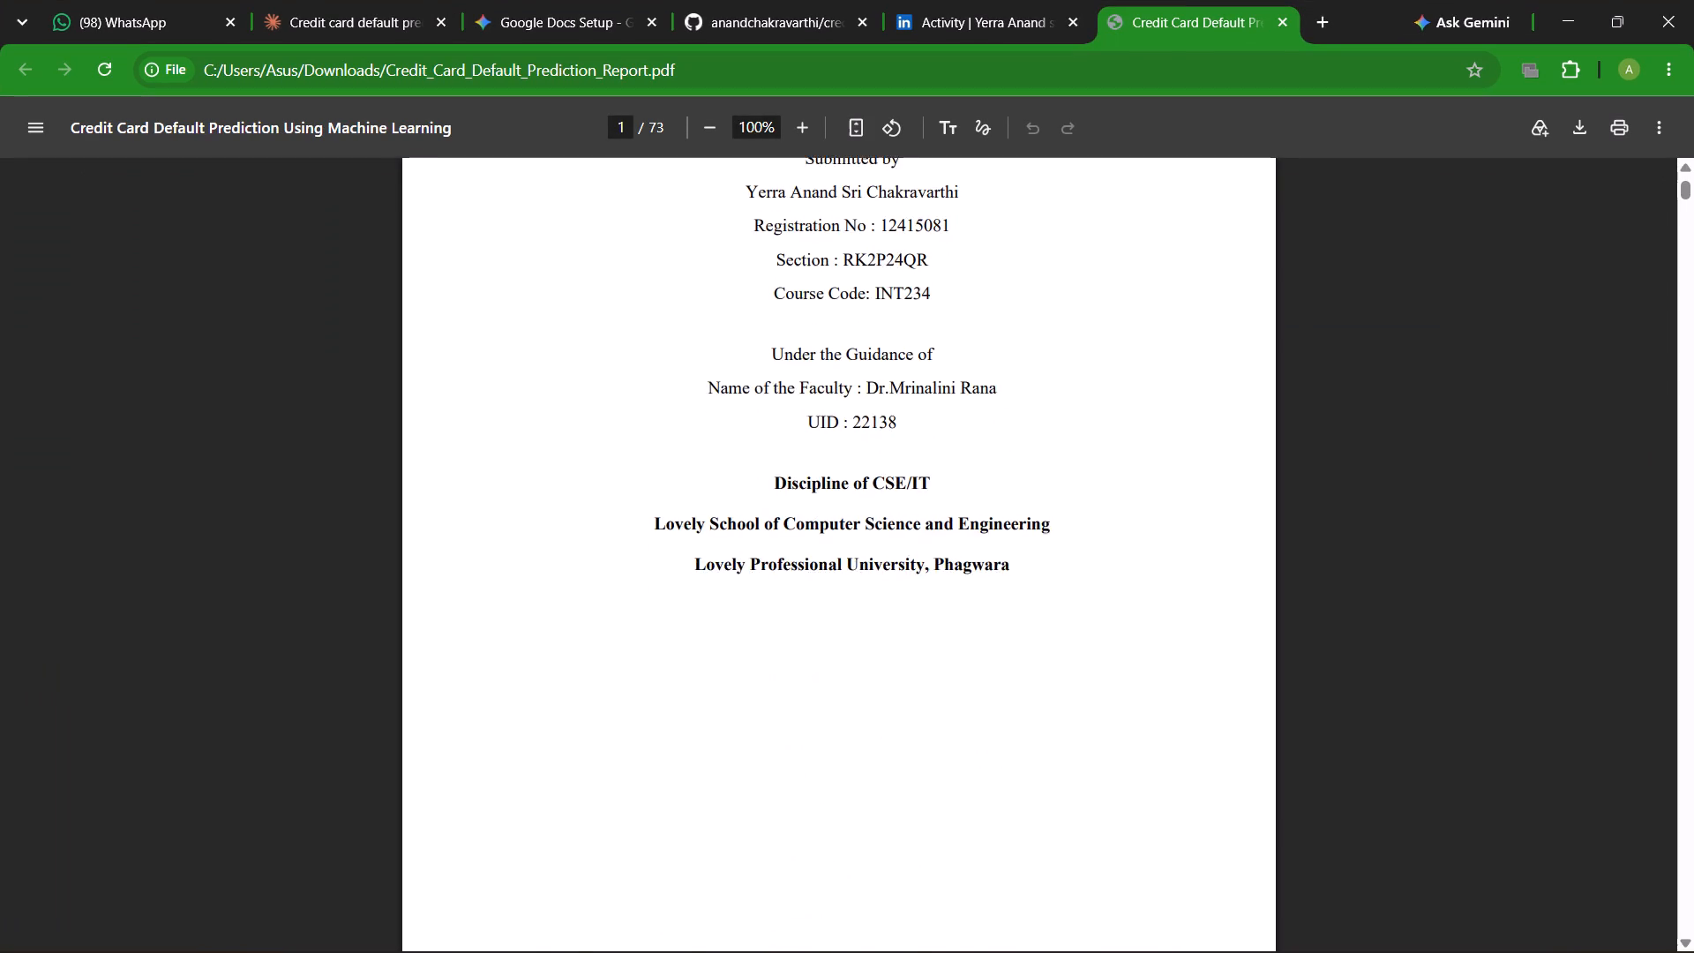
pyautogui.scroll(-11, 863, 363)
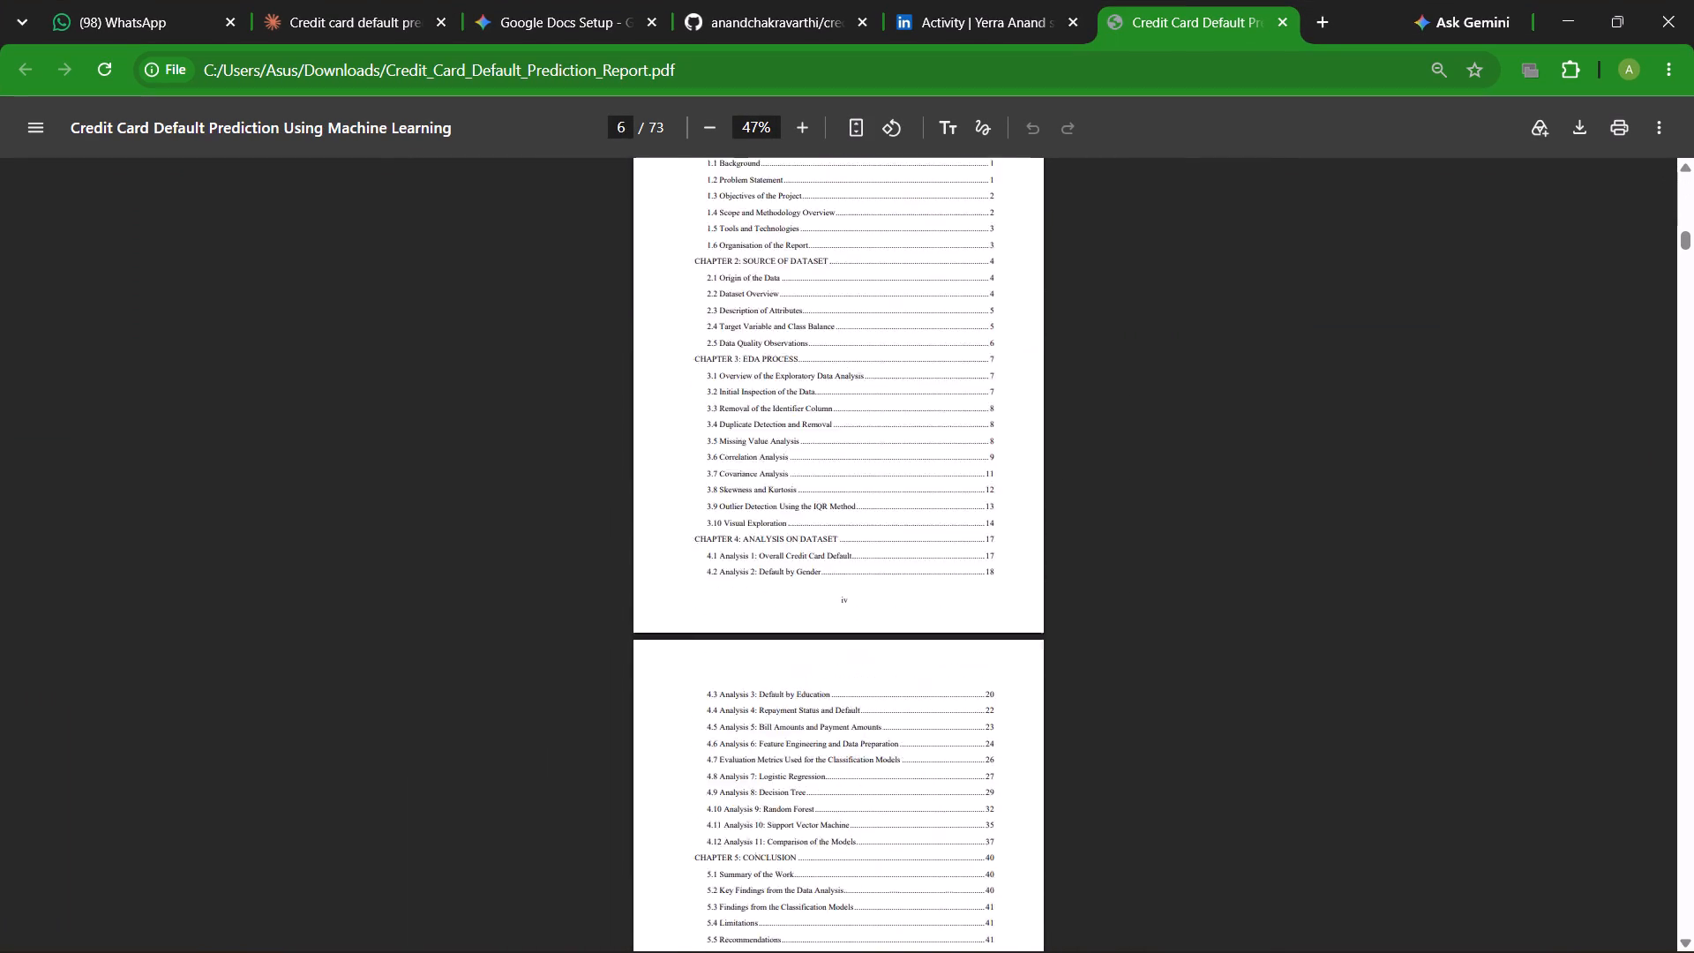
pyautogui.scroll(-5, 863, 363)
pyautogui.scroll(3, 863, 363)
pyautogui.scroll(-16, 863, 363)
pyautogui.scroll(-16, 863, 363)
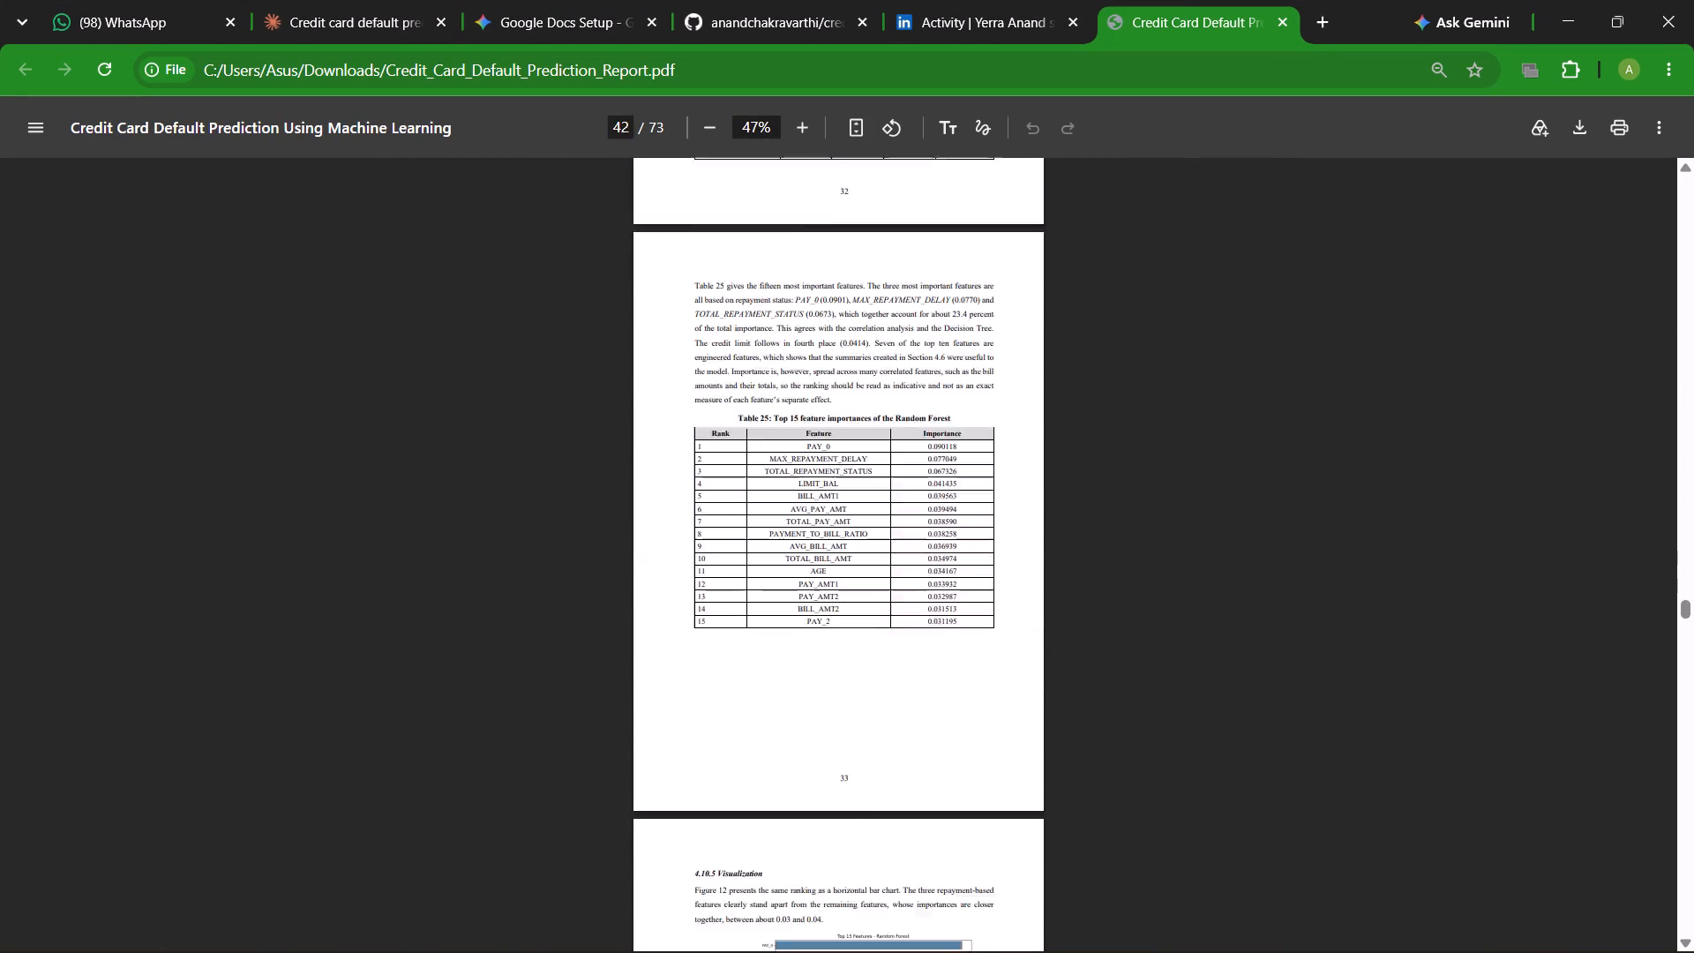
pyautogui.scroll(-9, 863, 363)
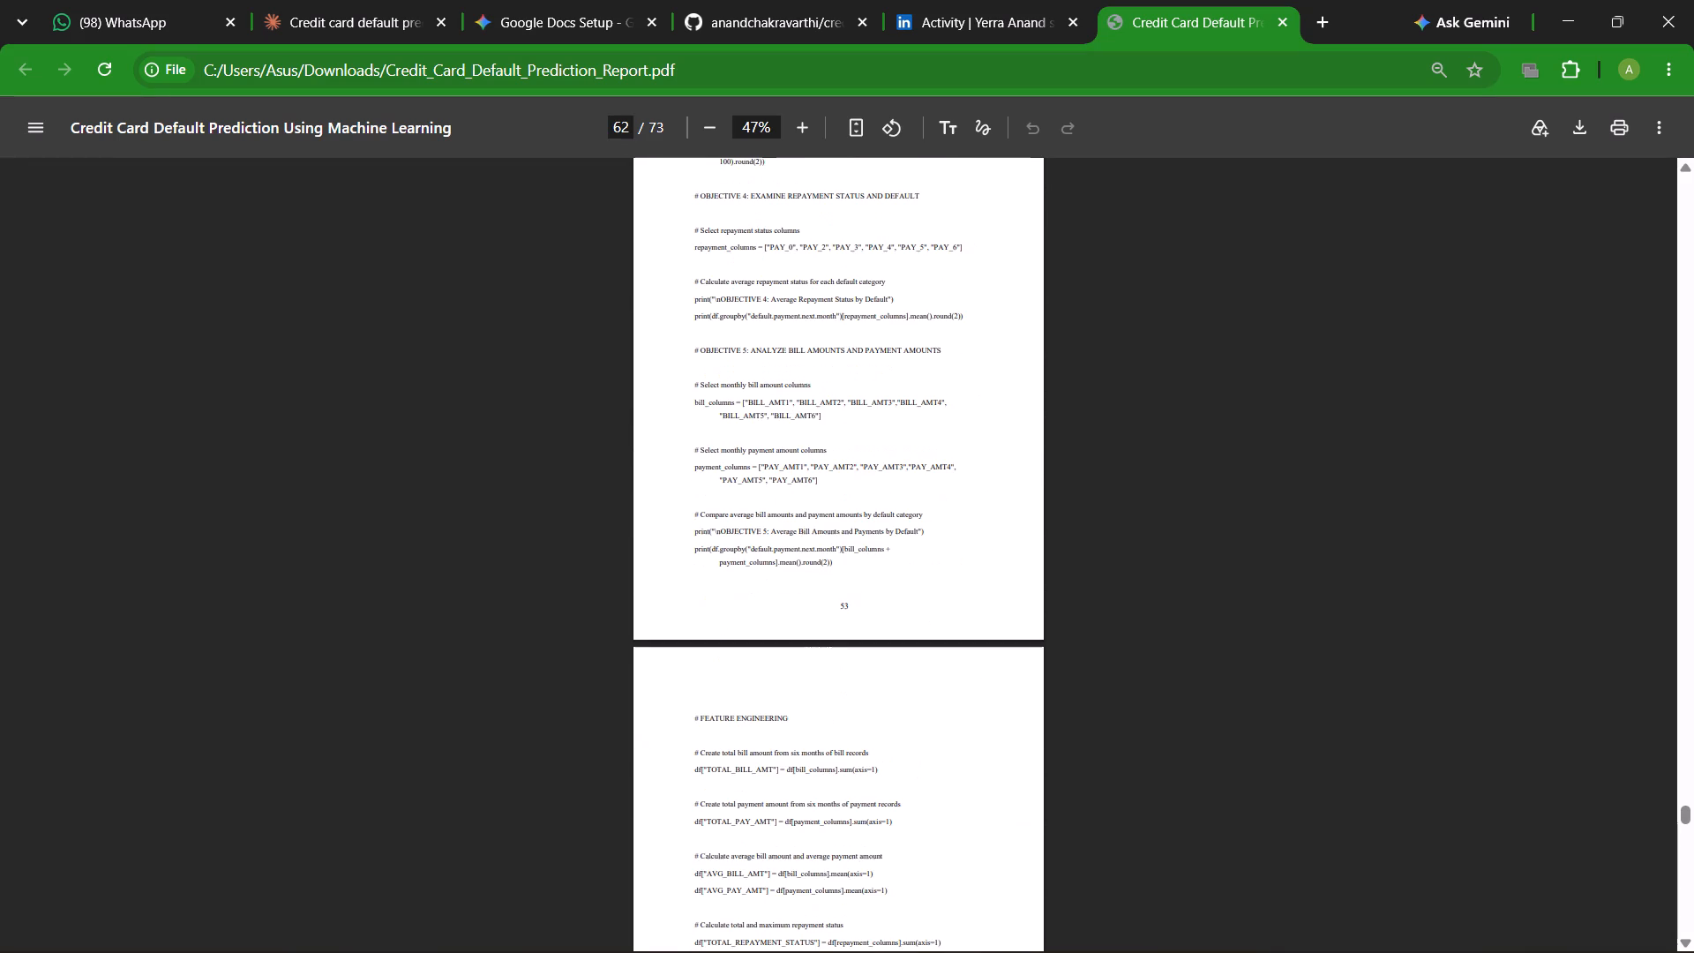
# Examine the layout and line wrapping of the Appendix A source code in the exported PDF.
pyautogui.scroll(1, 863, 363)
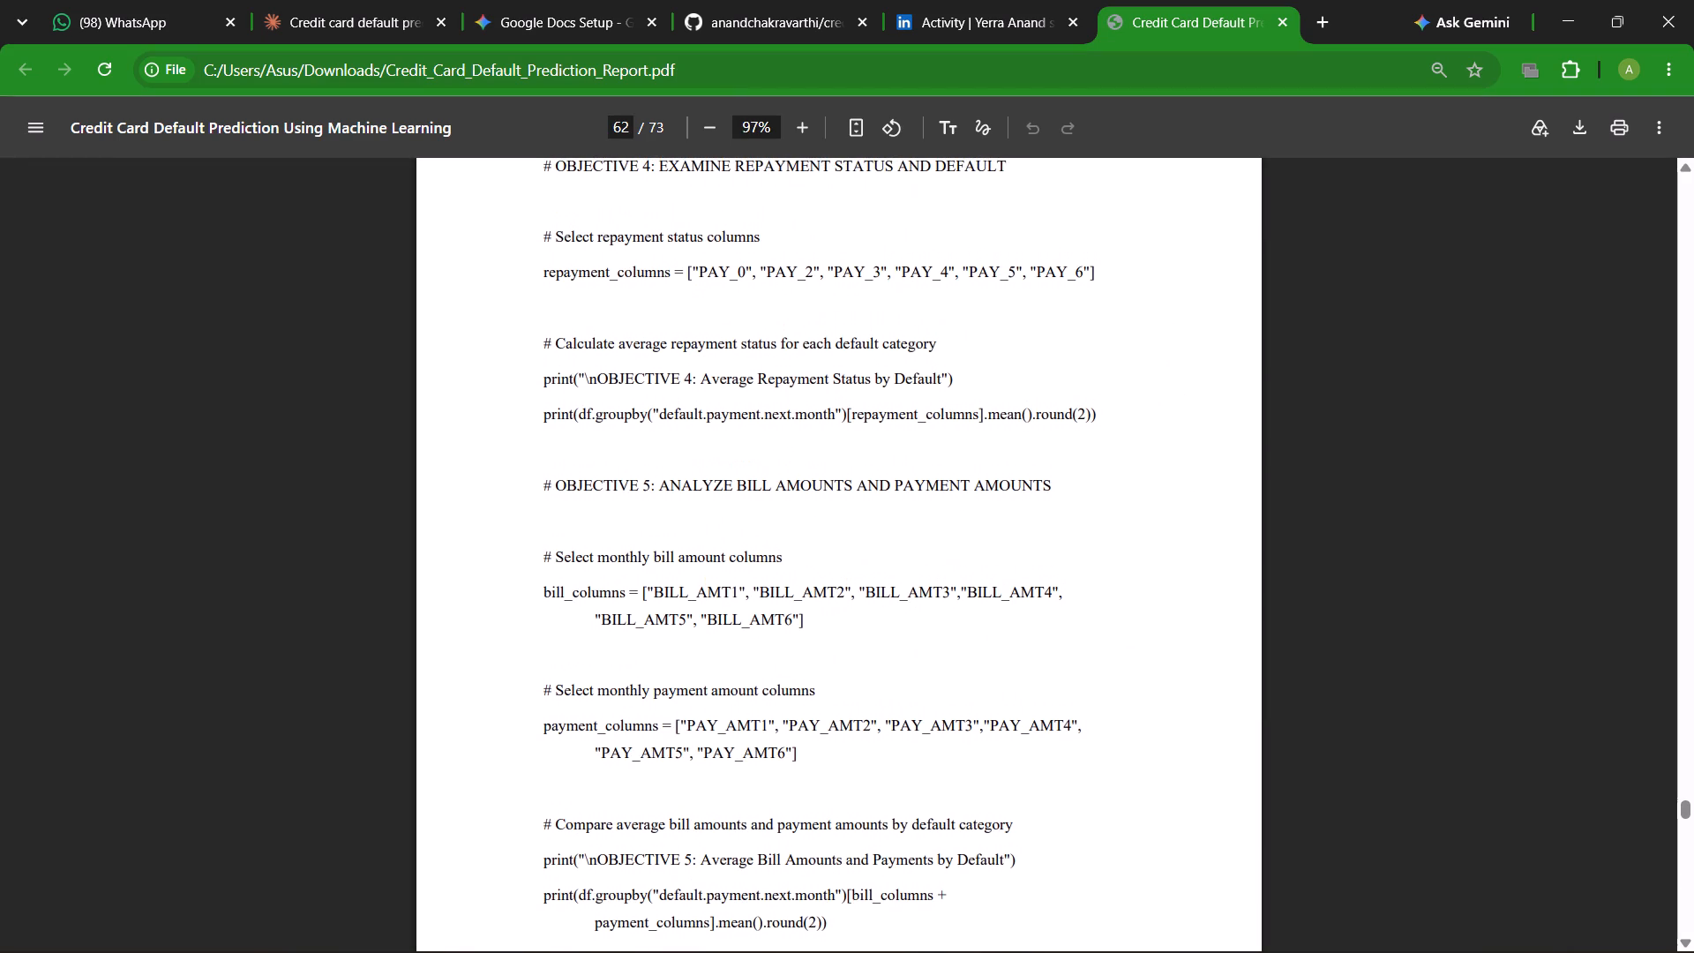
pyautogui.scroll(3, 796, 446)
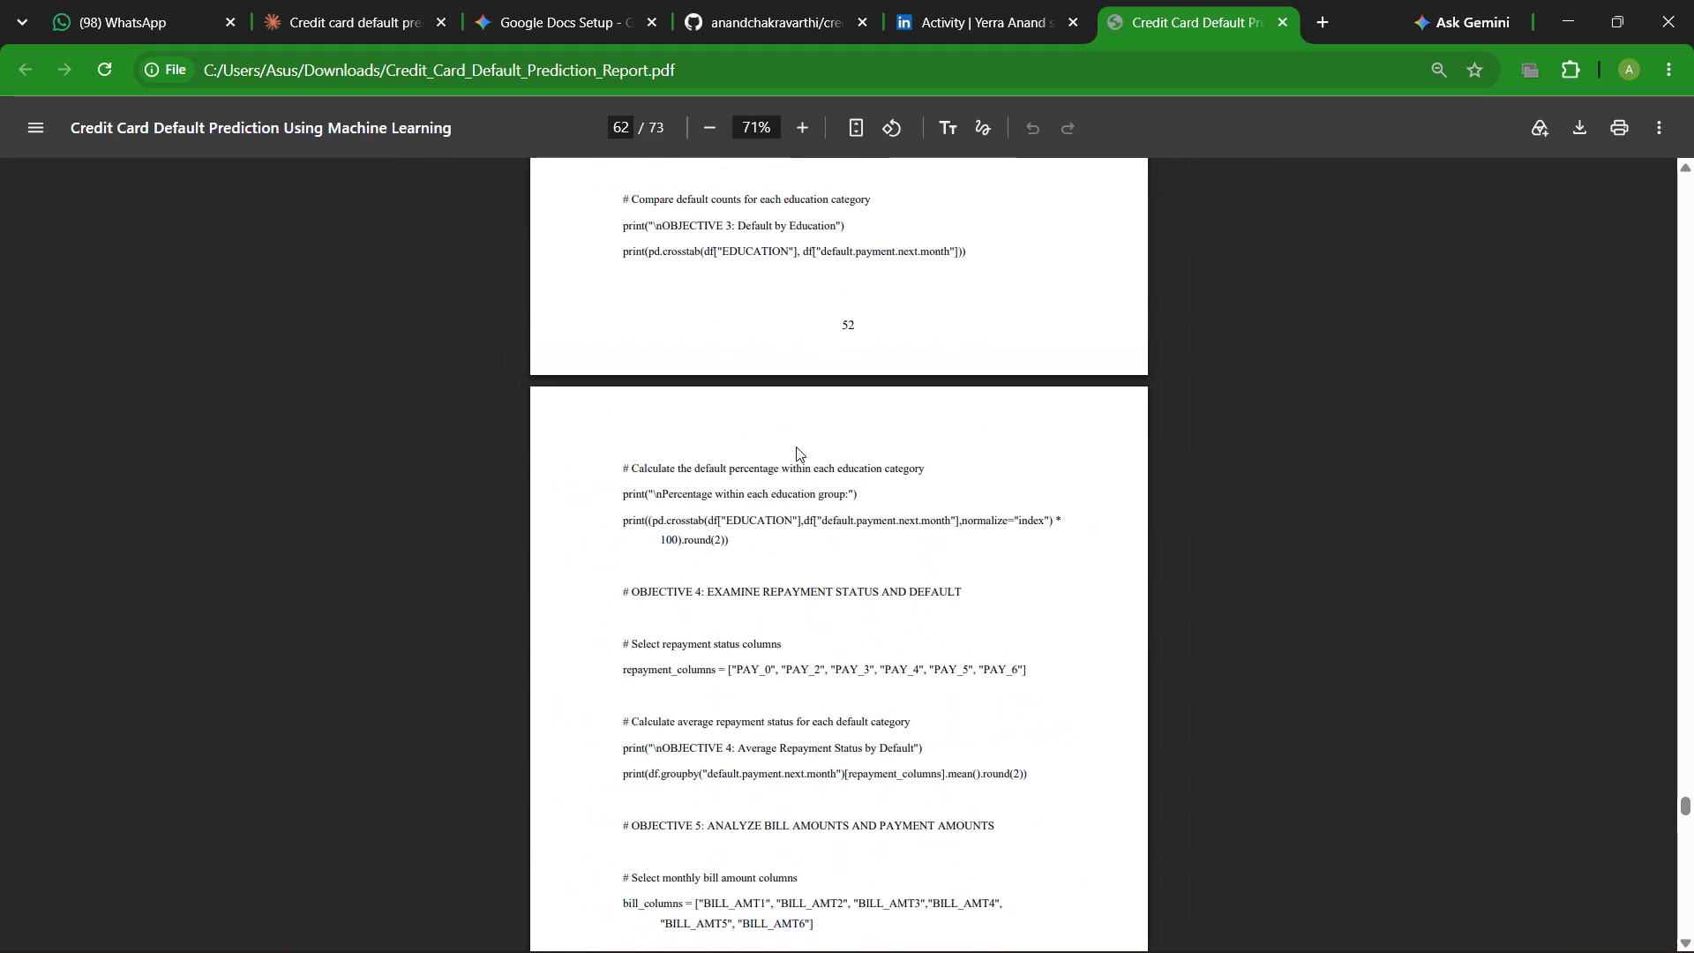
pyautogui.scroll(10, 796, 446)
pyautogui.scroll(-2, 796, 446)
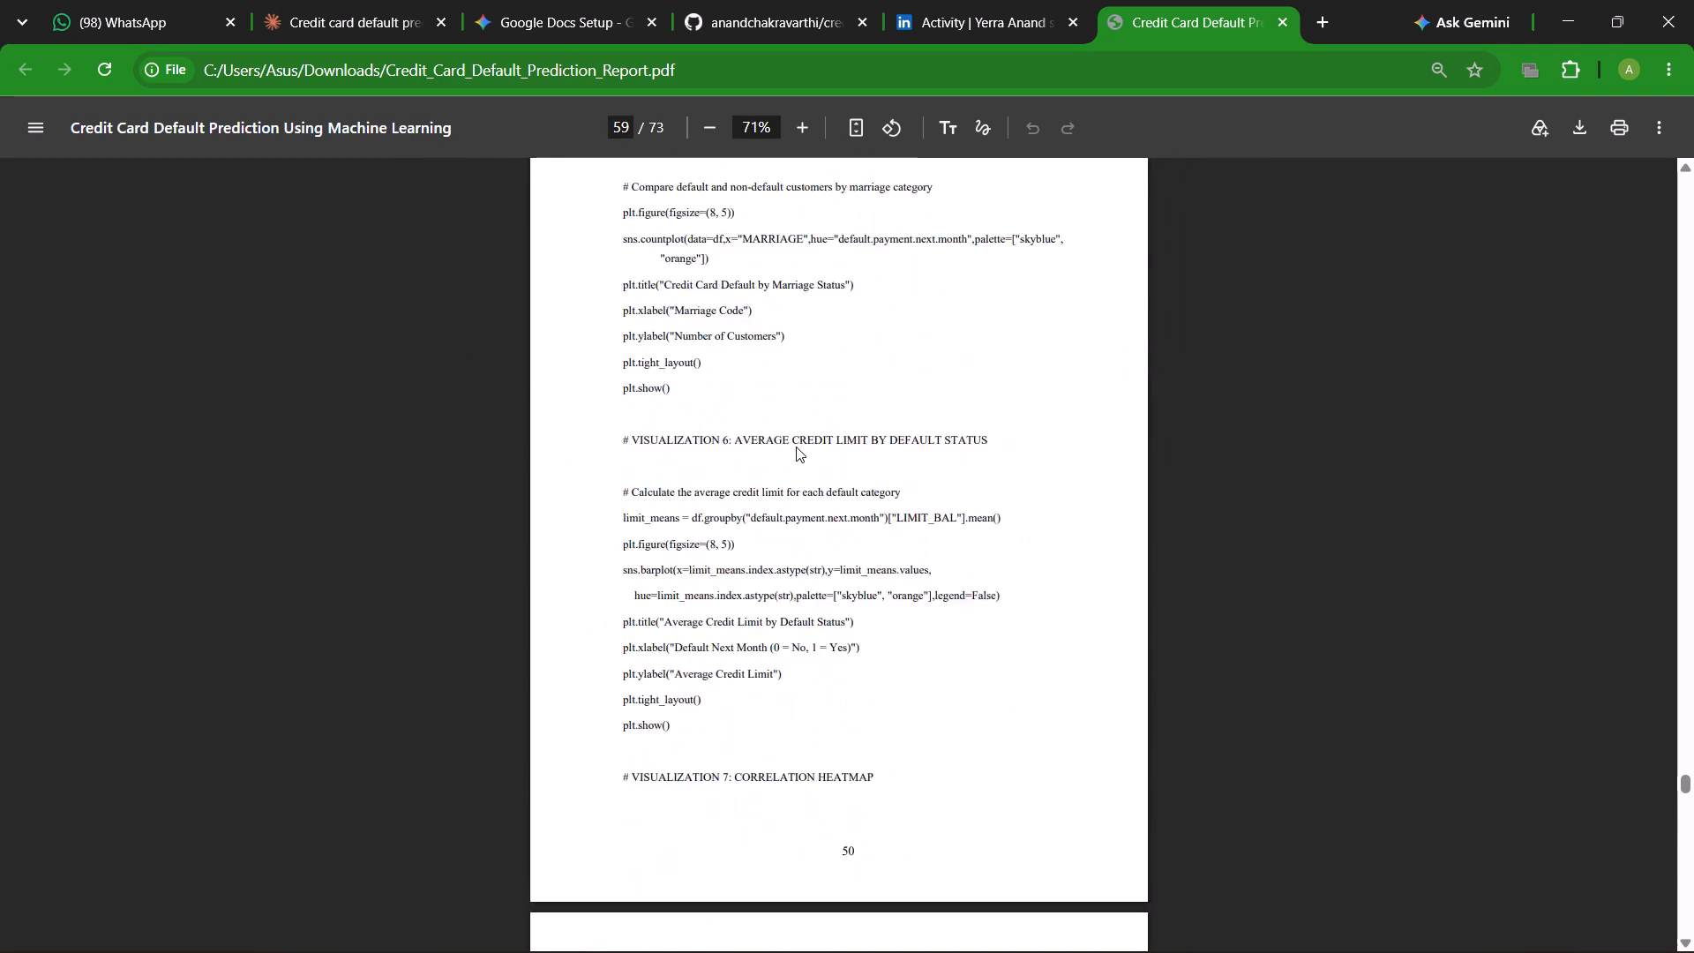
pyautogui.scroll(-5, 796, 446)
pyautogui.scroll(10, 796, 446)
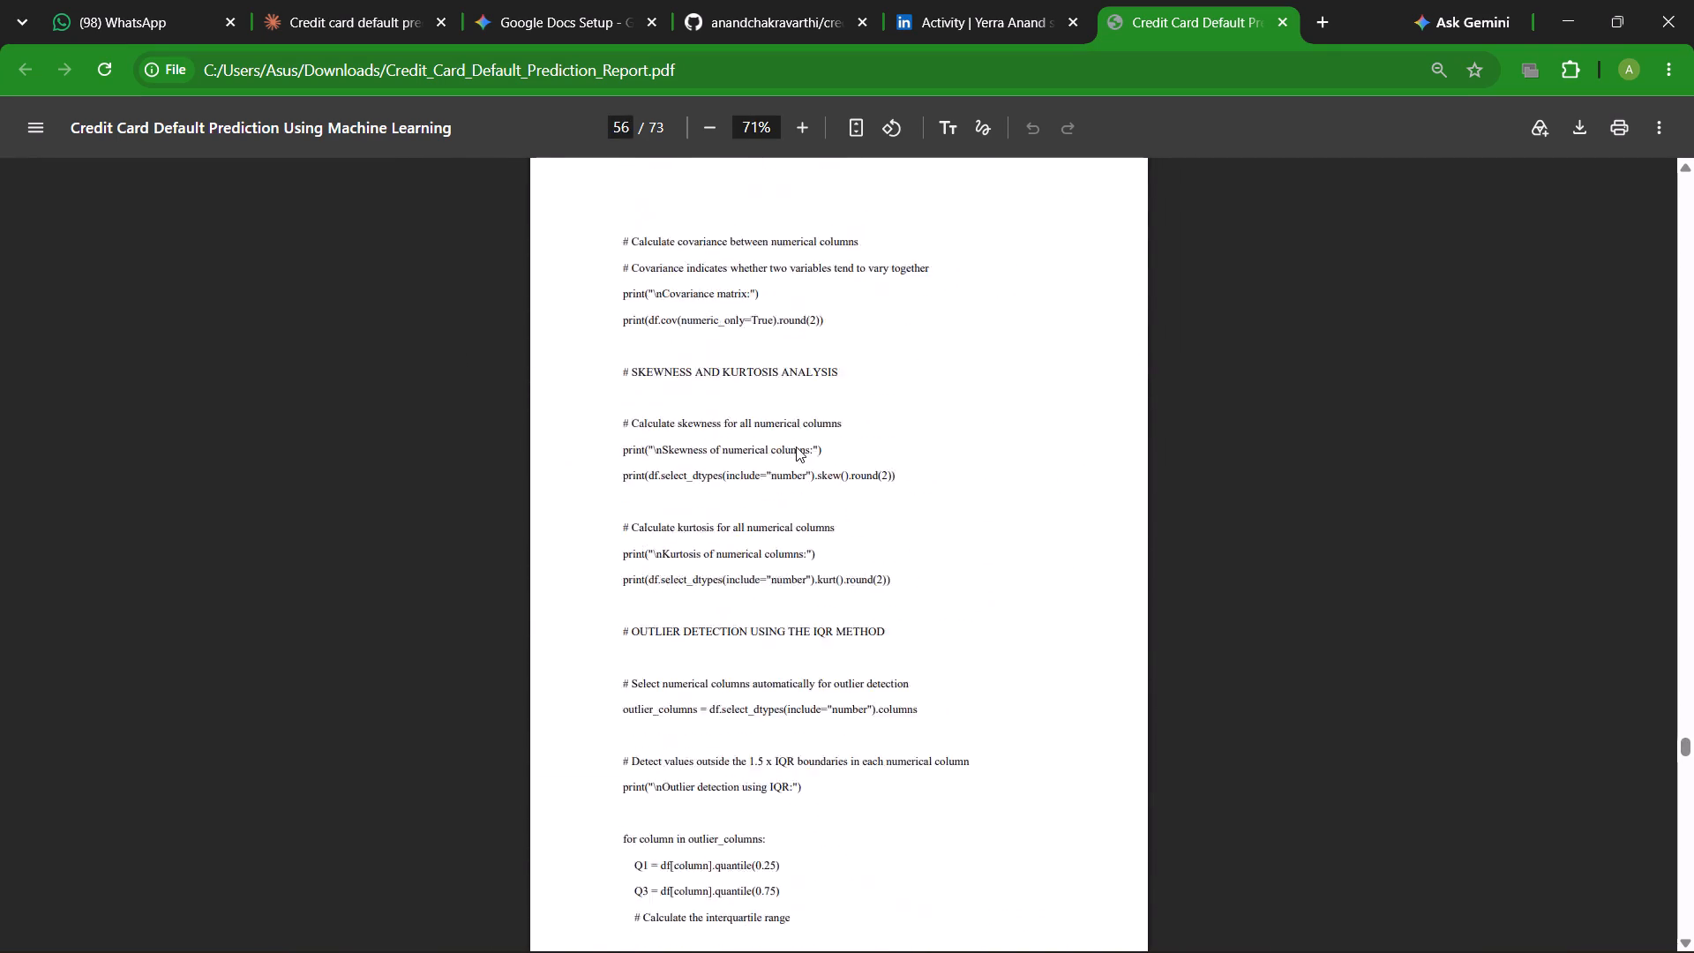
pyautogui.scroll(20, 796, 446)
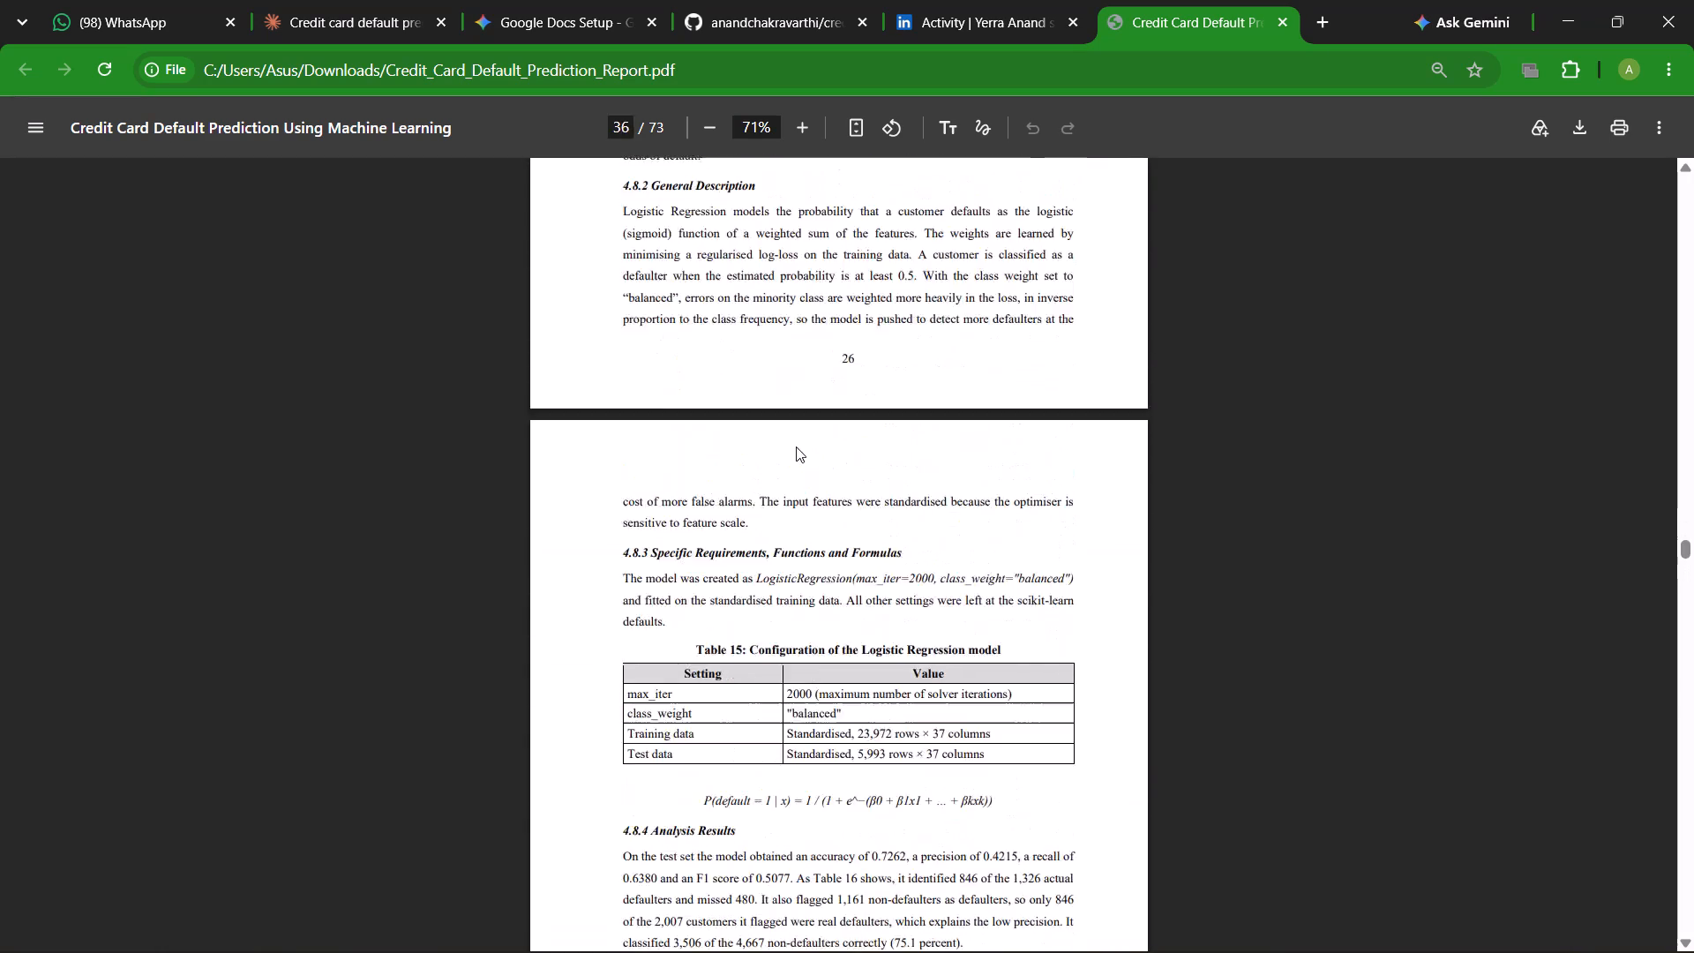
# Review the model analysis, conclusion, future scope and references pages of the exported PDF.
pyautogui.scroll(-7, 796, 446)
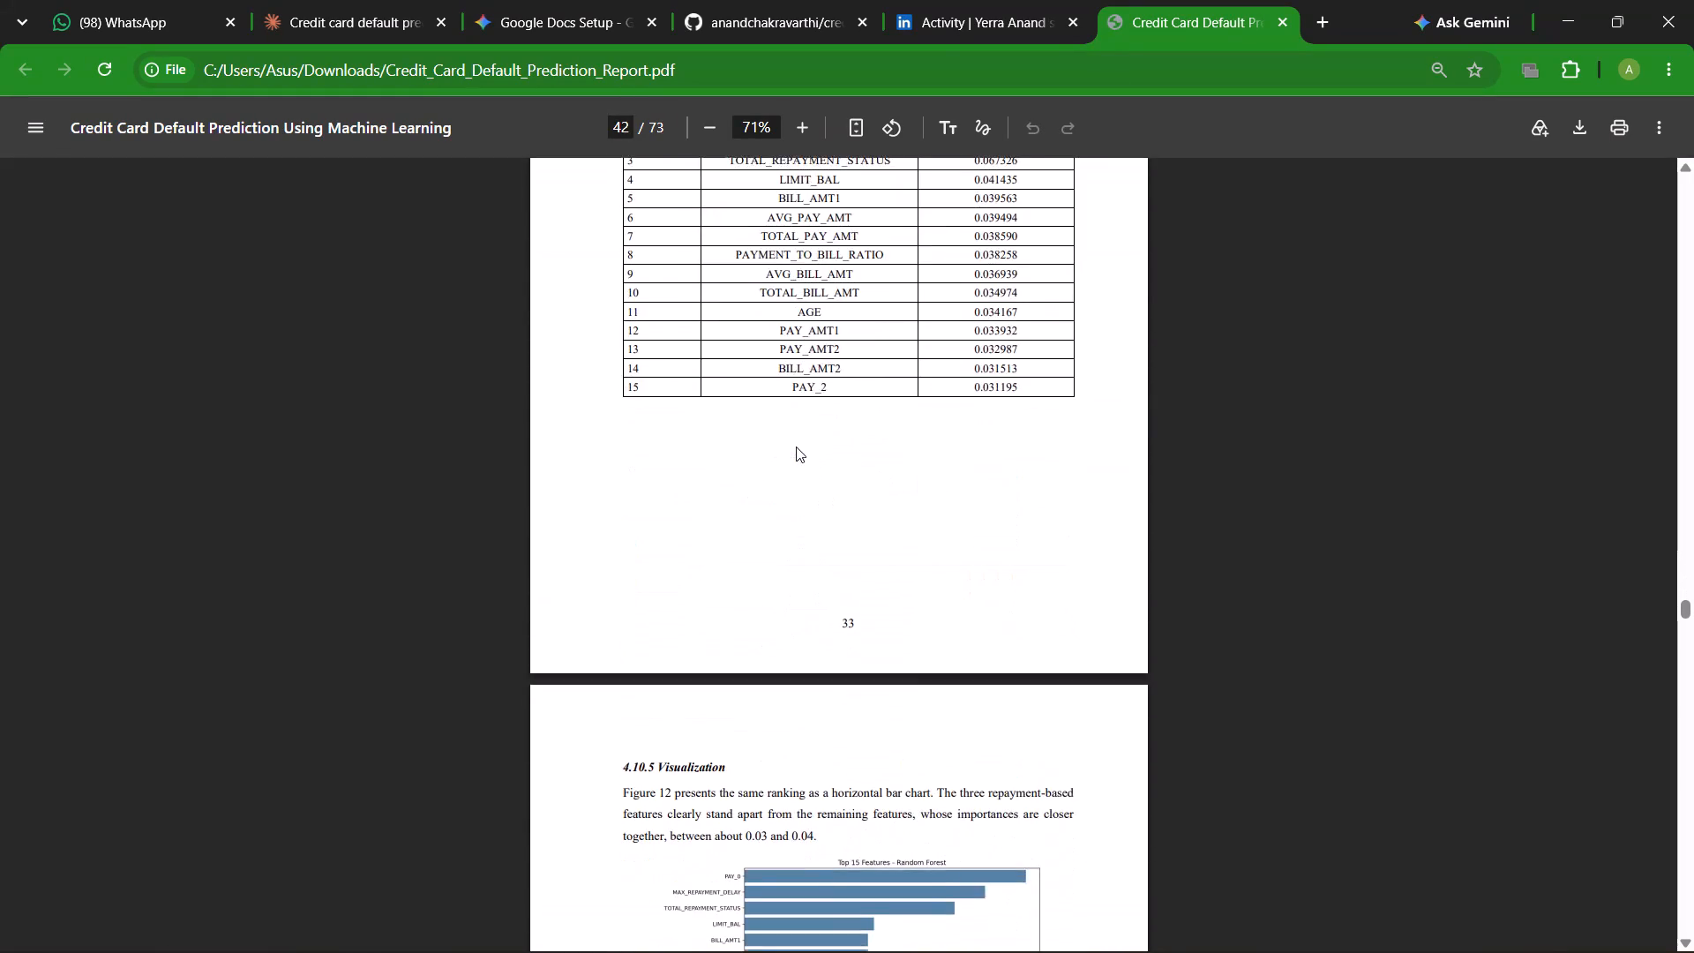
pyautogui.scroll(-8, 796, 446)
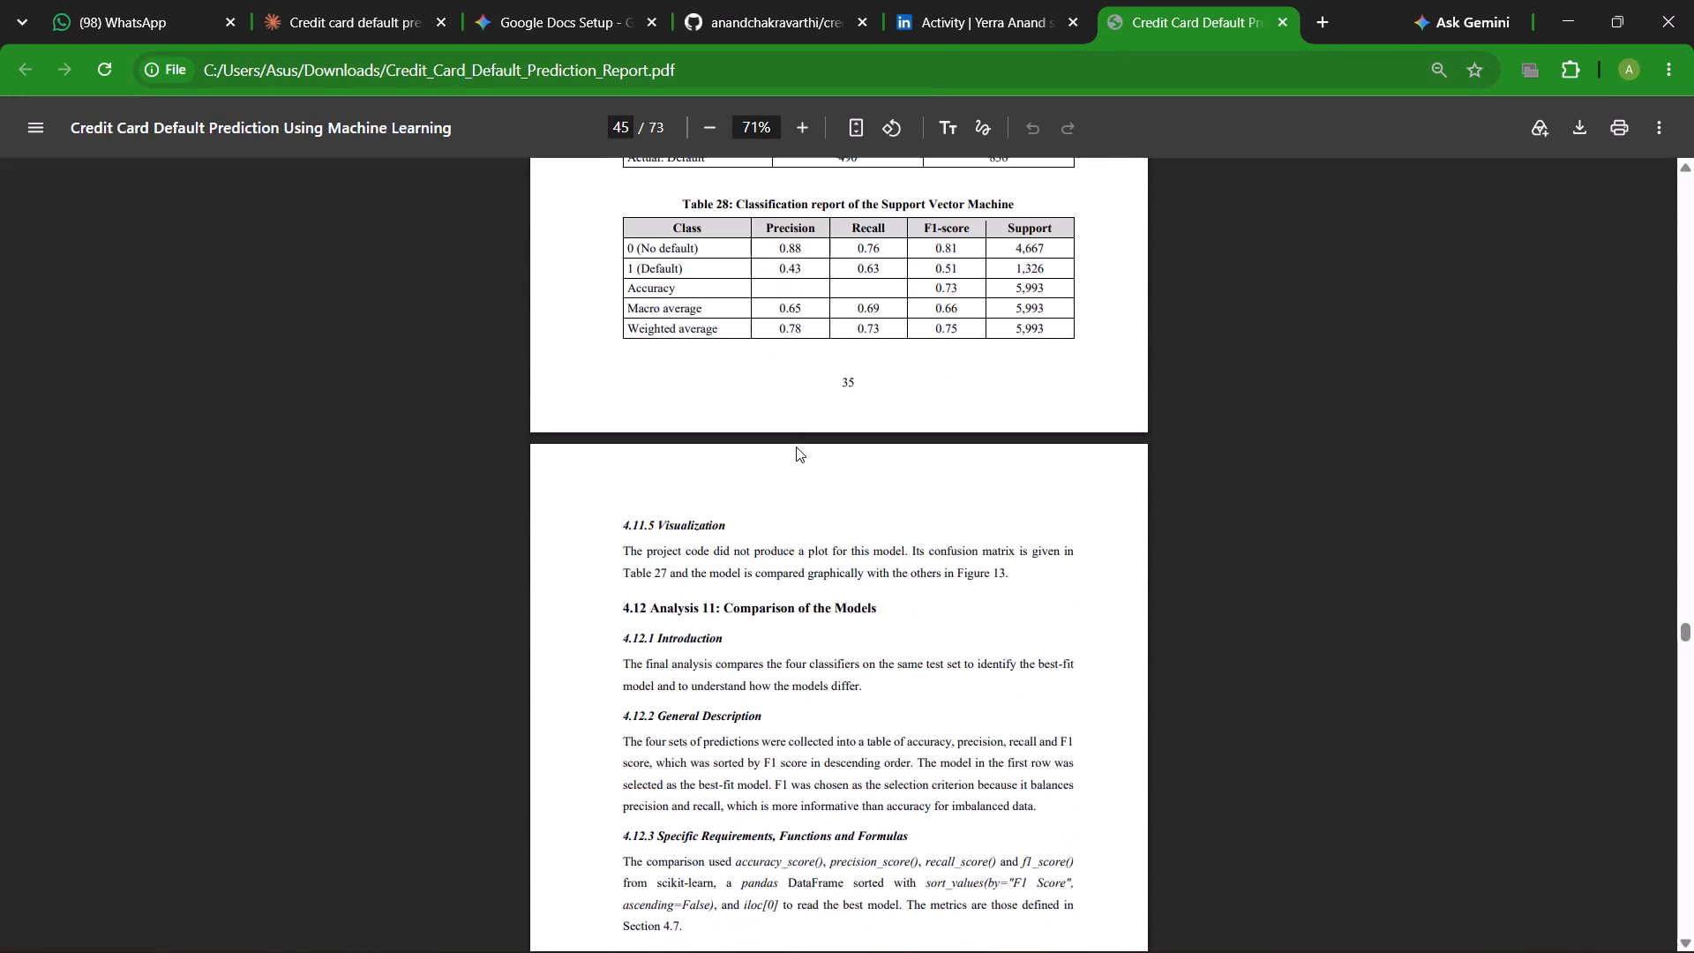
pyautogui.scroll(-8, 796, 446)
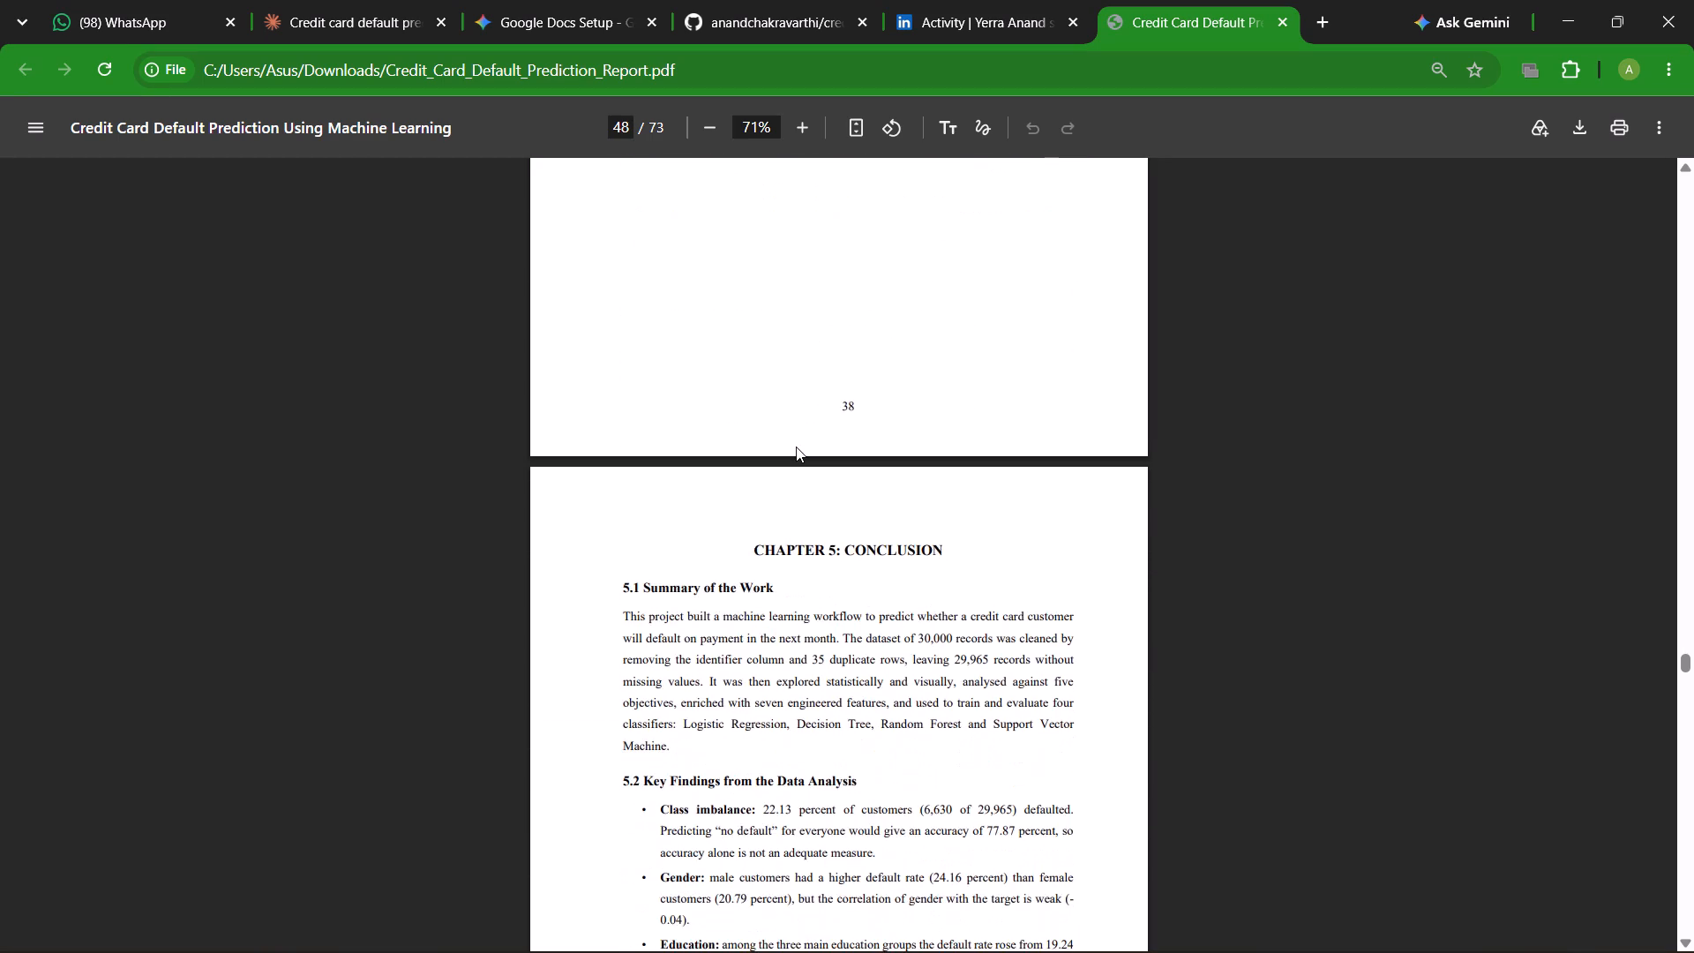
pyautogui.scroll(-3, 796, 446)
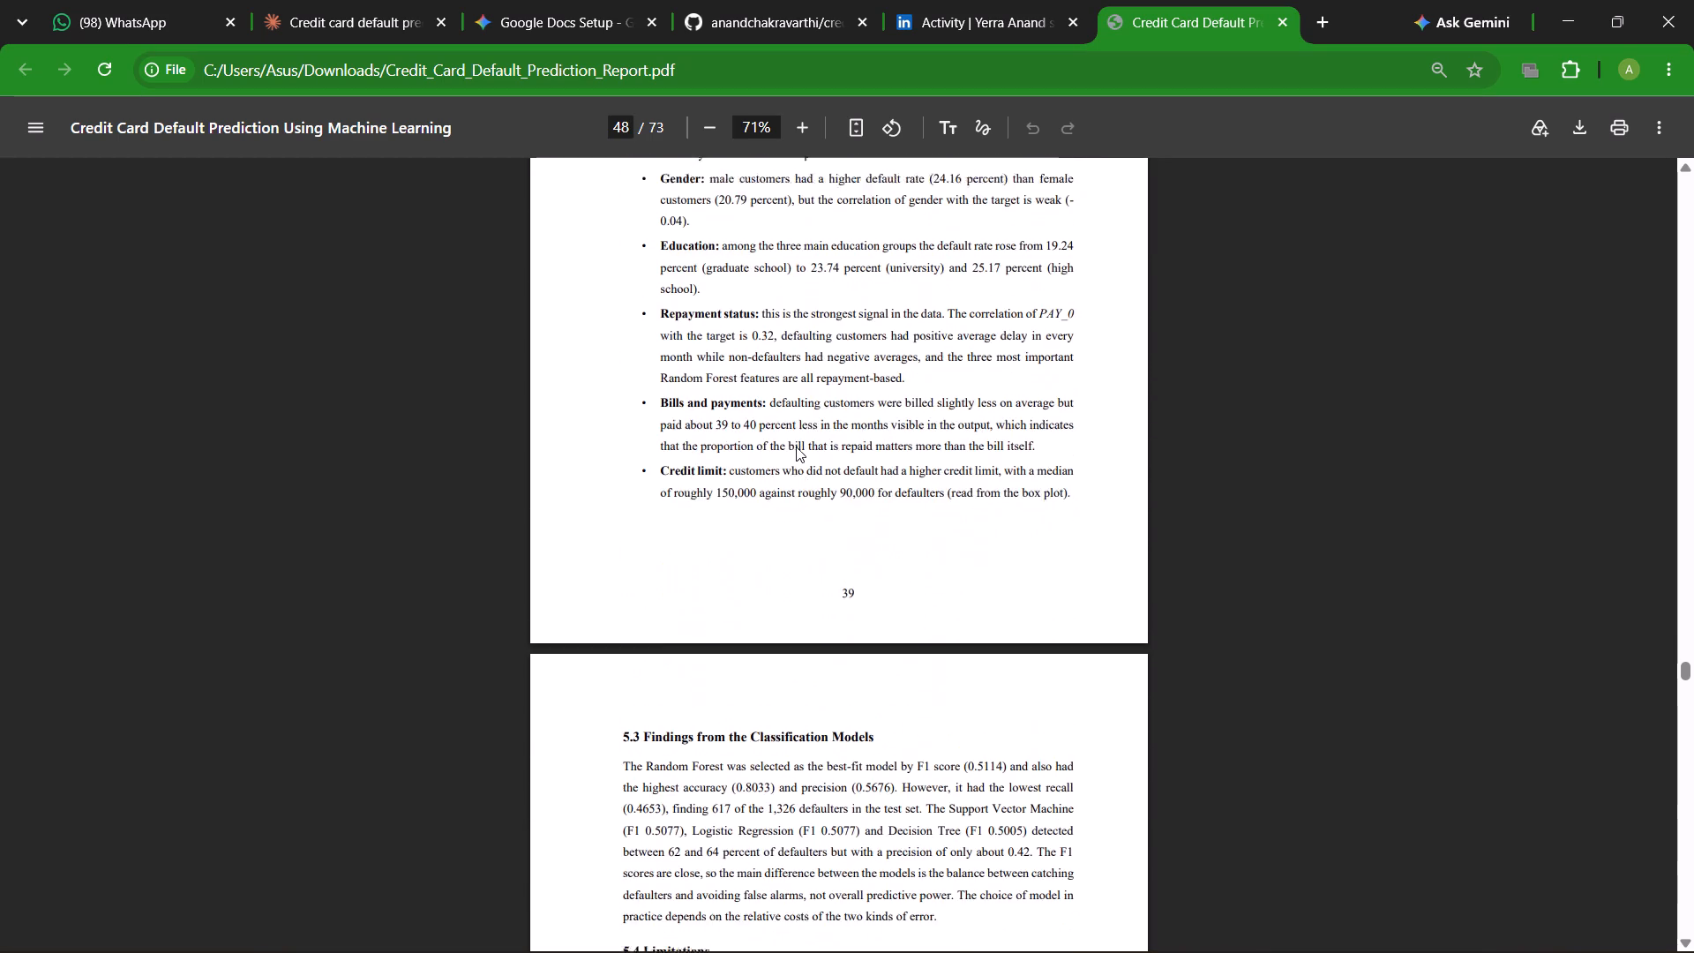
pyautogui.scroll(-6, 796, 446)
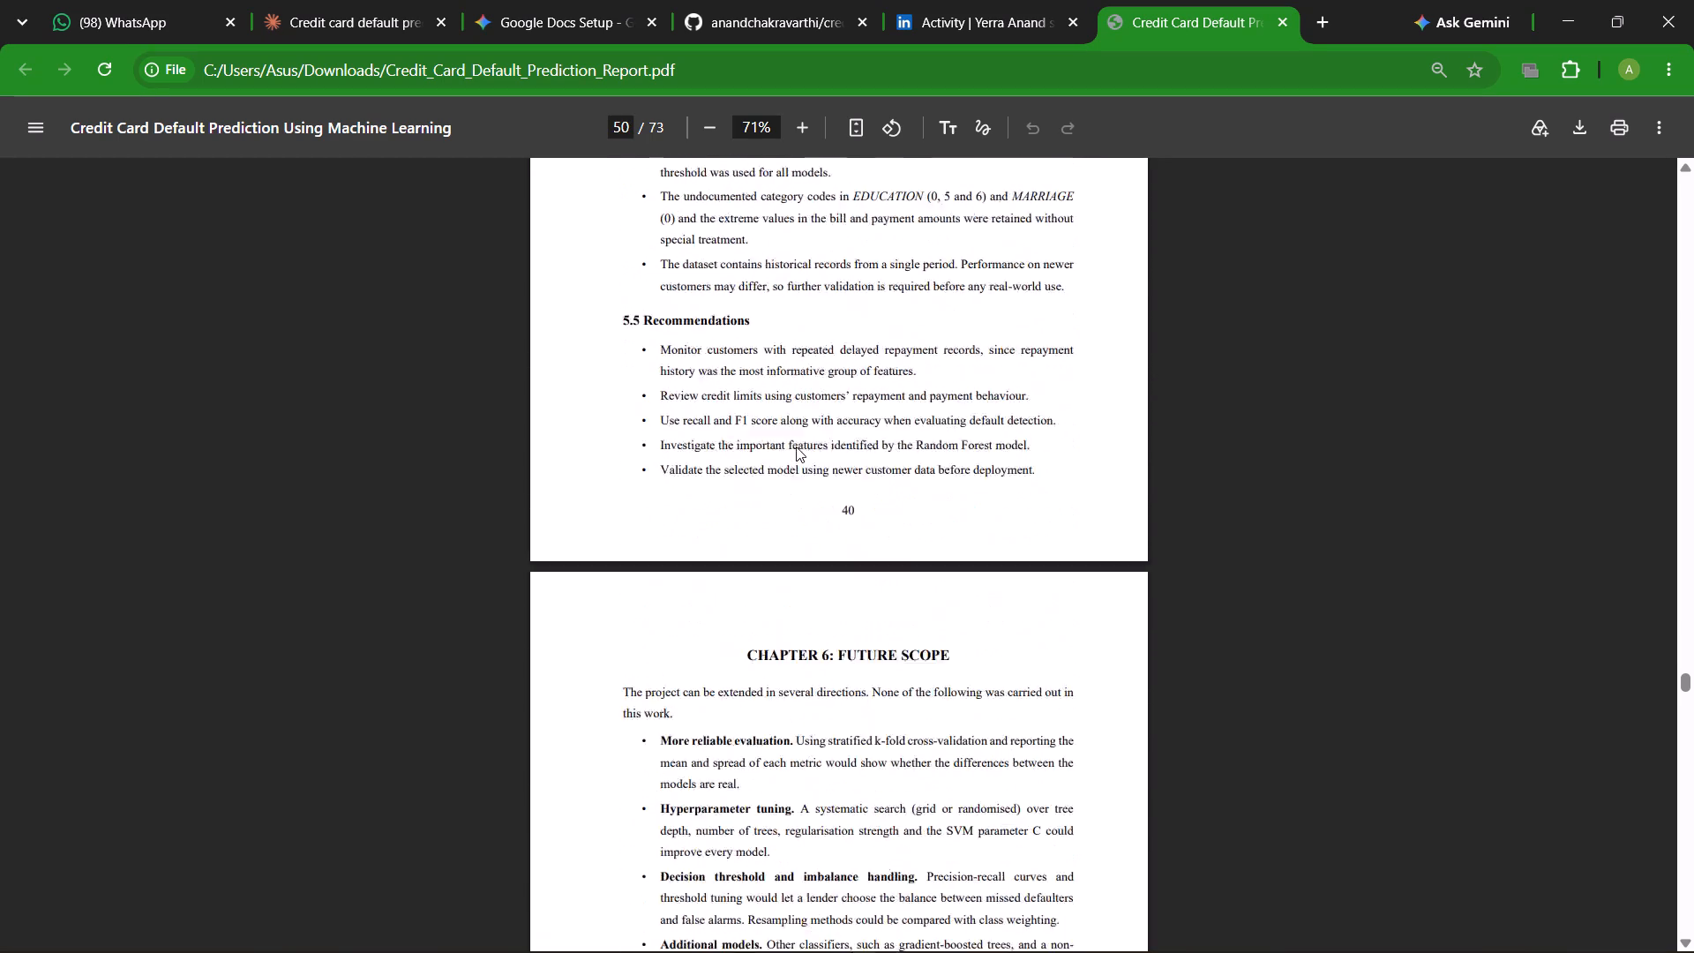
pyautogui.scroll(-4, 796, 446)
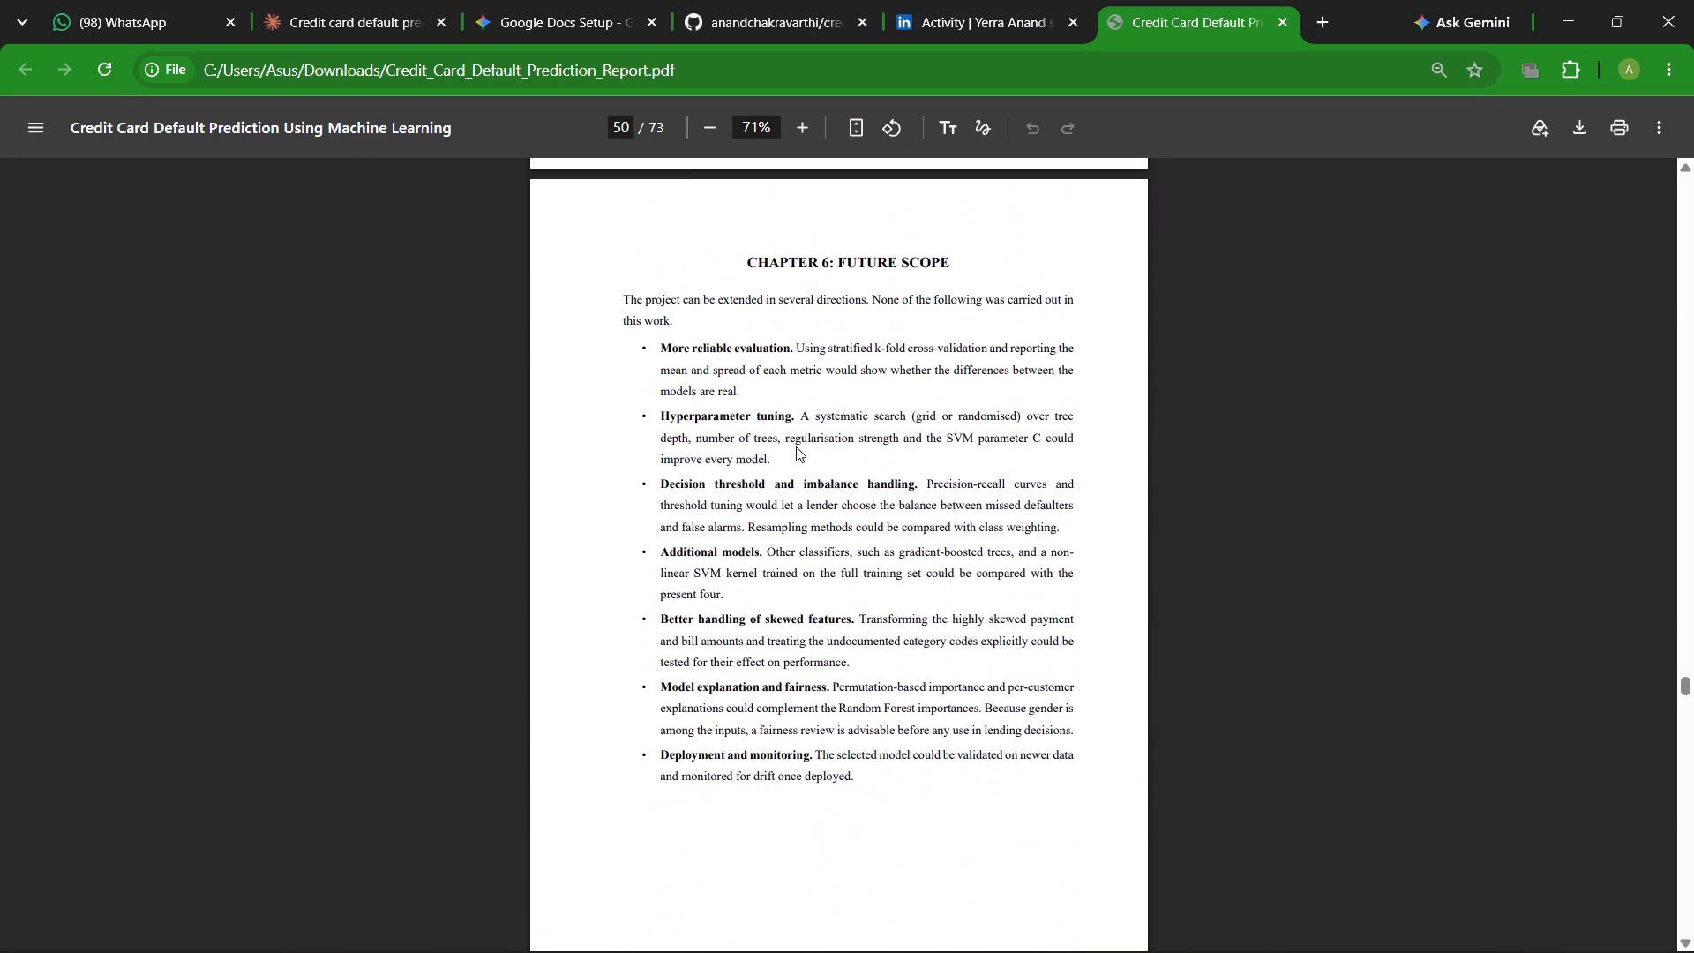
pyautogui.scroll(-4, 796, 446)
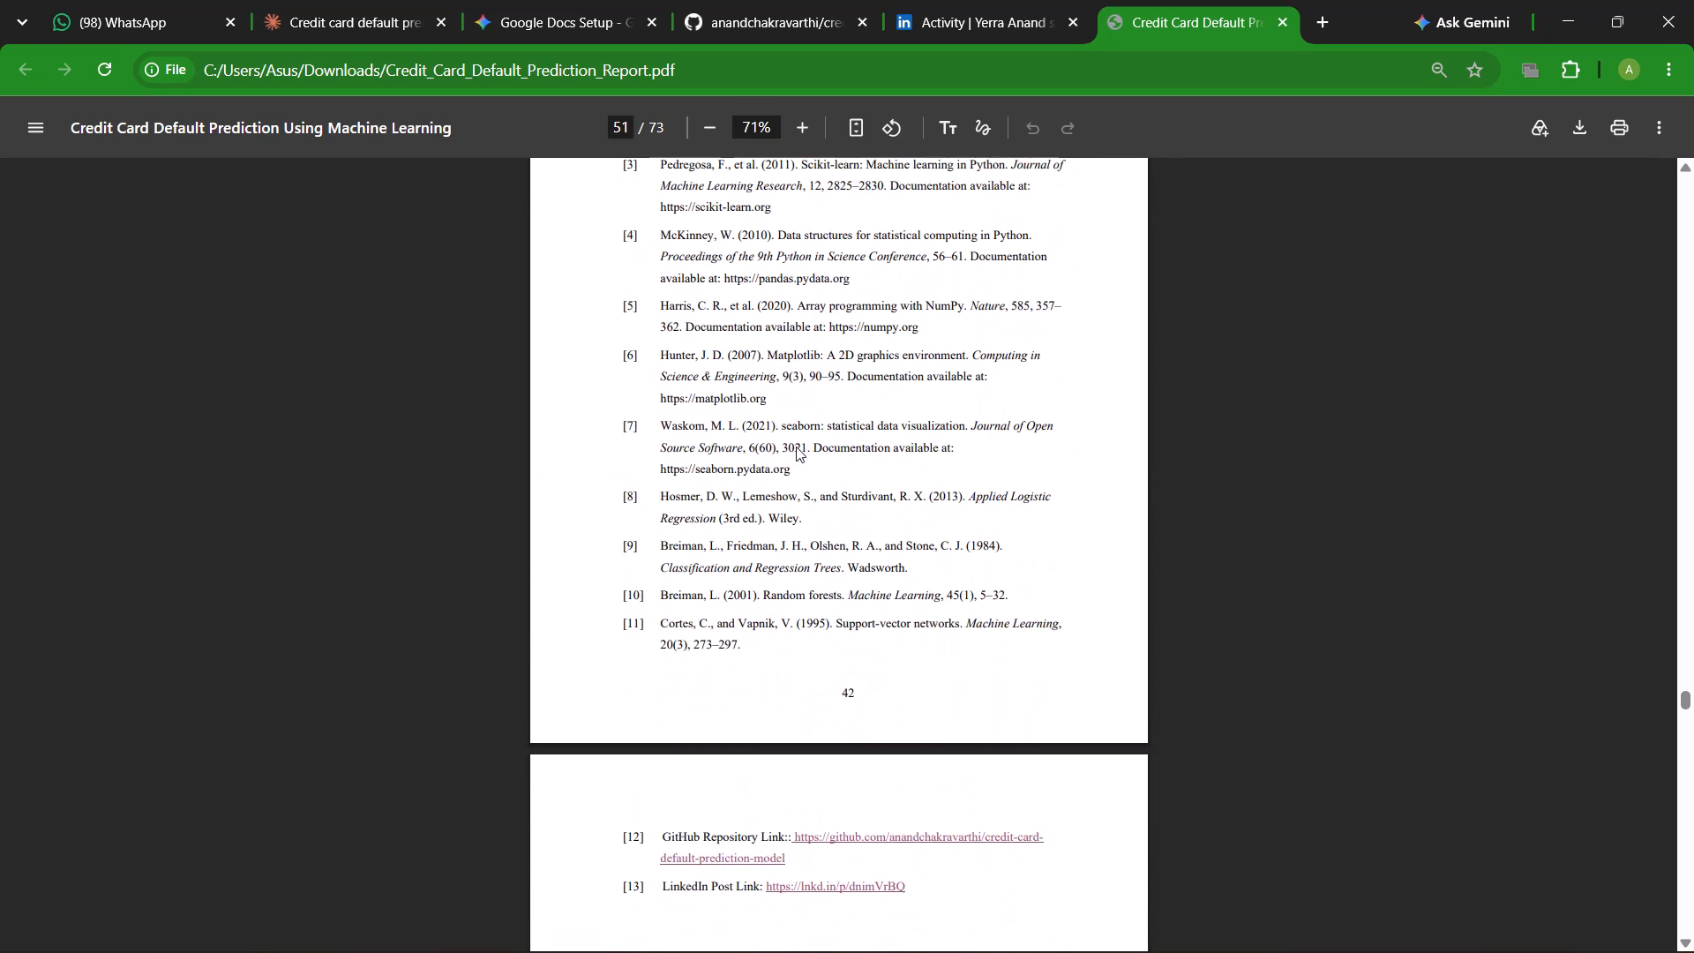
# Test the GitHub repository link in reference [12] of the exported PDF.
pyautogui.scroll(-2, 796, 446)
pyautogui.click(881, 727)
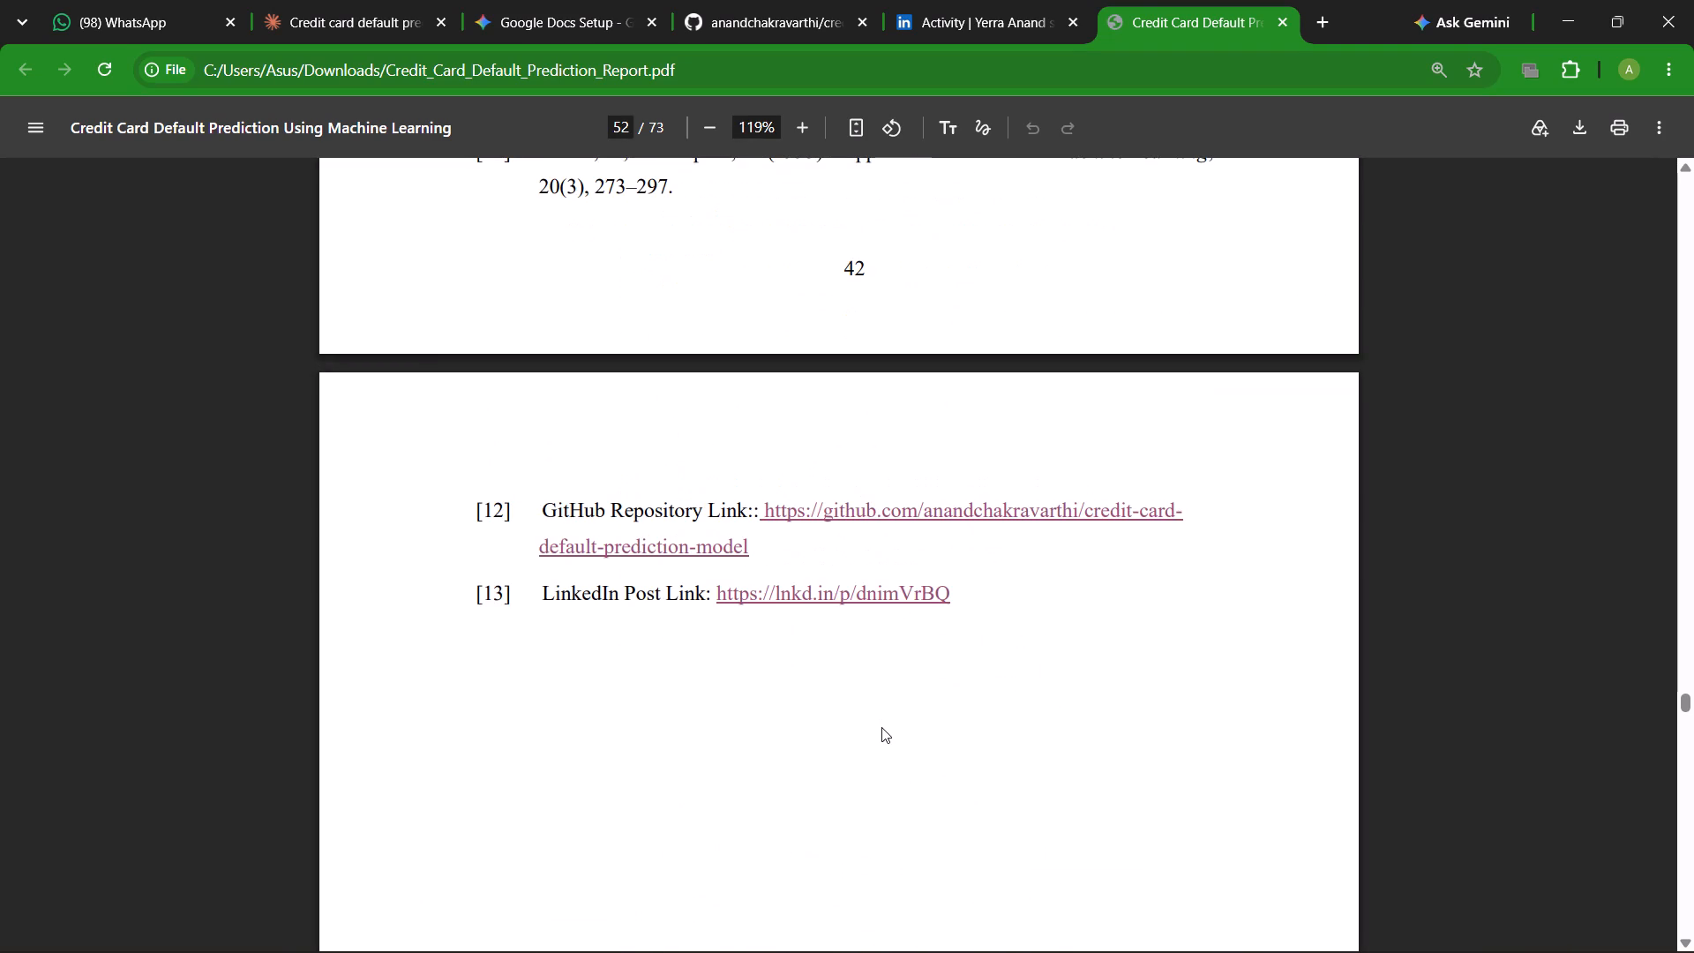
pyautogui.click(715, 548)
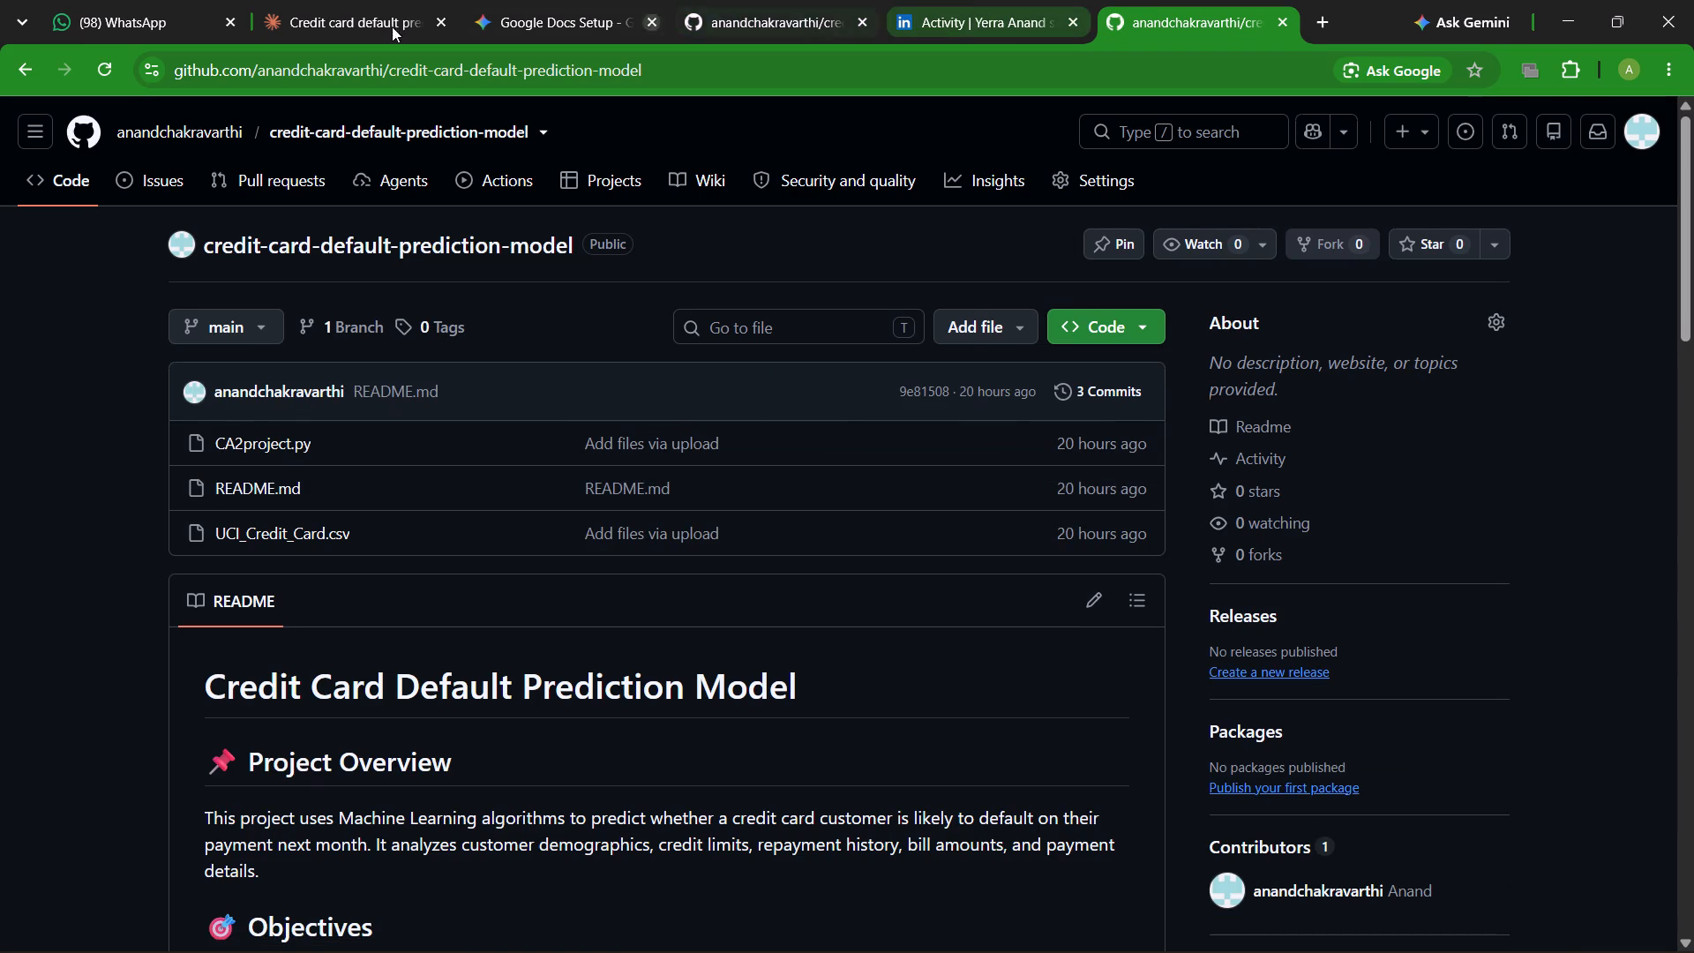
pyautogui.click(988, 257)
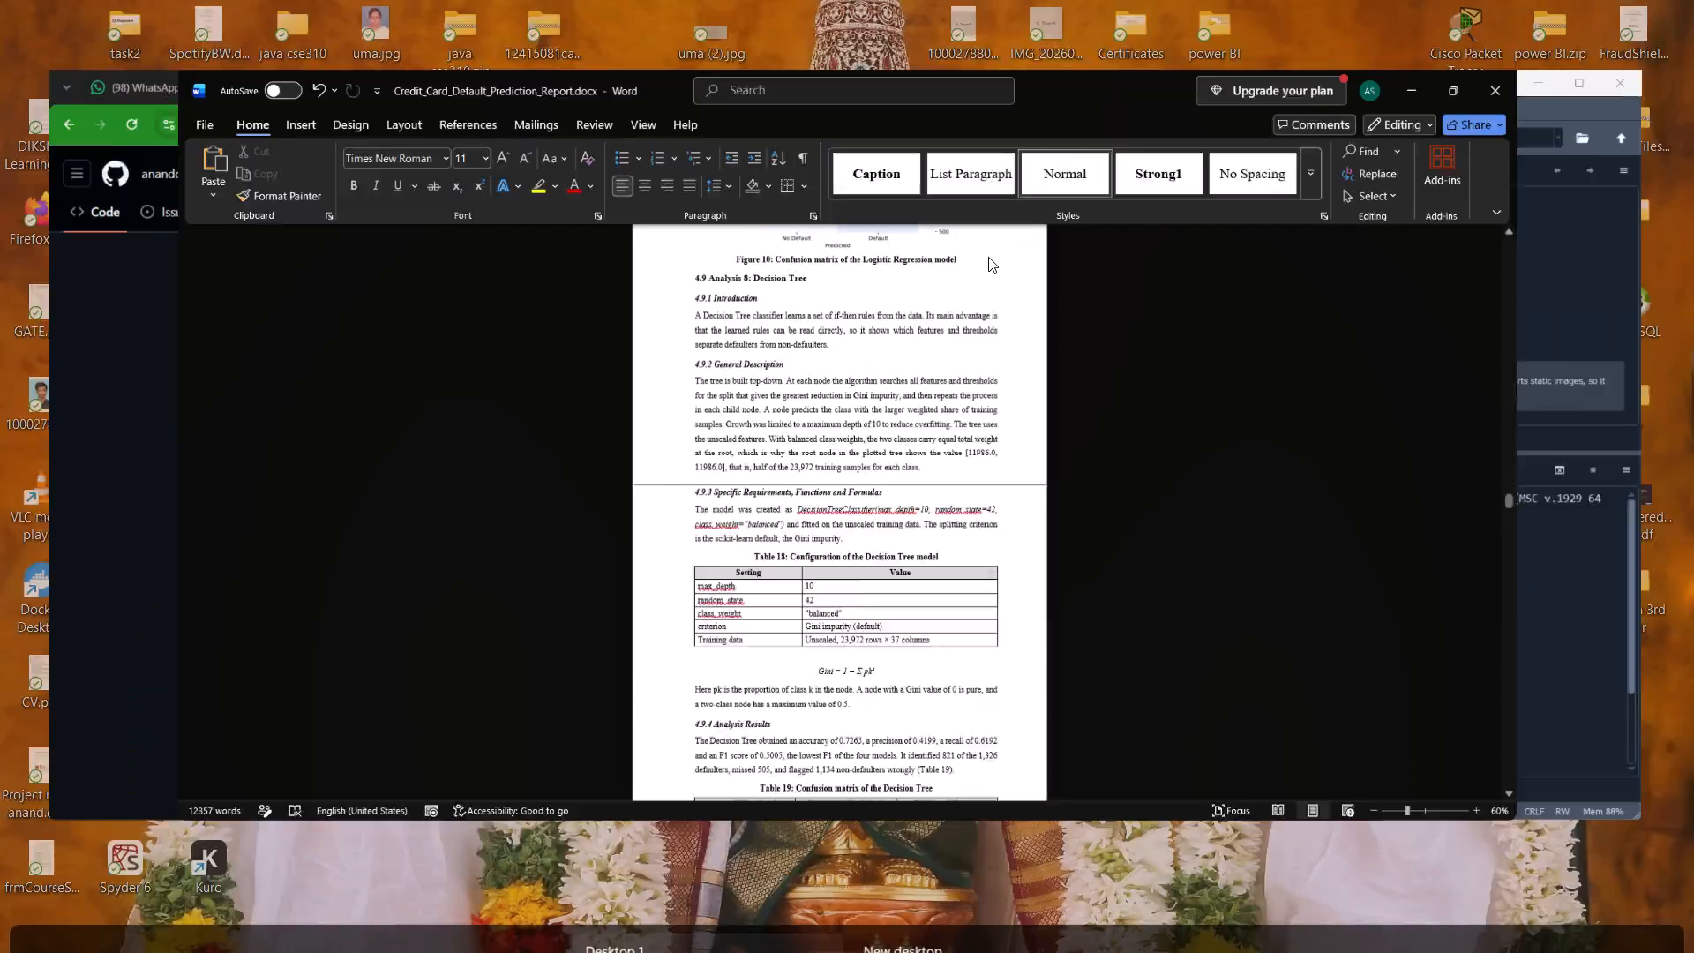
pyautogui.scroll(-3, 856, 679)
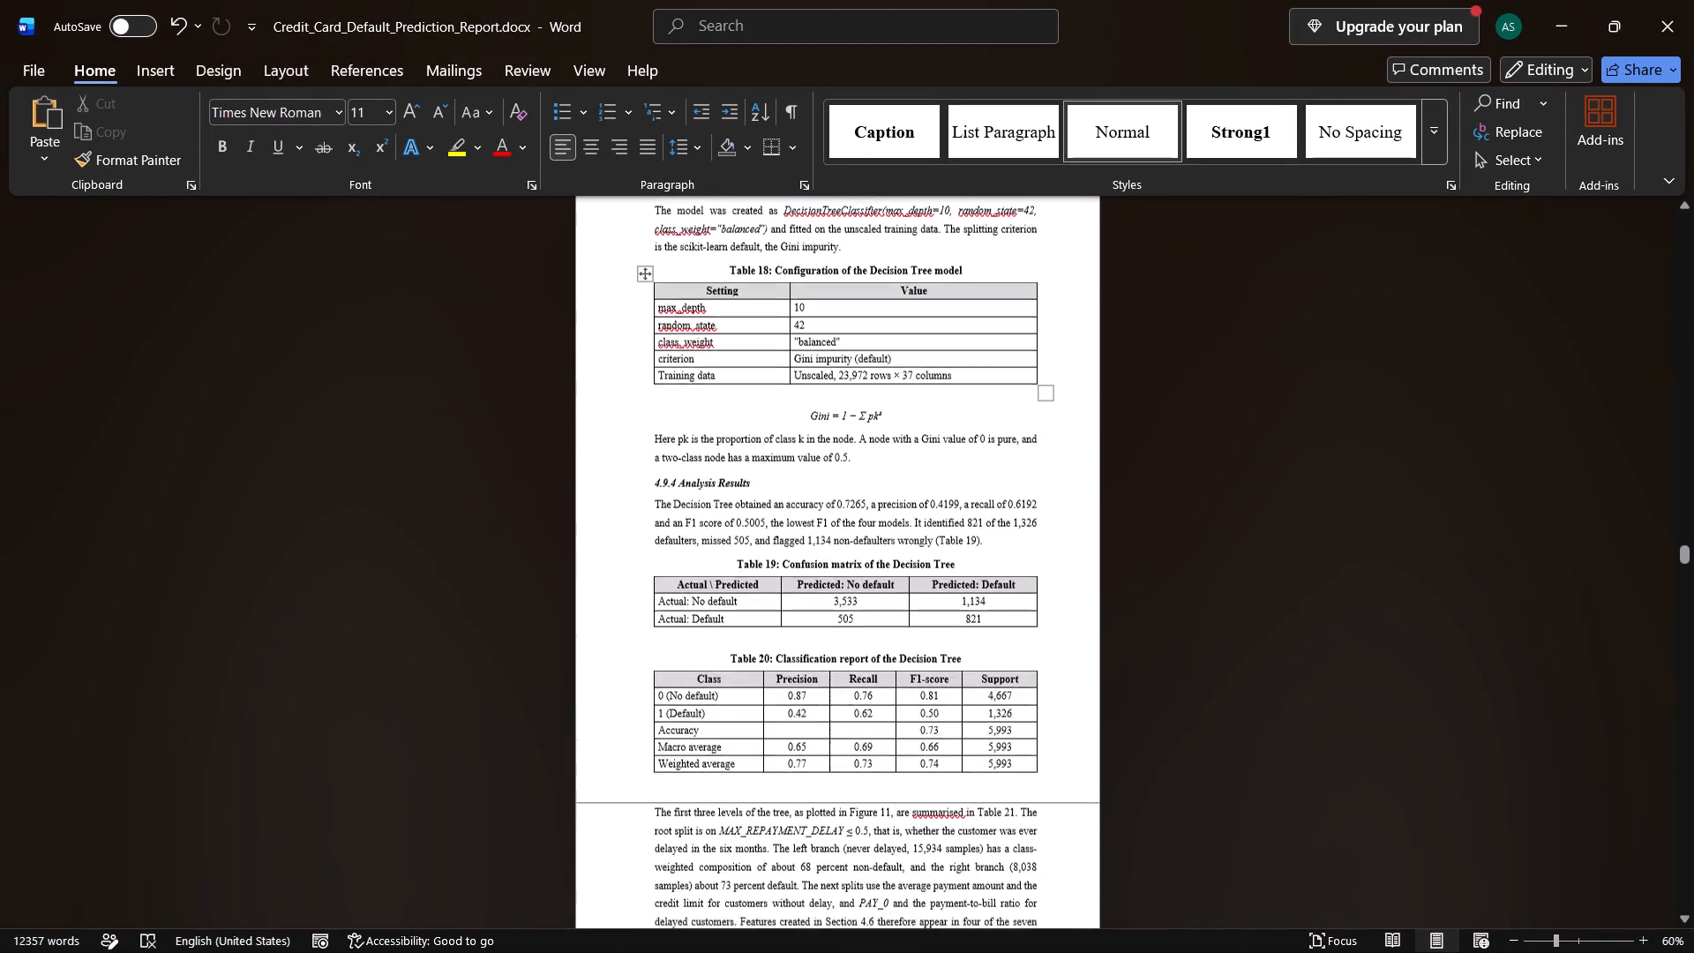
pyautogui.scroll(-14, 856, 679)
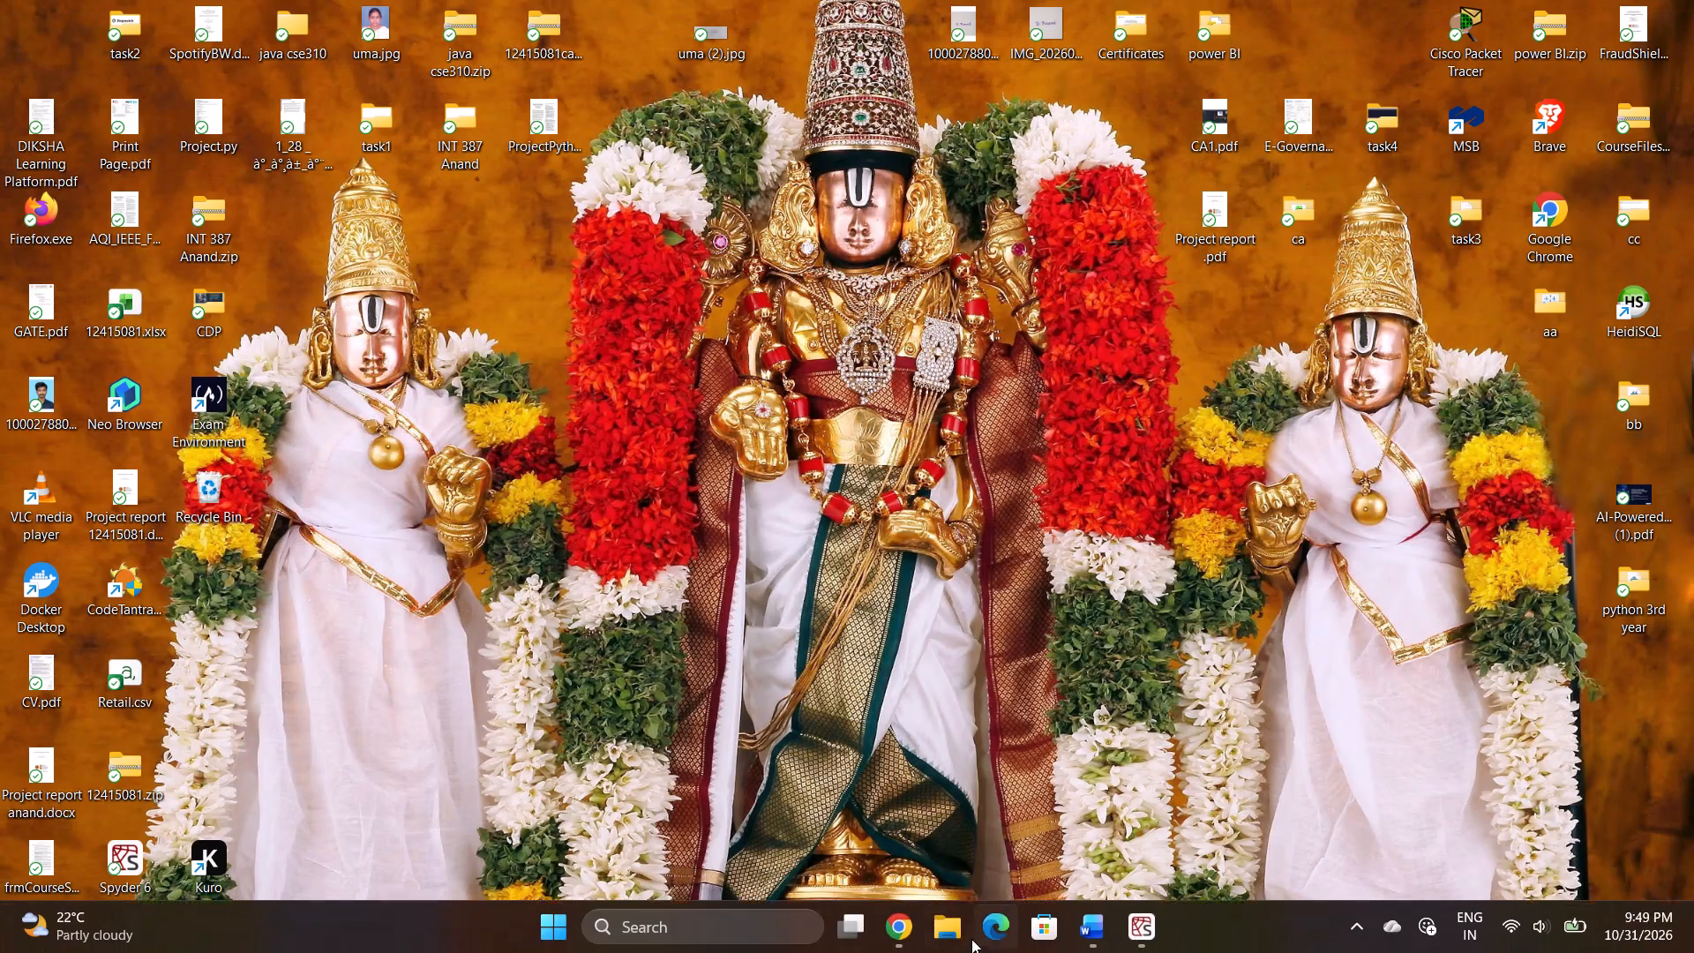
# Dismiss the Spyder update prompt and open Credit_Card_Default_Prediction_Report.pdf from the recent files in File Explorer.
pyautogui.doubleClick(941, 931)
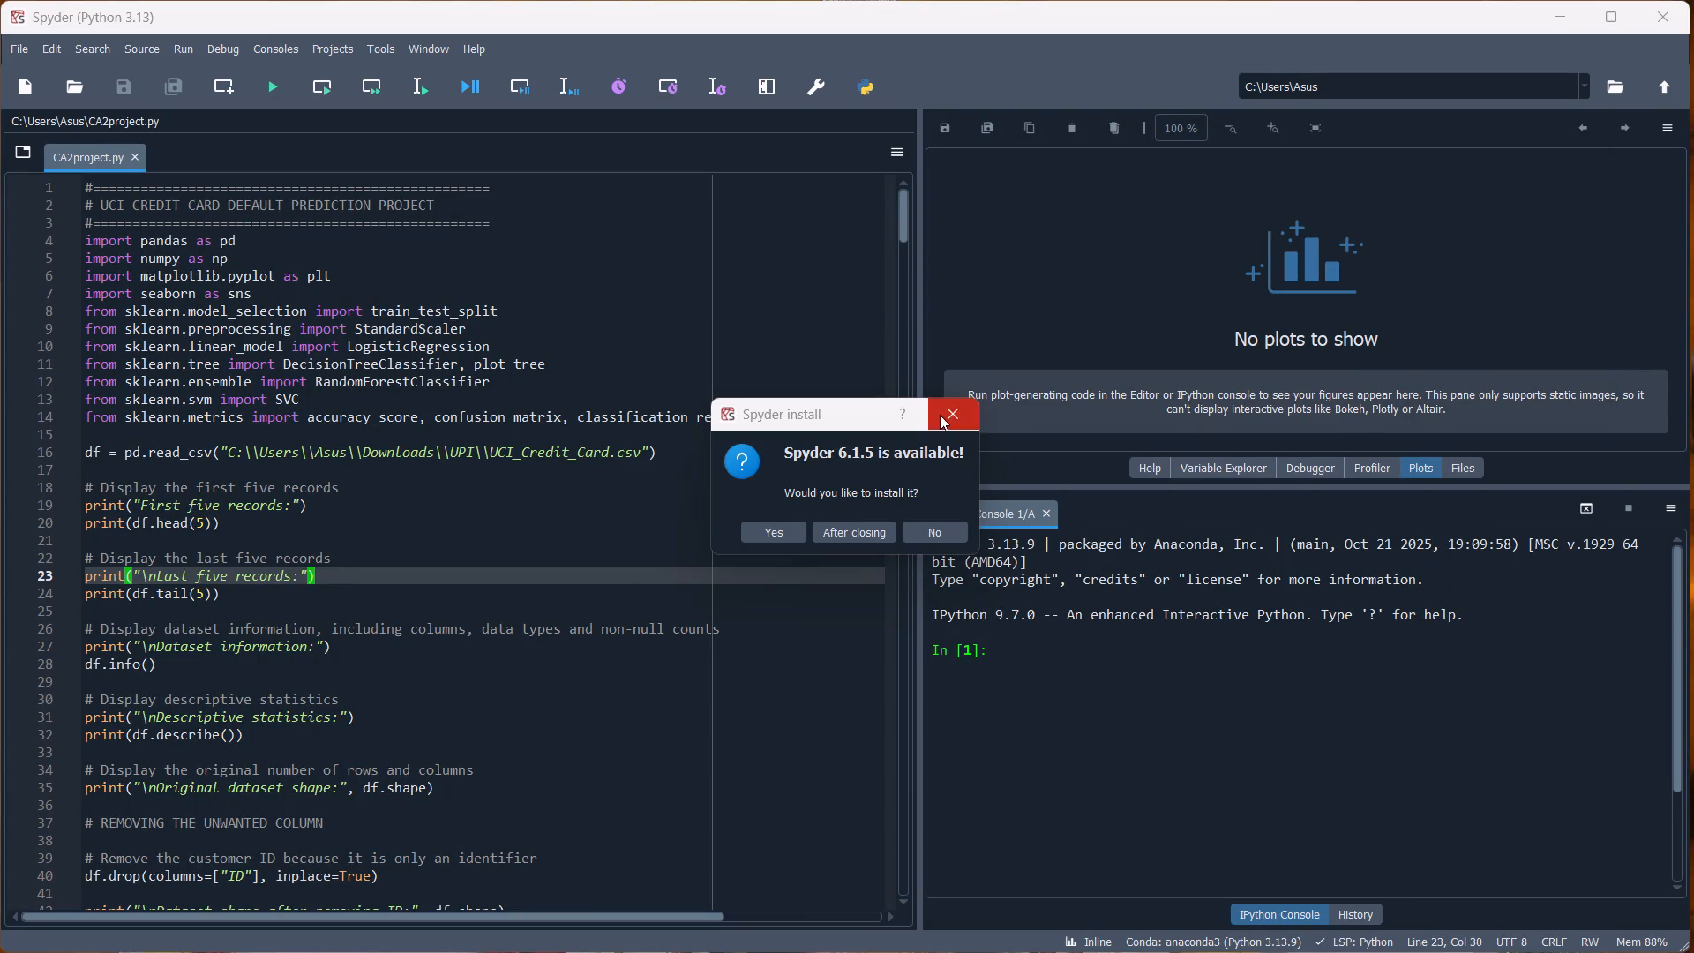
pyautogui.click(943, 413)
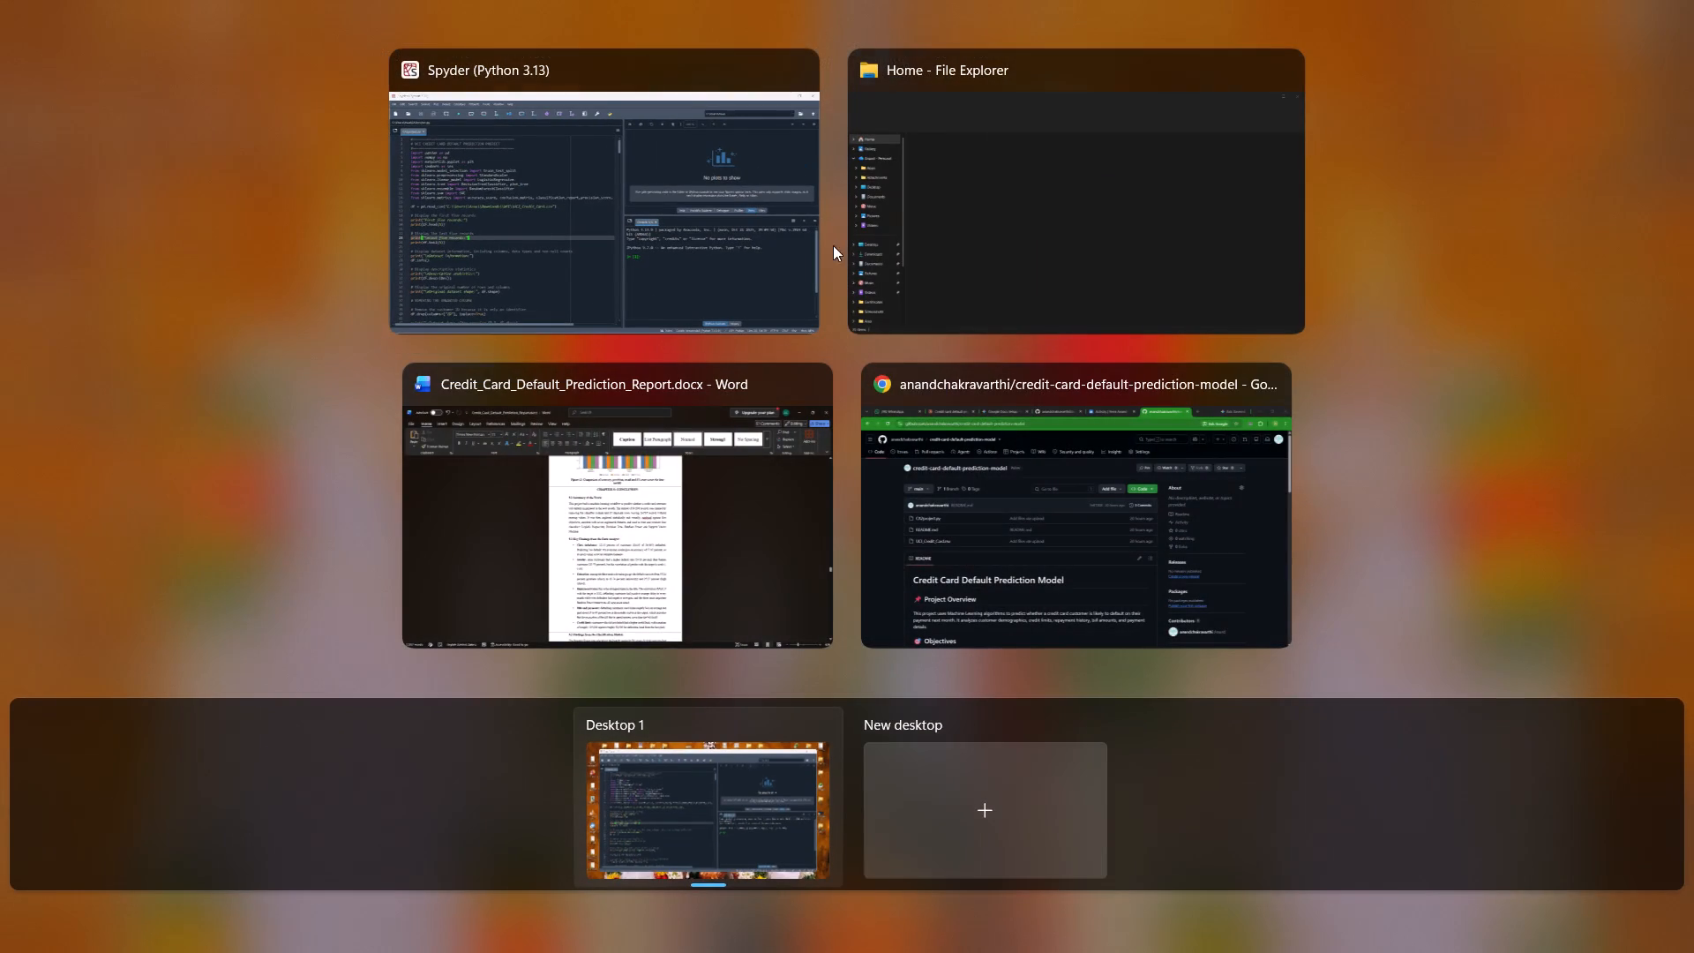
pyautogui.click(1021, 189)
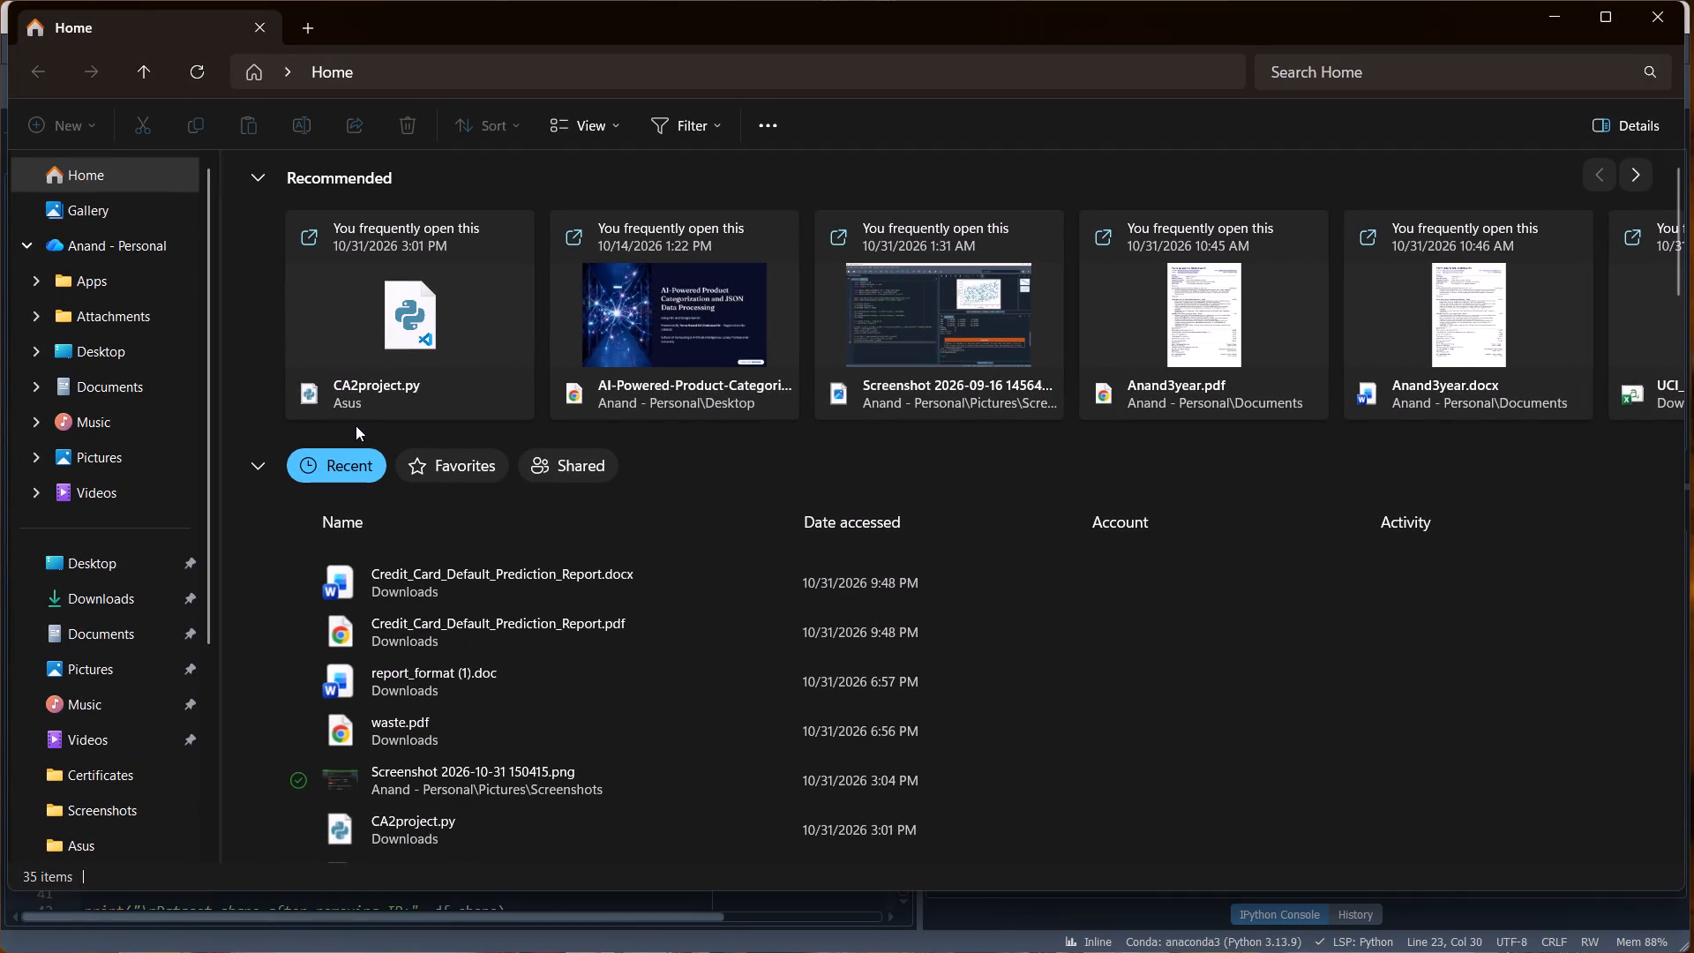
pyautogui.doubleClick(460, 647)
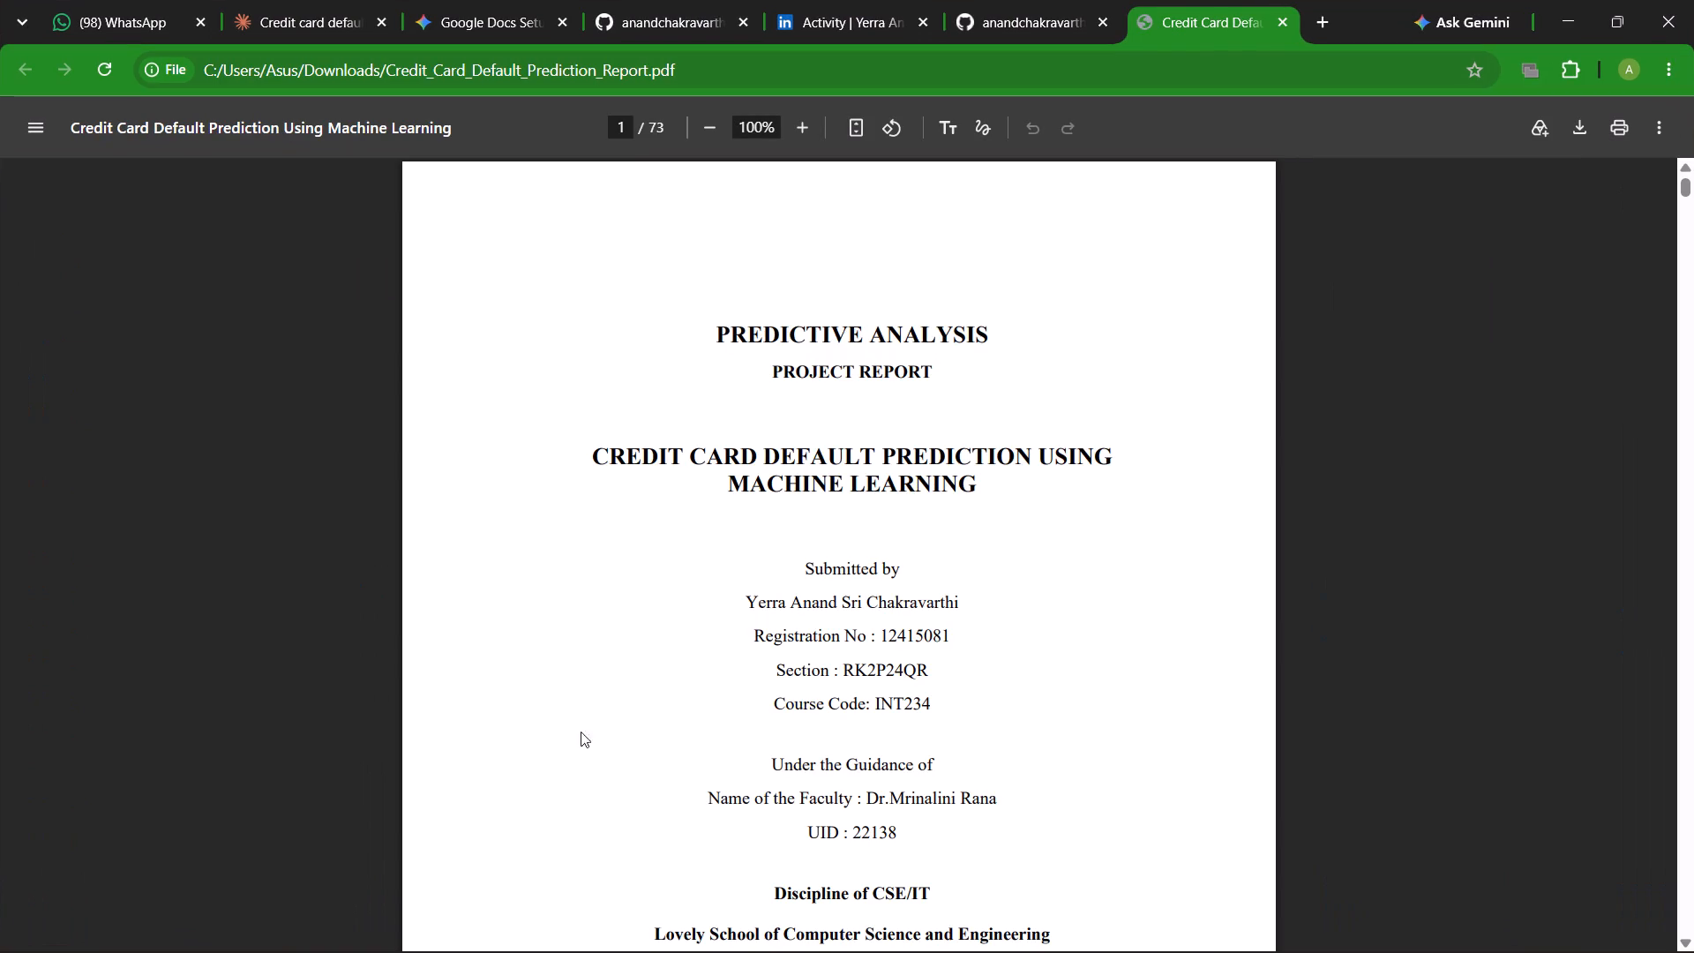
# Review the reopened PDF from the title page through to the last pages of the Appendix A code.
pyautogui.scroll(-19, 762, 516)
pyautogui.scroll(-11, 762, 516)
pyautogui.scroll(-16, 762, 516)
pyautogui.scroll(-16, 762, 516)
pyautogui.scroll(-17, 762, 516)
pyautogui.scroll(-5, 762, 516)
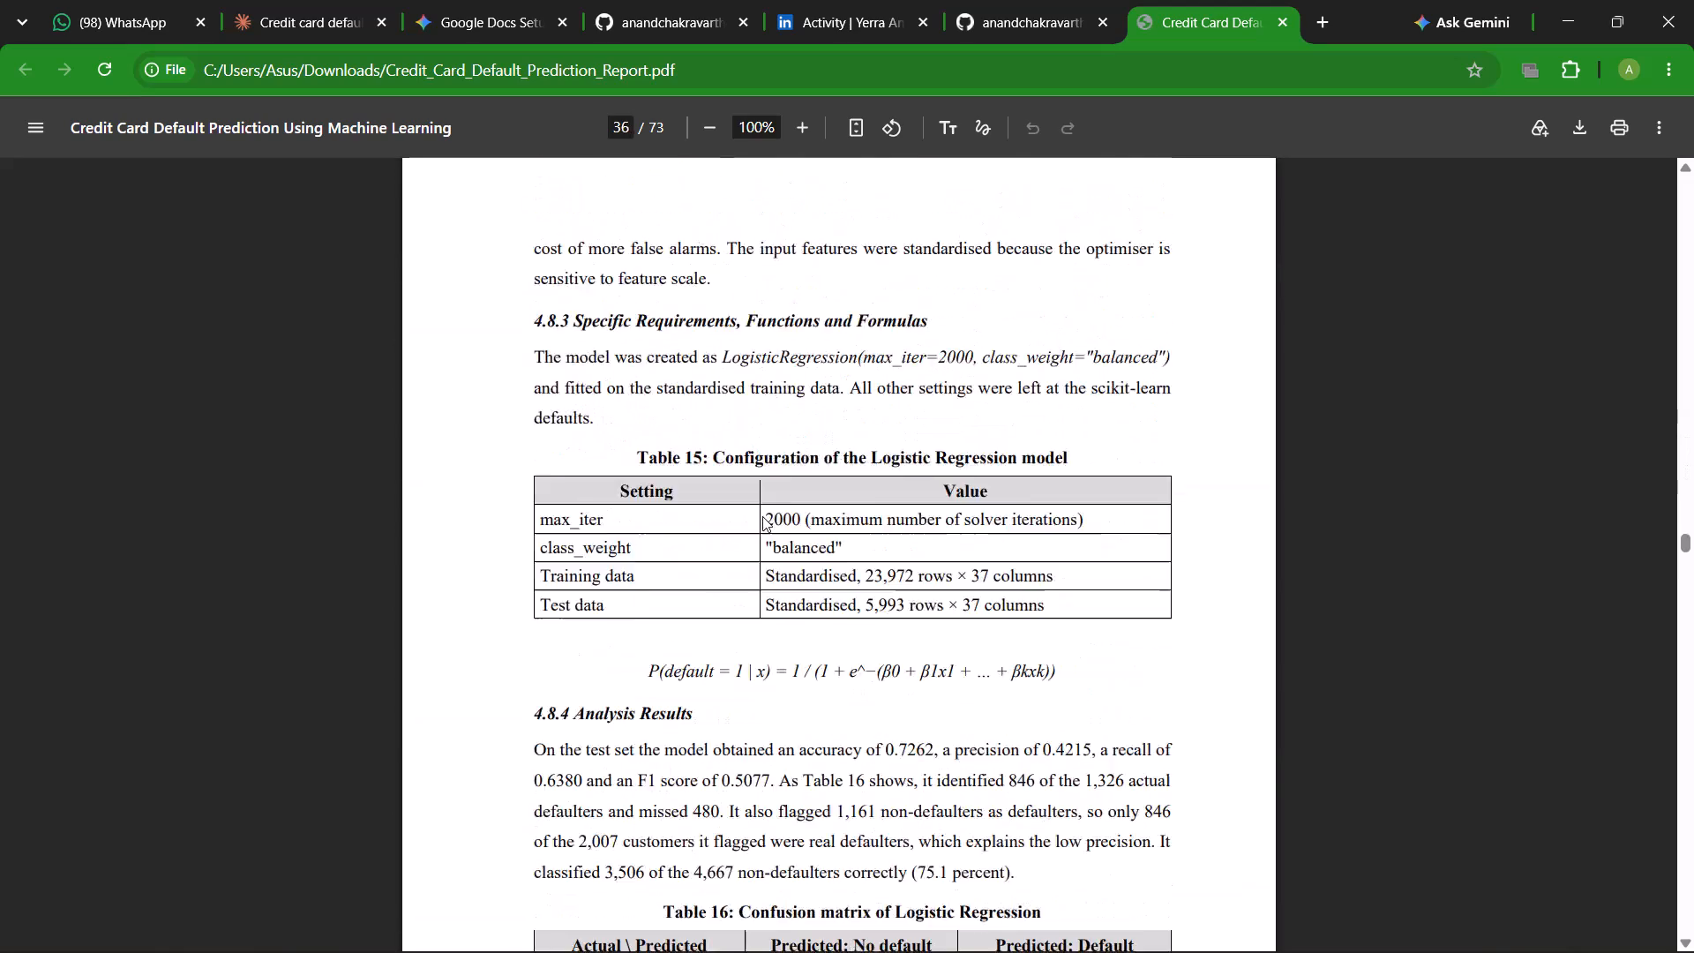
pyautogui.scroll(-6, 762, 516)
pyautogui.scroll(-20, 762, 516)
pyautogui.scroll(-11, 762, 516)
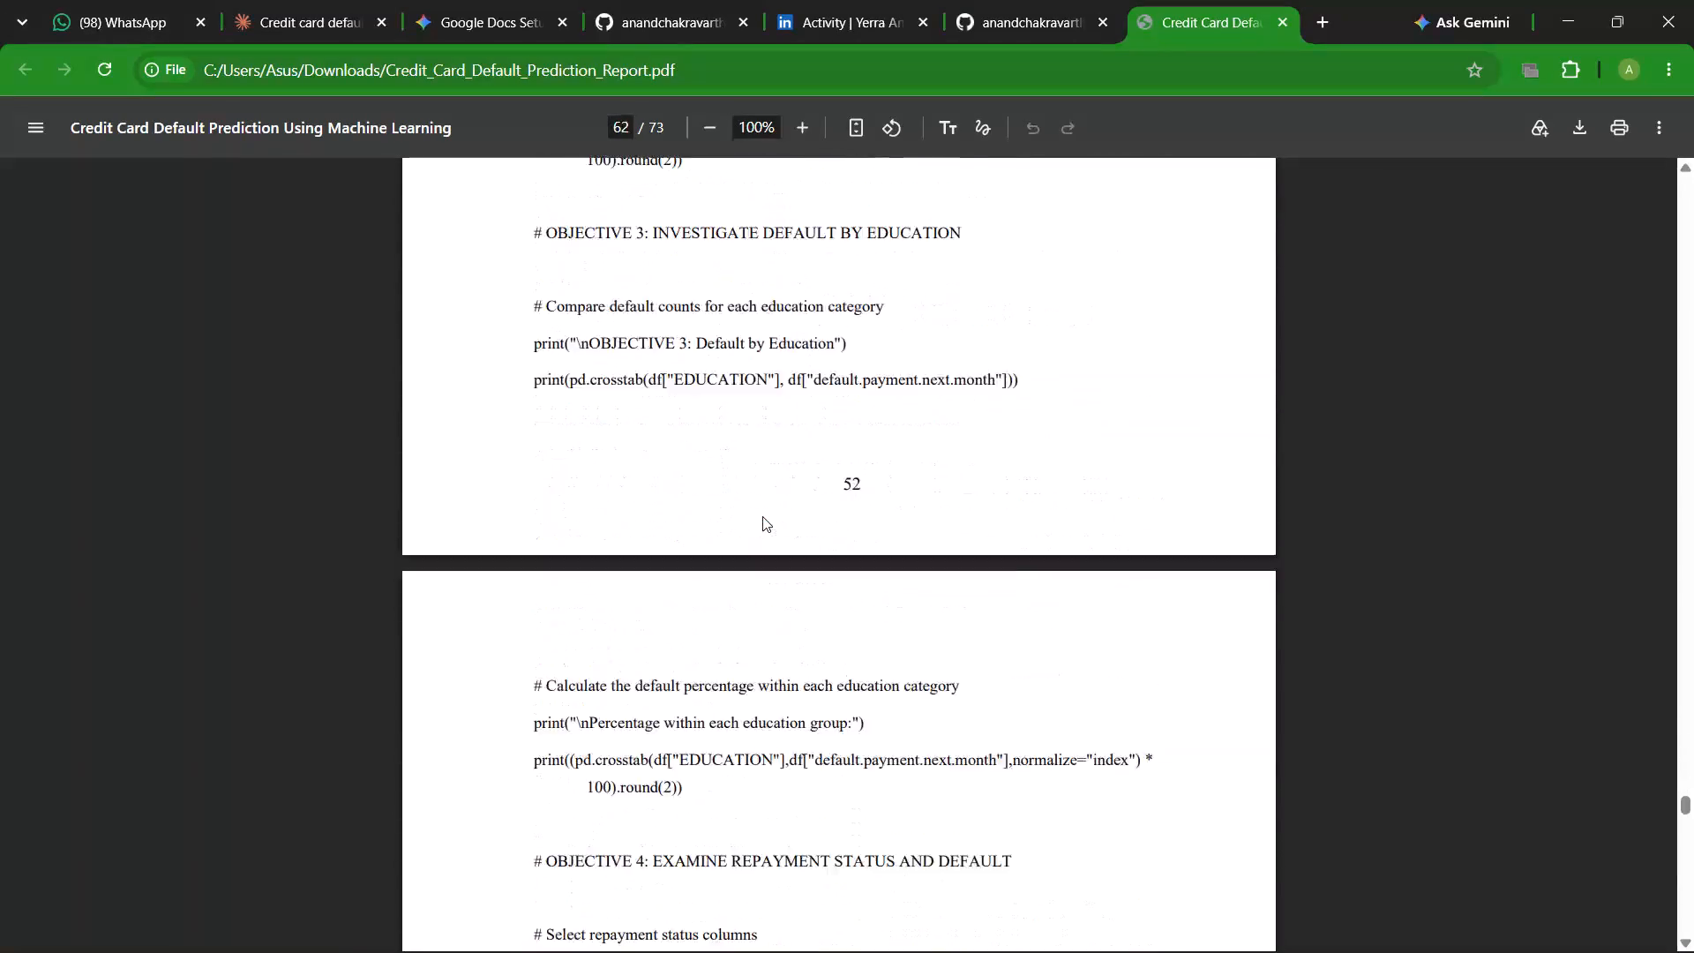
pyautogui.scroll(-17, 762, 516)
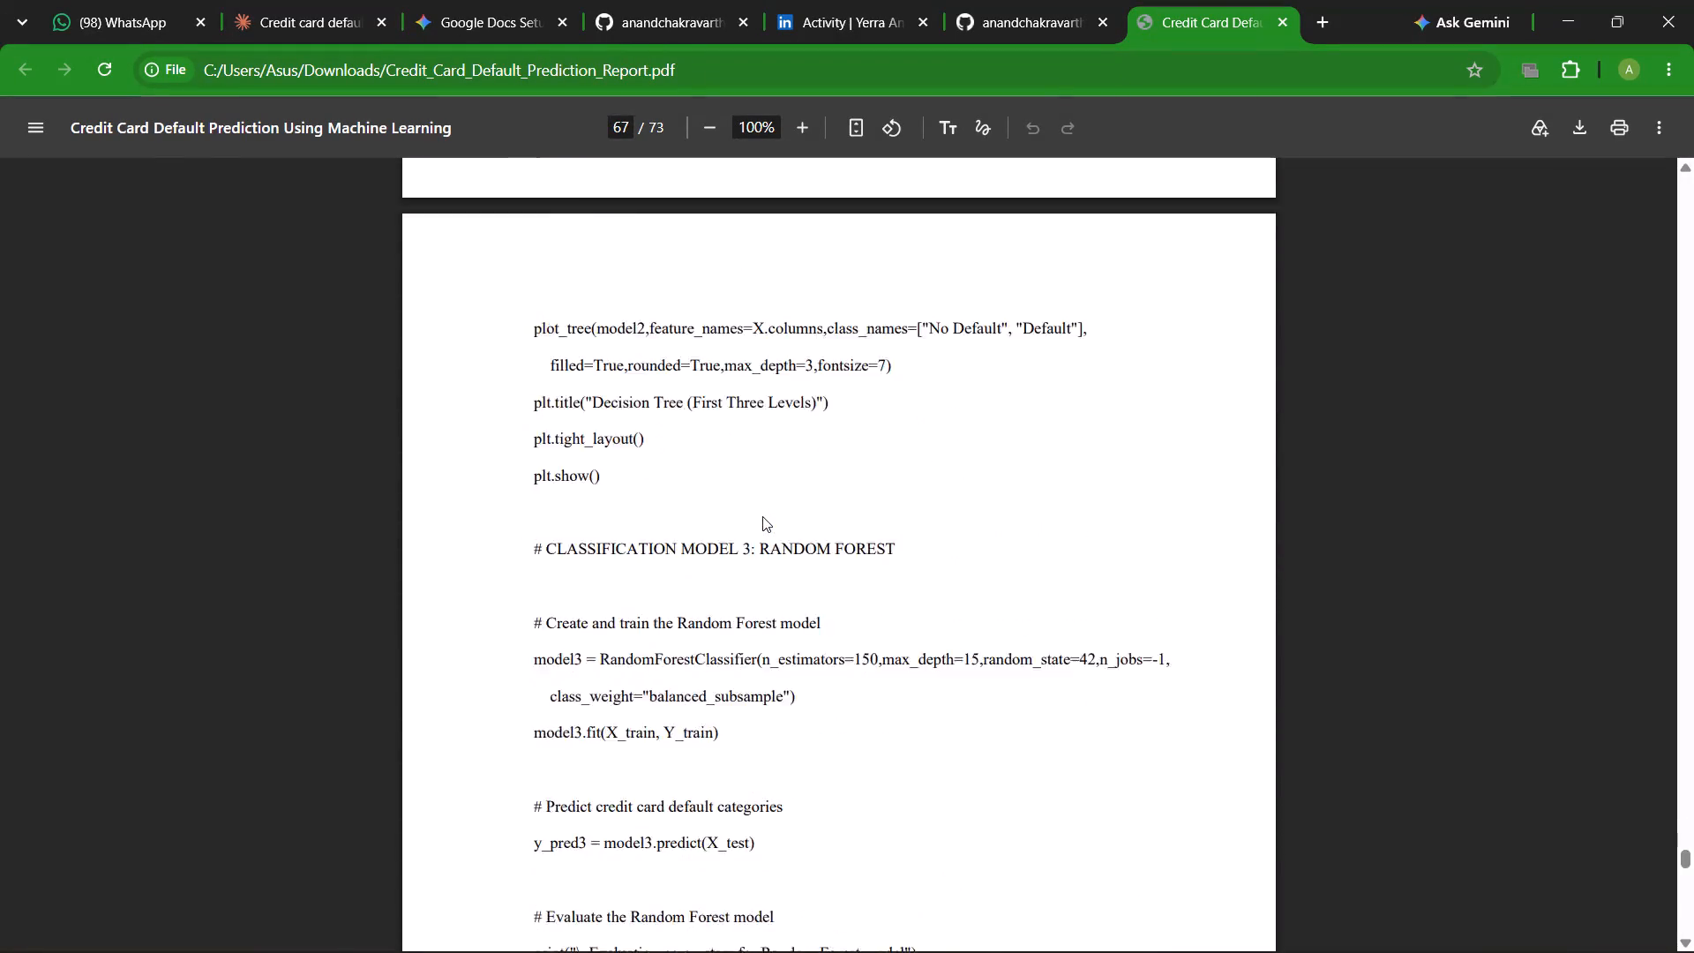
pyautogui.scroll(-13, 762, 516)
pyautogui.scroll(3, 762, 516)
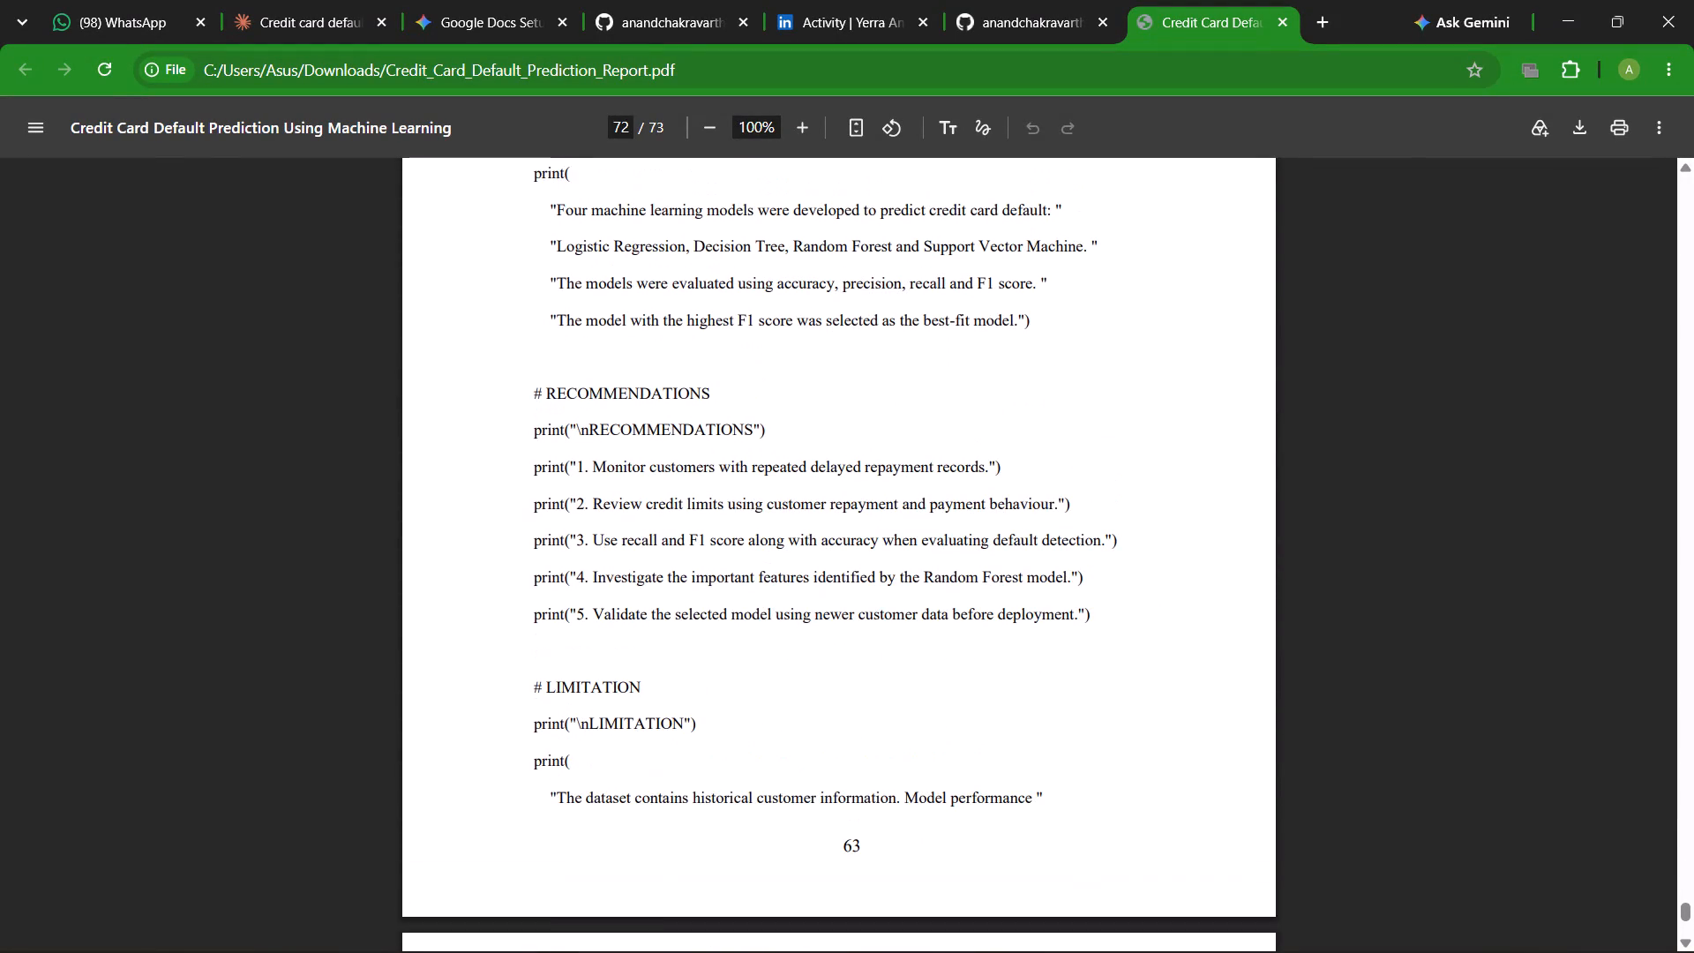
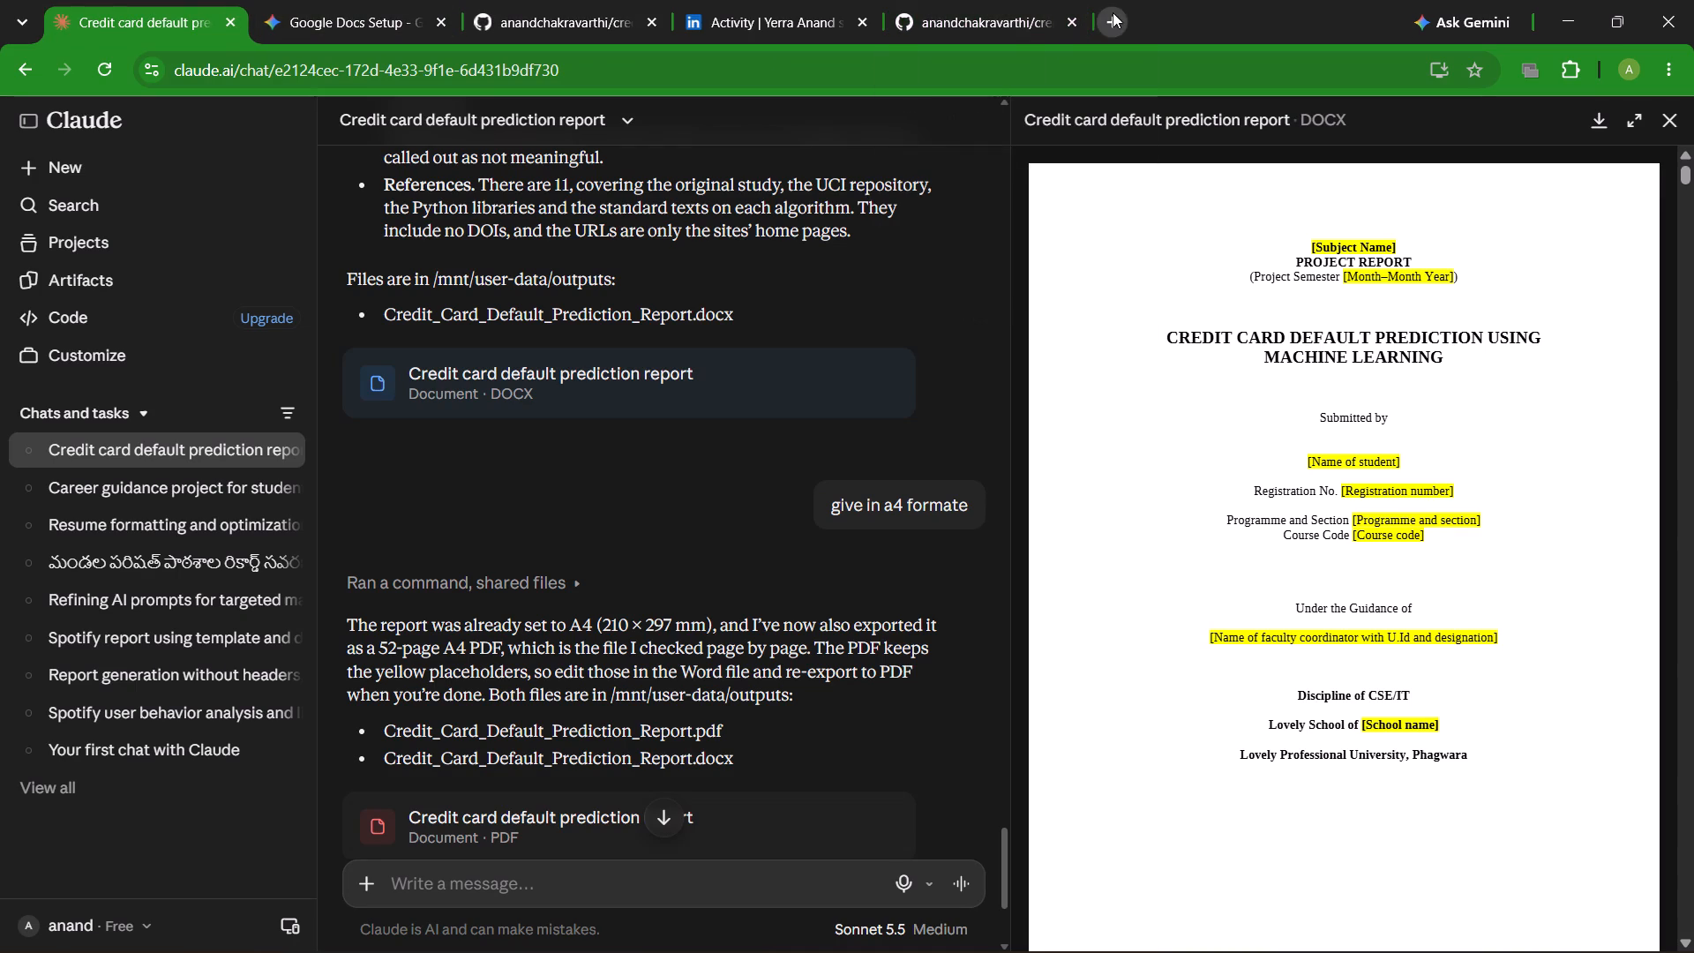
# Open WhatsApp Web (web.whatsapp.com) in a new Chrome tab.
pyautogui.click(1112, 14)
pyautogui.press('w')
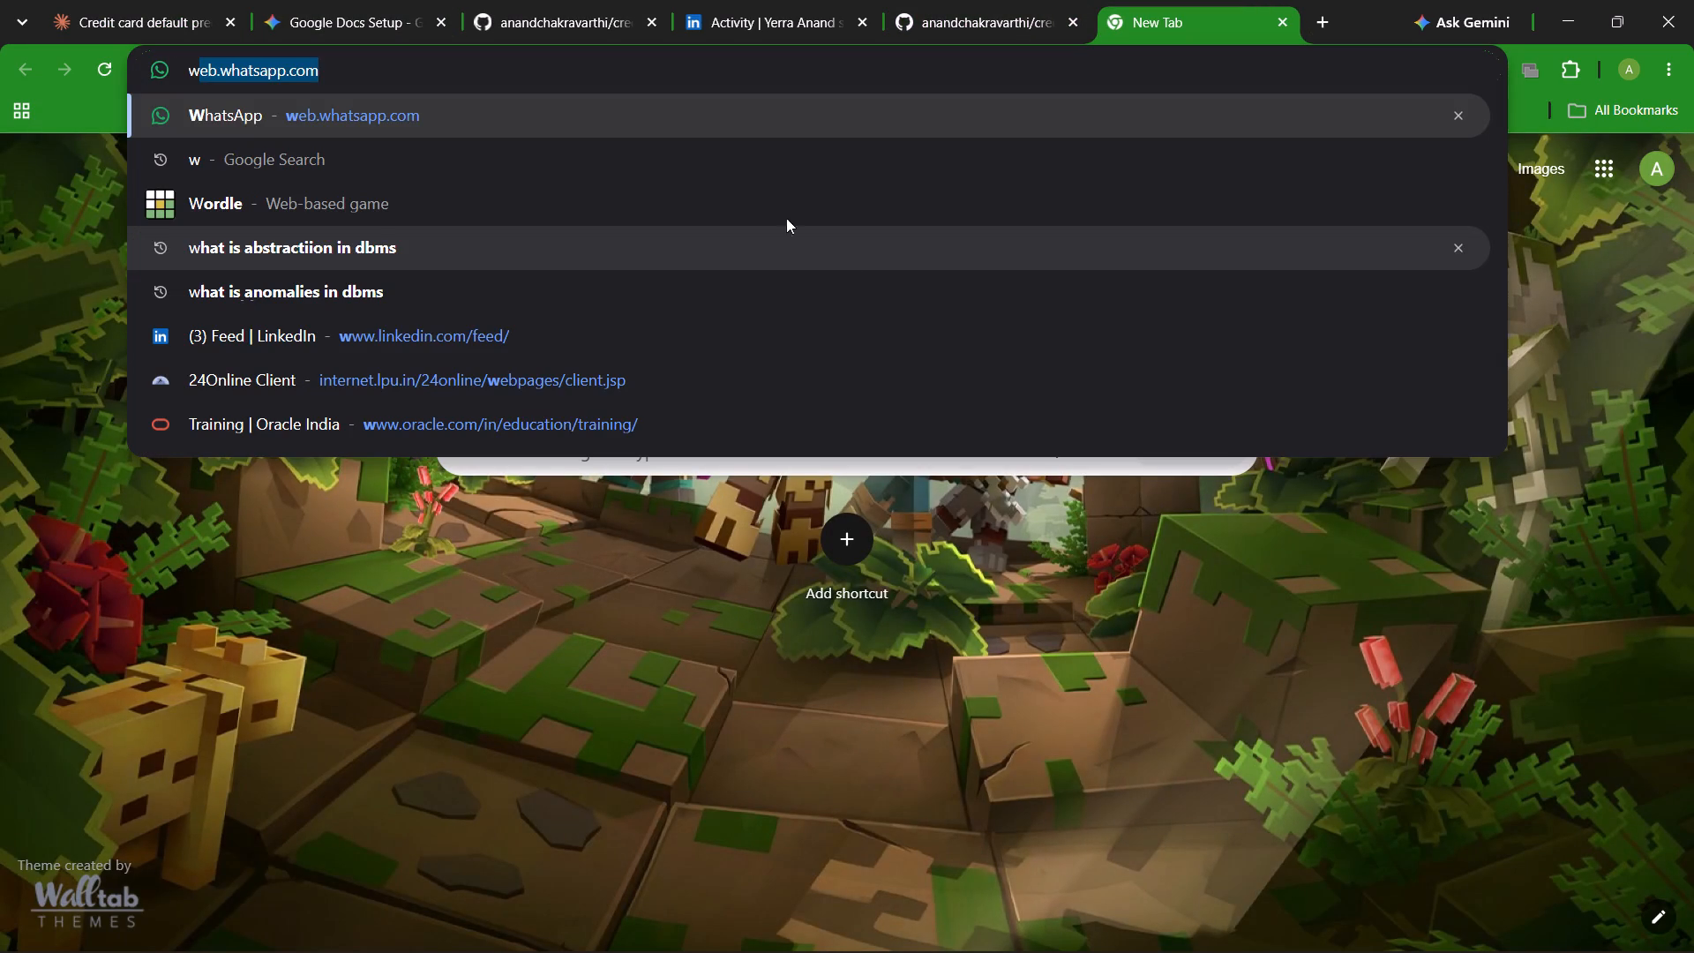
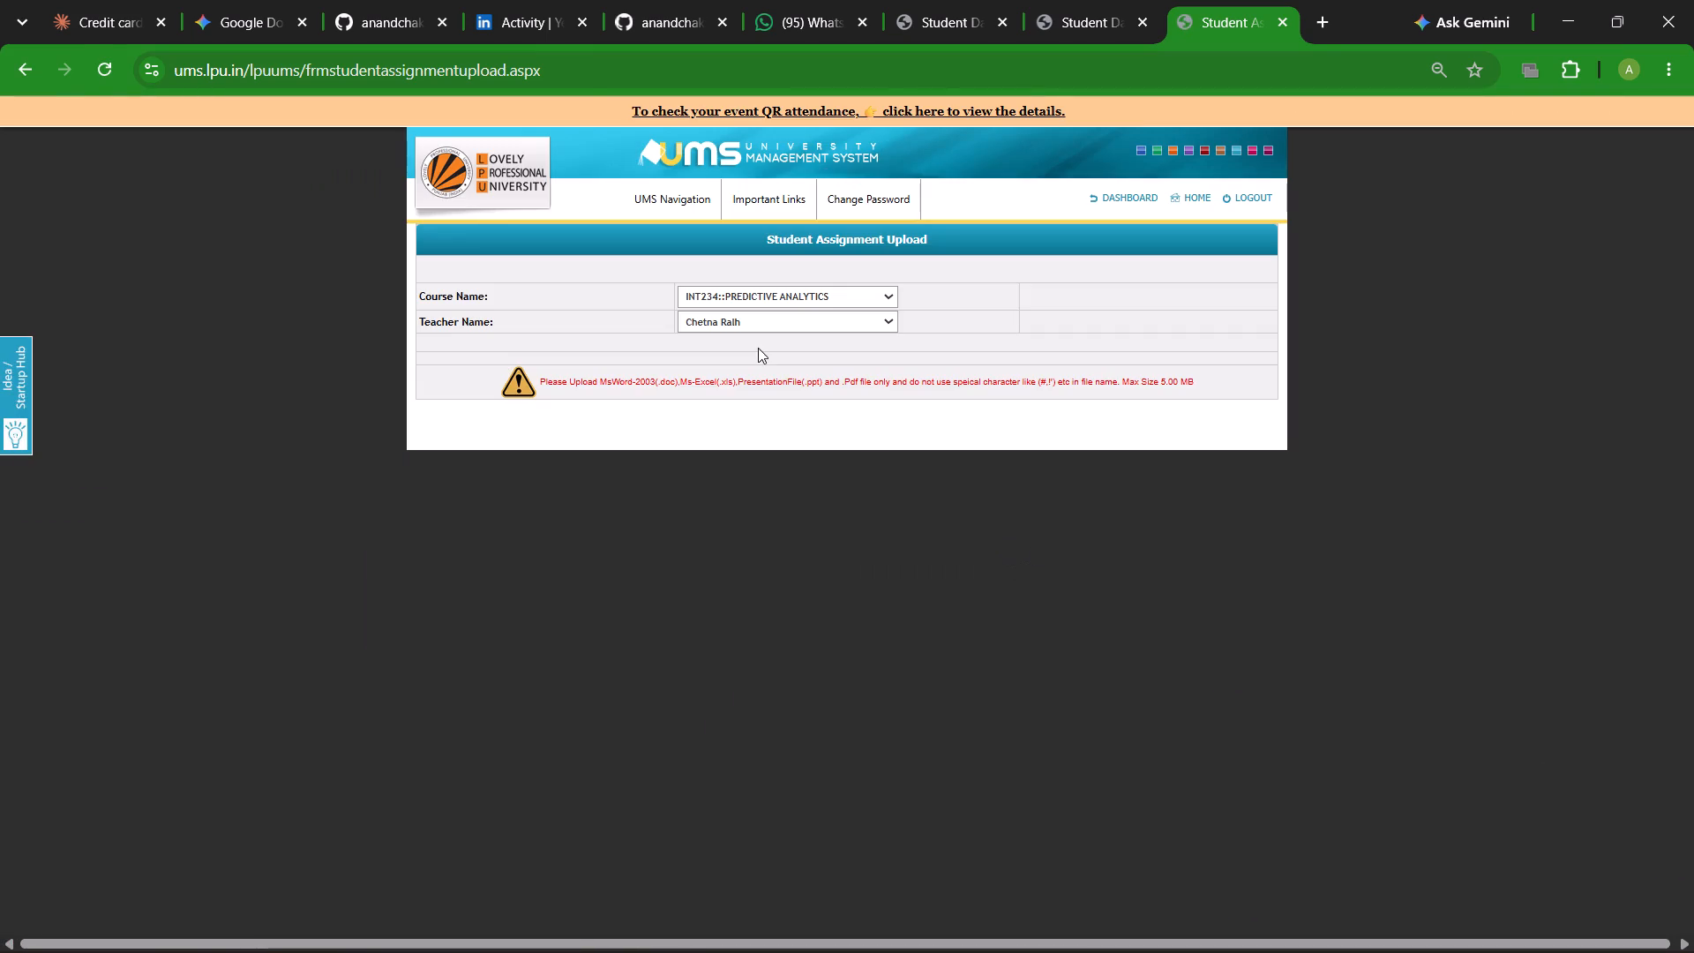
# Select the project guide as the teacher for INT234 Predictive Analytics and open the Skill Based Assignment upload form.
pyautogui.click(799, 311)
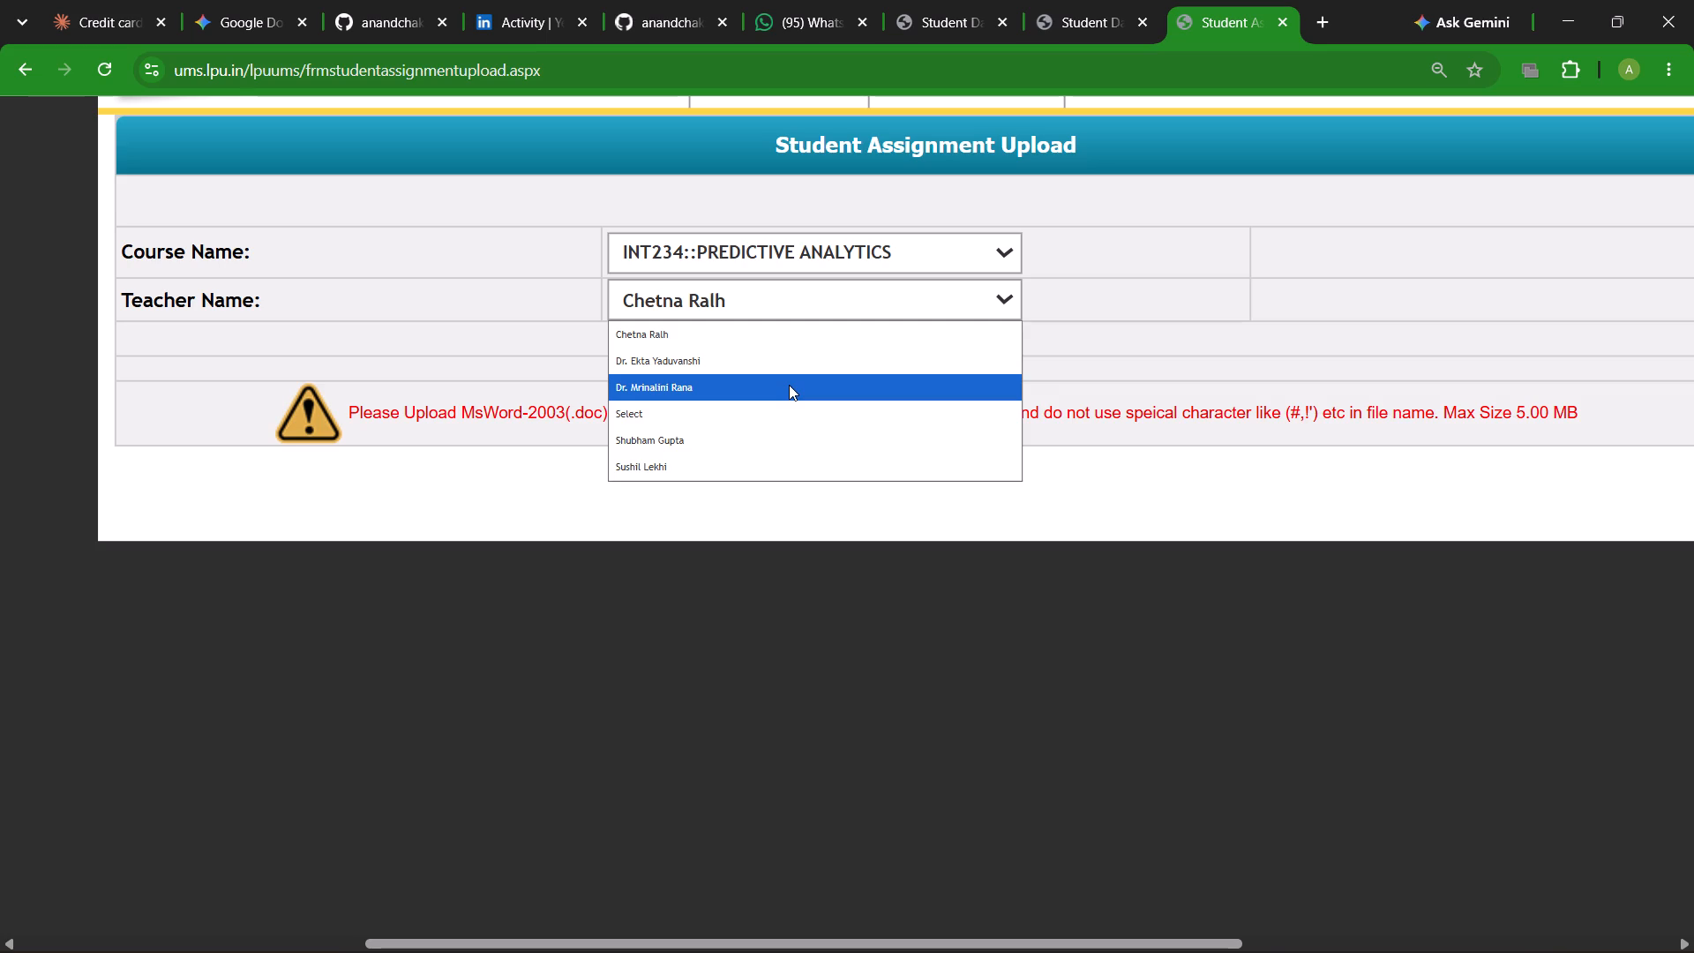
pyautogui.click(789, 385)
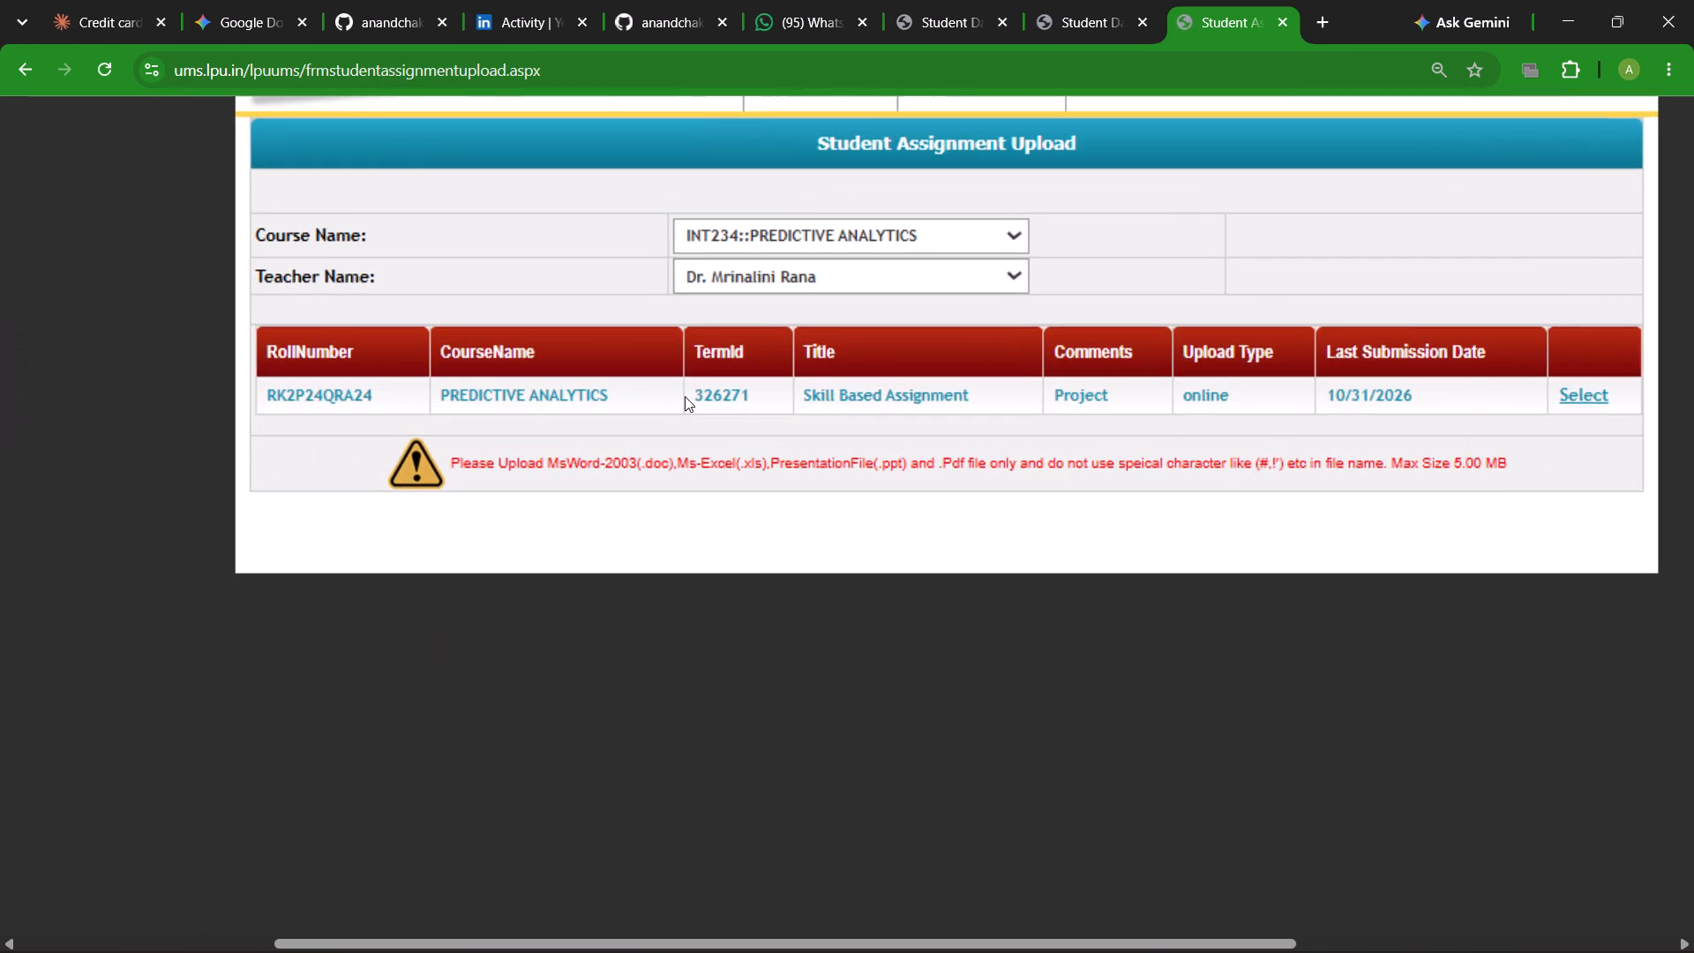
pyautogui.hscroll(-1, 685, 396)
pyautogui.click(1432, 385)
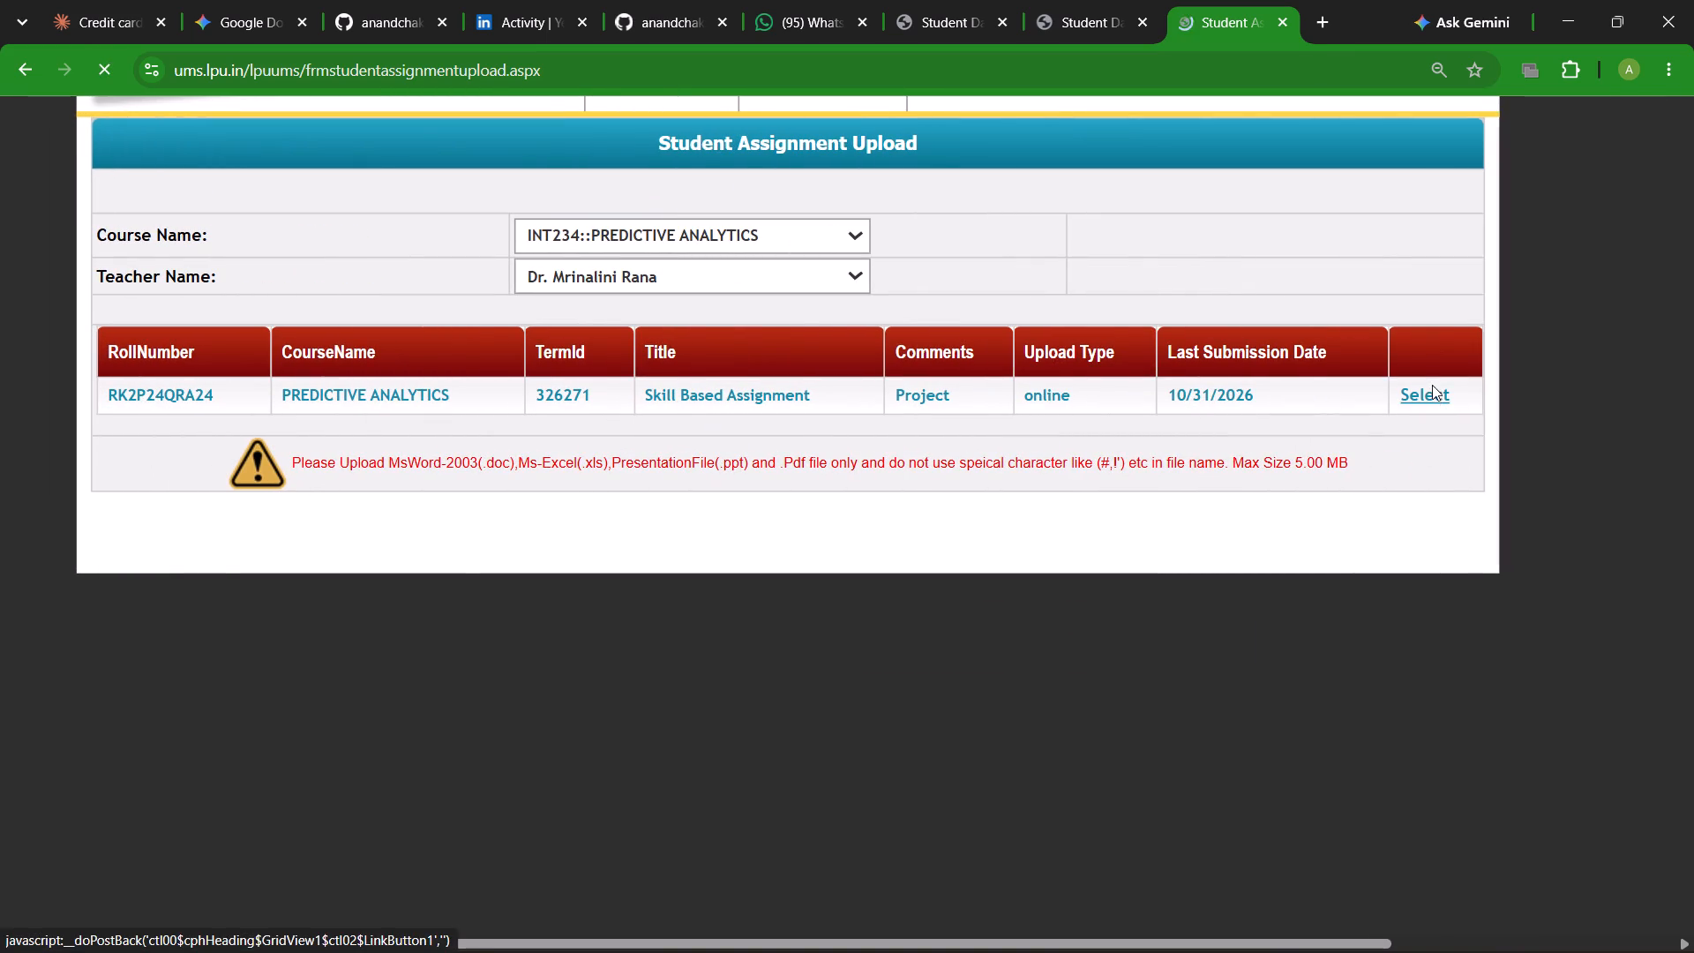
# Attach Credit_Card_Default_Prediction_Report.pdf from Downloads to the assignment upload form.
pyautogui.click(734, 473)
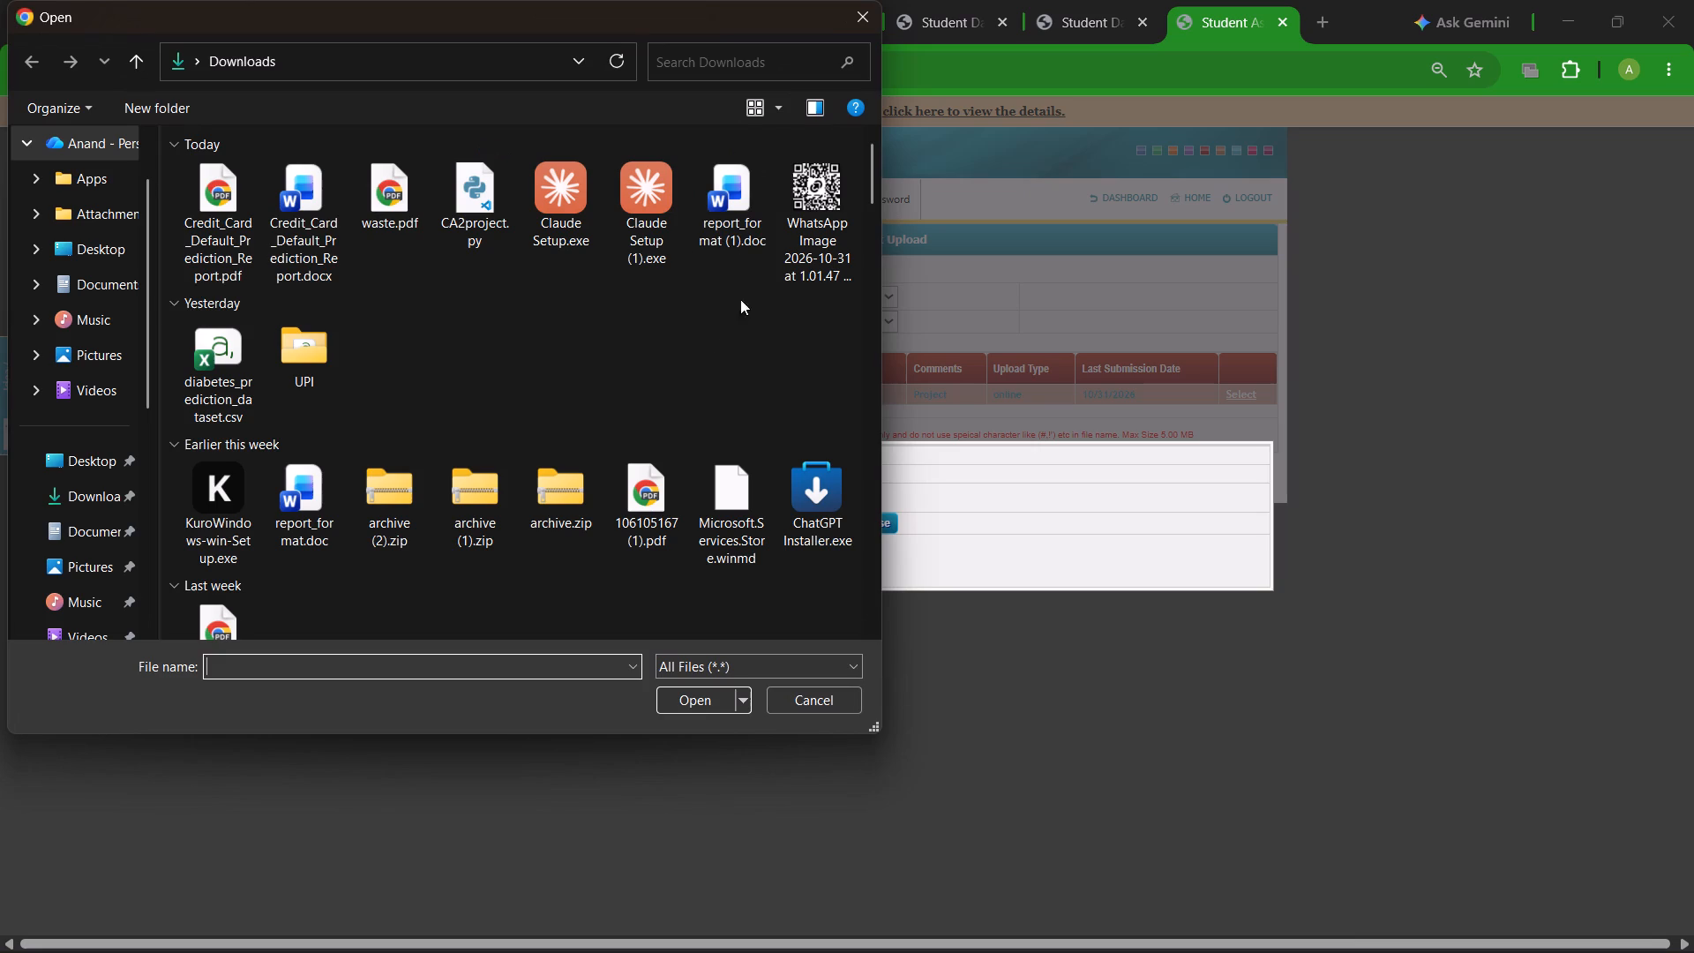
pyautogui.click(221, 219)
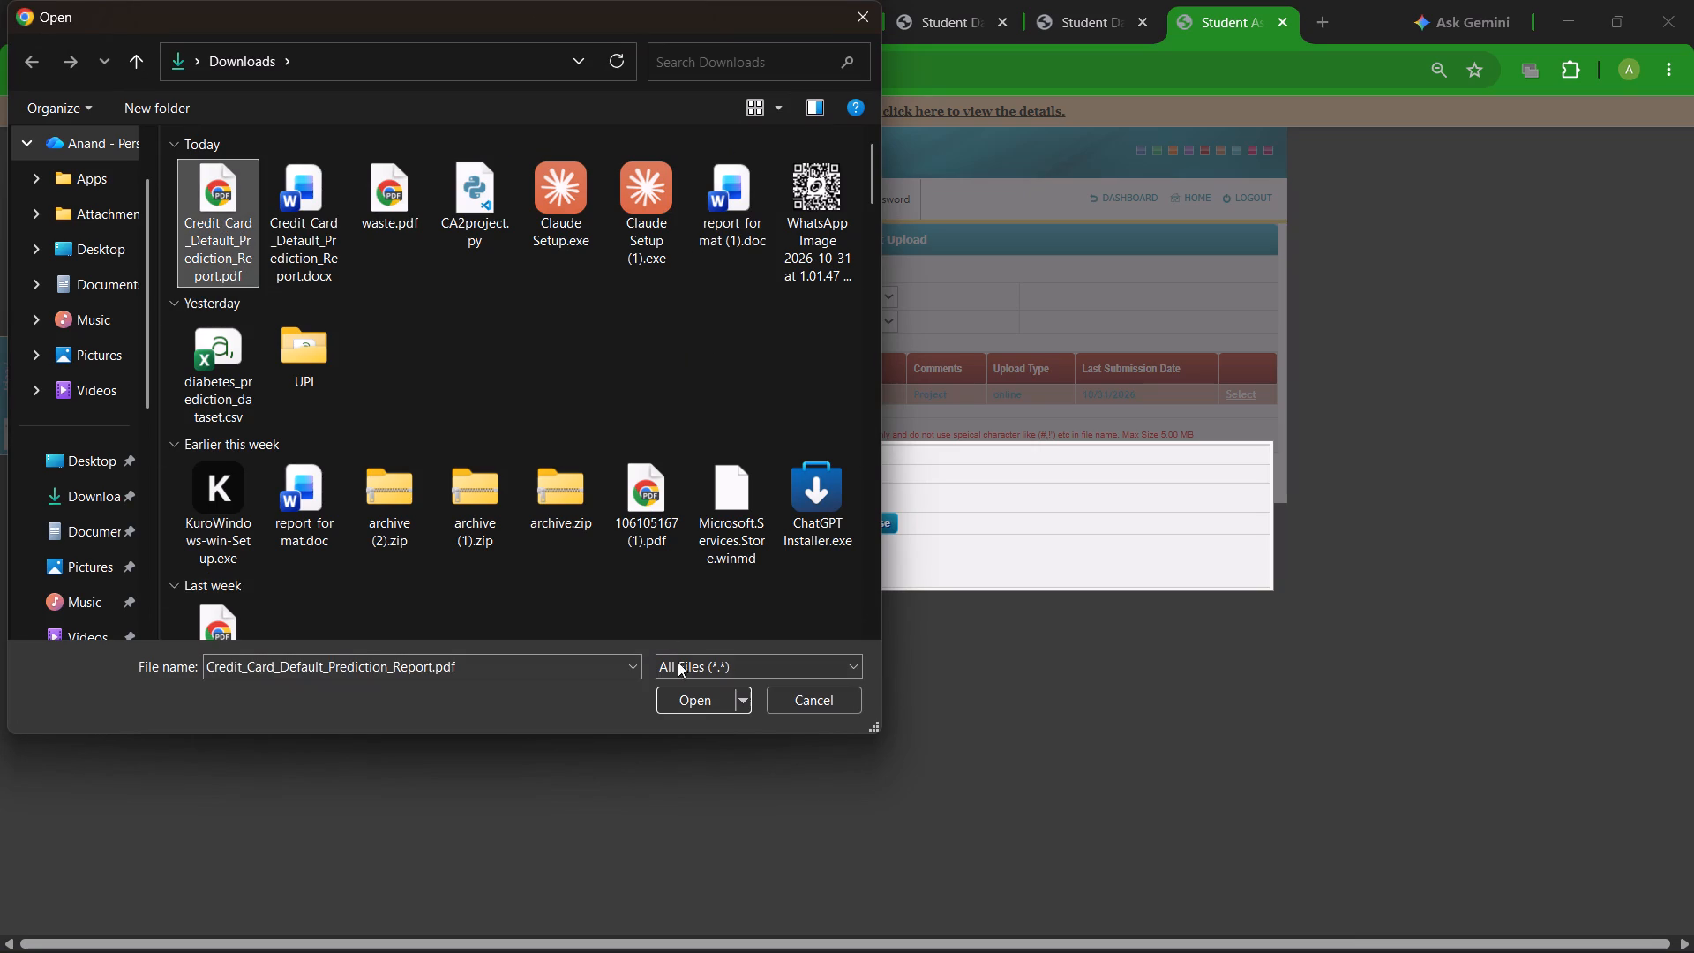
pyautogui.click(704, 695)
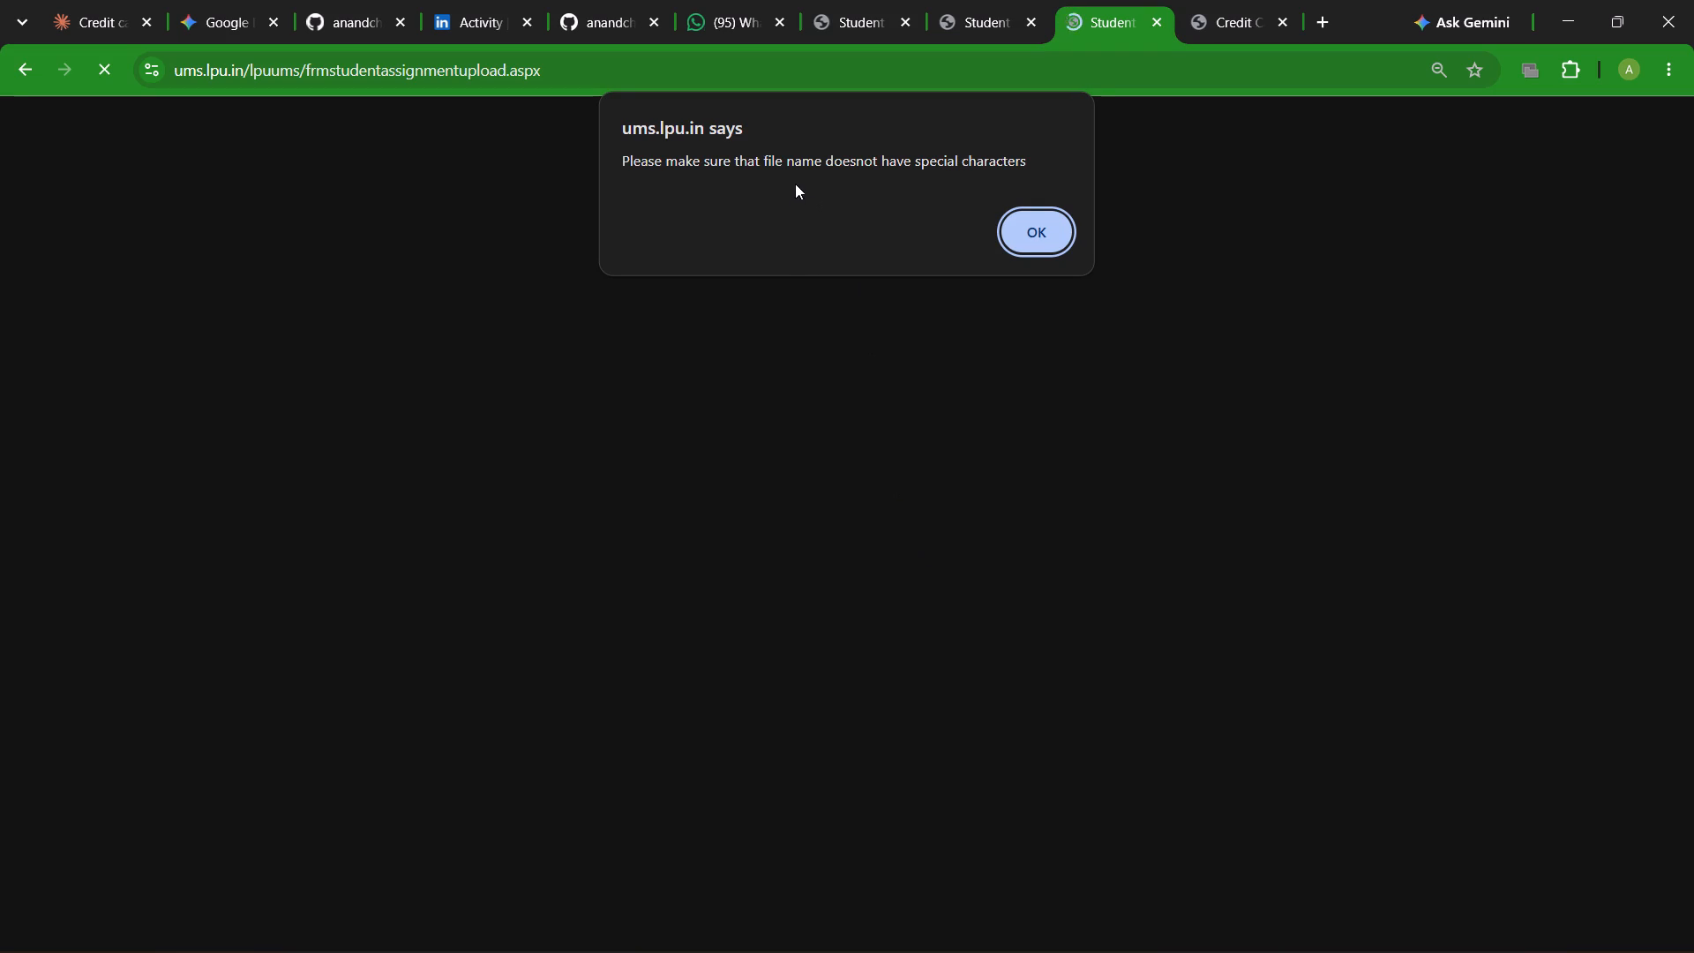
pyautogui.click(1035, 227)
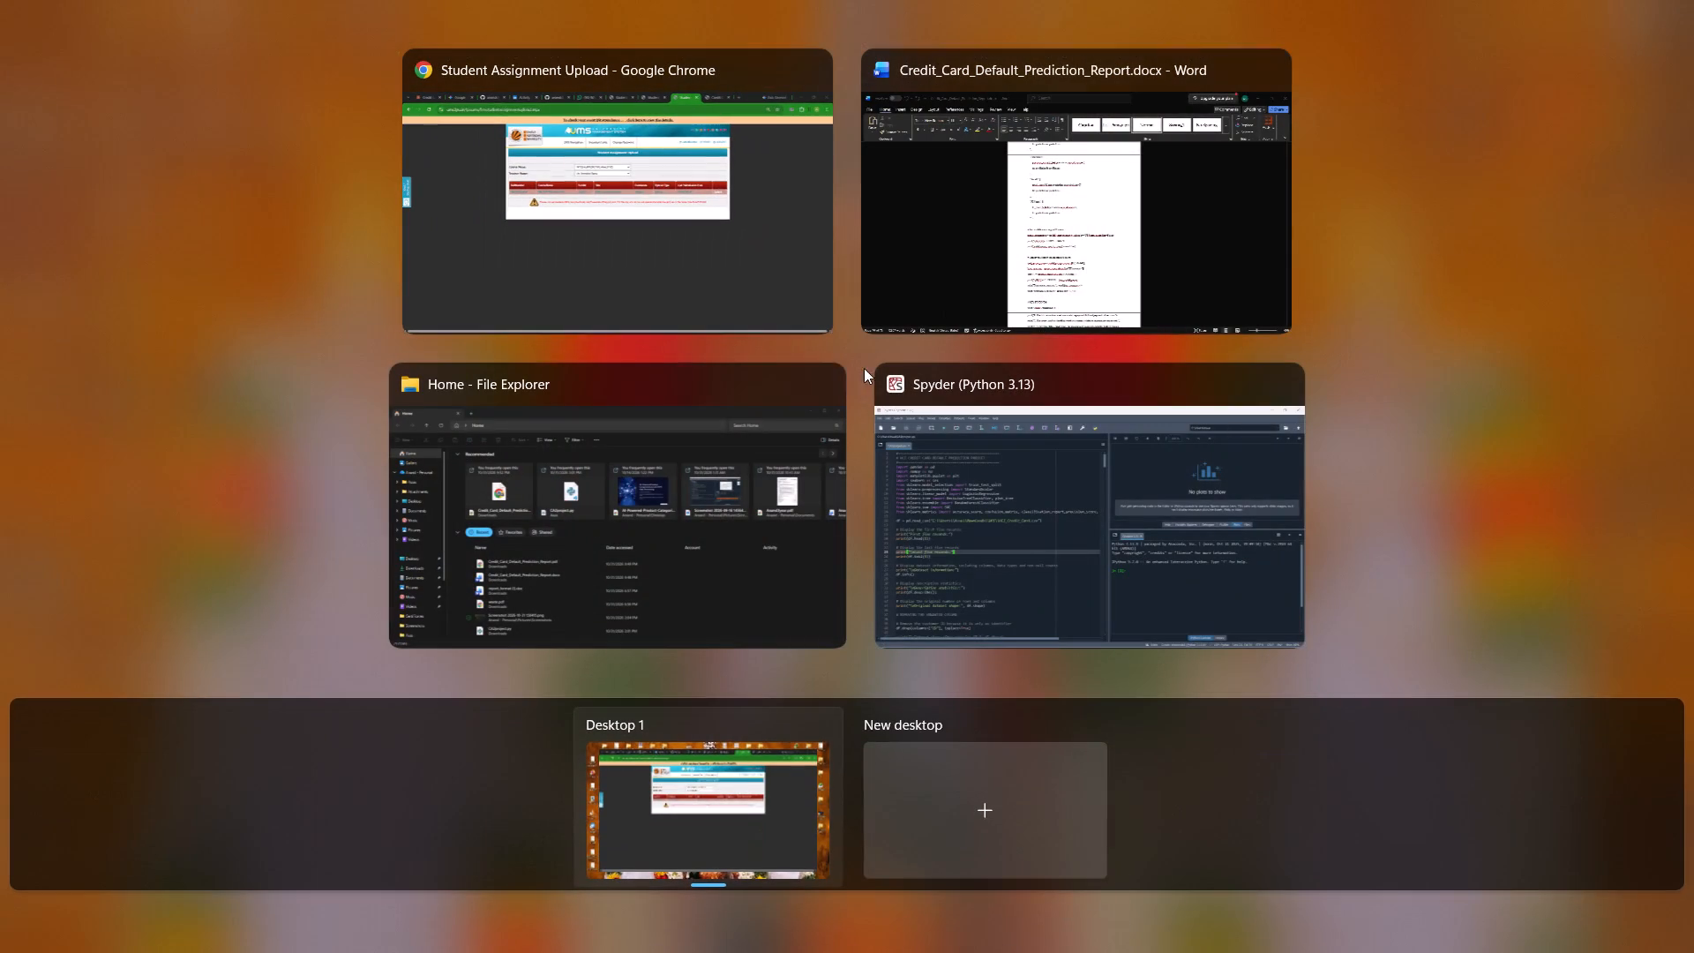
# In File Explorer's Downloads folder, rename Credit_Card_Default_Prediction_Report.pdf to CreditCardDefaultPrediction.pdf.
pyautogui.click(715, 559)
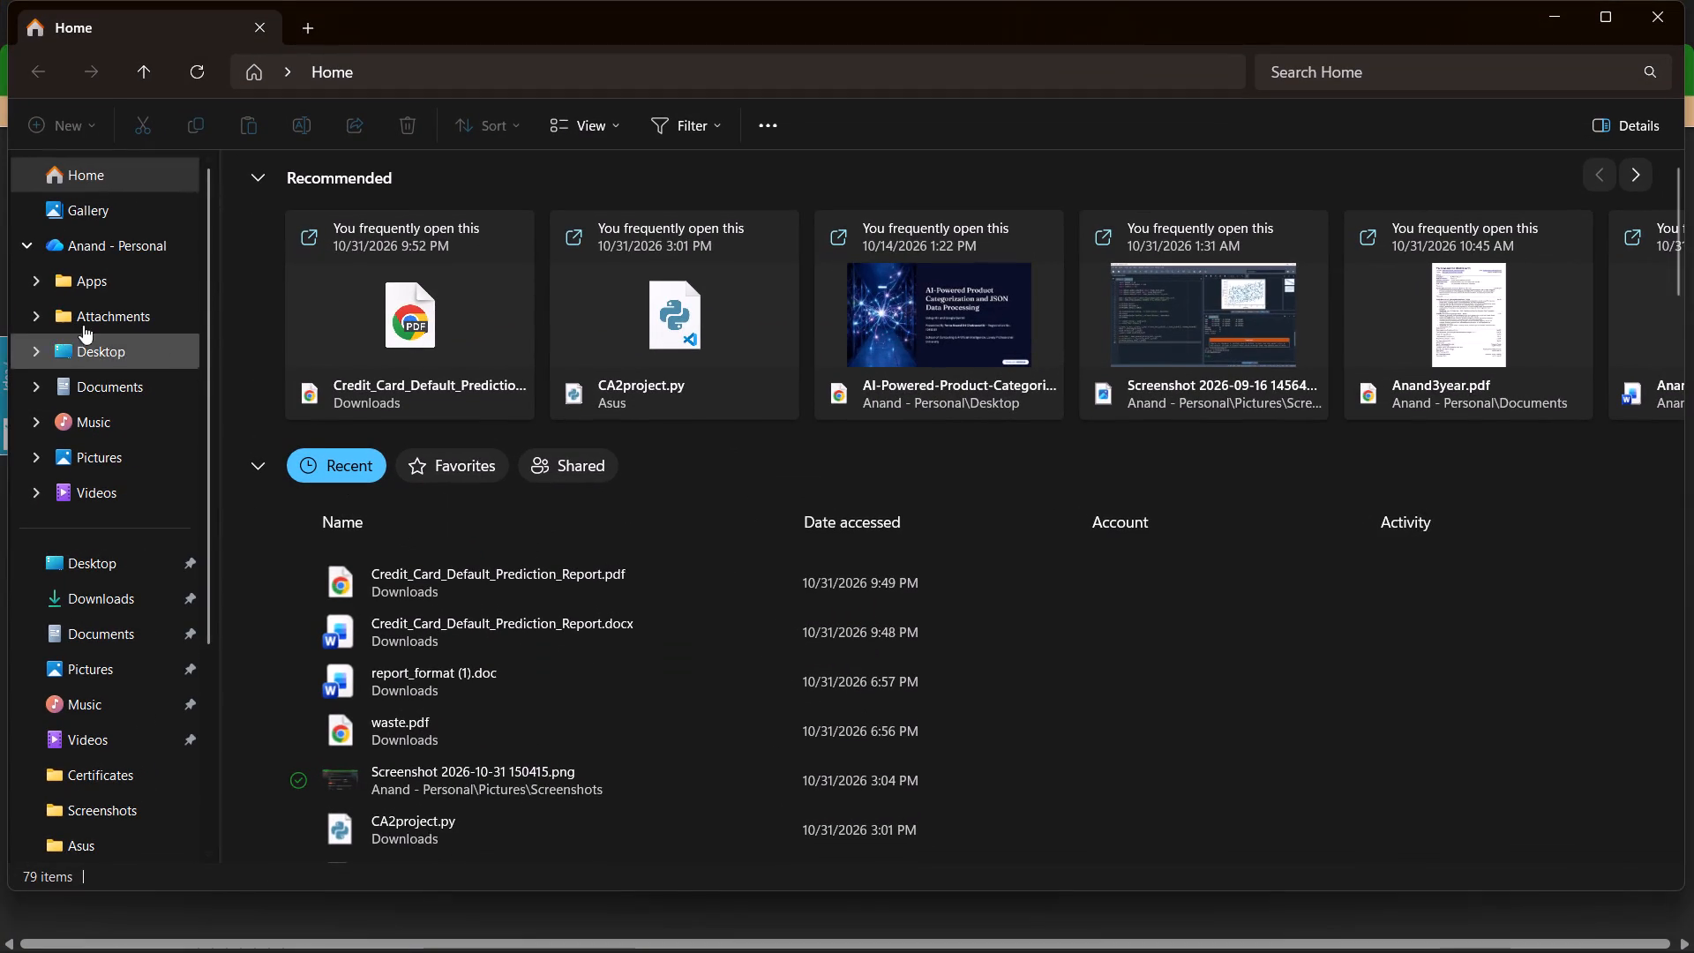
pyautogui.click(128, 595)
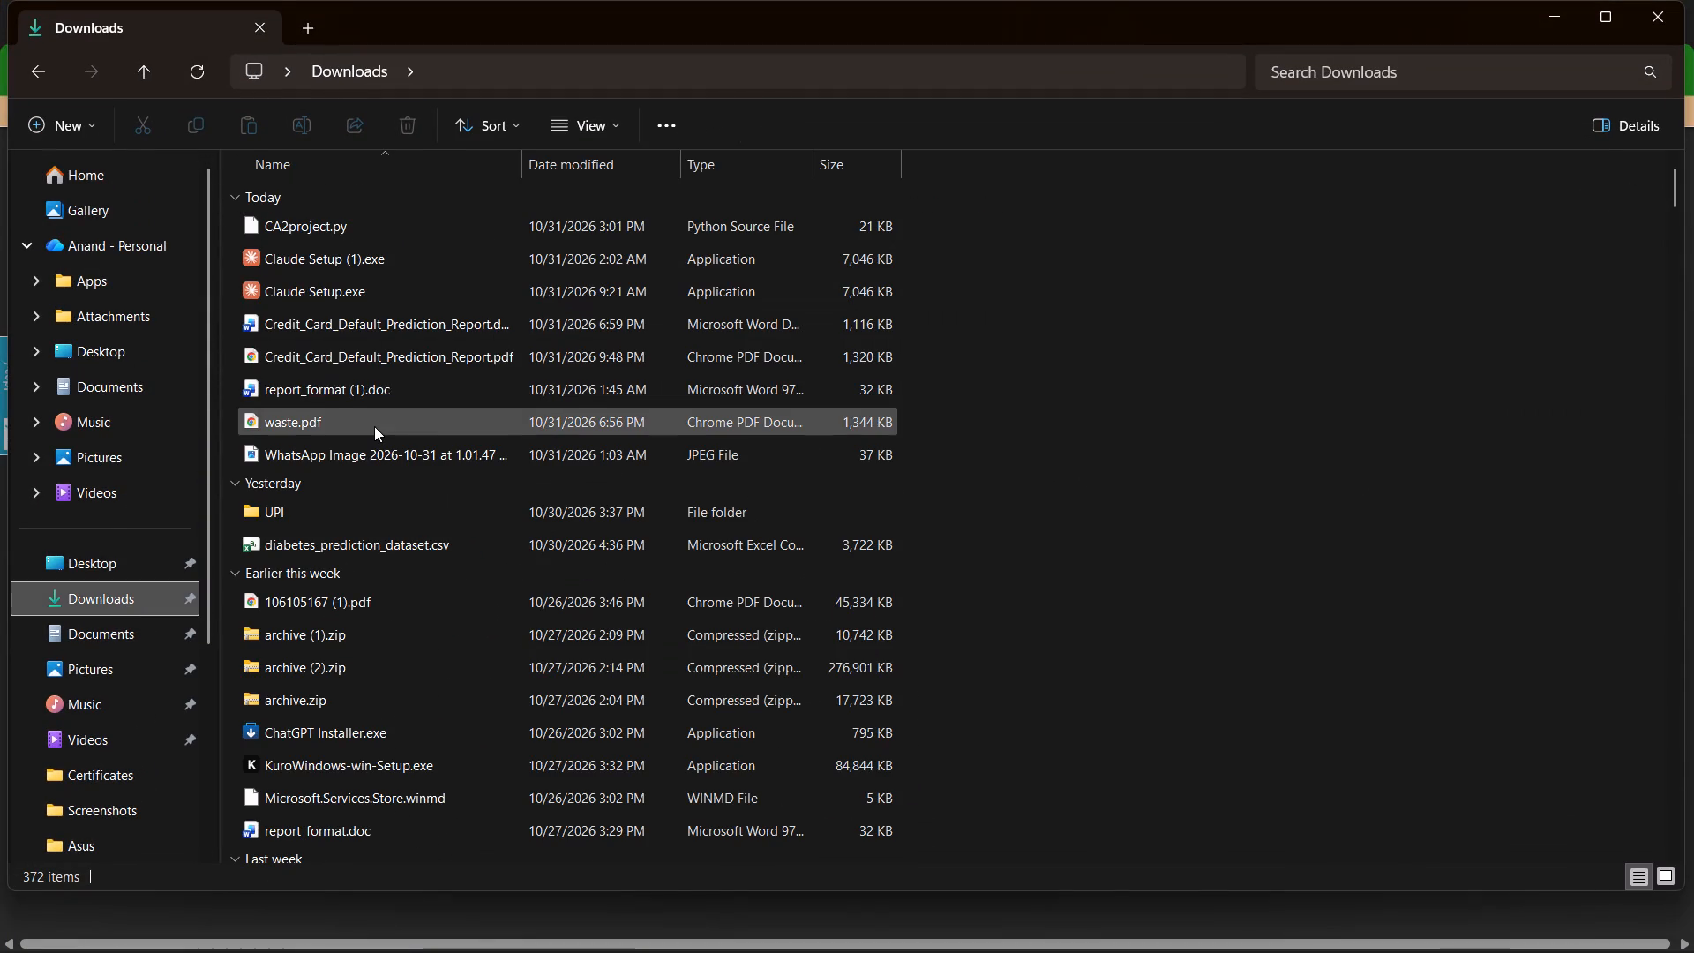
pyautogui.click(393, 350)
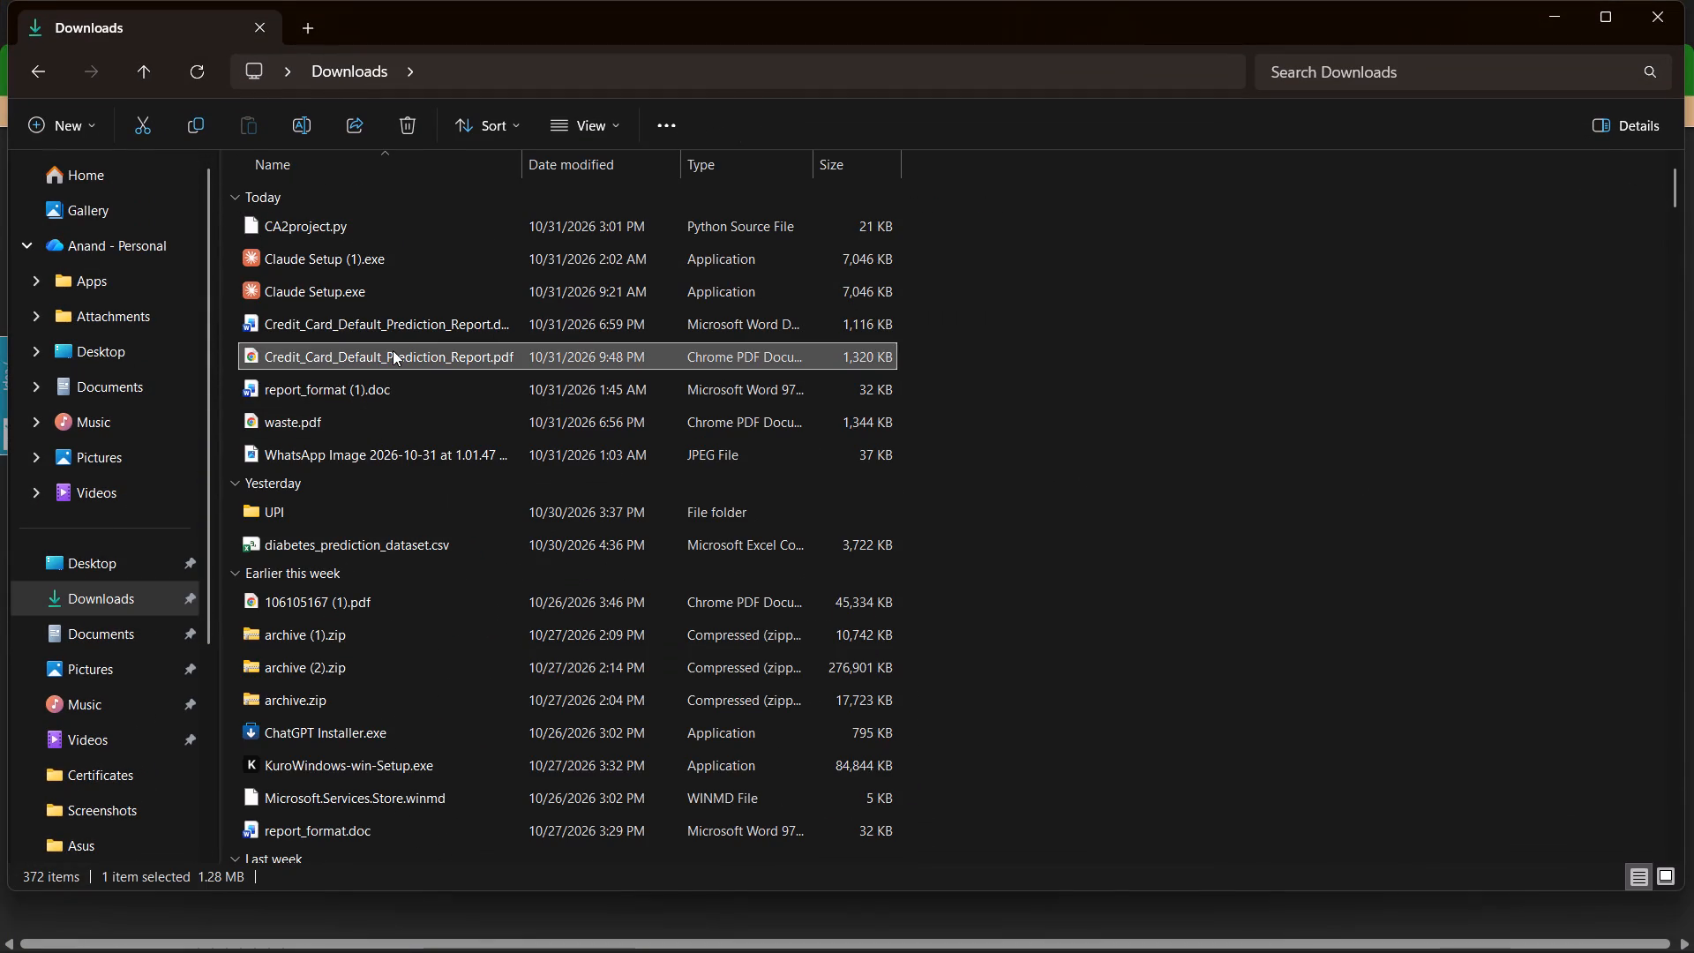
pyautogui.click(302, 124)
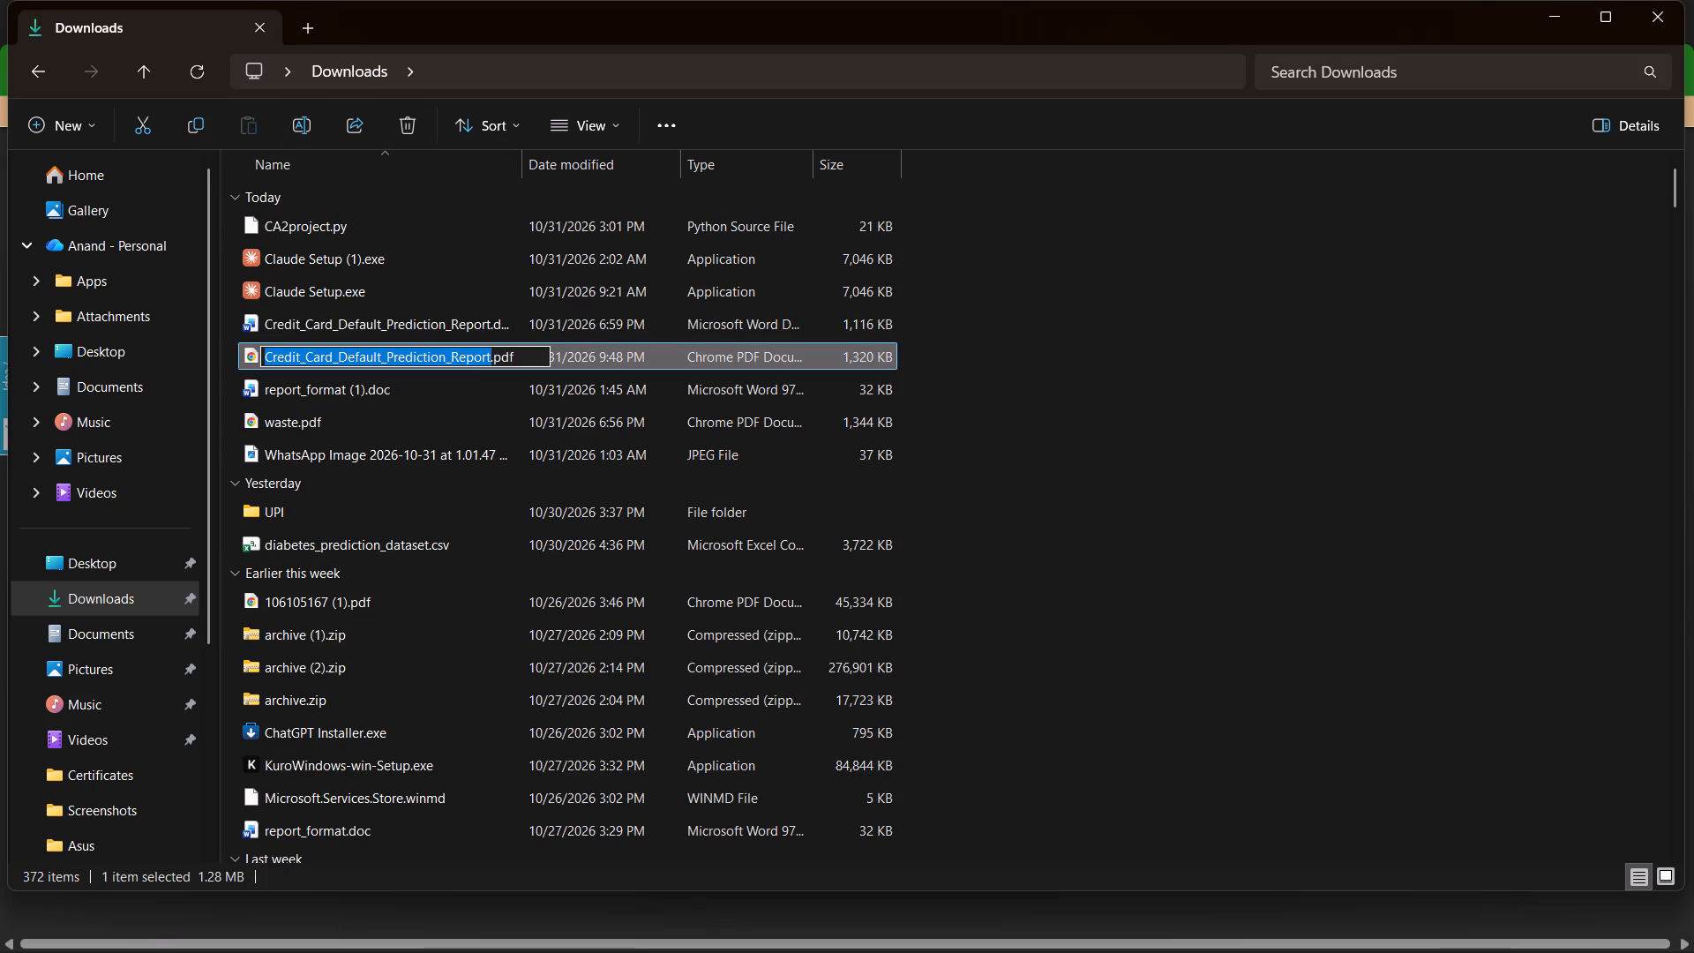
pyautogui.press('Left')
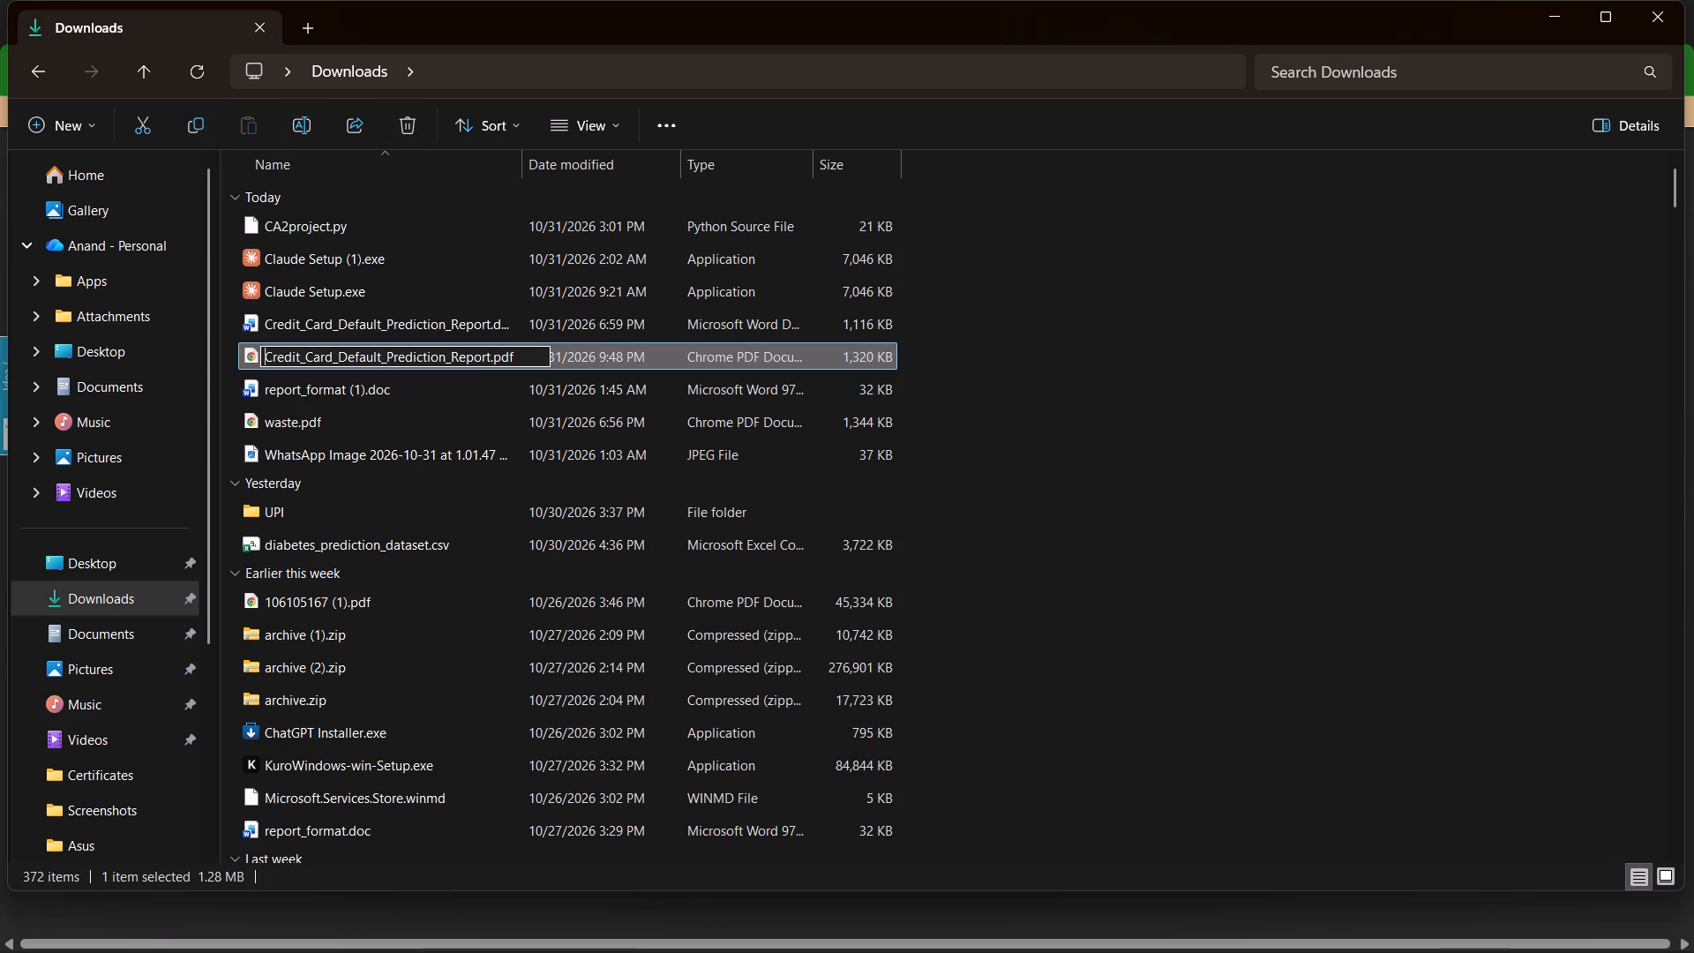
pyautogui.press('Left')
pyautogui.press('Left')
pyautogui.press('Left')
pyautogui.press('Left')
pyautogui.press('Left')
pyautogui.press('Right')
pyautogui.press('Right')
pyautogui.press('Right')
pyautogui.press('Right')
pyautogui.press('Right')
pyautogui.press('Right')
pyautogui.press('Right')
pyautogui.press('BackSpace')
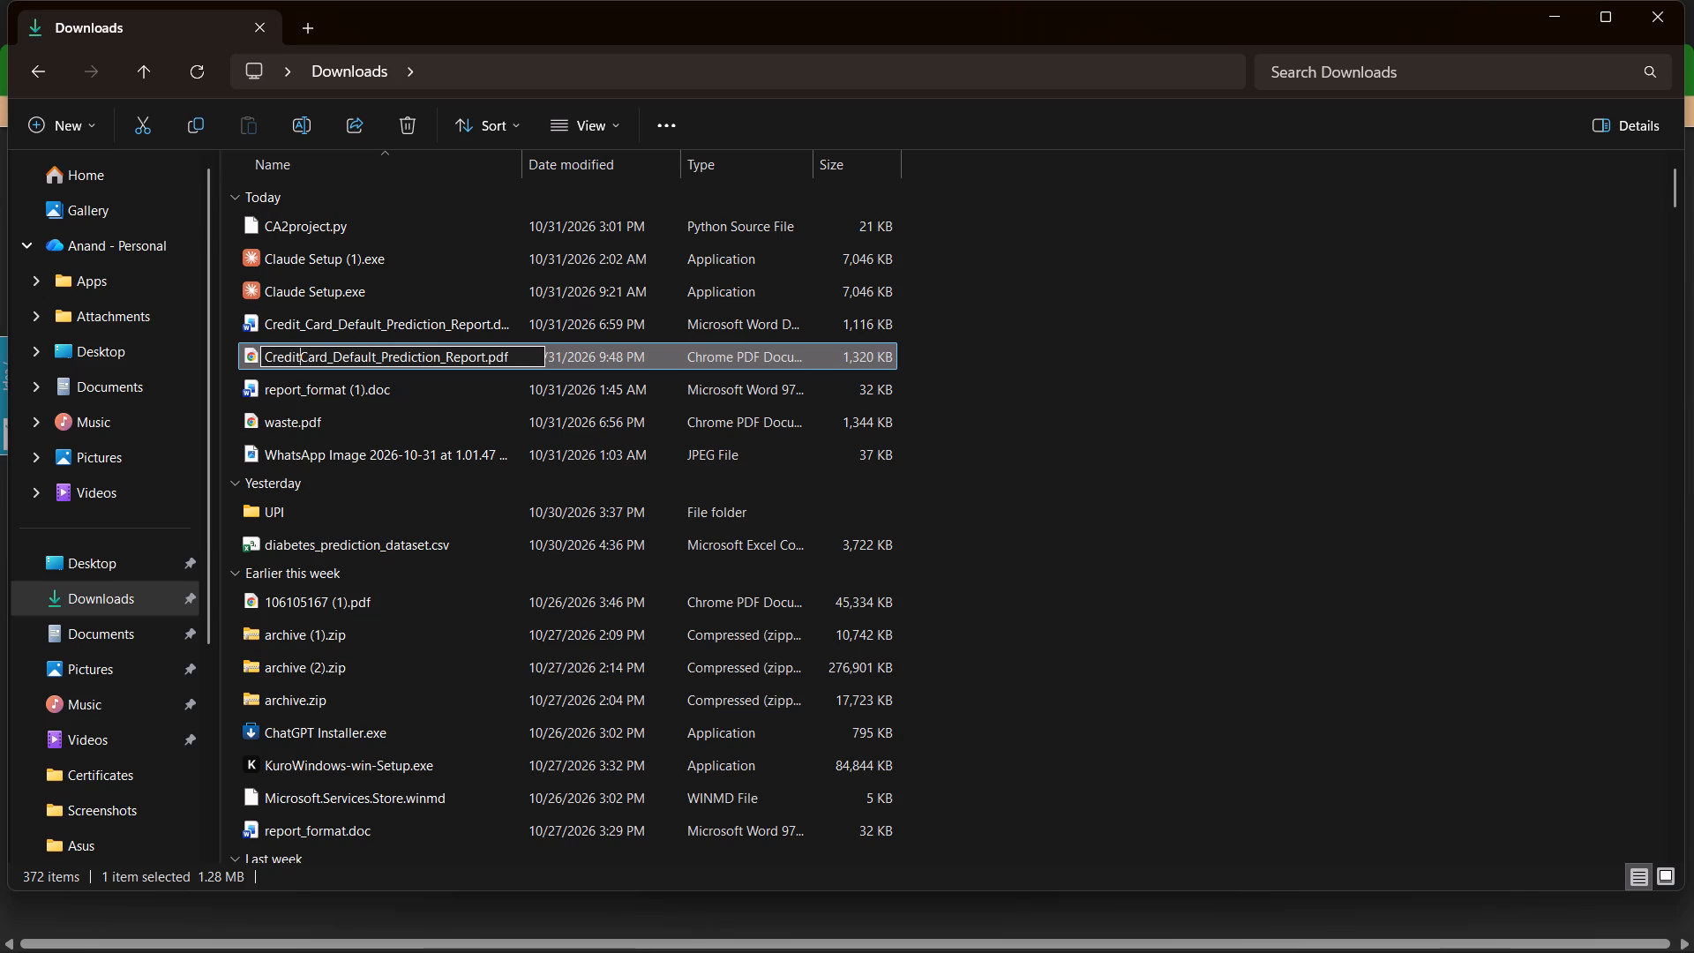
pyautogui.press('Right')
pyautogui.press('Right')
pyautogui.press('Right')
pyautogui.press('Right')
pyautogui.press('Right')
pyautogui.press('BackSpace')
pyautogui.press('Right')
pyautogui.press('Right')
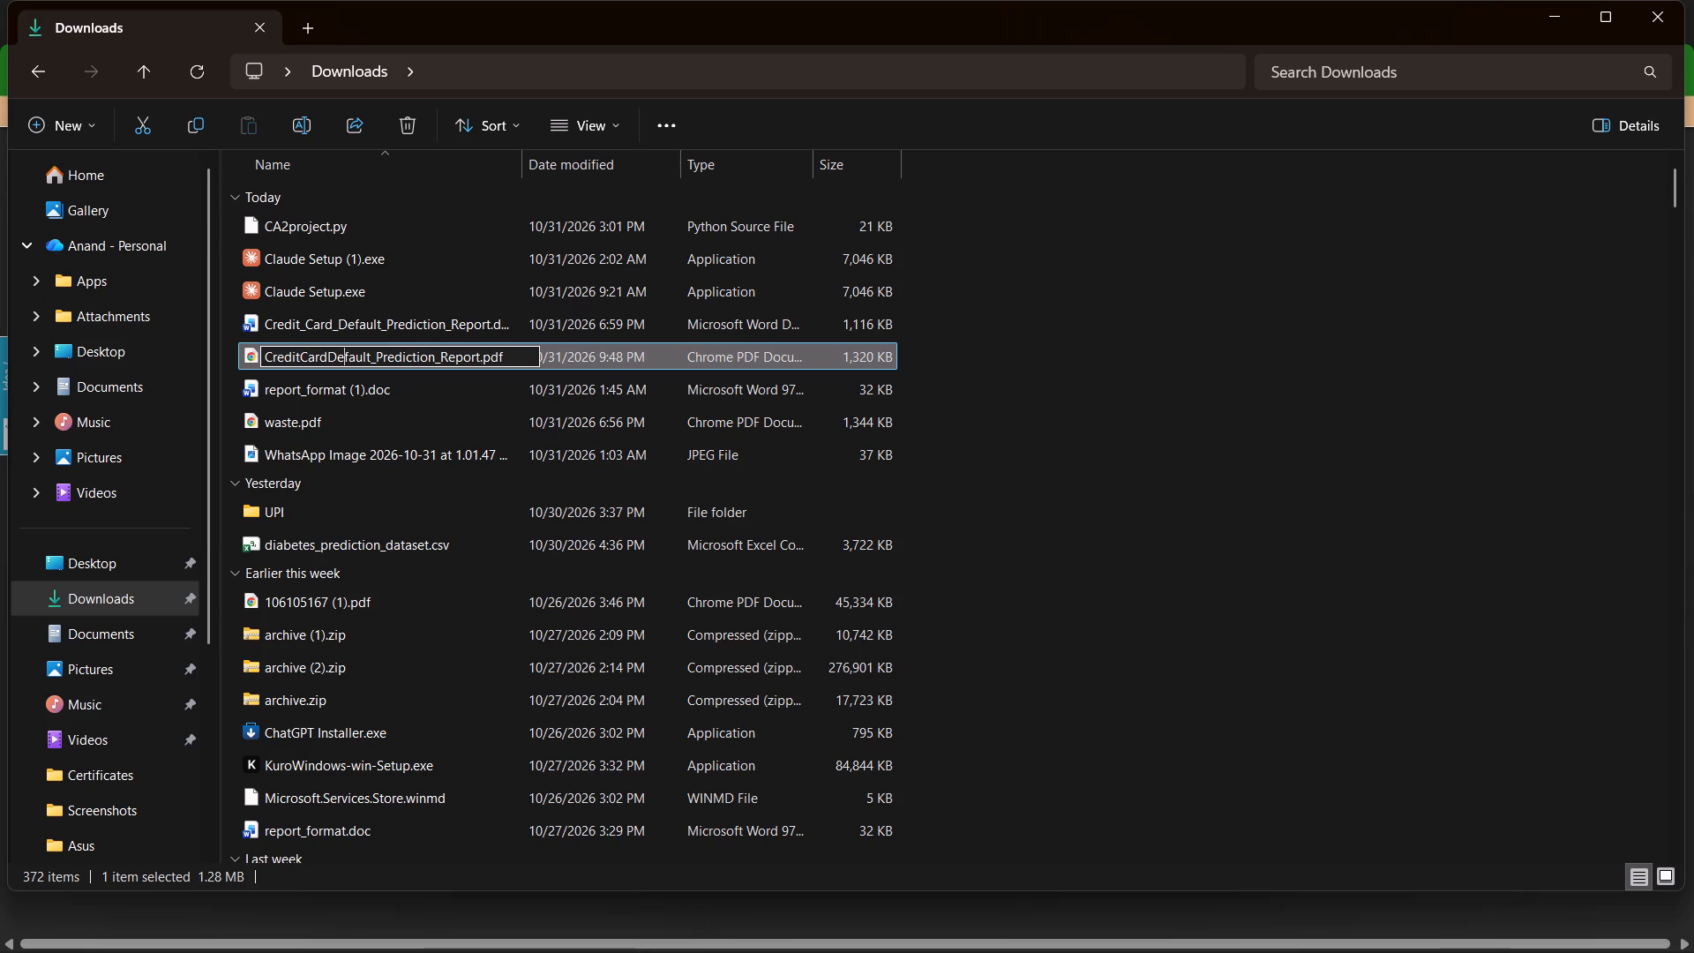
pyautogui.press('Right')
pyautogui.press('Right')
pyautogui.press('Right')
pyautogui.press('Right')
pyautogui.press('Right')
pyautogui.press('Right')
pyautogui.press('BackSpace')
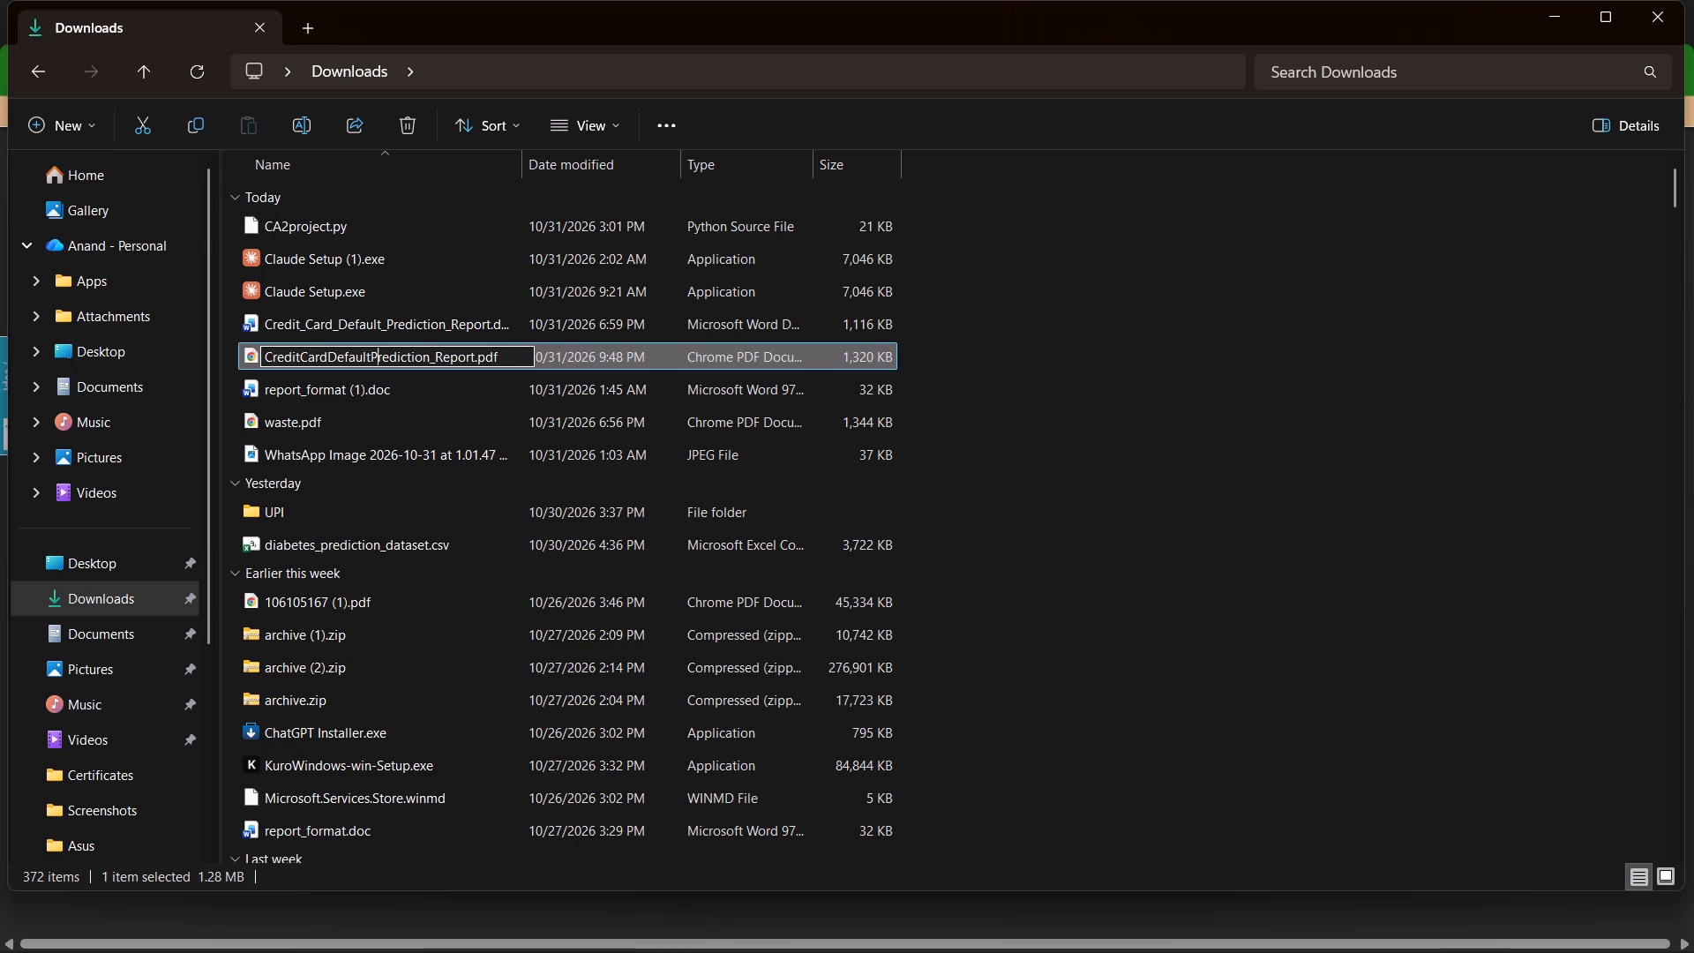
pyautogui.press('Right')
pyautogui.press('Right')
pyautogui.press('Right')
pyautogui.press('Right')
pyautogui.press('Right')
pyautogui.press('Right')
pyautogui.press('Right')
pyautogui.press('Right')
pyautogui.press('Right')
pyautogui.press('Right')
pyautogui.press('Right')
pyautogui.press('Right')
pyautogui.press('Left')
pyautogui.press('BackSpace')
pyautogui.press('Right')
pyautogui.press('BackSpace')
pyautogui.press('Right')
pyautogui.press('Right')
pyautogui.press('Right')
pyautogui.press('Right')
pyautogui.press('Right')
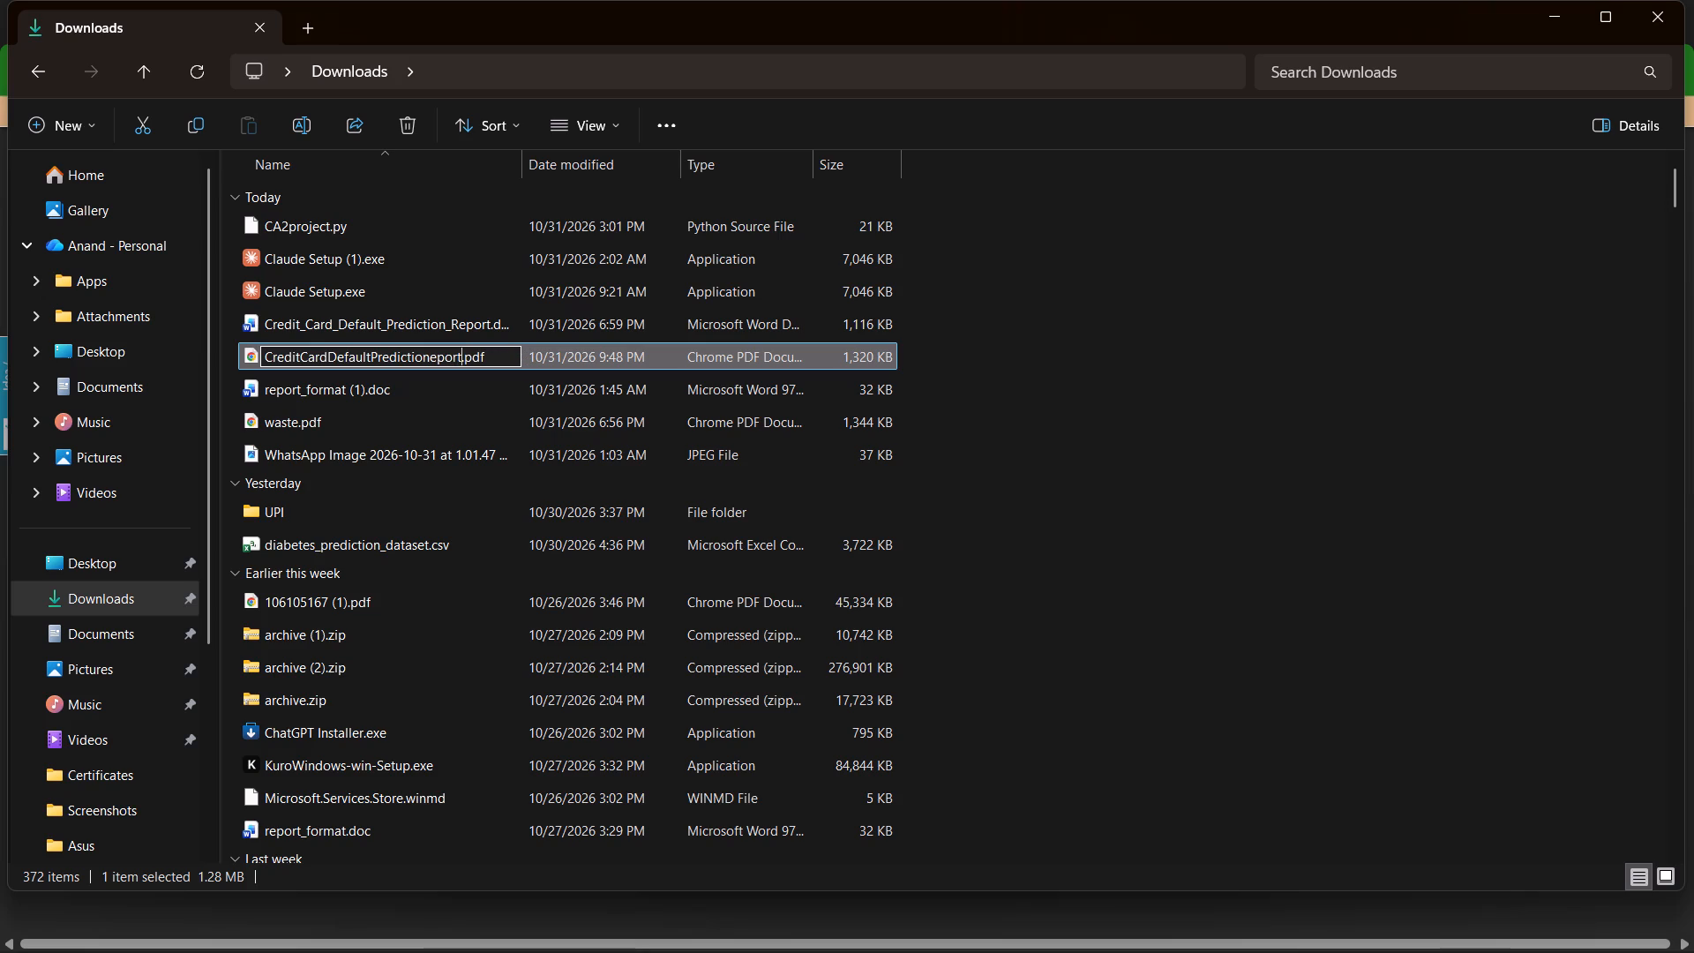
pyautogui.press('BackSpace')
pyautogui.press('BackSpace')
pyautogui.press('BackSpace')
pyautogui.press('BackSpace')
pyautogui.press('BackSpace')
pyautogui.click(945, 354)
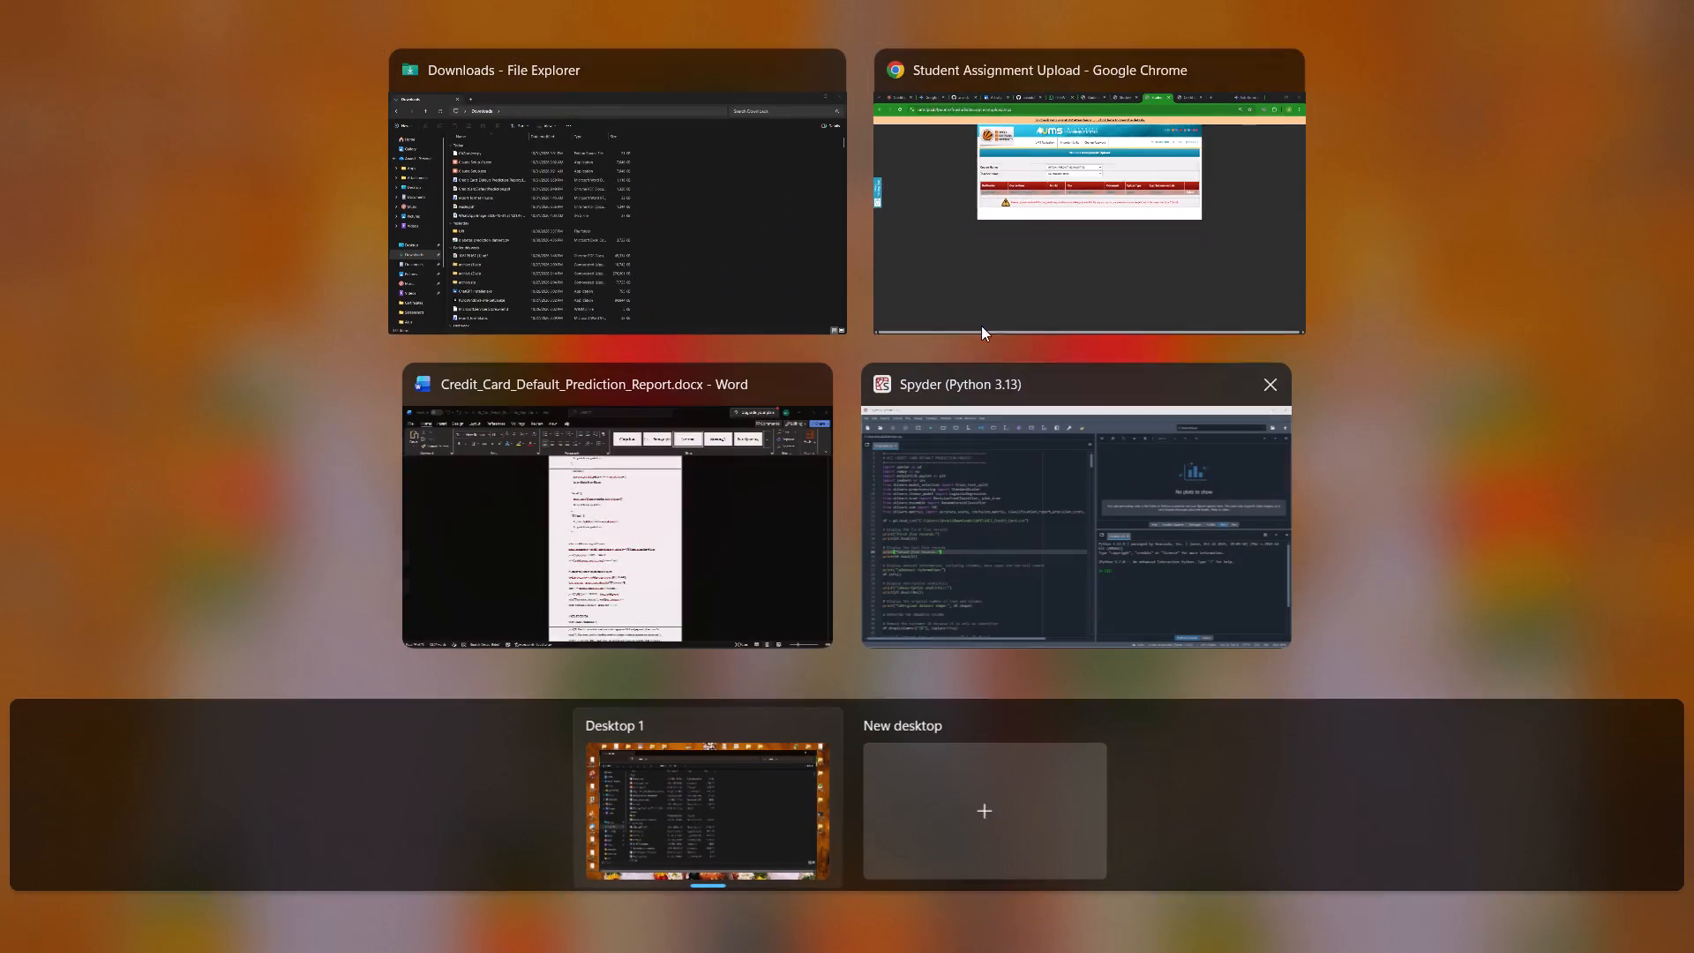
# Switch to Chrome, open the upload form for the Predictive Analytics Skill Based Assignment, and choose CreditCardDefaultPrediction.pdf from Downloads as its file.
pyautogui.click(988, 291)
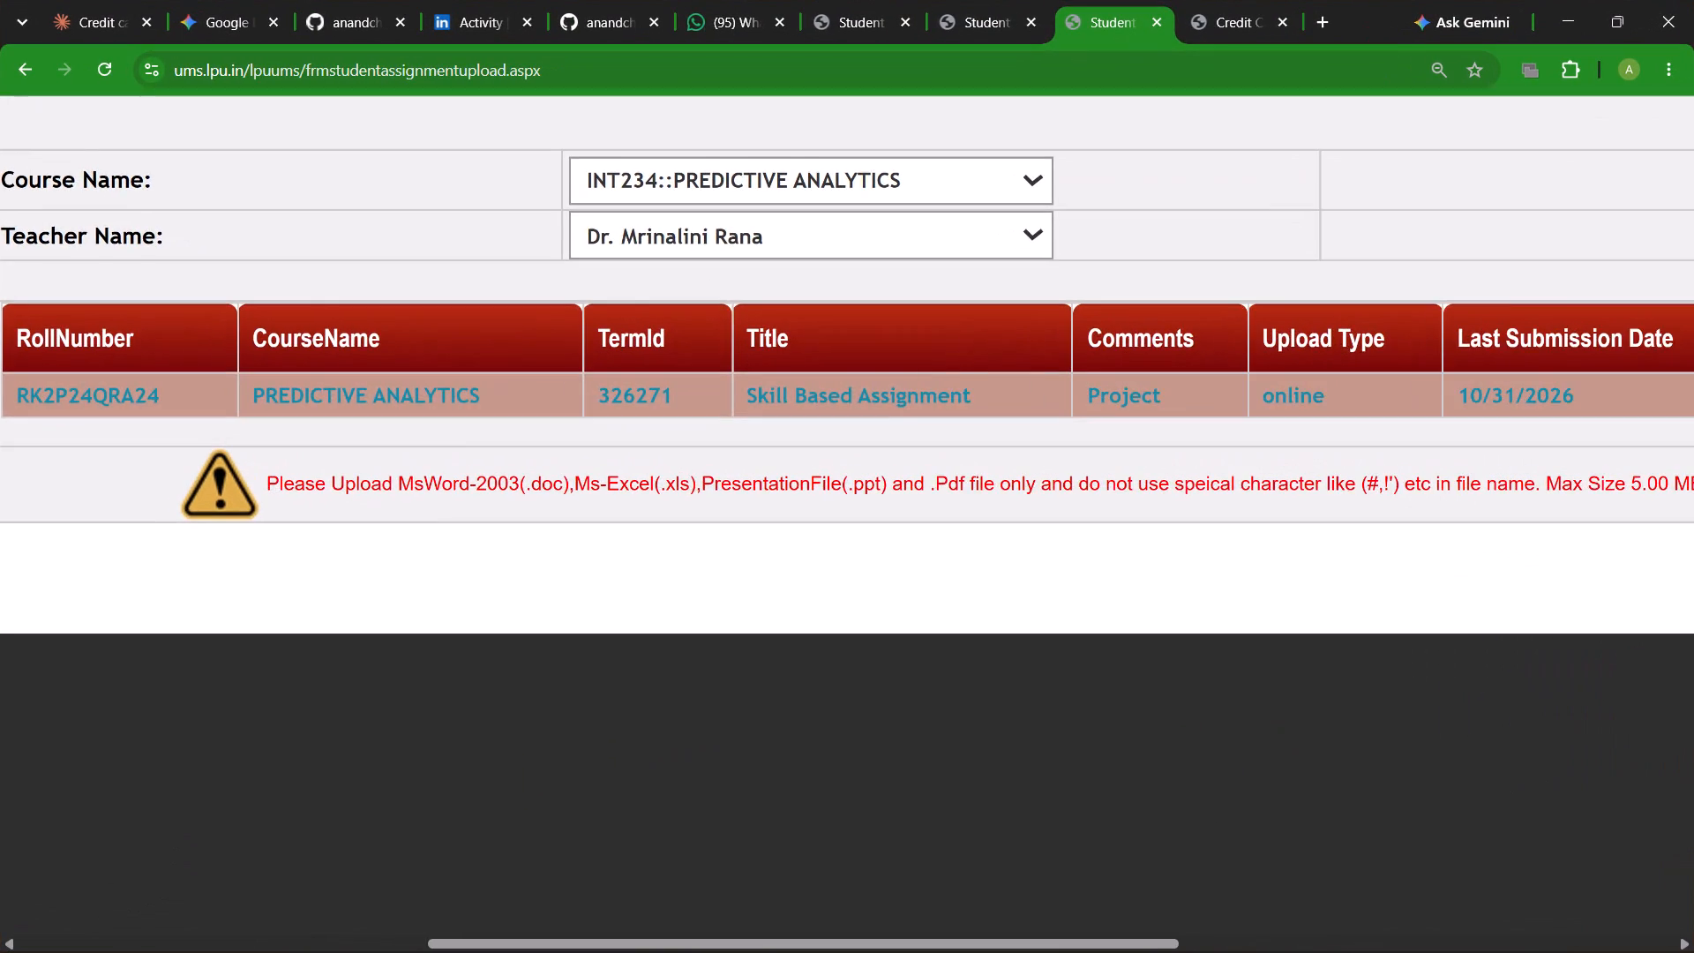
pyautogui.scroll(1, 768, 394)
pyautogui.doubleClick(1428, 410)
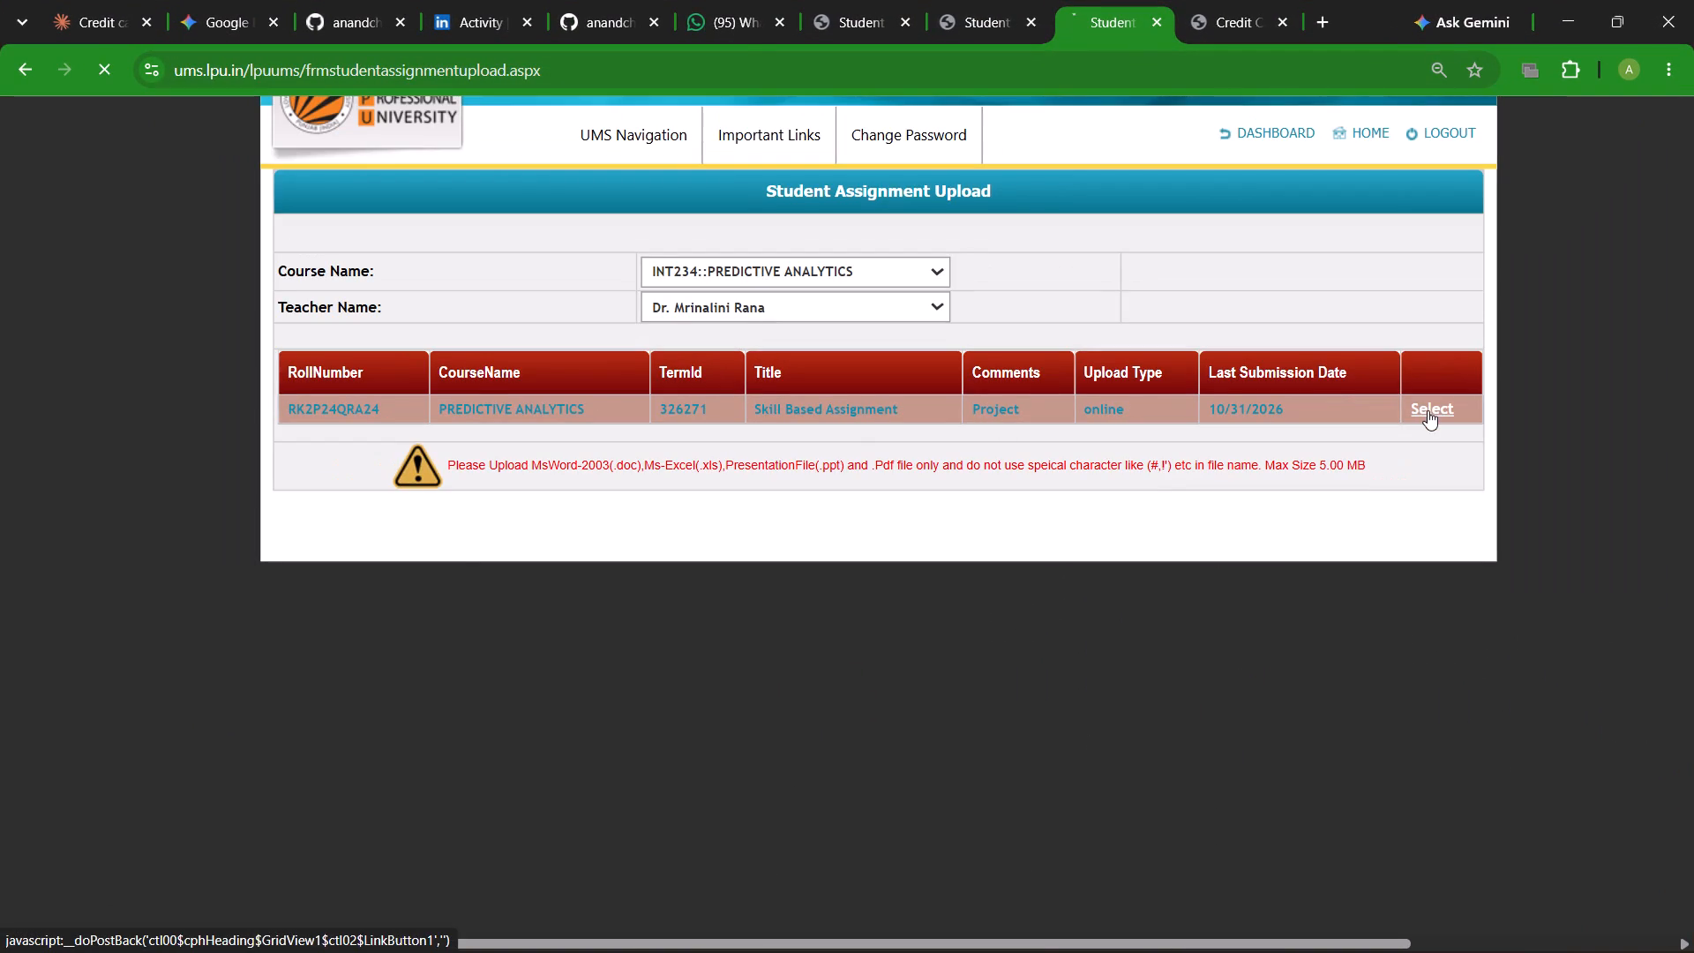
pyautogui.click(728, 473)
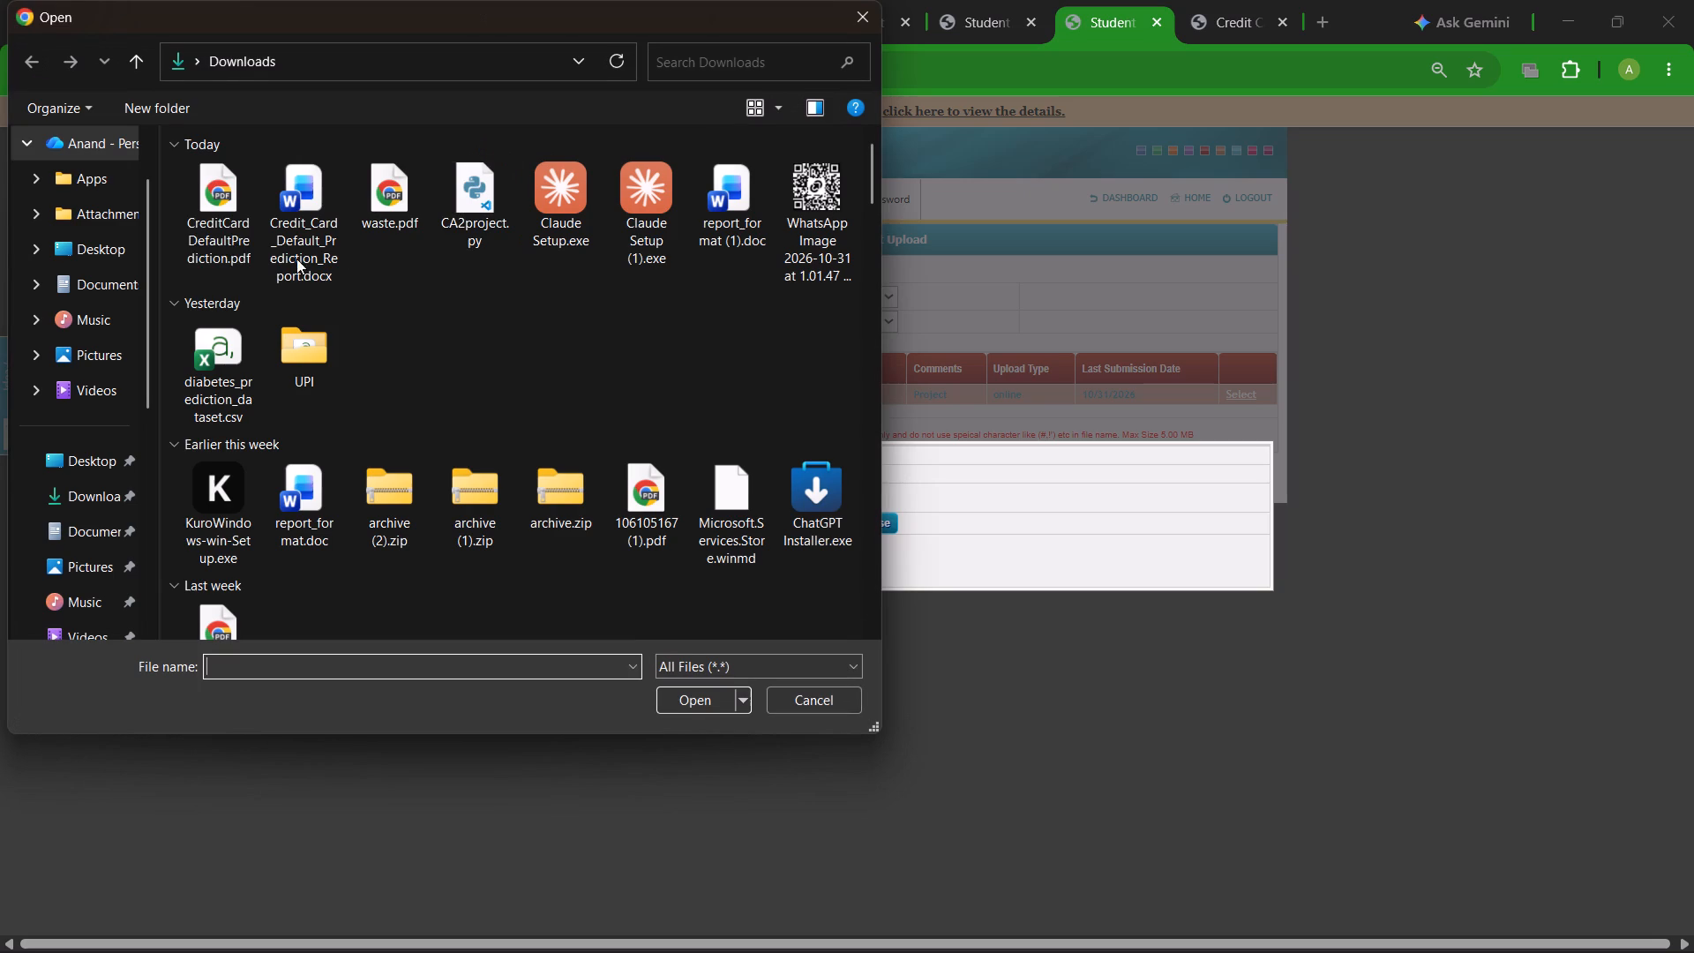
pyautogui.click(214, 206)
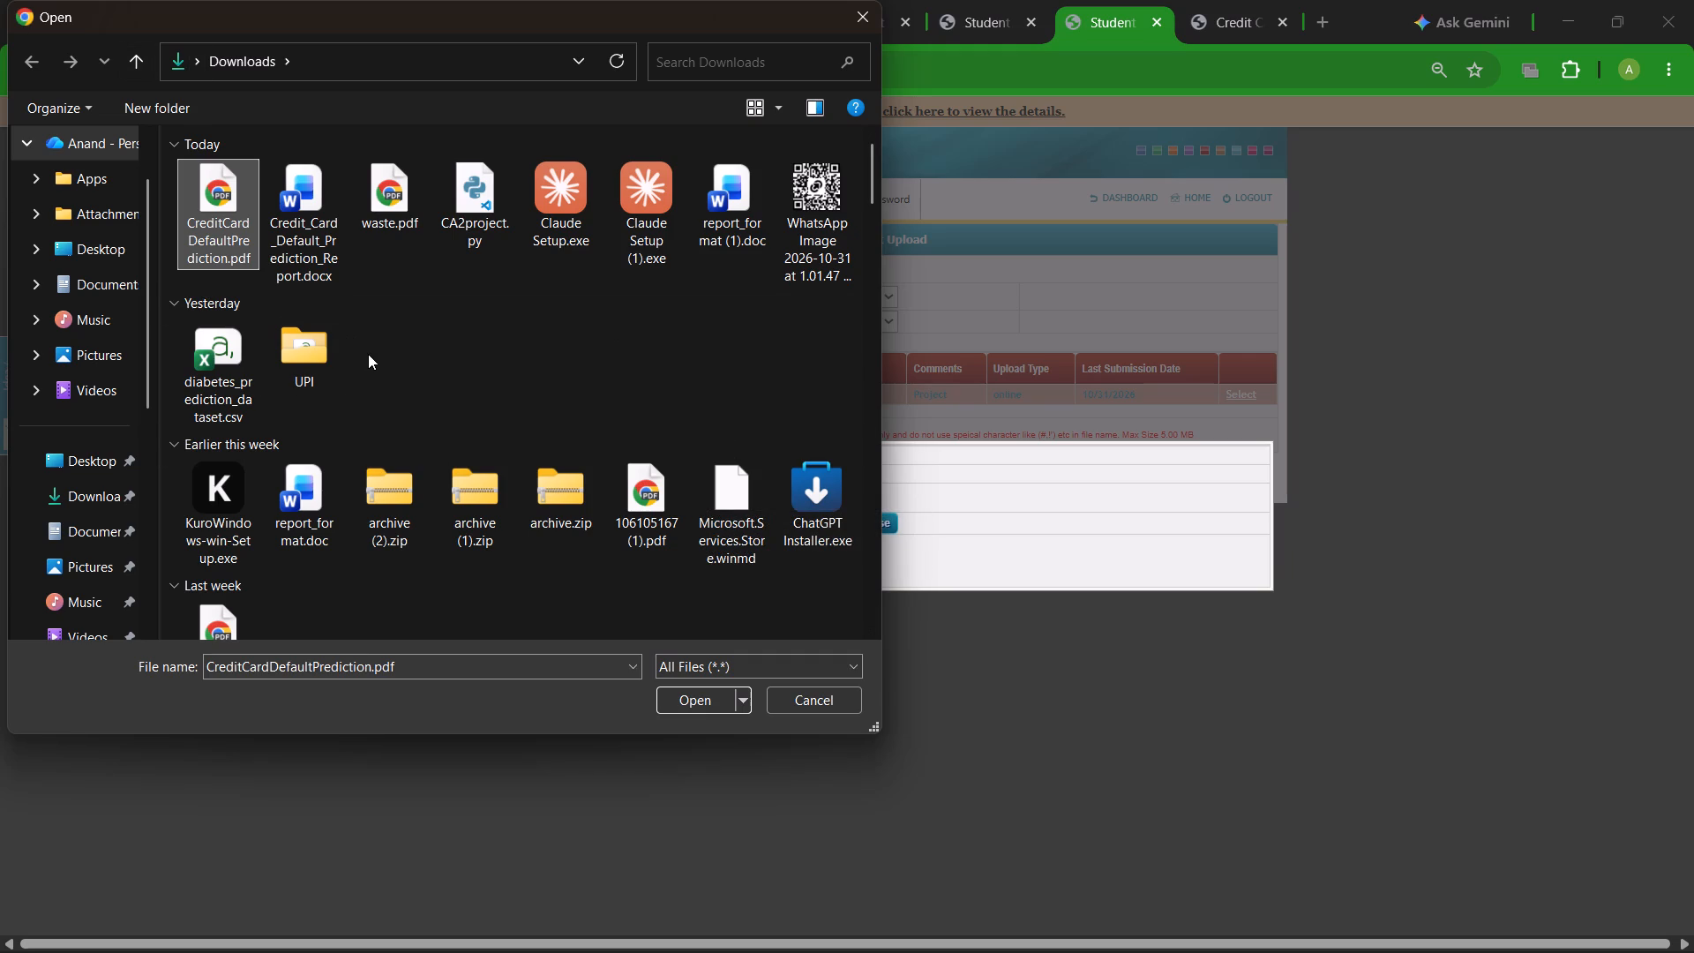
pyautogui.scroll(-1, 500, 371)
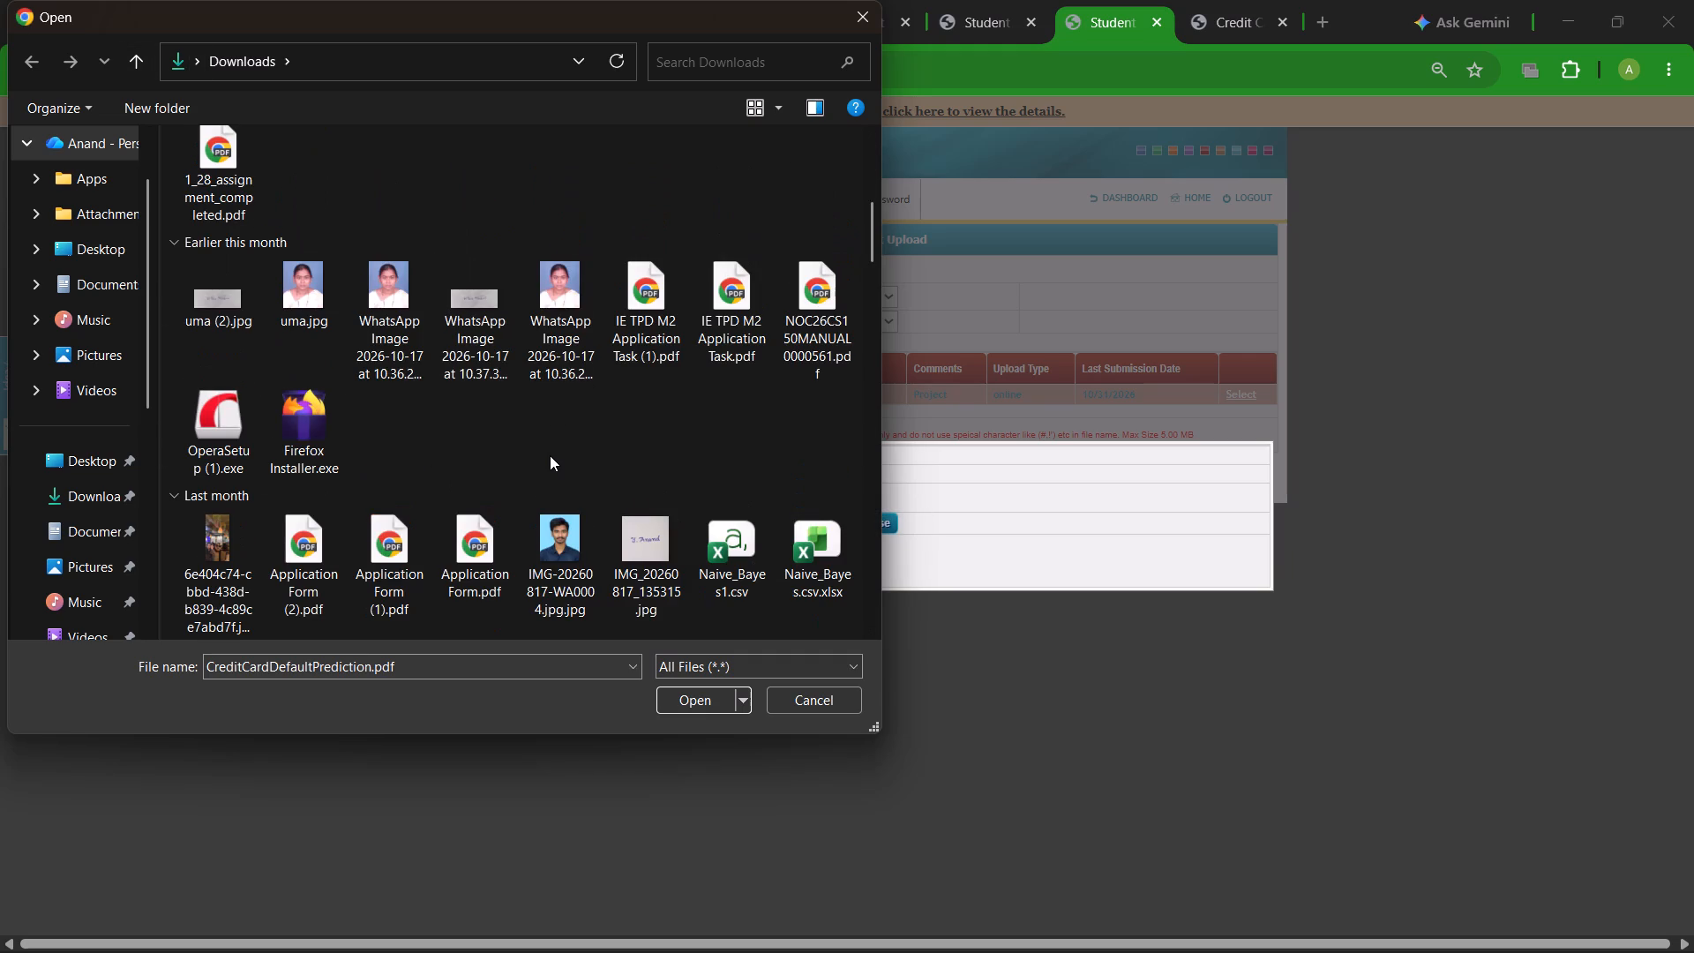
pyautogui.scroll(5, 543, 304)
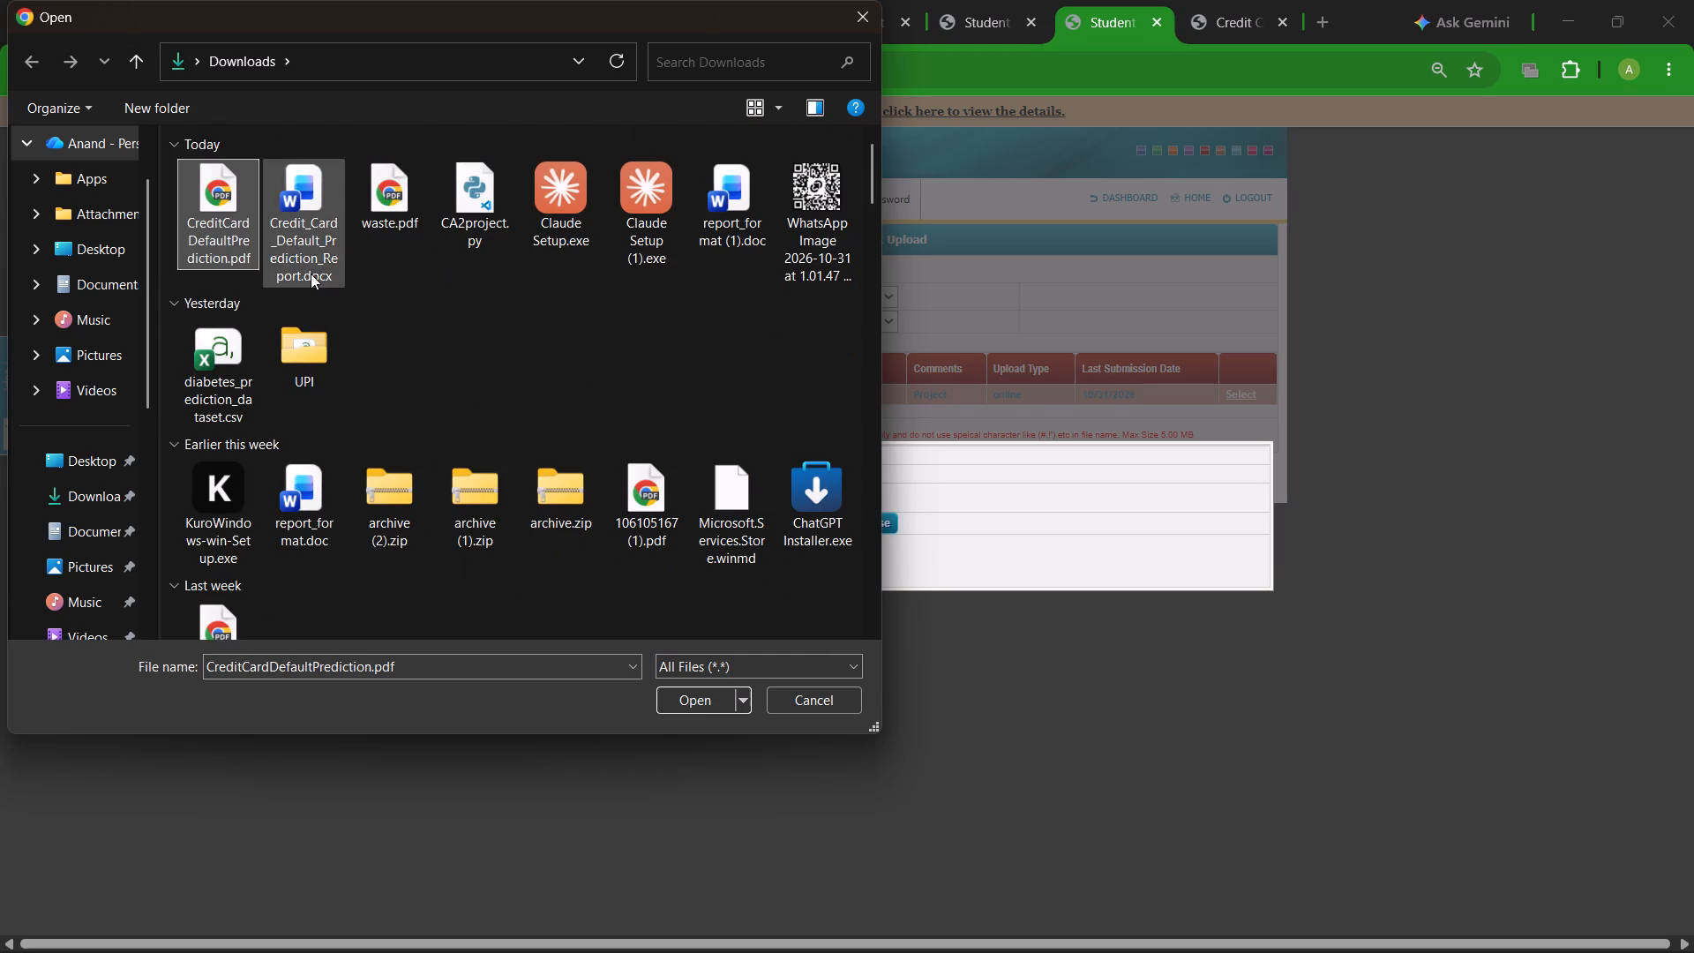
# Attach CreditCardDefaultPrediction.pdf from Downloads to the Skill Based Assignment, submit it with the remarks blank, and dismiss the site's alert.
pyautogui.click(213, 211)
pyautogui.click(701, 705)
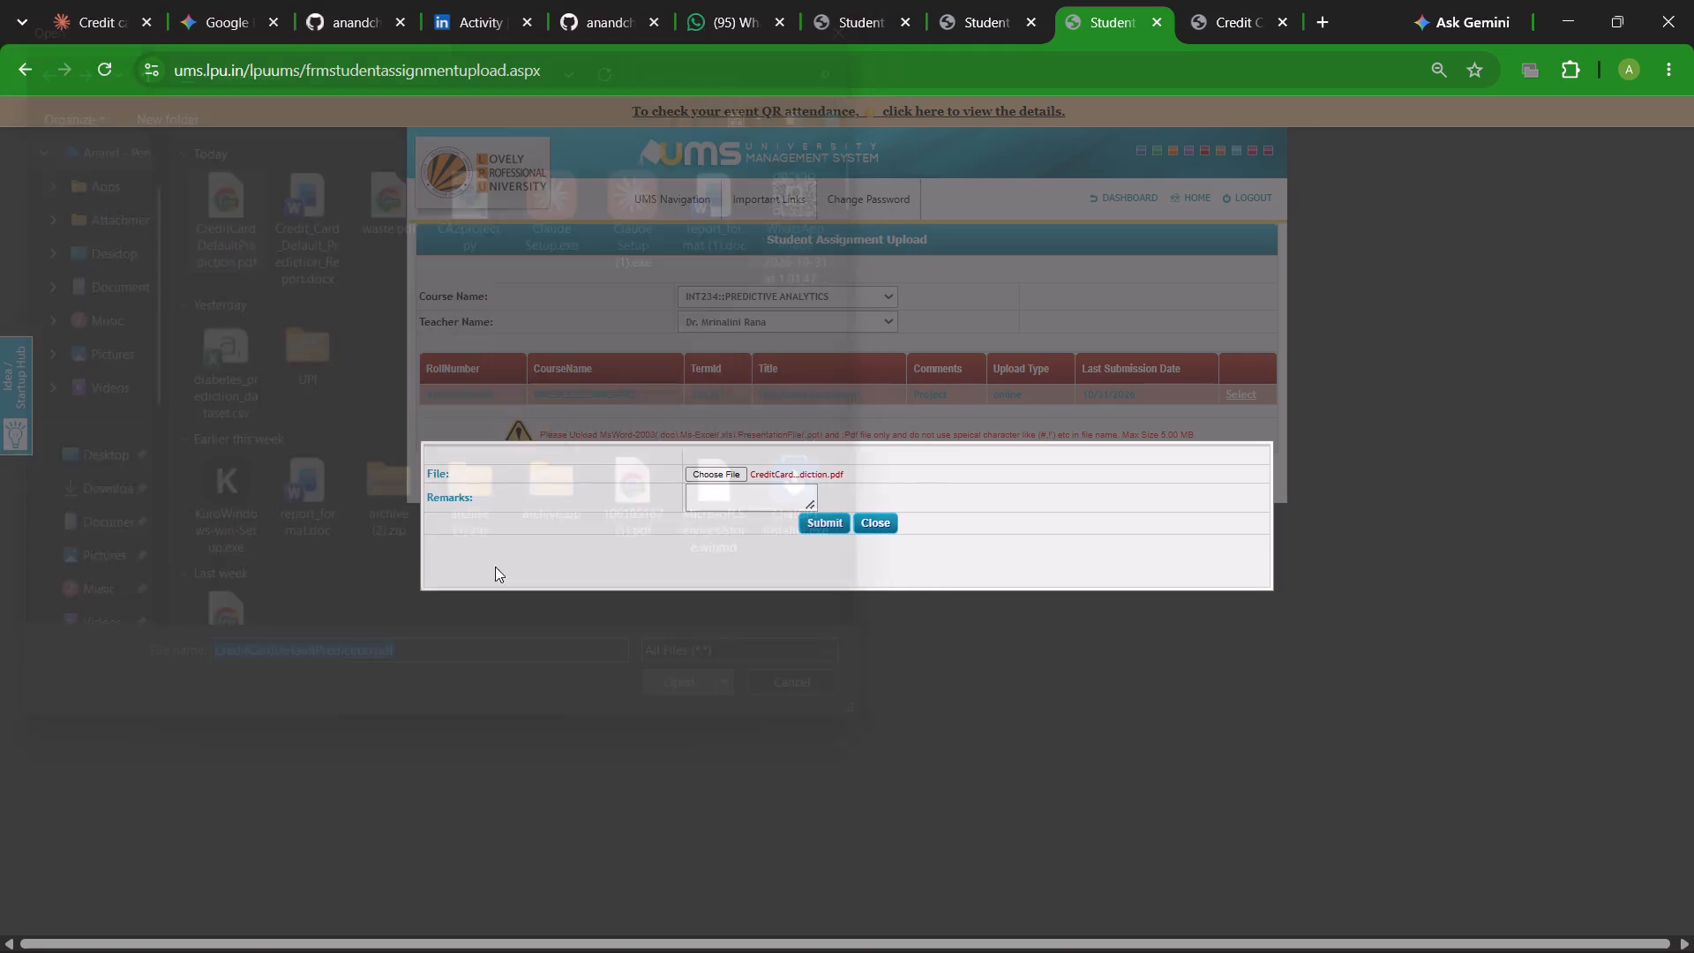
pyautogui.hscroll(-2, 814, 489)
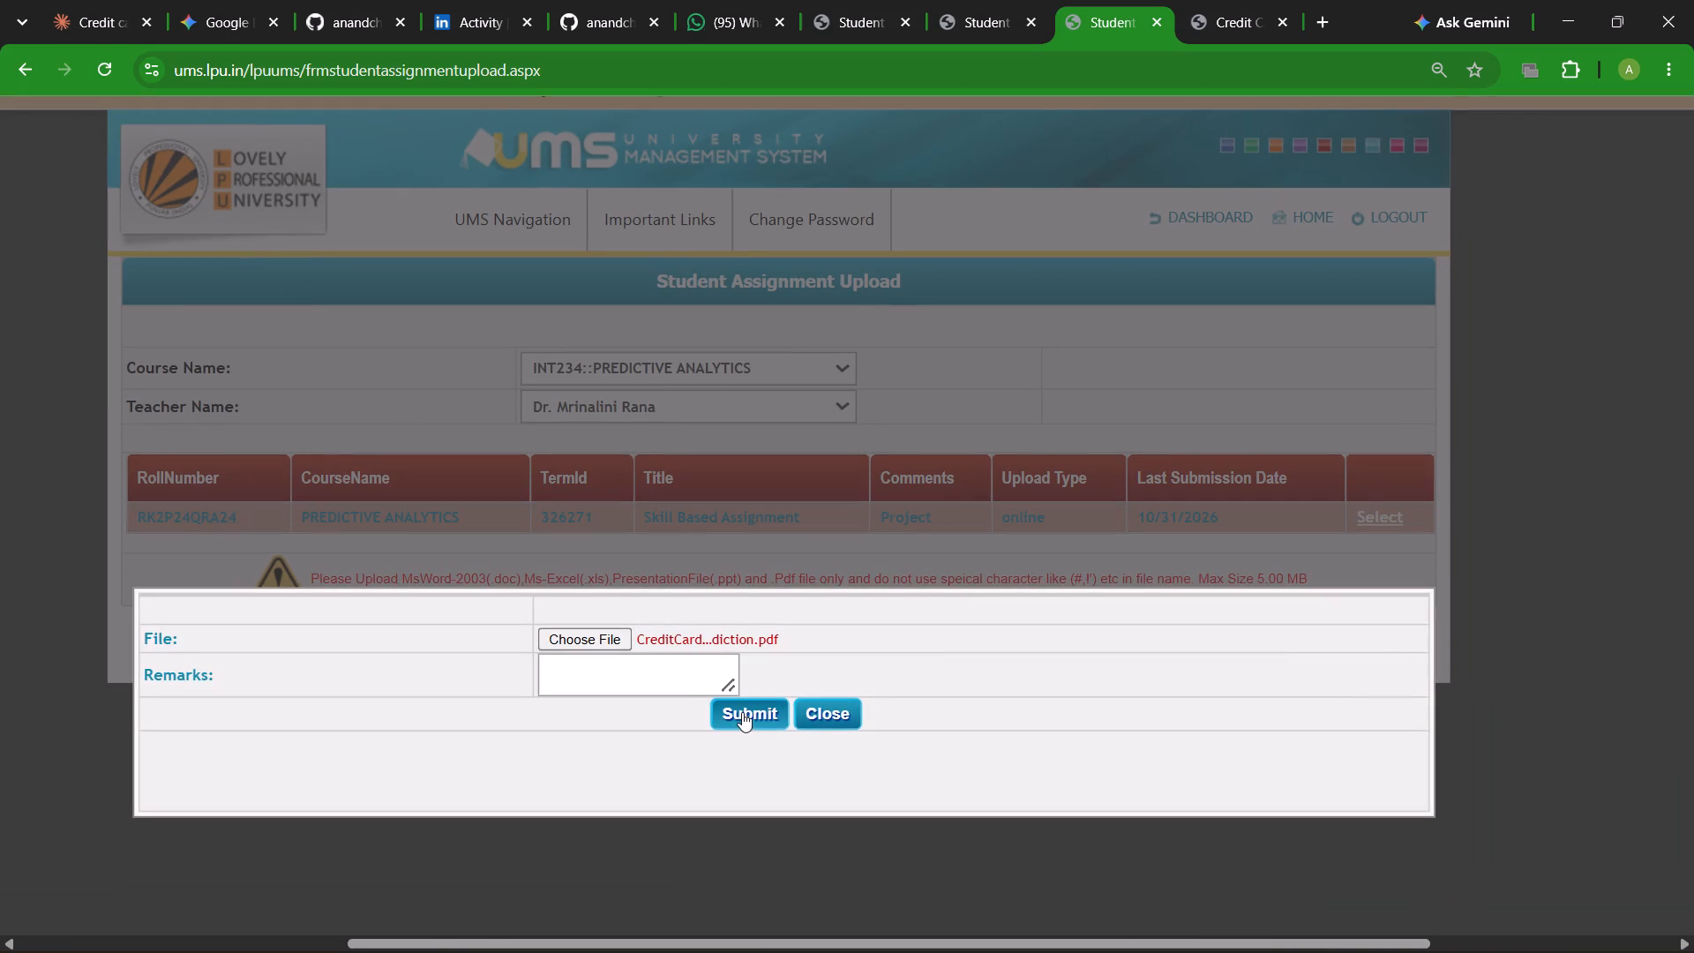
pyautogui.click(743, 715)
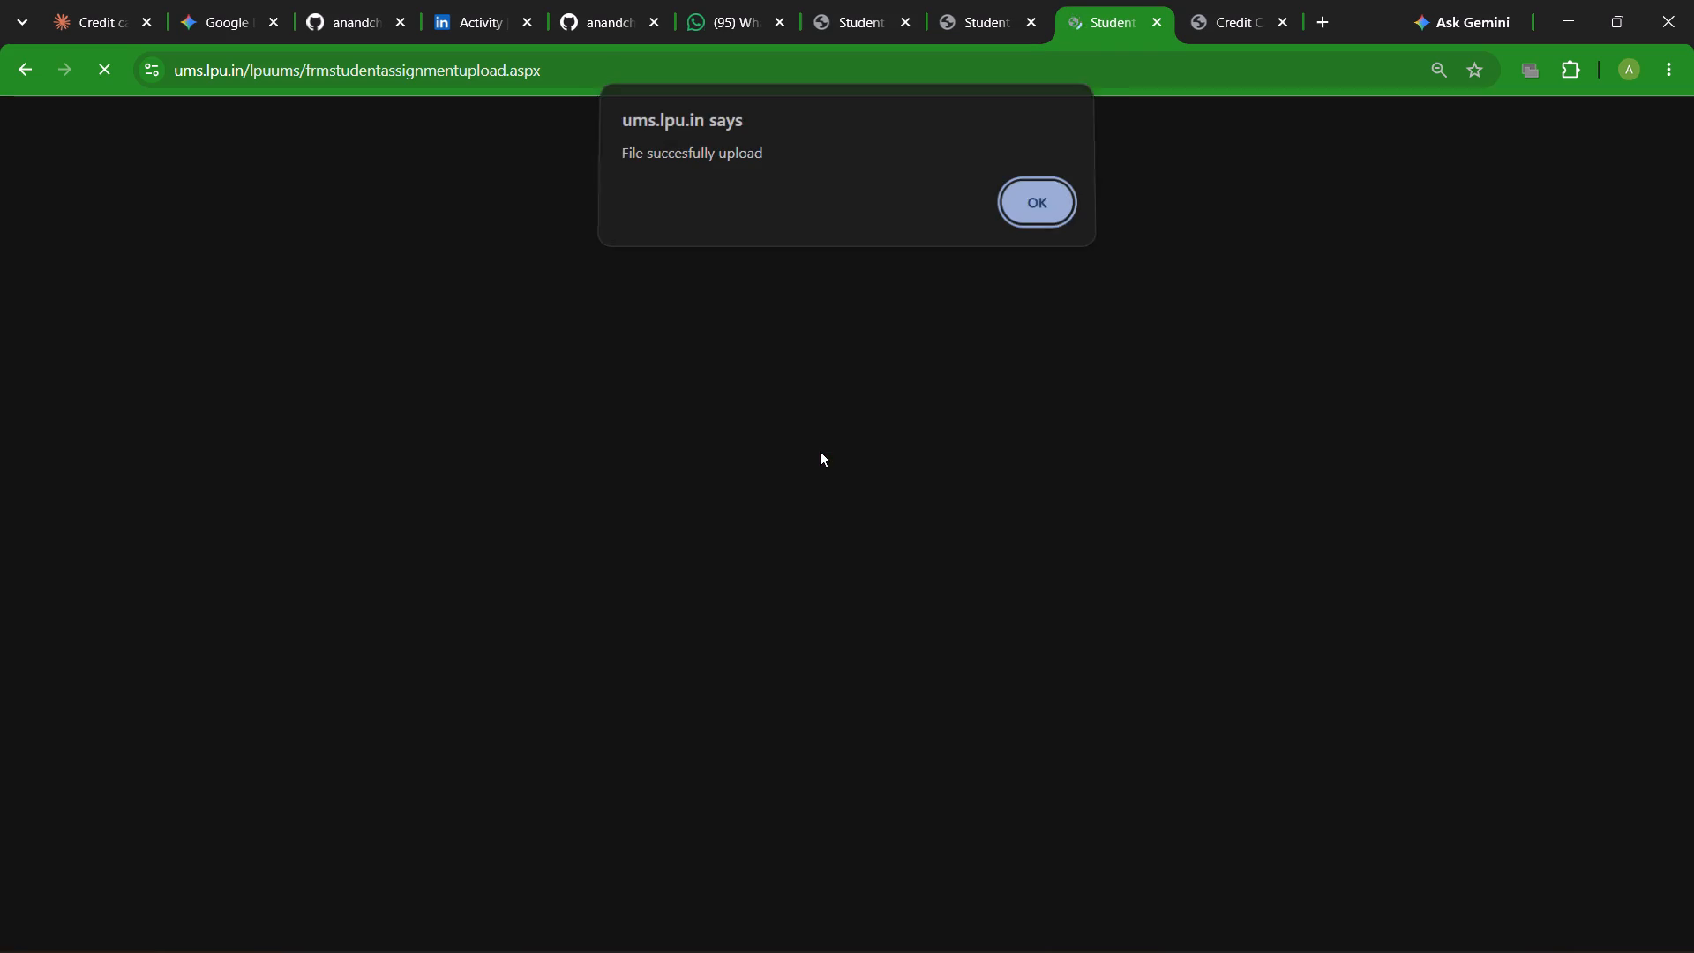
pyautogui.click(1035, 214)
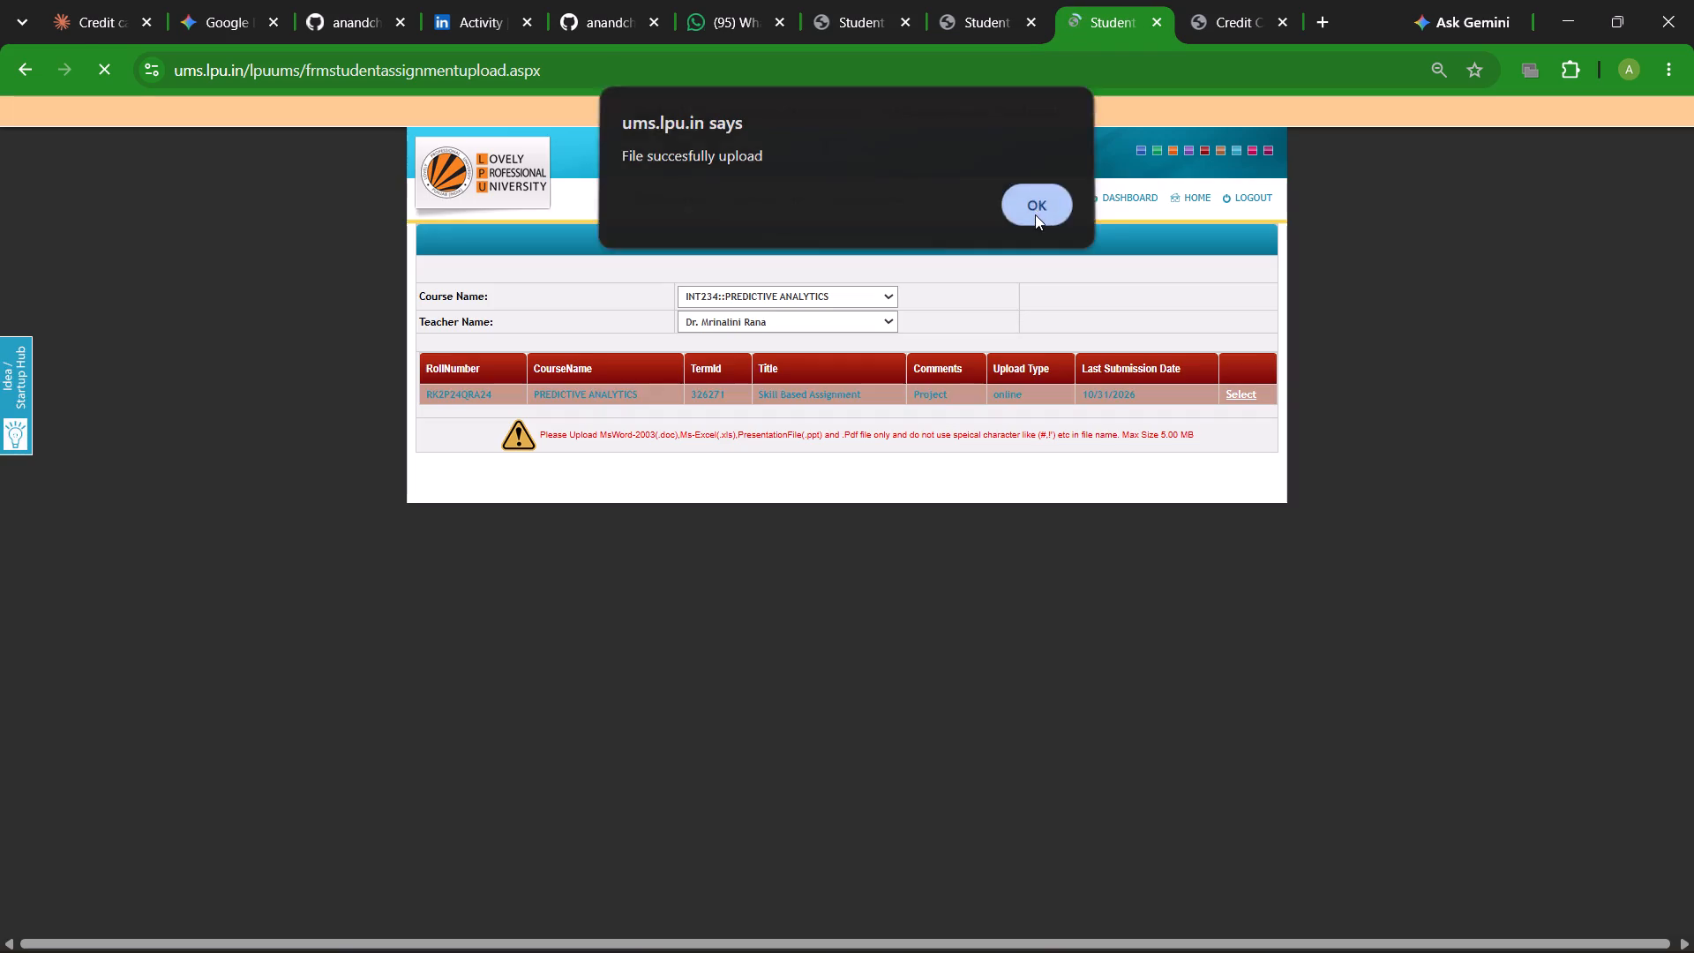
# Close the last browser tab, whose title begins with "Credit C".
pyautogui.click(1282, 18)
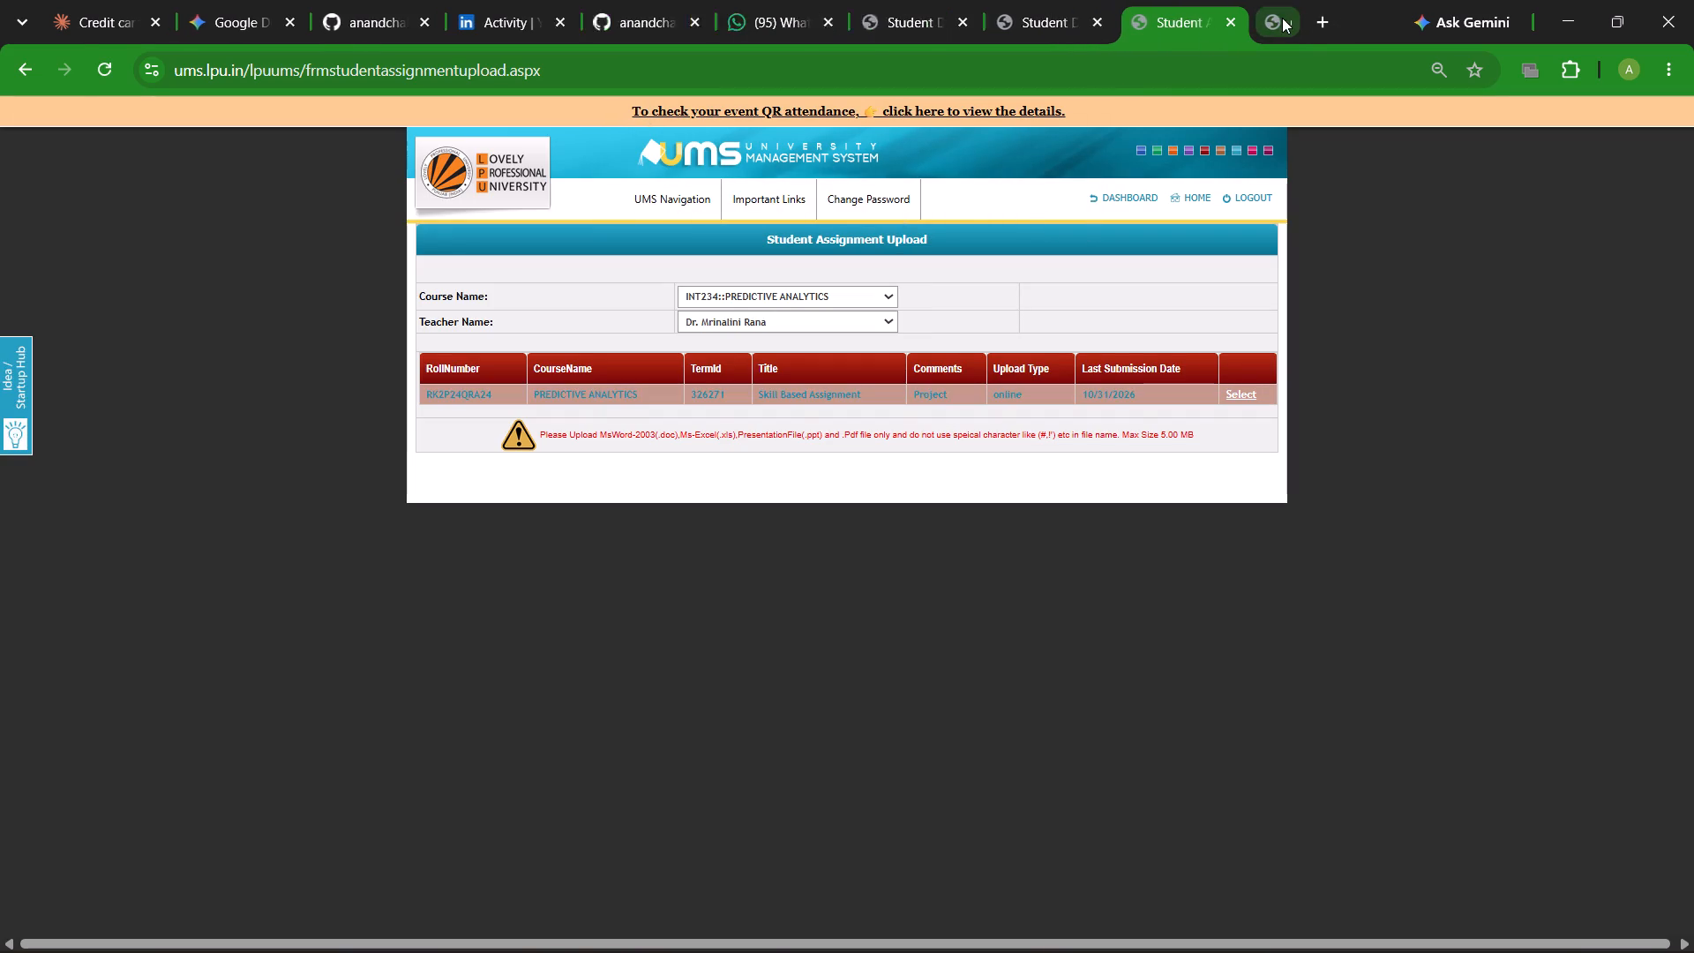
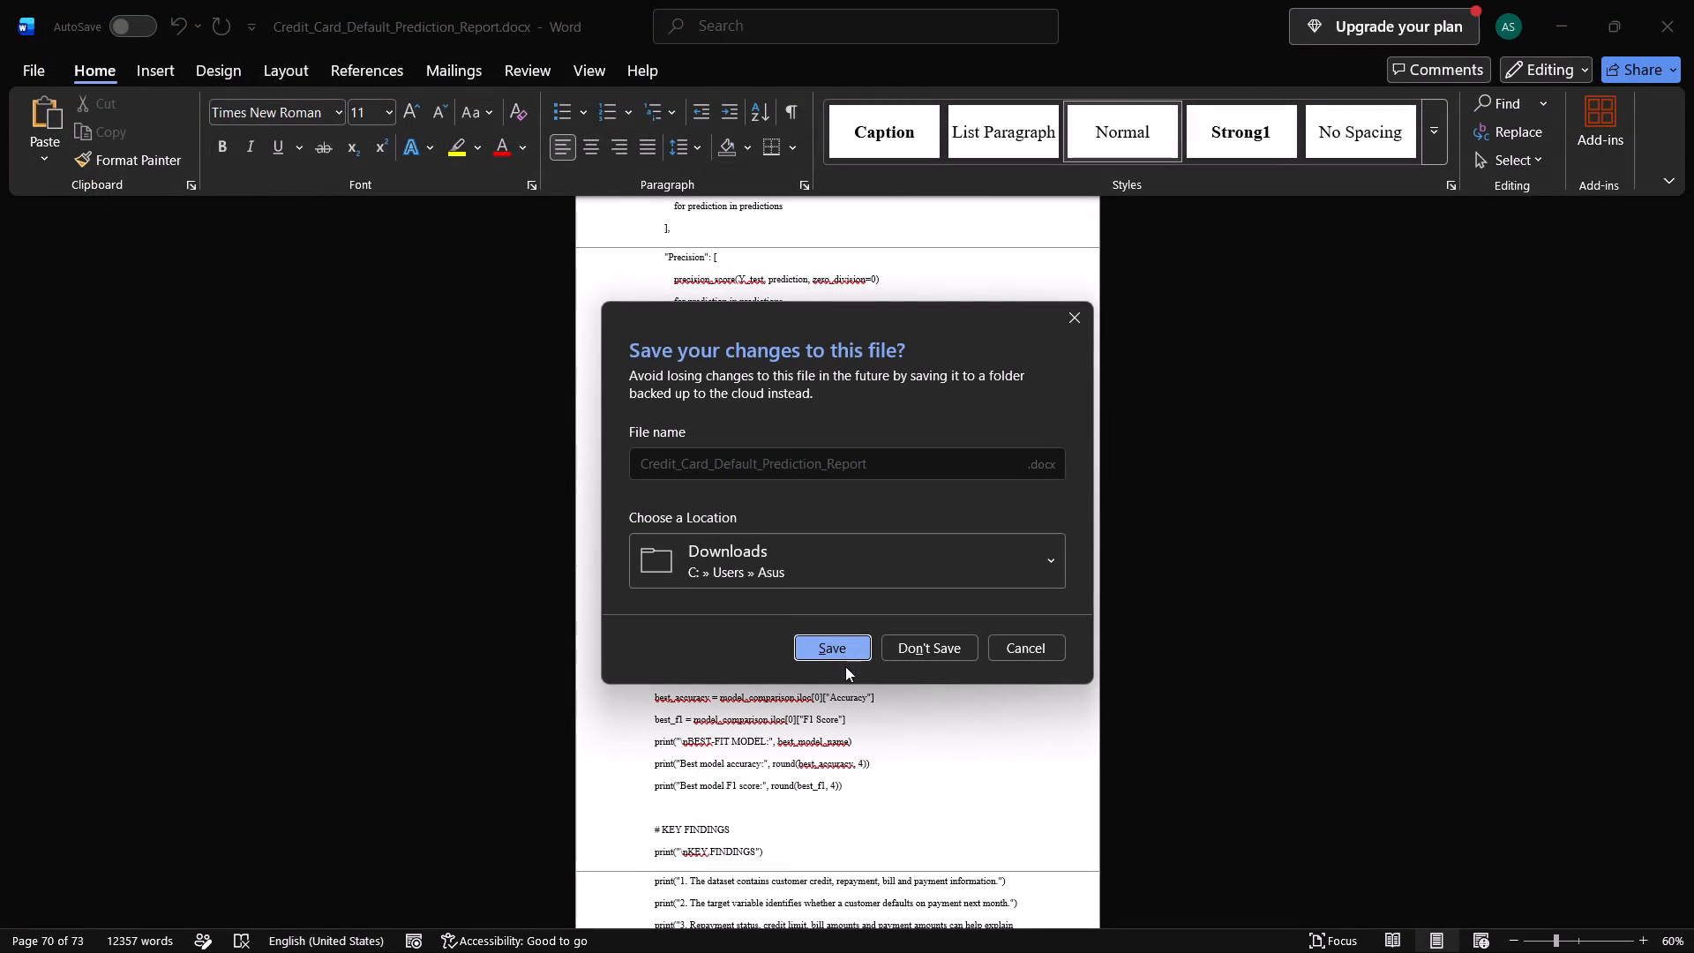
# Save the changes to Credit_Card_Default_Prediction_Report.docx in the Downloads folder and finish closing the document.
pyautogui.click(856, 645)
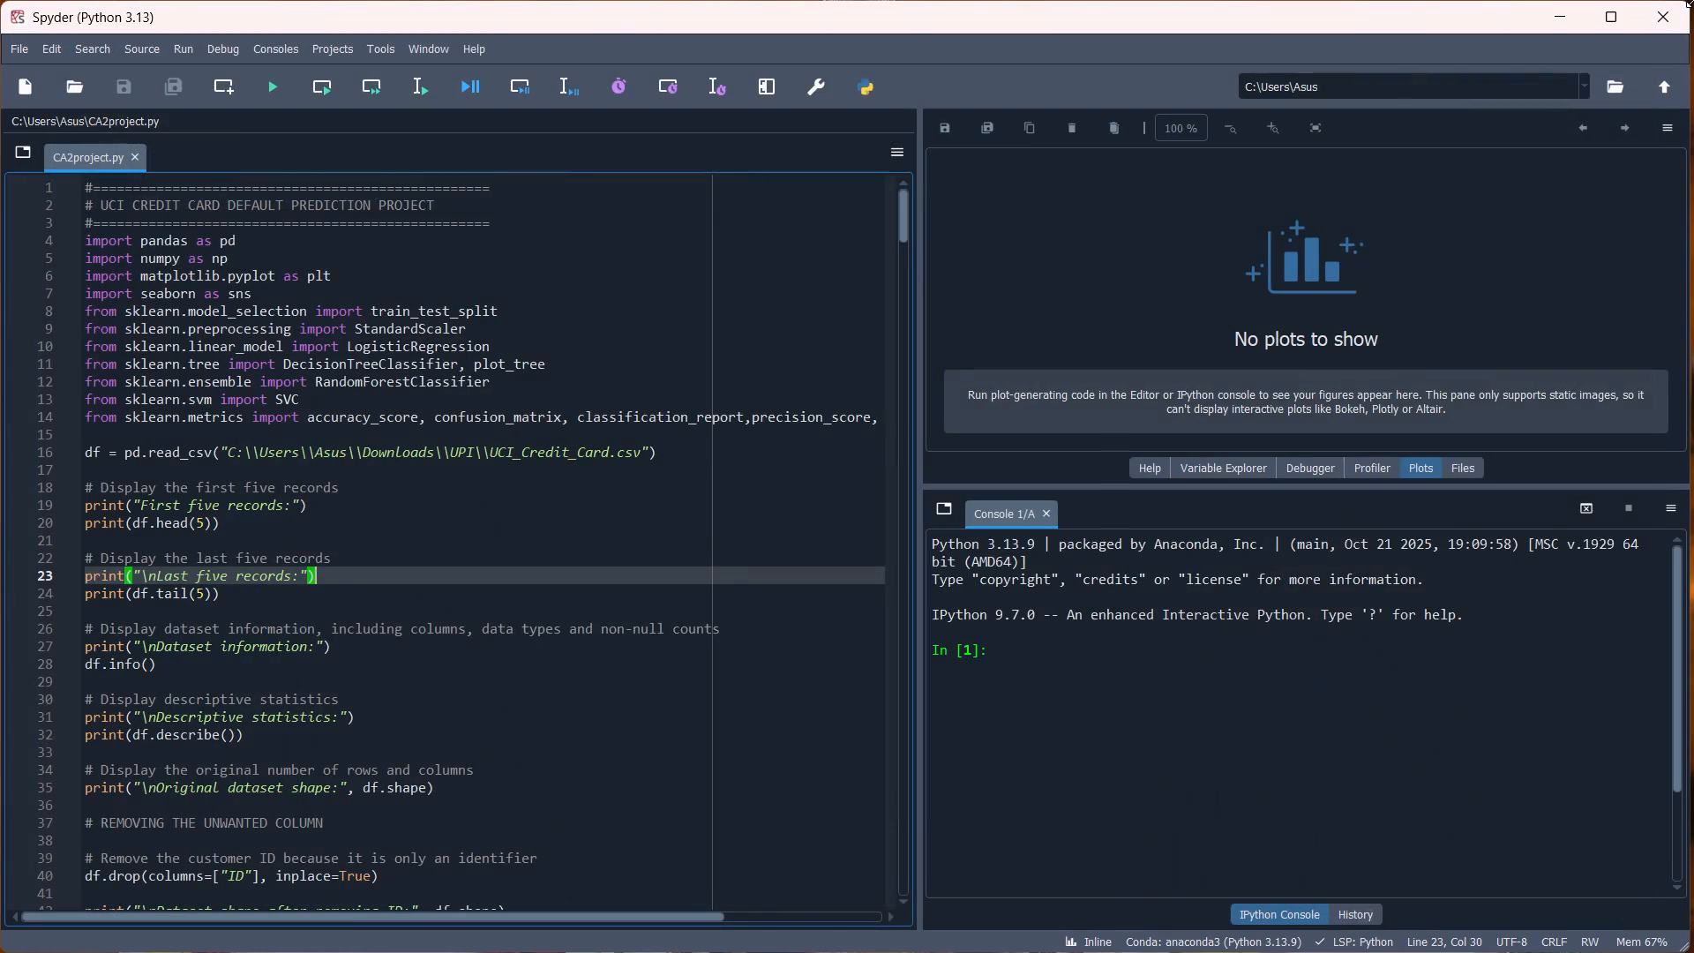
# Close Spyder with the CA2project.py script so that only the desktop is left.
pyautogui.click(1677, 13)
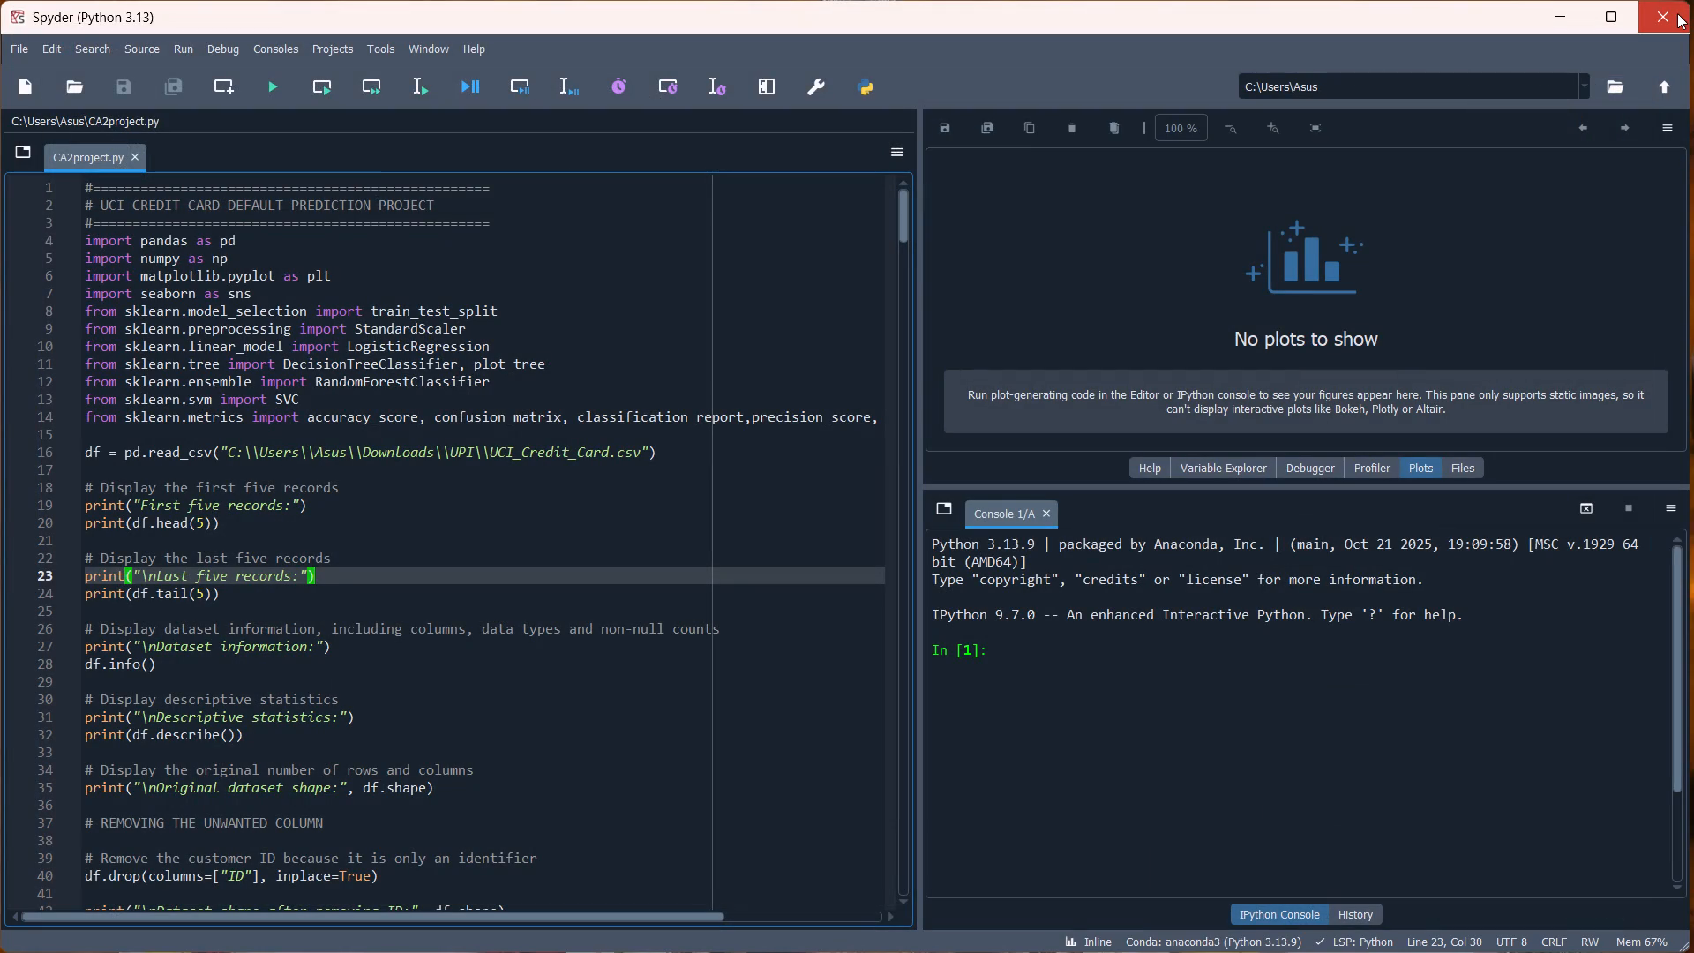
pyautogui.click(1660, 26)
pyautogui.click(1661, 13)
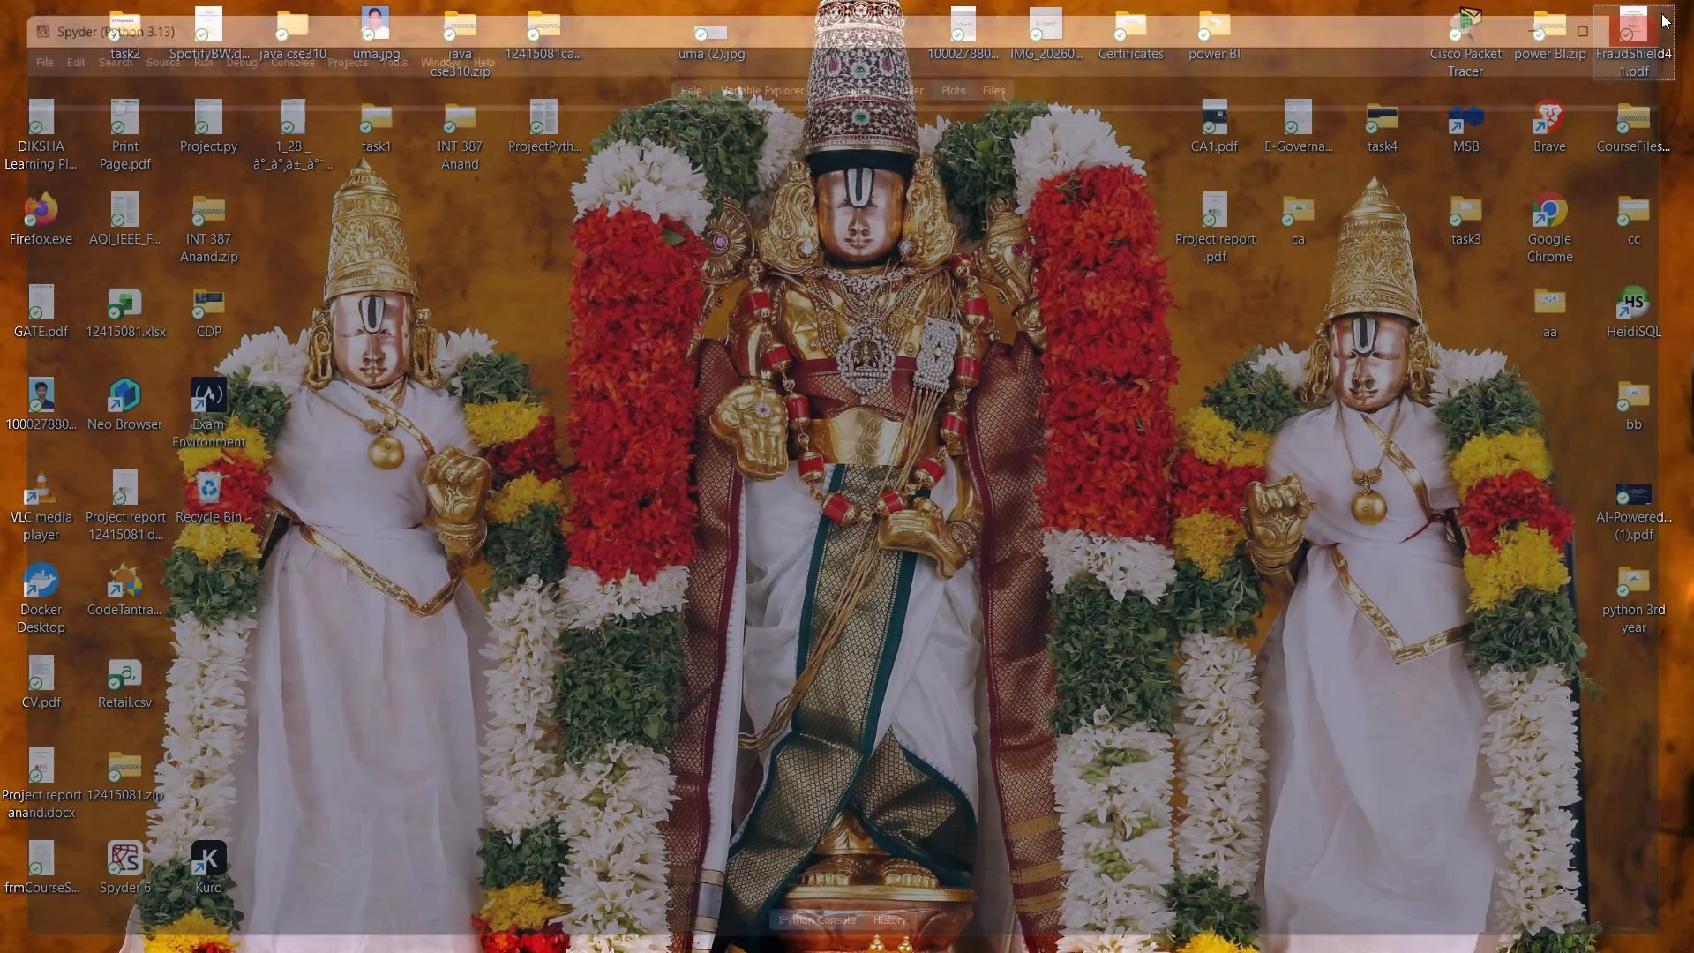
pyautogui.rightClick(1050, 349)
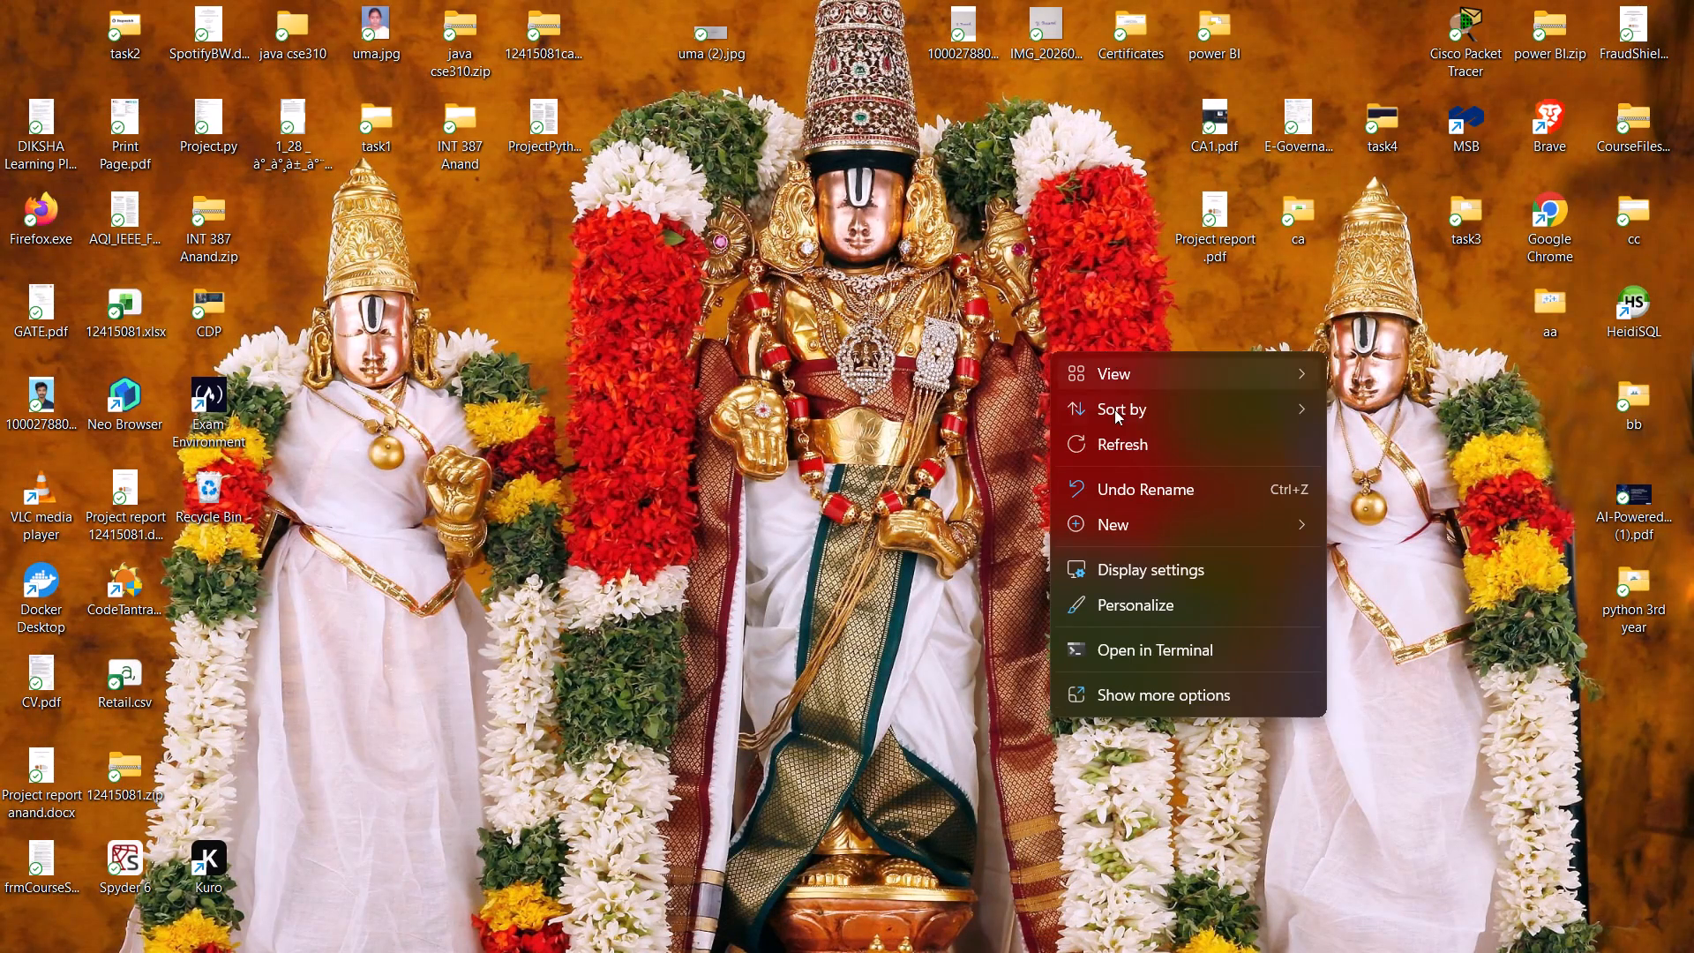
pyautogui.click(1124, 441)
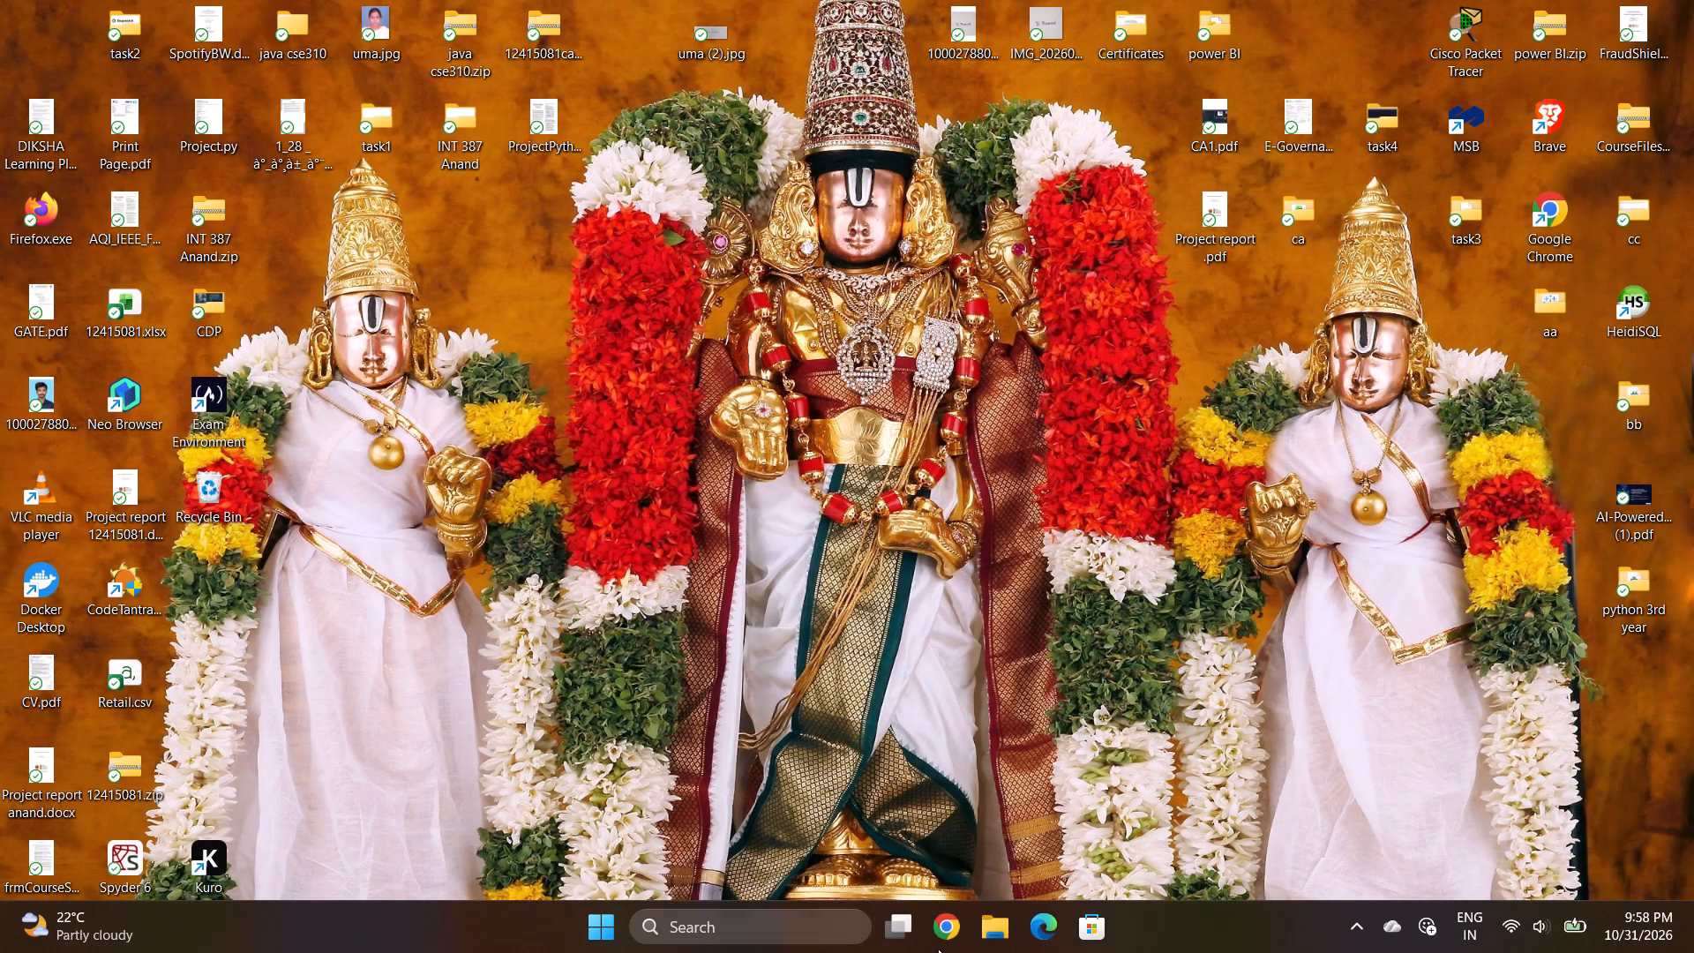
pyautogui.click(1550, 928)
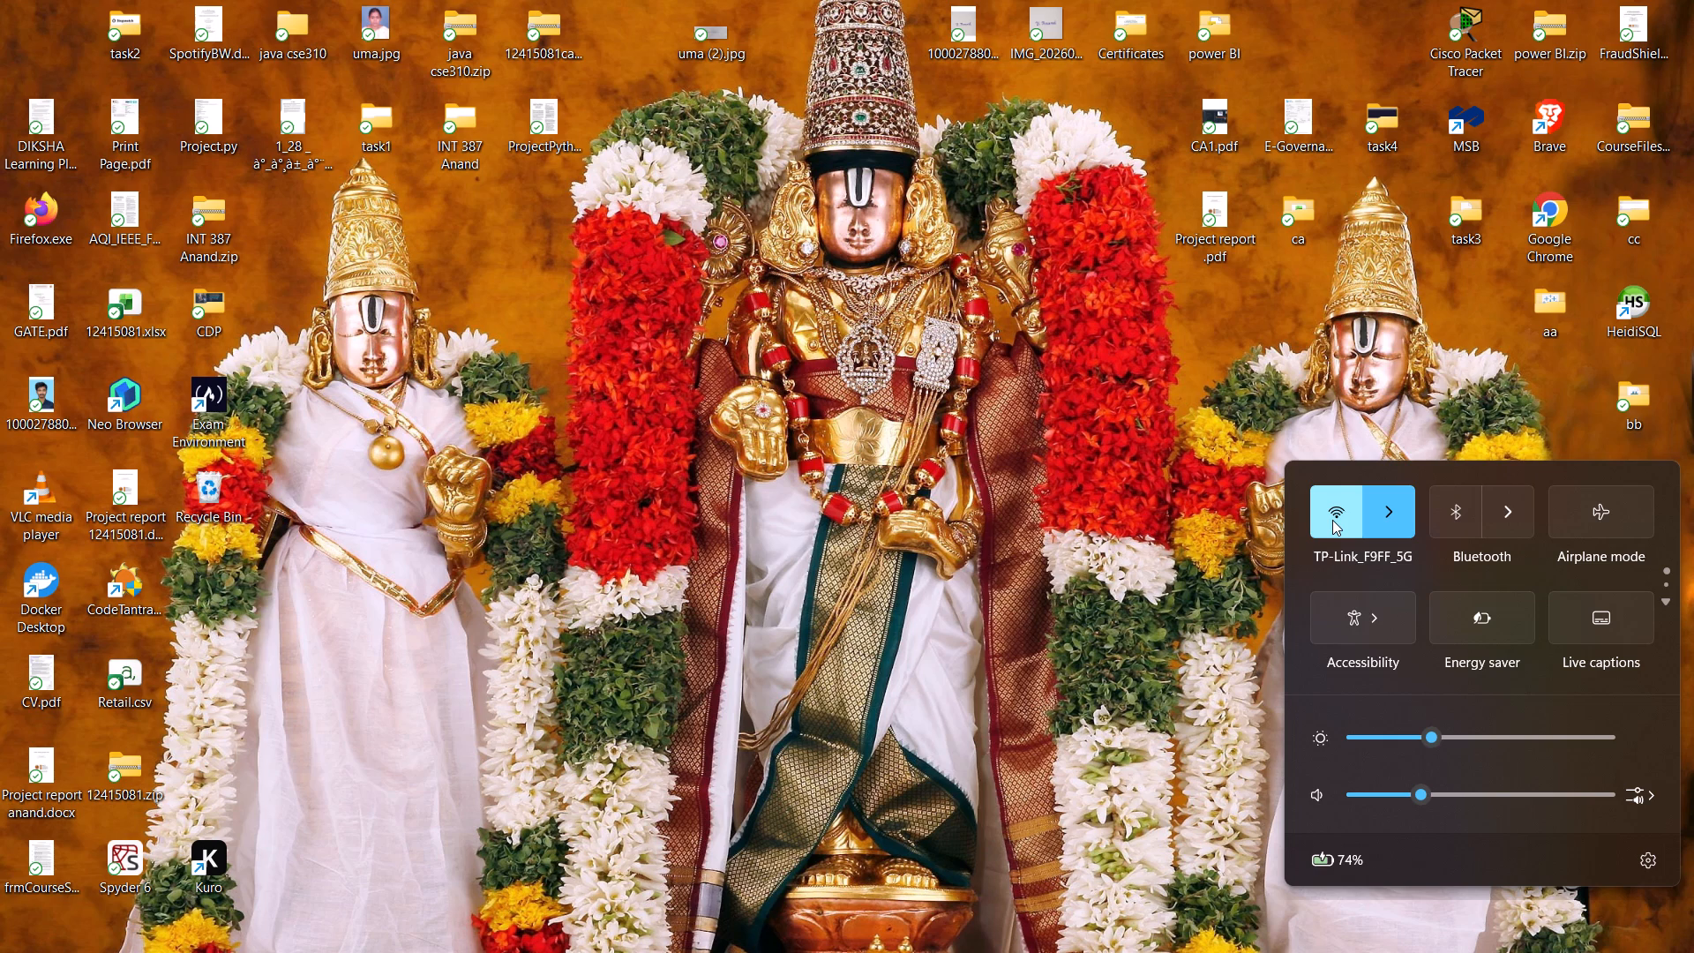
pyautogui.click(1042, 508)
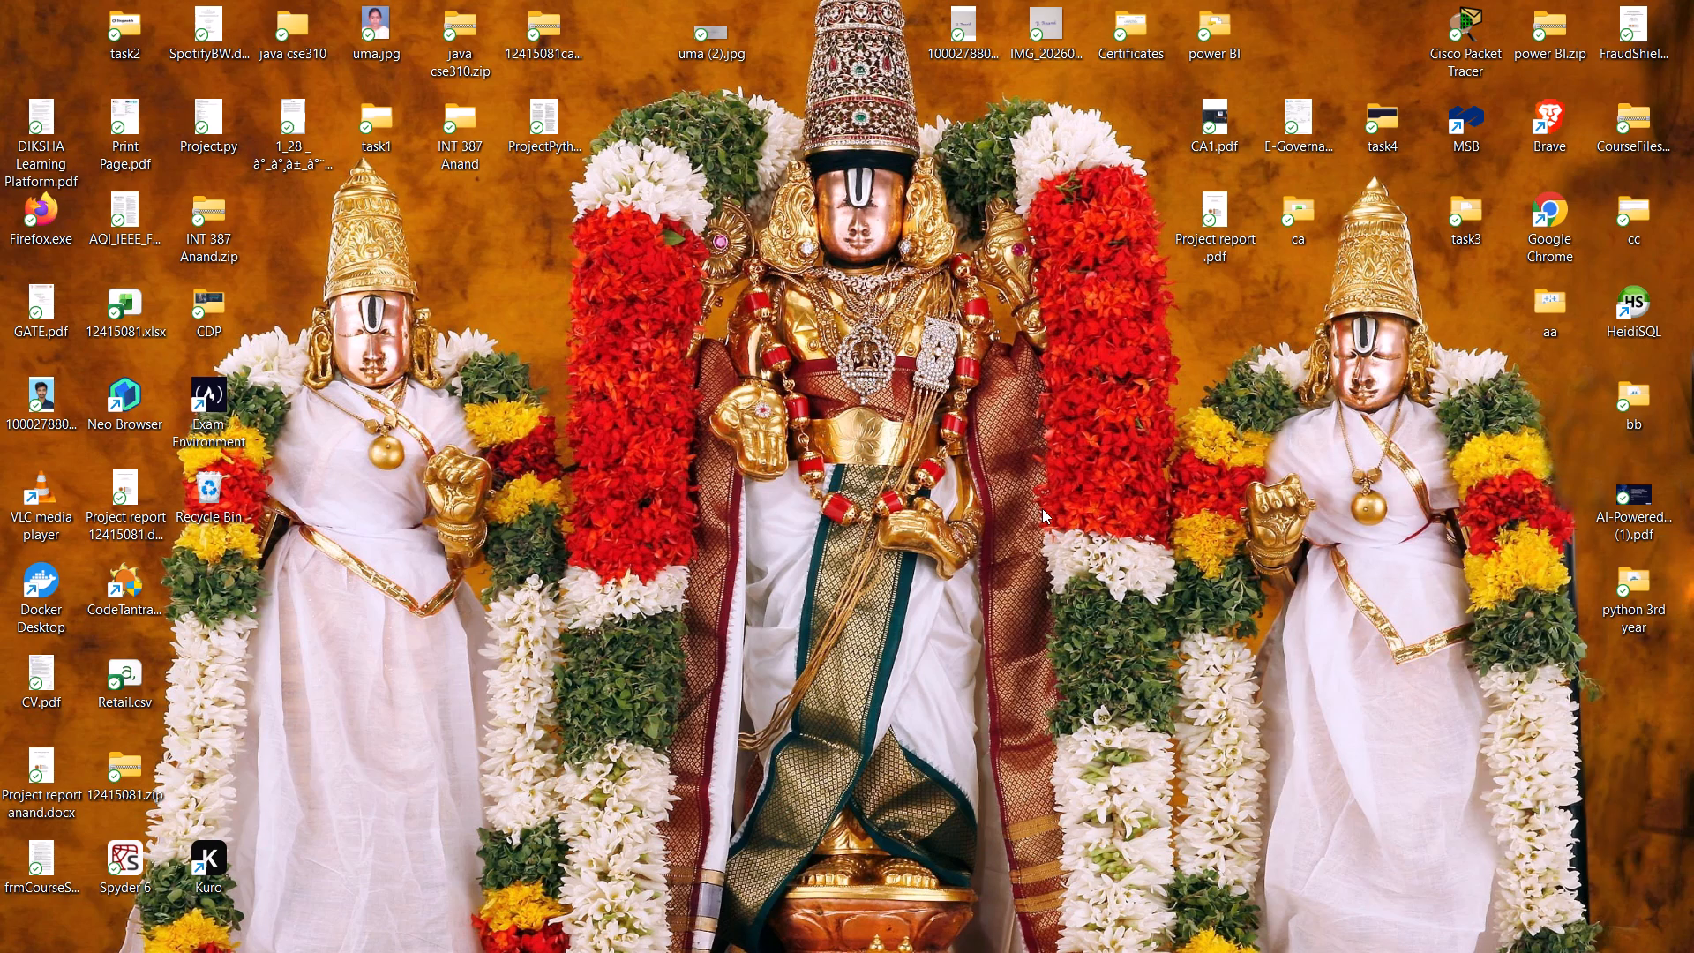
# Open the Shut Down Windows dialog from the desktop.
pyautogui.hotkey('alt', 'F4')
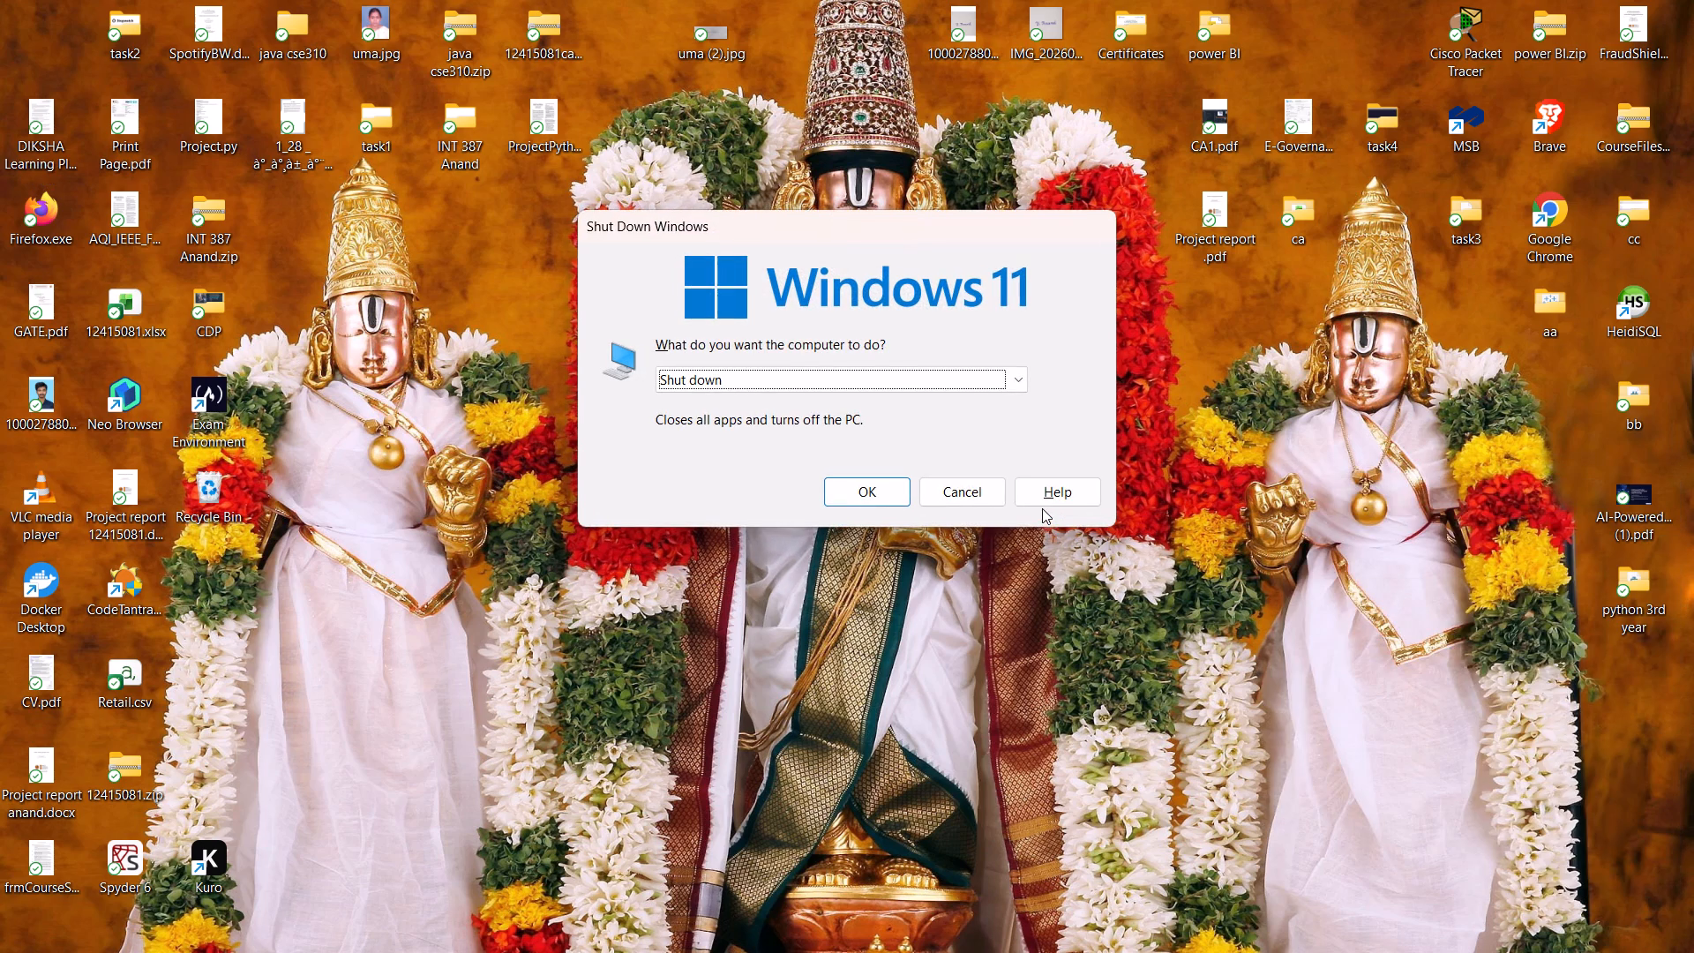